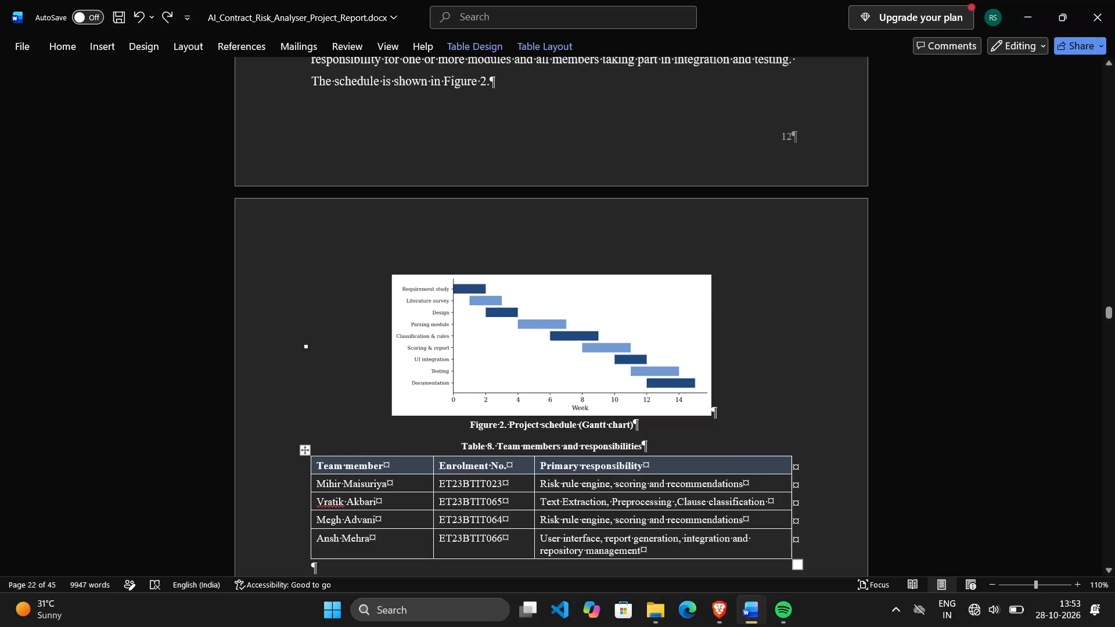
Close the AI_Contract_Risk_Analyser_Project_Report document without saving its changes.
scroll(566, 313, "down", 1)
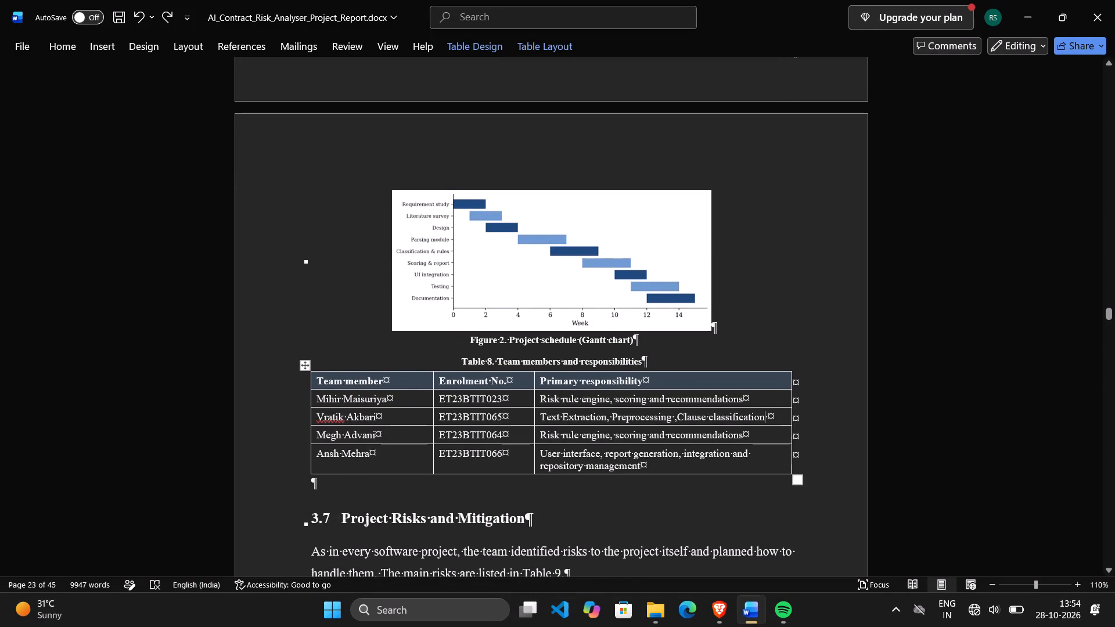
scroll(522, 424, "down", 1)
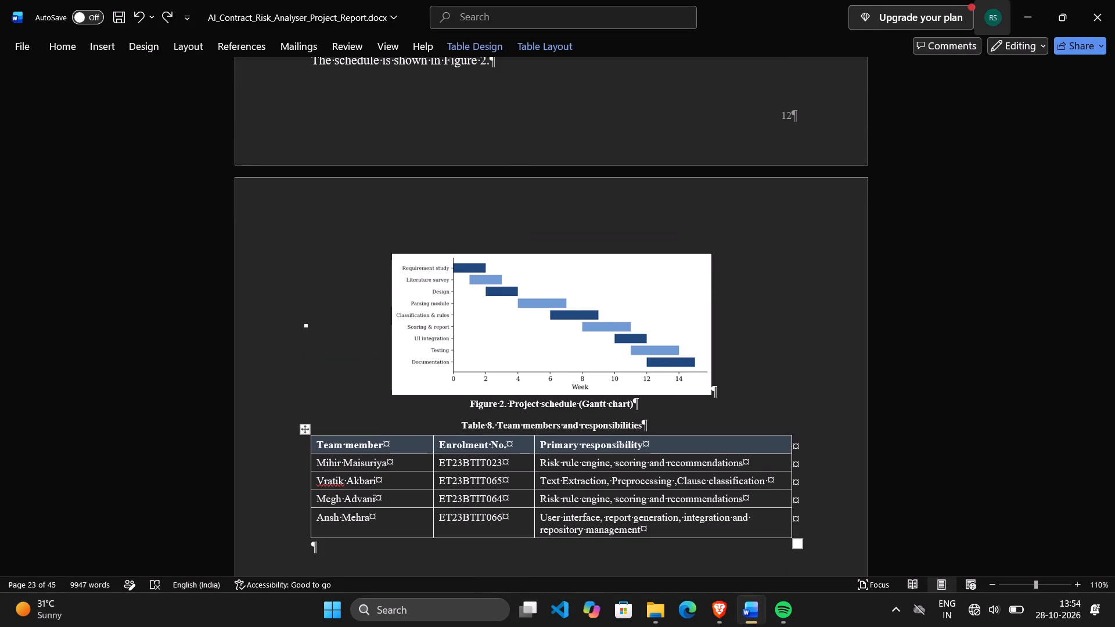
left_click(1114, 0)
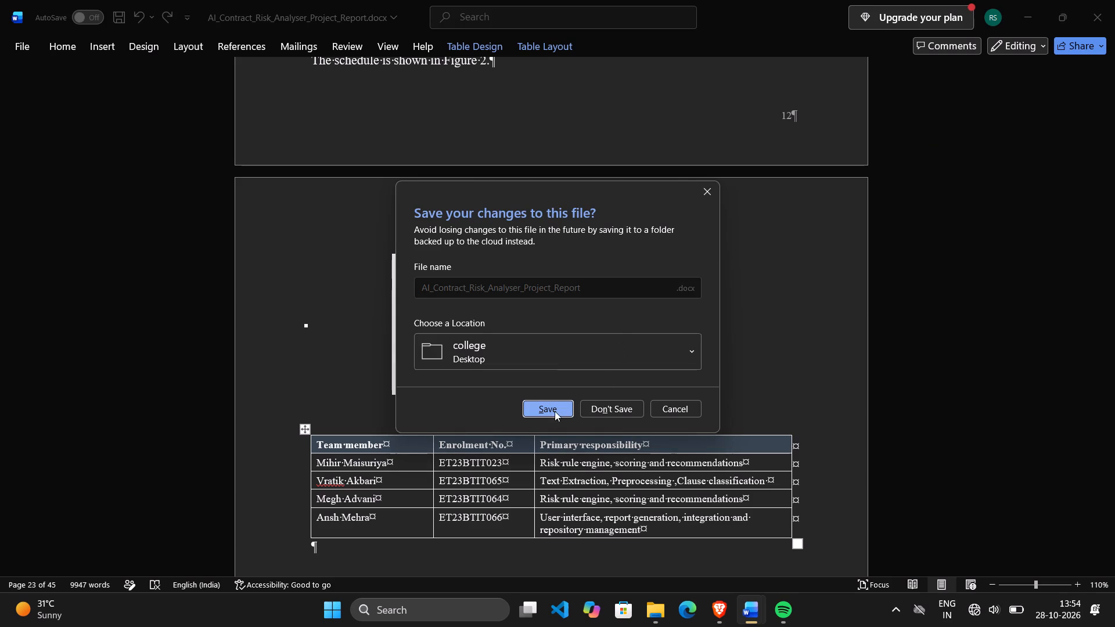
left_click(615, 415)
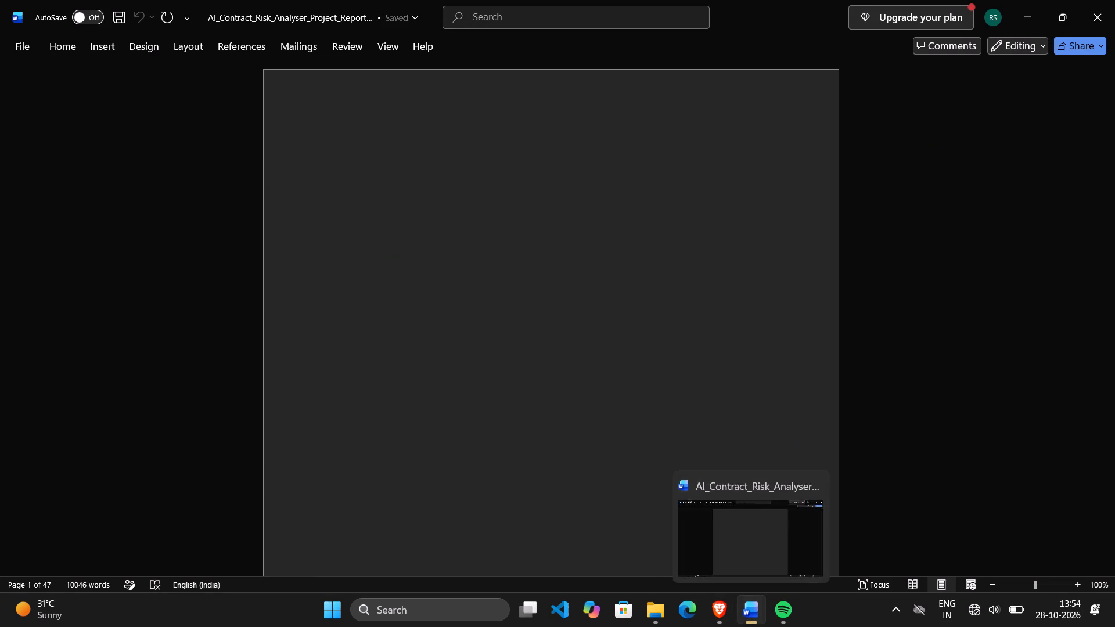
Look through the other open copy of the project report, from its cover page to the risk scoring section, and close it.
scroll(596, 379, "down", 2)
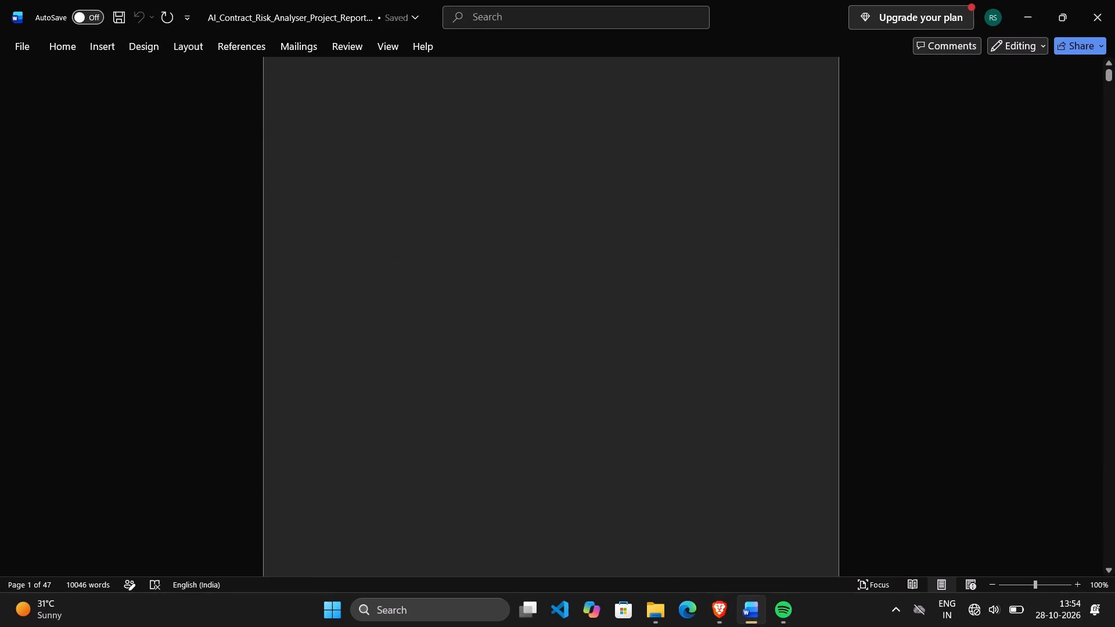
scroll(596, 379, "down", 6)
scroll(596, 379, "up", 12)
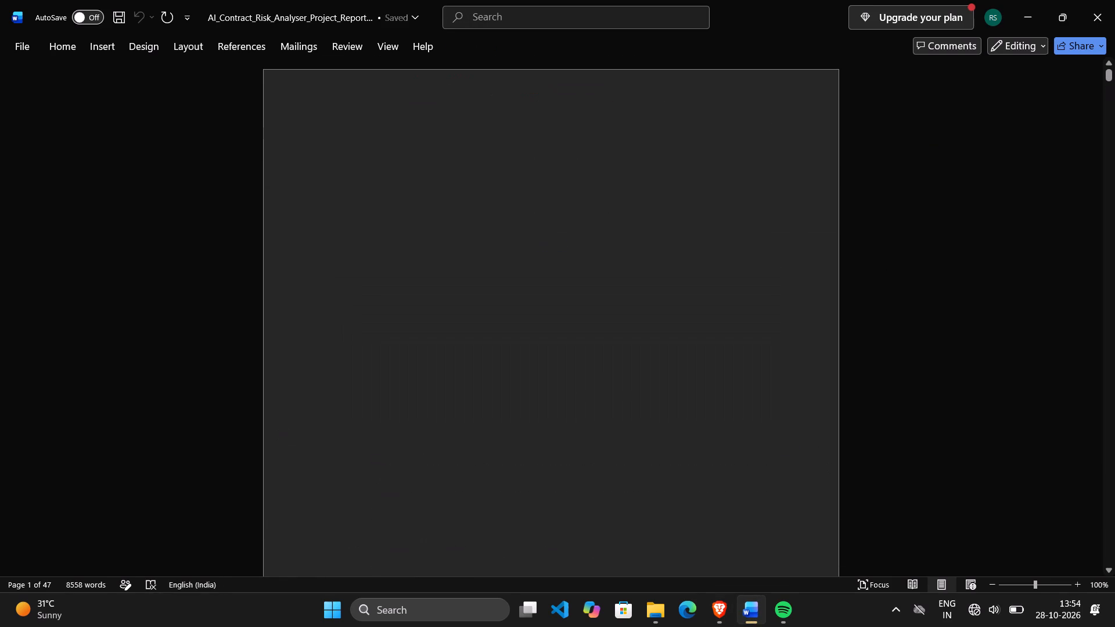
scroll(596, 379, "down", 6)
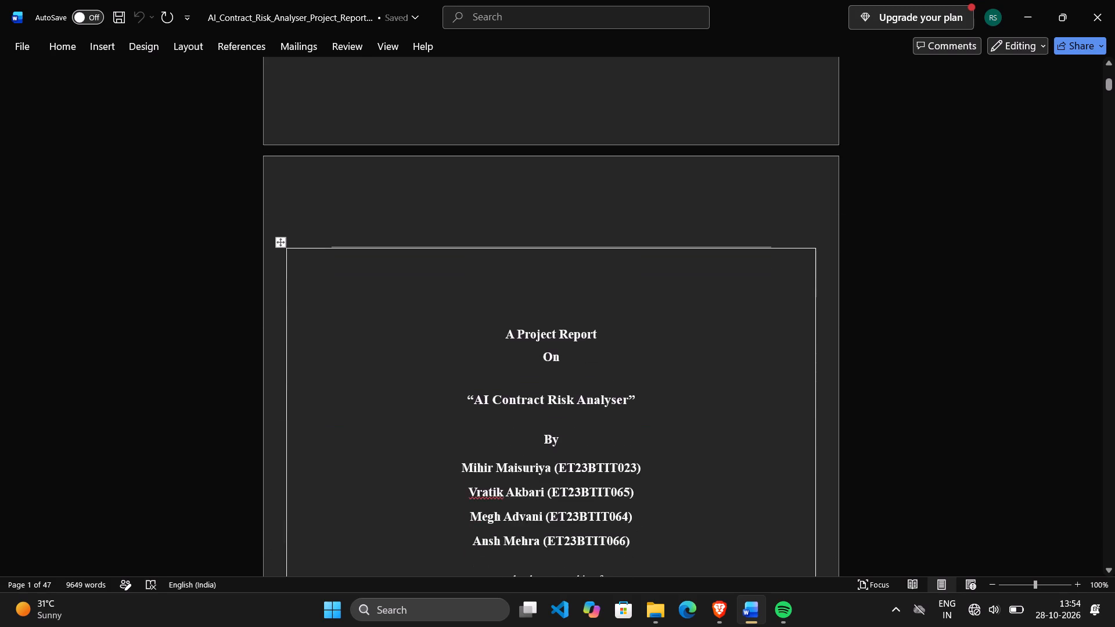
scroll(596, 379, "down", 5)
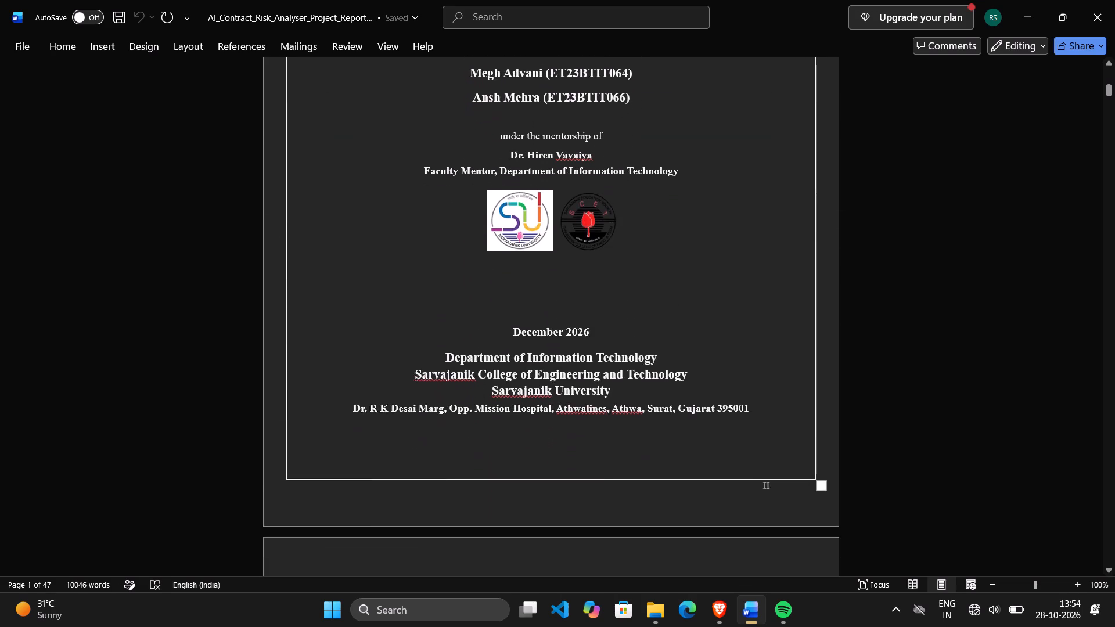
scroll(596, 379, "down", 8)
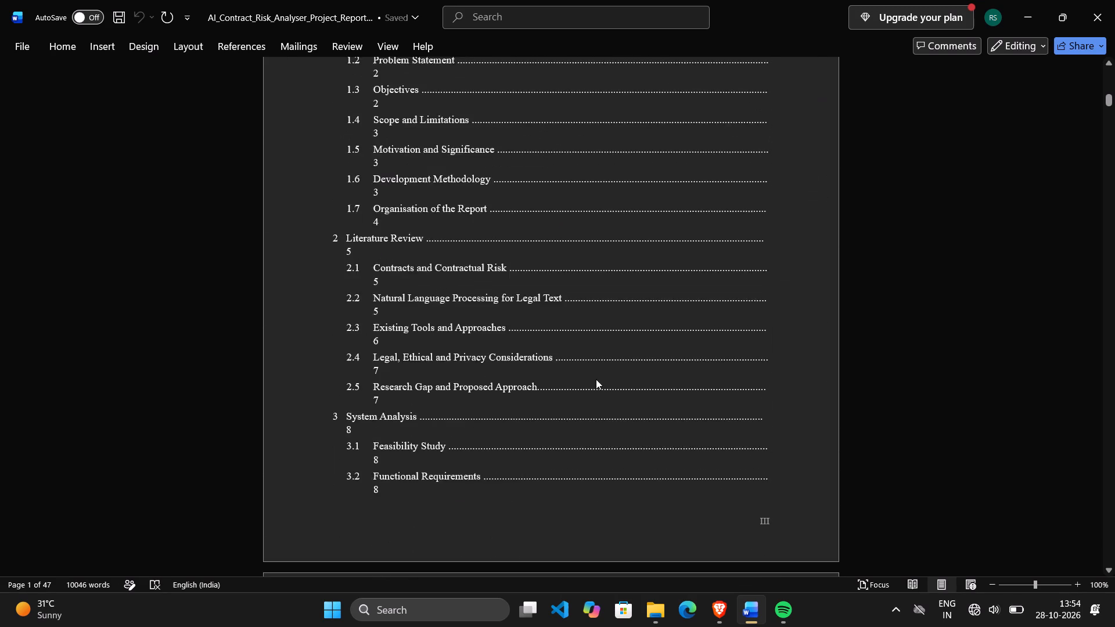
scroll(596, 379, "down", 12)
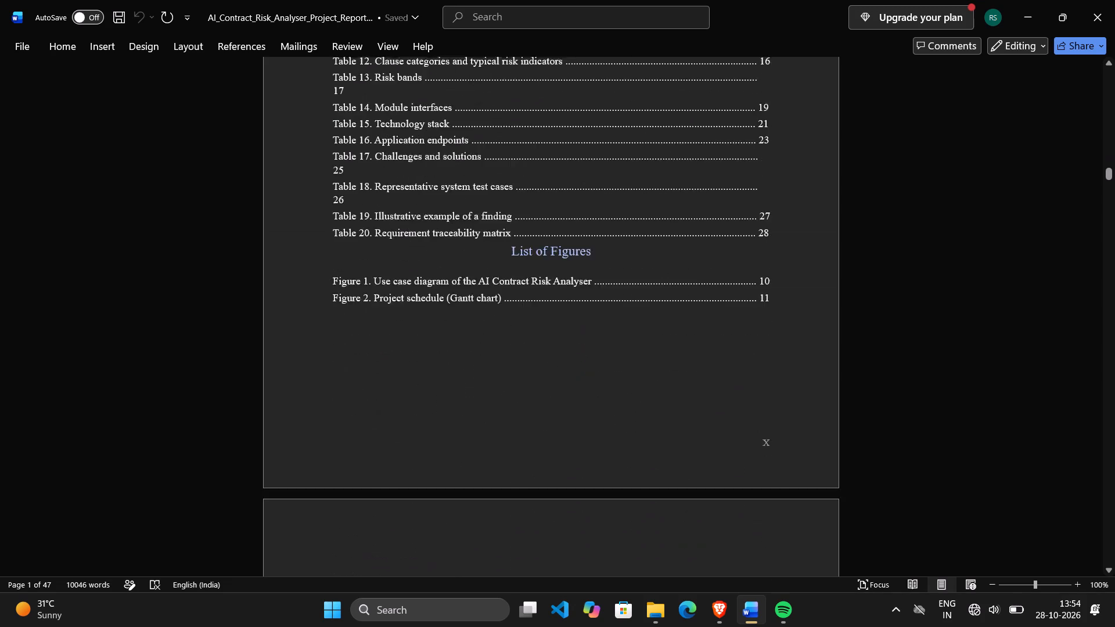
scroll(596, 379, "down", 8)
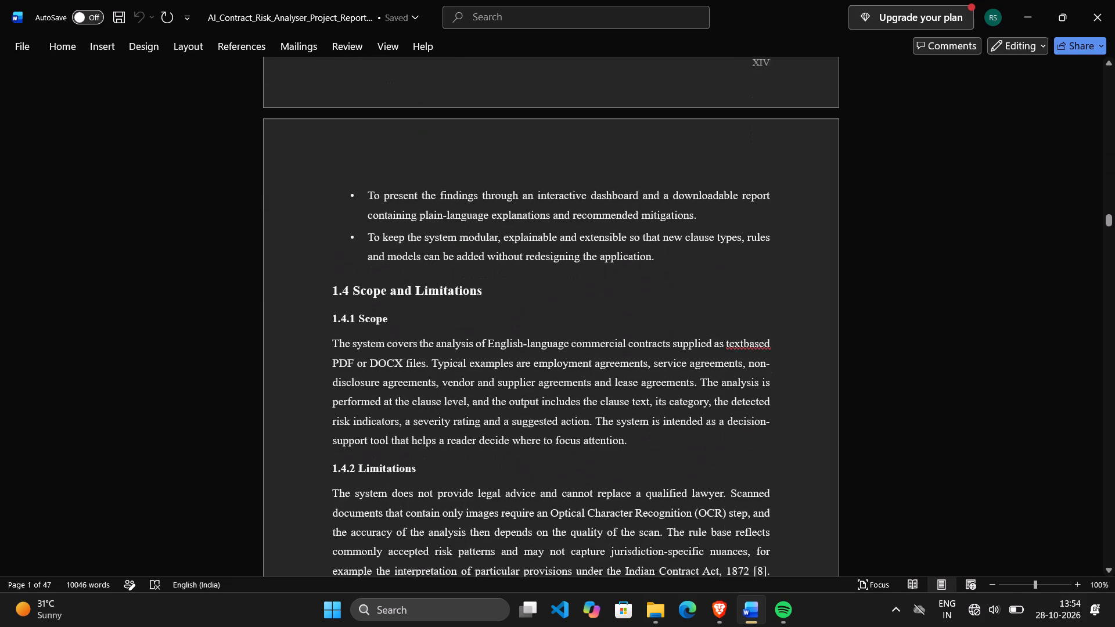
scroll(596, 379, "down", 5)
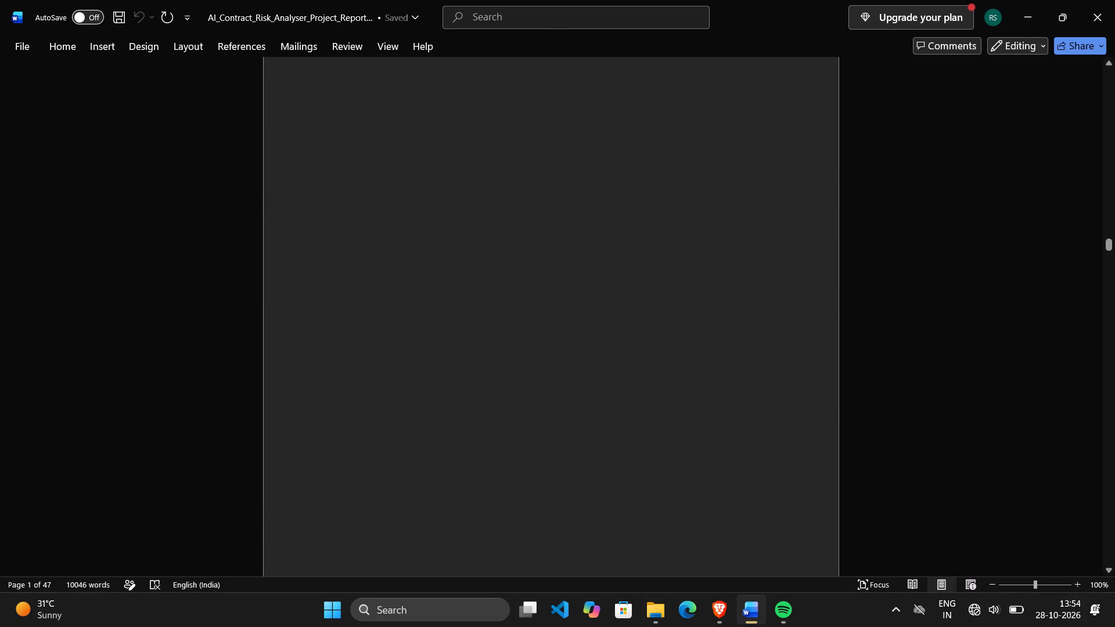
scroll(596, 379, "down", 8)
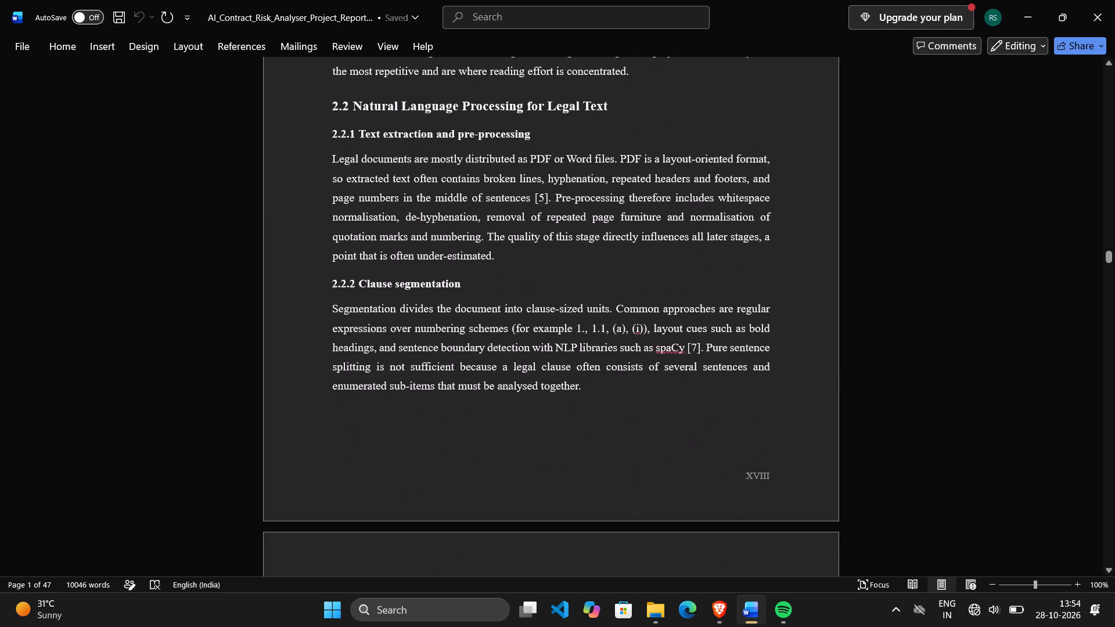
scroll(596, 379, "down", 13)
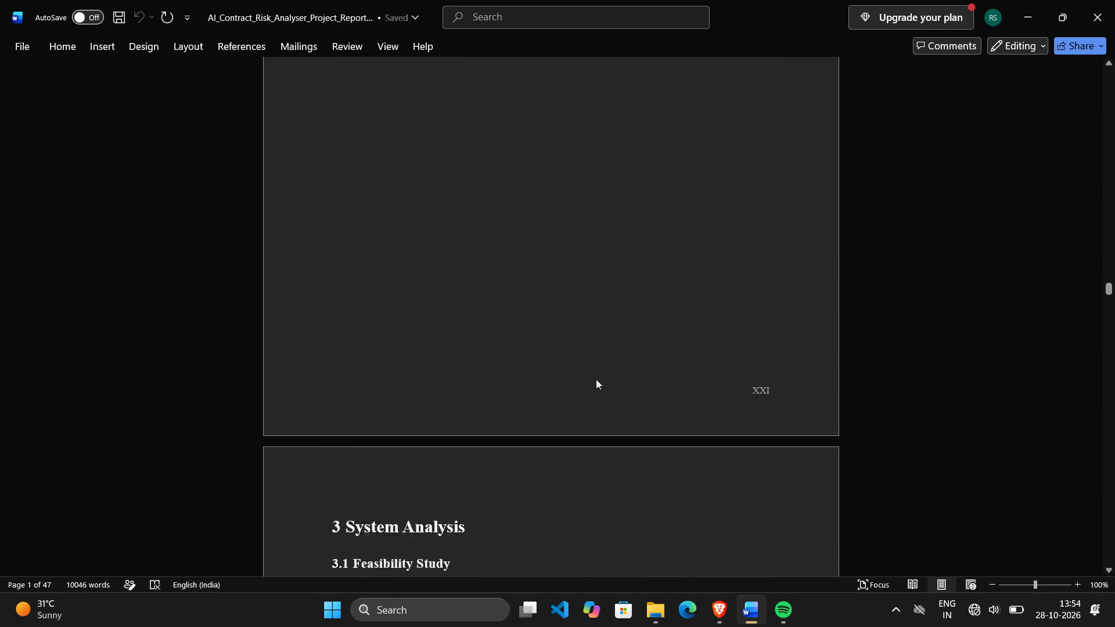
scroll(596, 379, "down", 10)
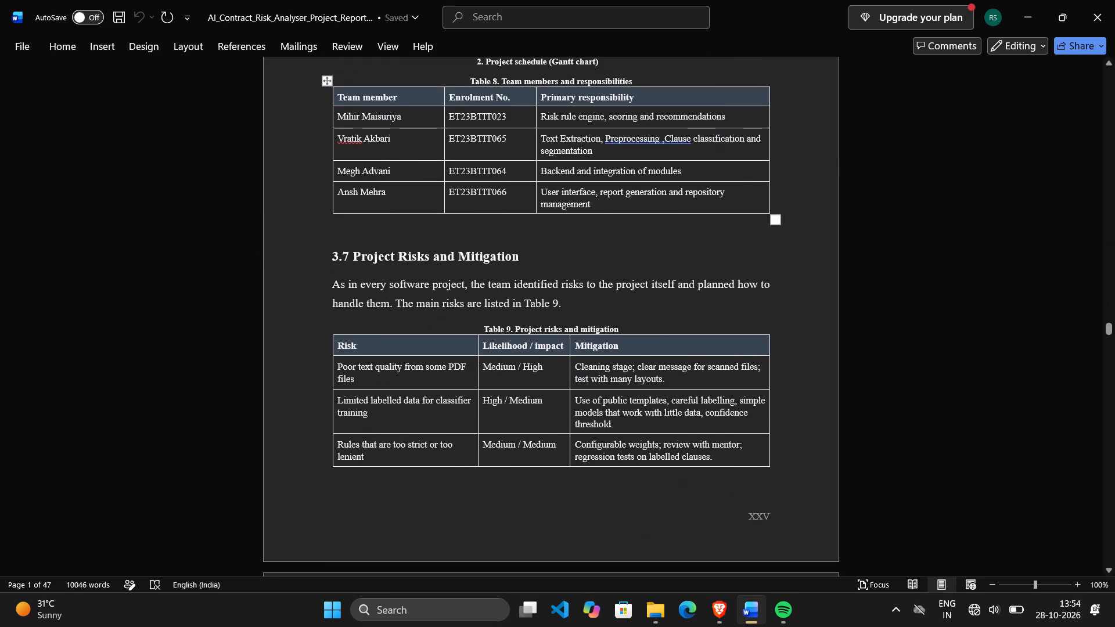
scroll(596, 379, "down", 10)
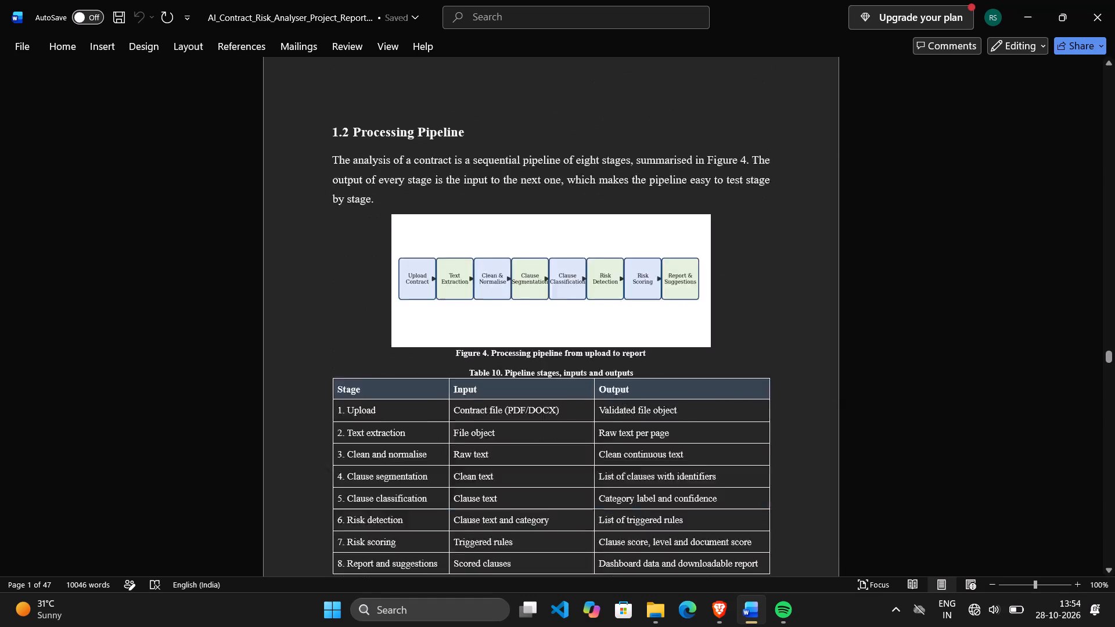
scroll(596, 379, "down", 6)
left_click(1114, 0)
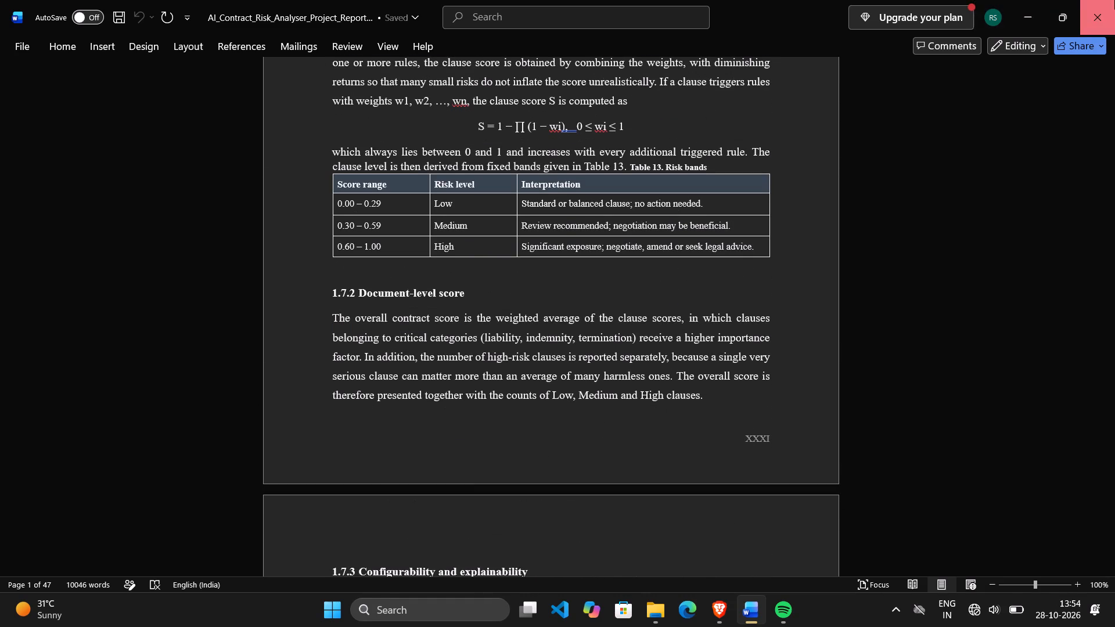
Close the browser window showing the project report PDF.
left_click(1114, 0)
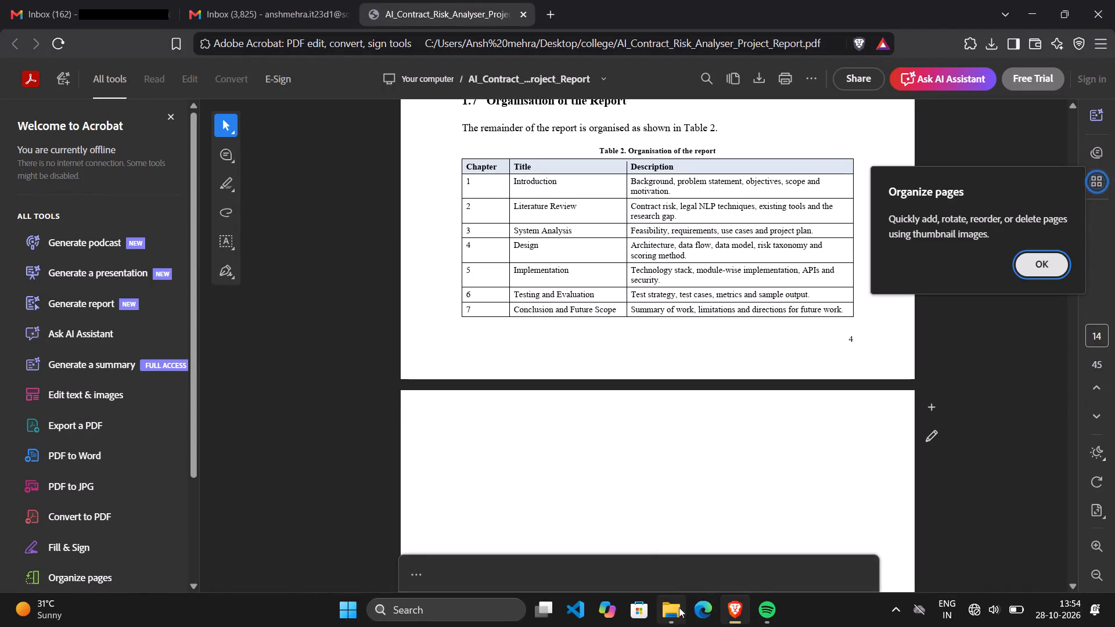
Open AI_Contract_Risk_Analyser_Project_Report.docx from the college folder, review its front pages through the approval page, and close it.
left_click(663, 611)
left_click(663, 611)
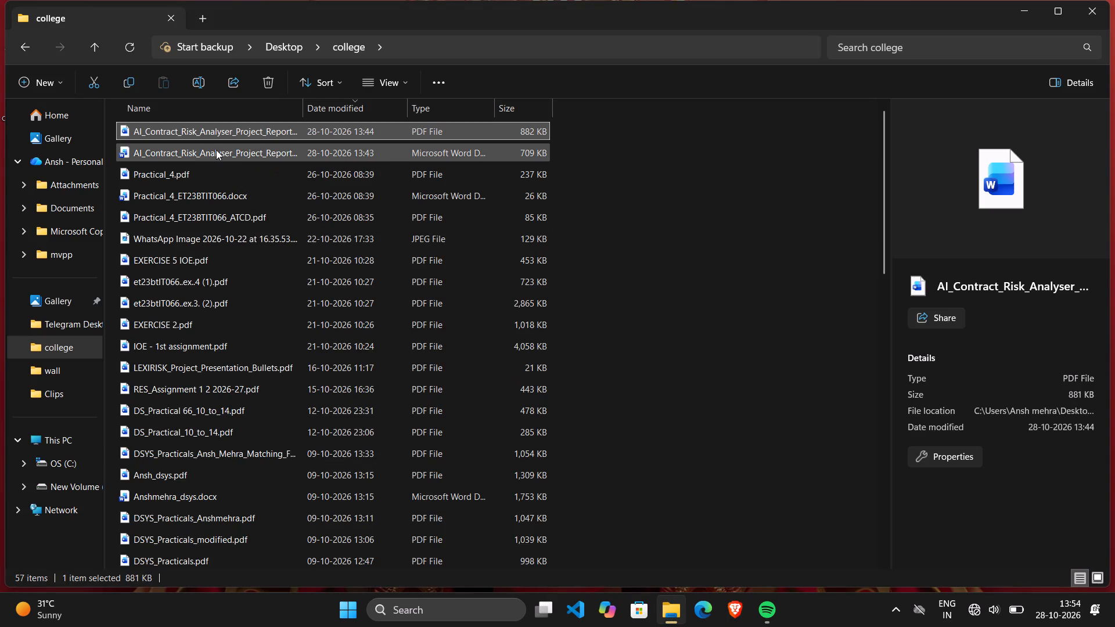
double_click(222, 151)
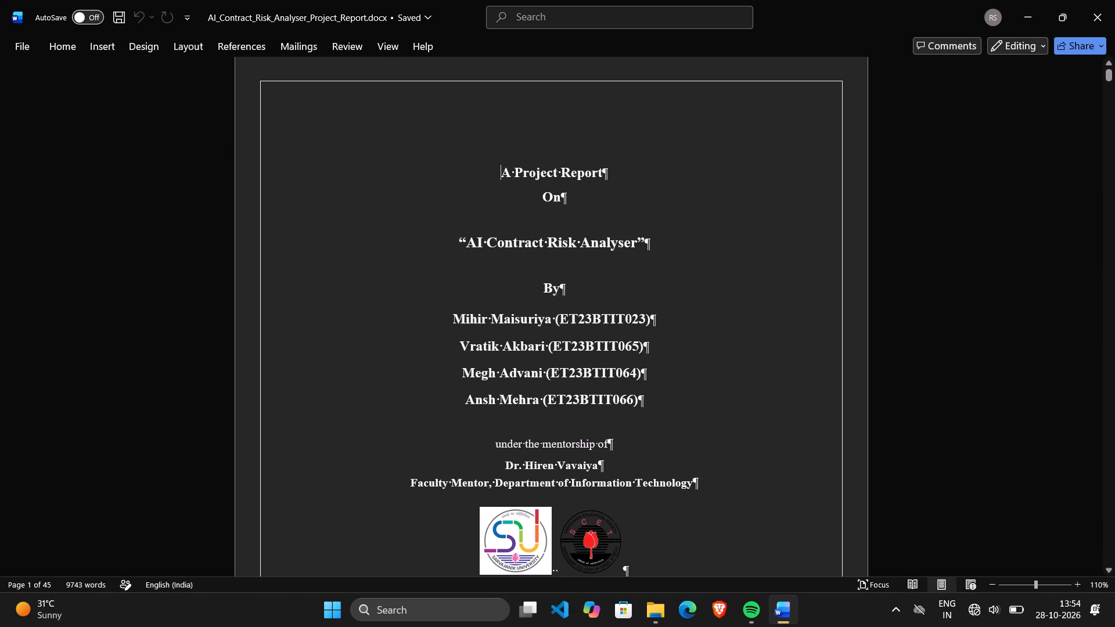
left_click(580, 284)
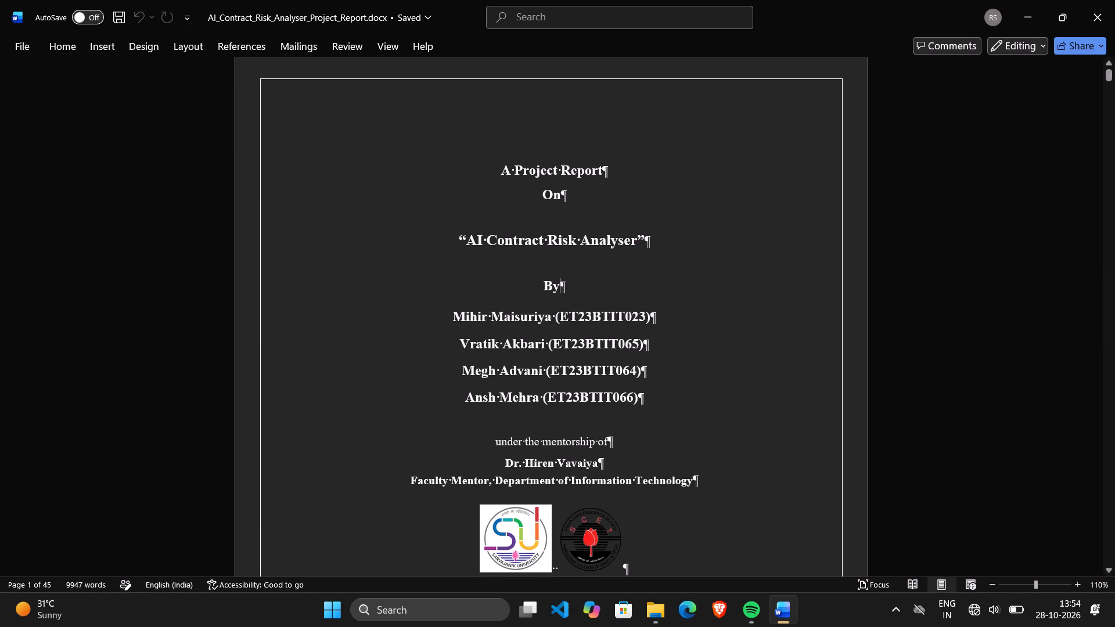
scroll(580, 284, "down", 4)
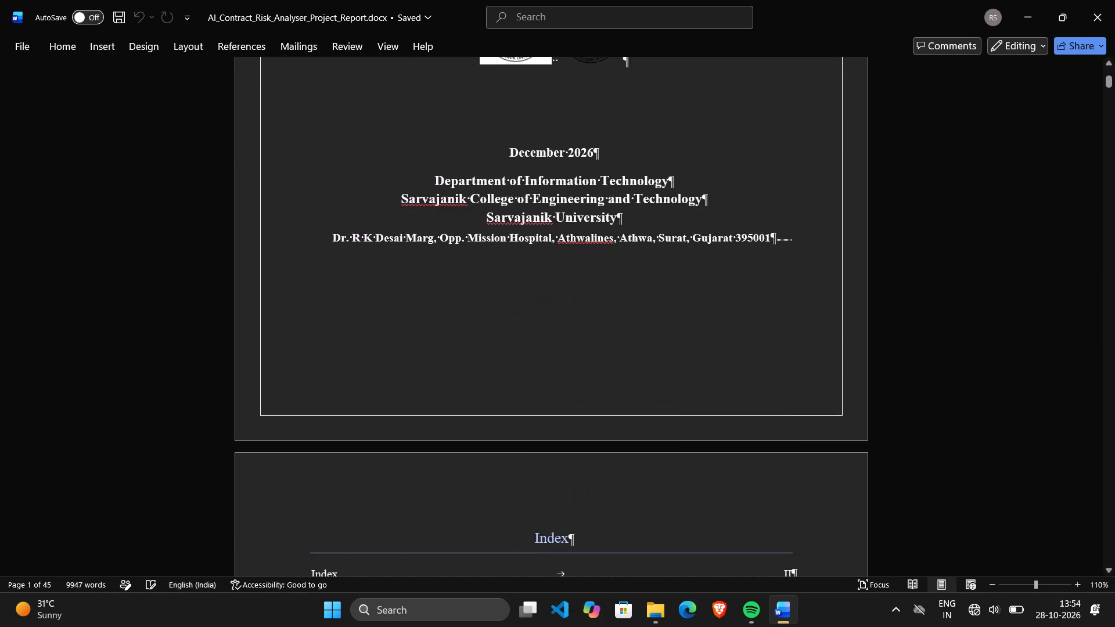
scroll(580, 284, "down", 5)
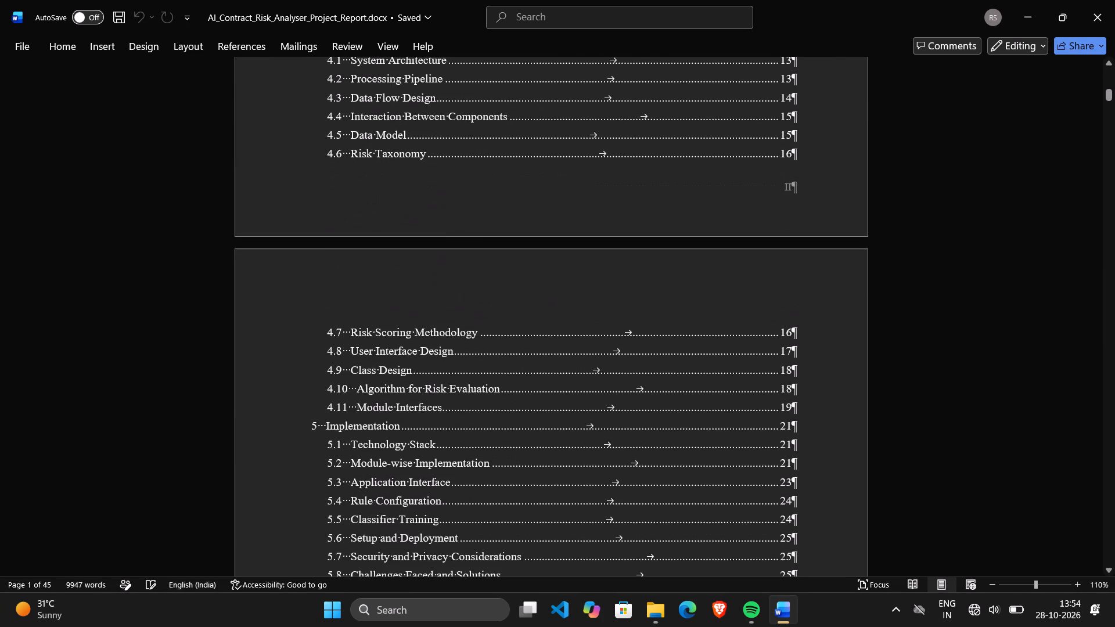
scroll(580, 284, "down", 6)
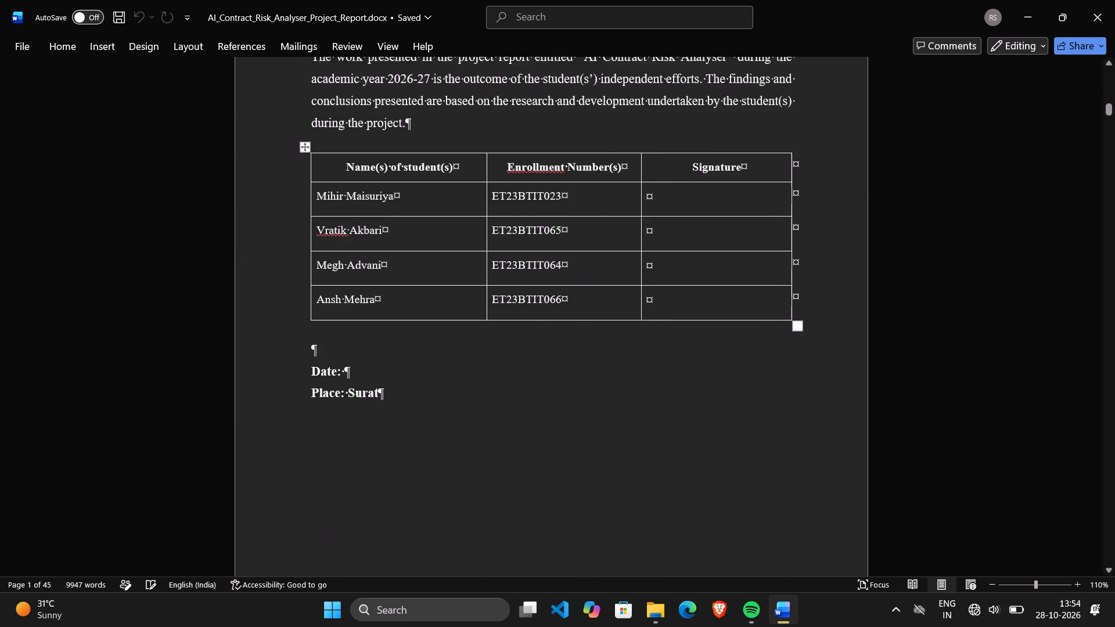
scroll(580, 284, "down", 4)
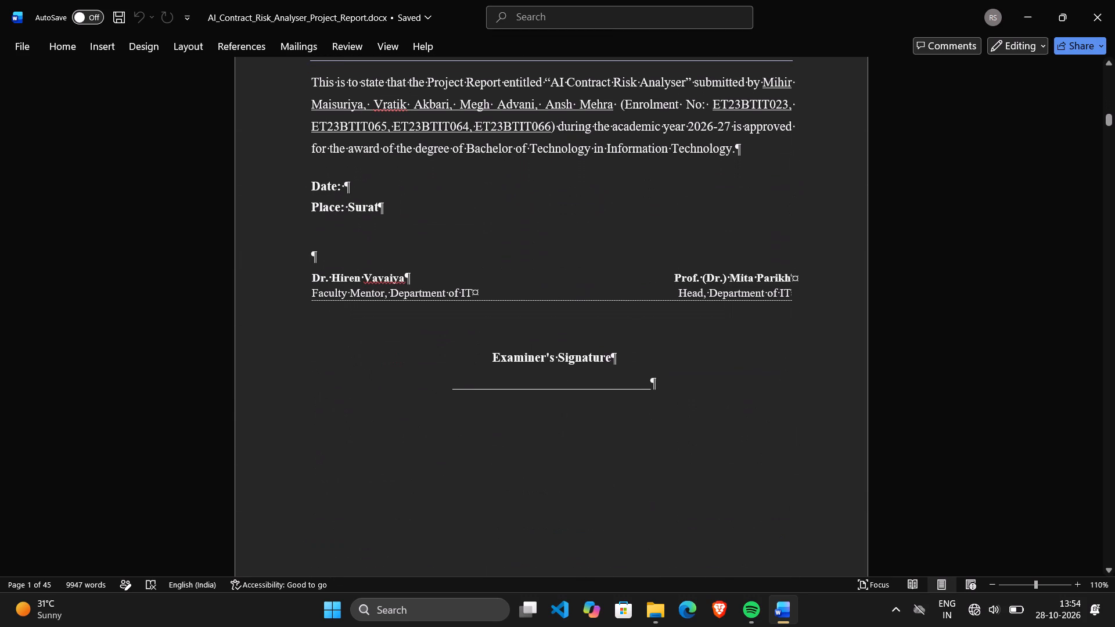
scroll(580, 284, "down", 7)
left_click(1114, 0)
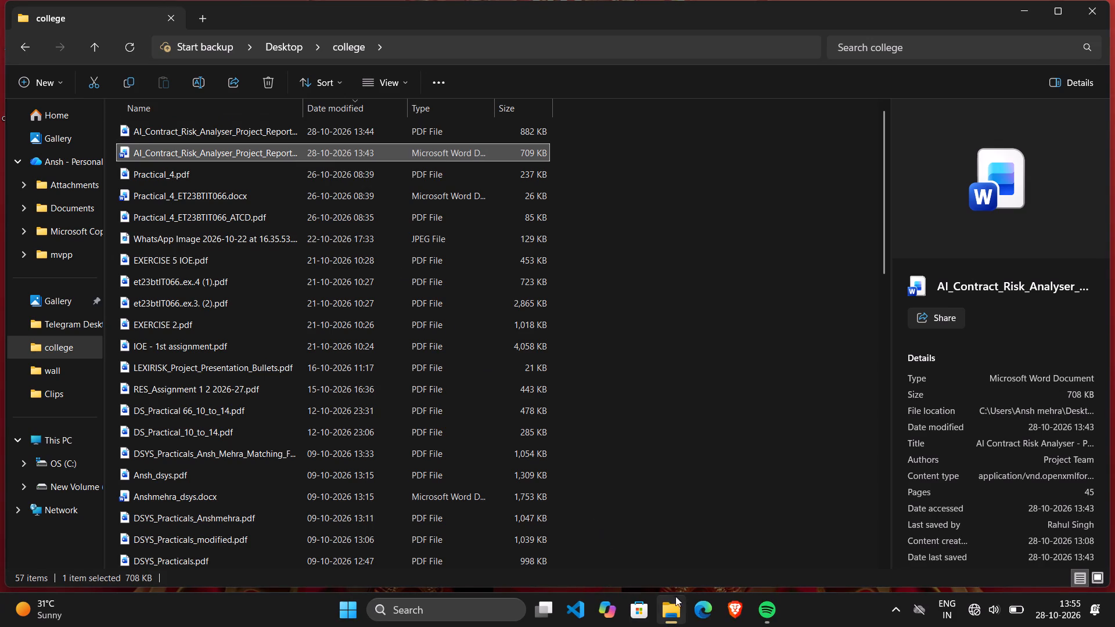
Switch to the Brave browser with the project report PDF.
left_click(732, 609)
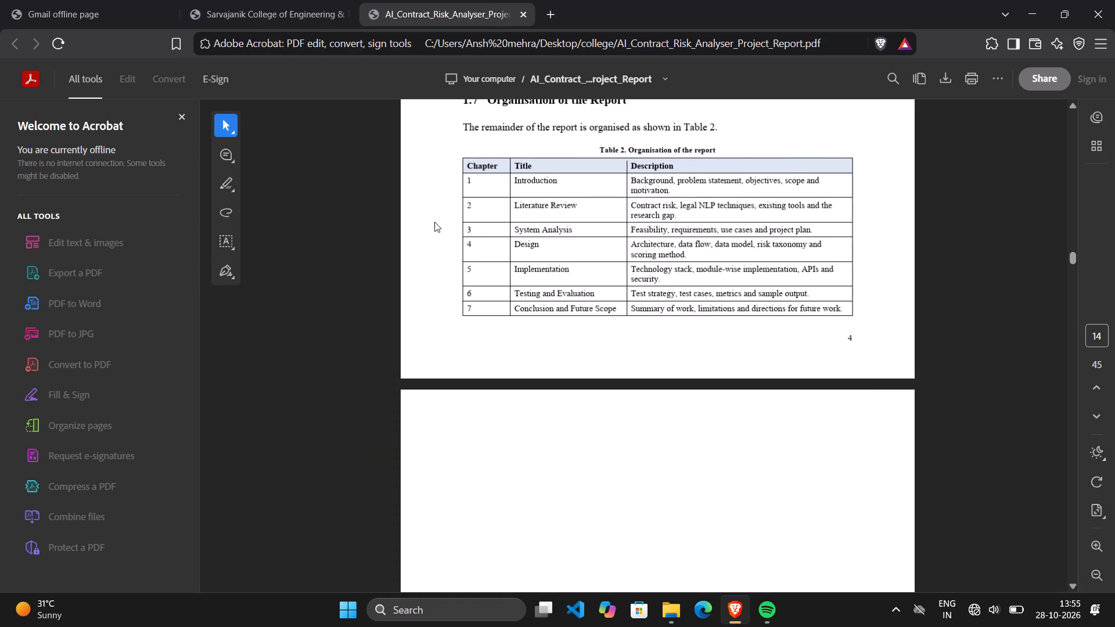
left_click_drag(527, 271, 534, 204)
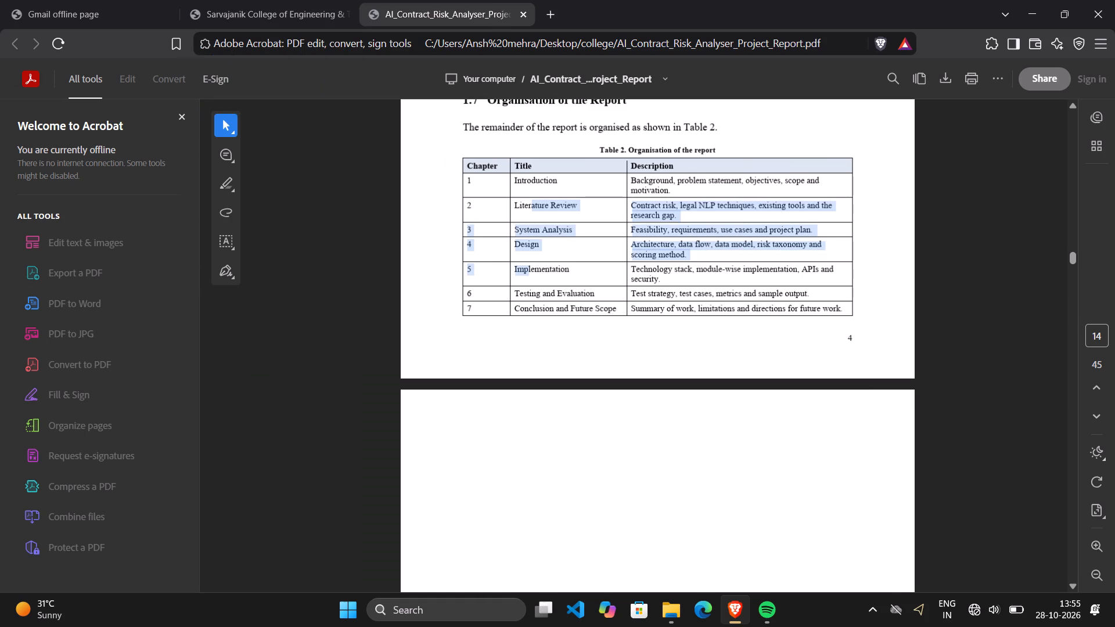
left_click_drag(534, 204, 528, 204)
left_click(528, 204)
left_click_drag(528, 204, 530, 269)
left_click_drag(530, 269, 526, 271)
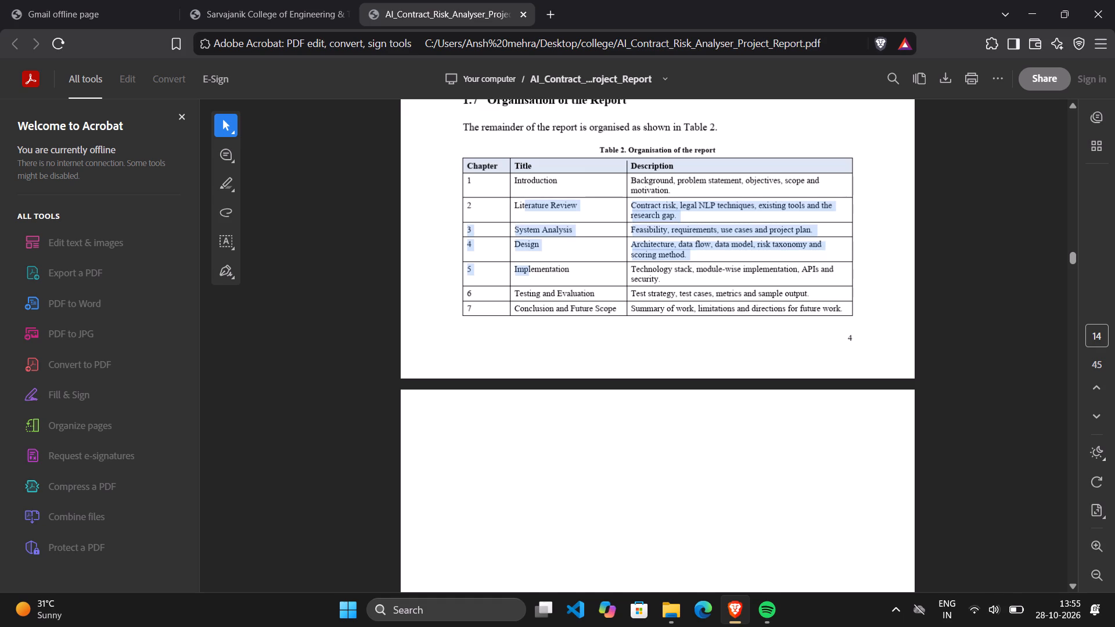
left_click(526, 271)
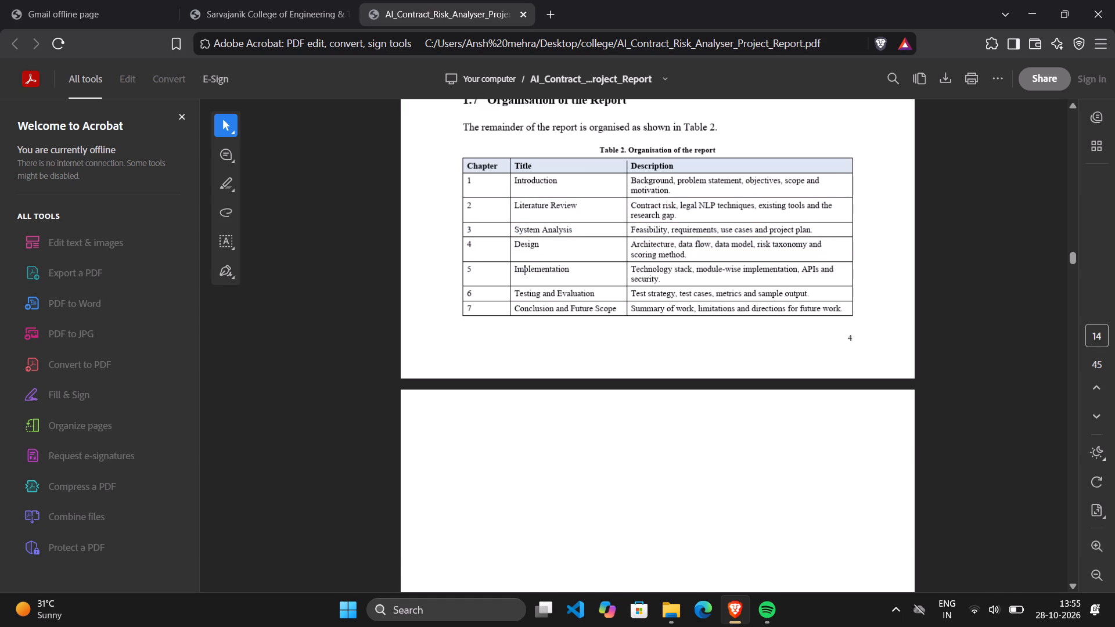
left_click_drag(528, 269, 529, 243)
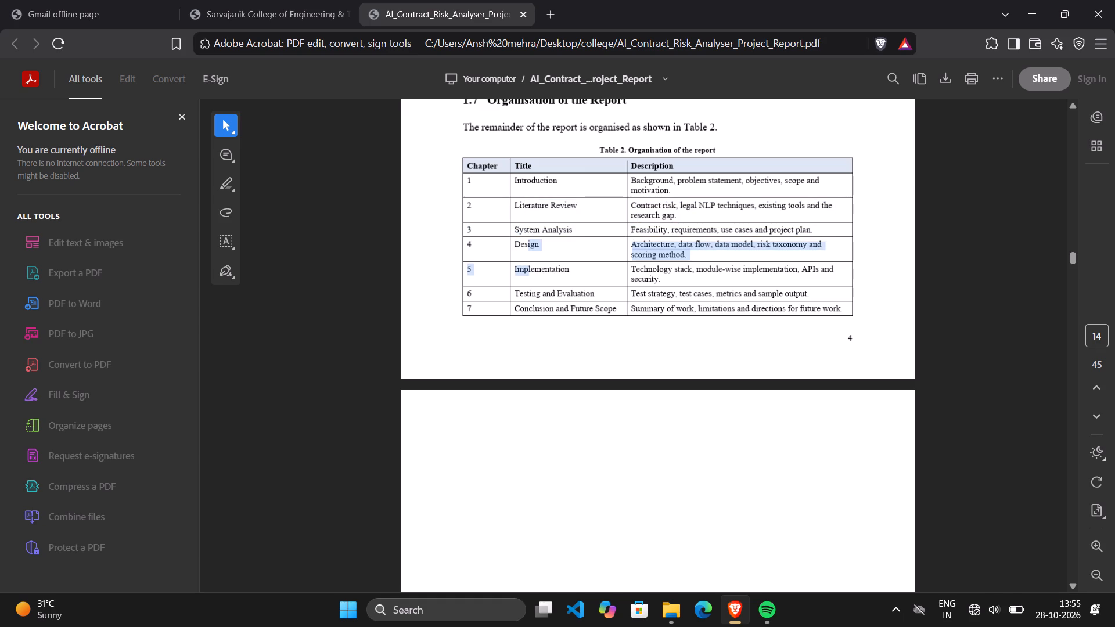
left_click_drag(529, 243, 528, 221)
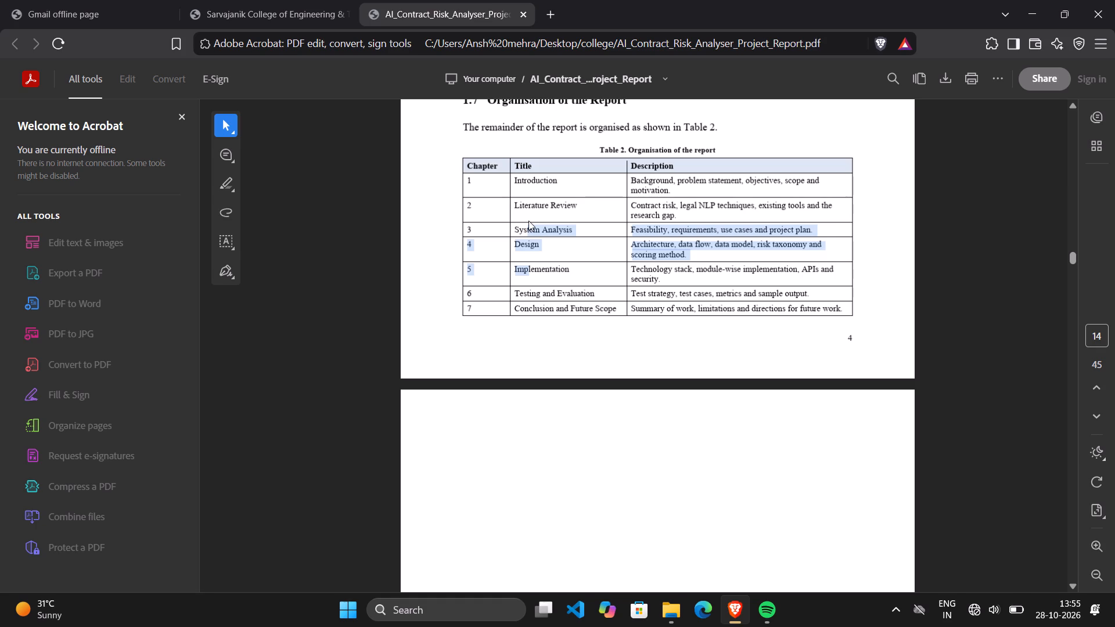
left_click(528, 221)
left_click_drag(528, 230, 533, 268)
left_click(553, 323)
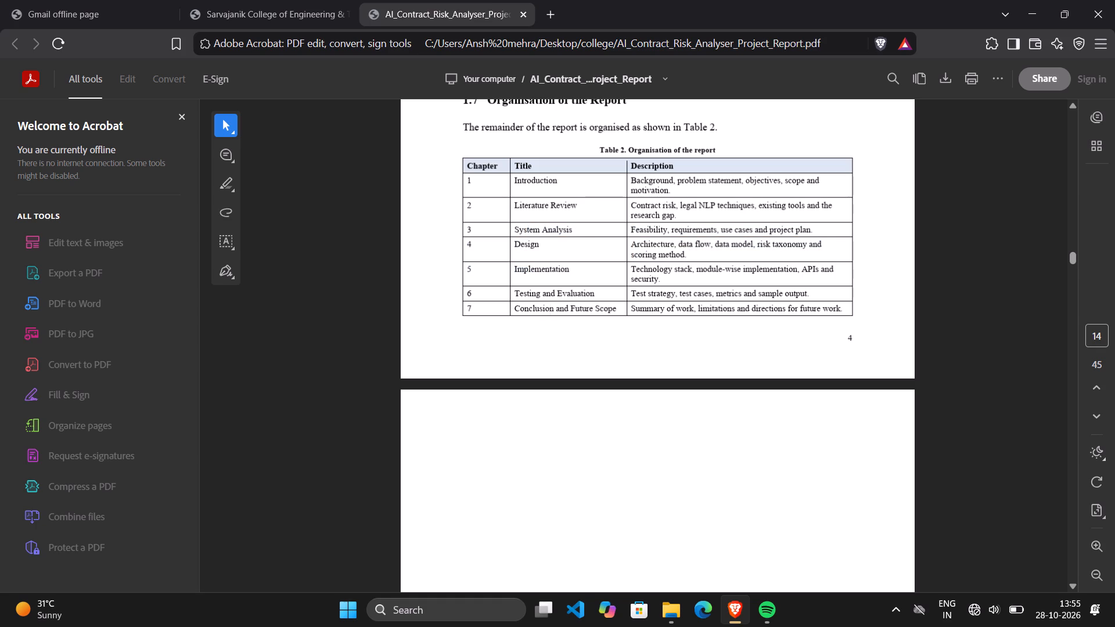
Review the report PDF backwards from the Organisation of the Report table through the Introduction to the list of abbreviations.
left_click_drag(545, 310, 541, 246)
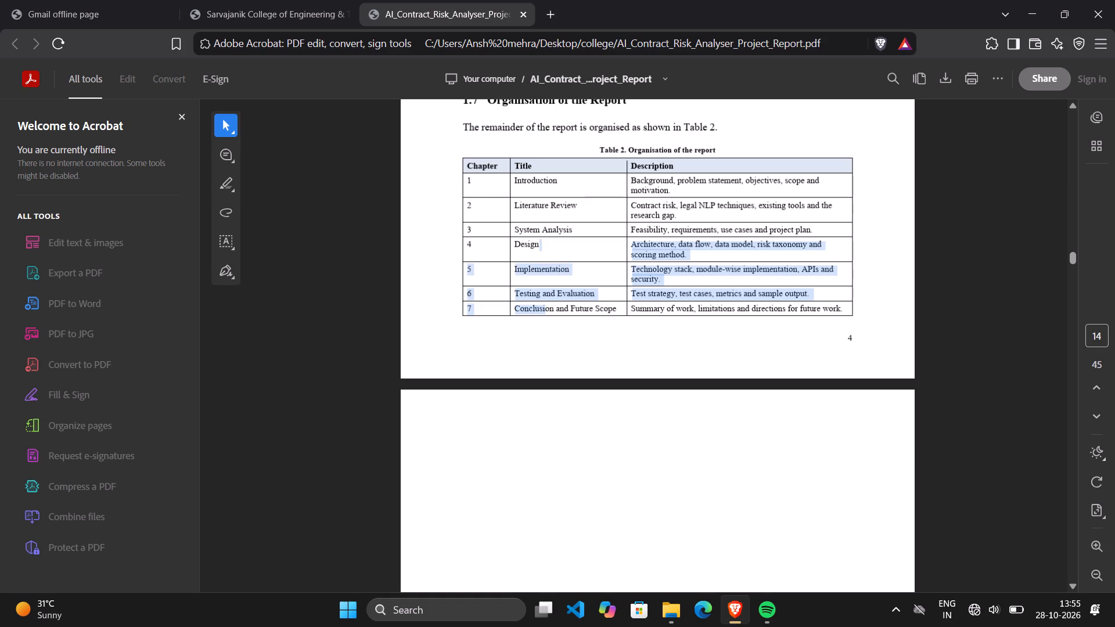
left_click_drag(541, 246, 541, 230)
double_click(541, 230)
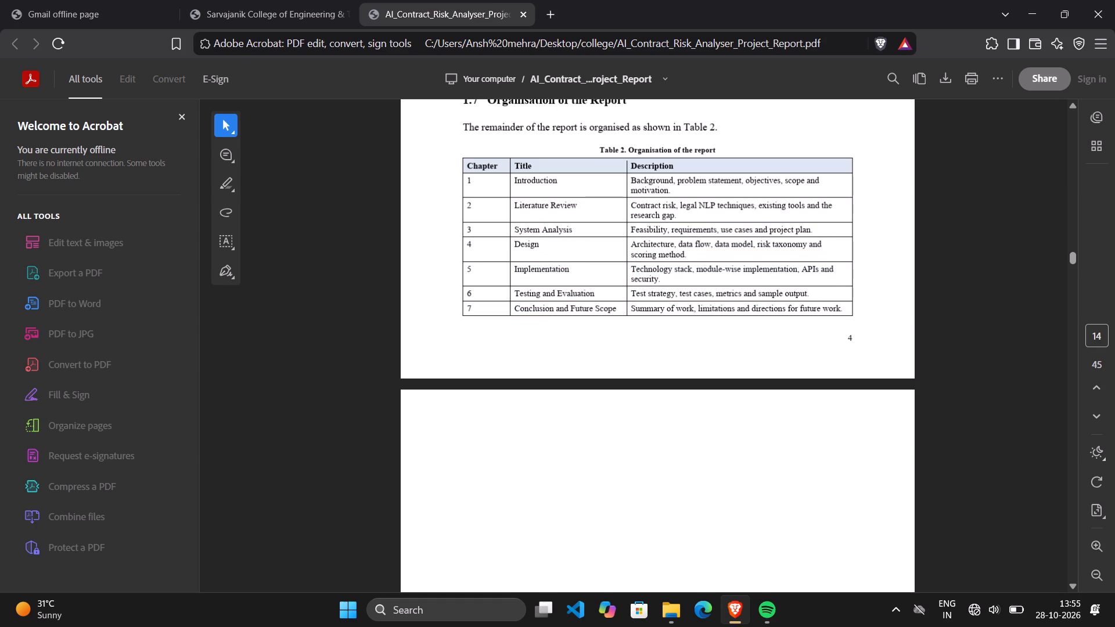
left_click_drag(541, 230, 552, 231)
left_click(552, 231)
scroll(526, 189, "up", 4)
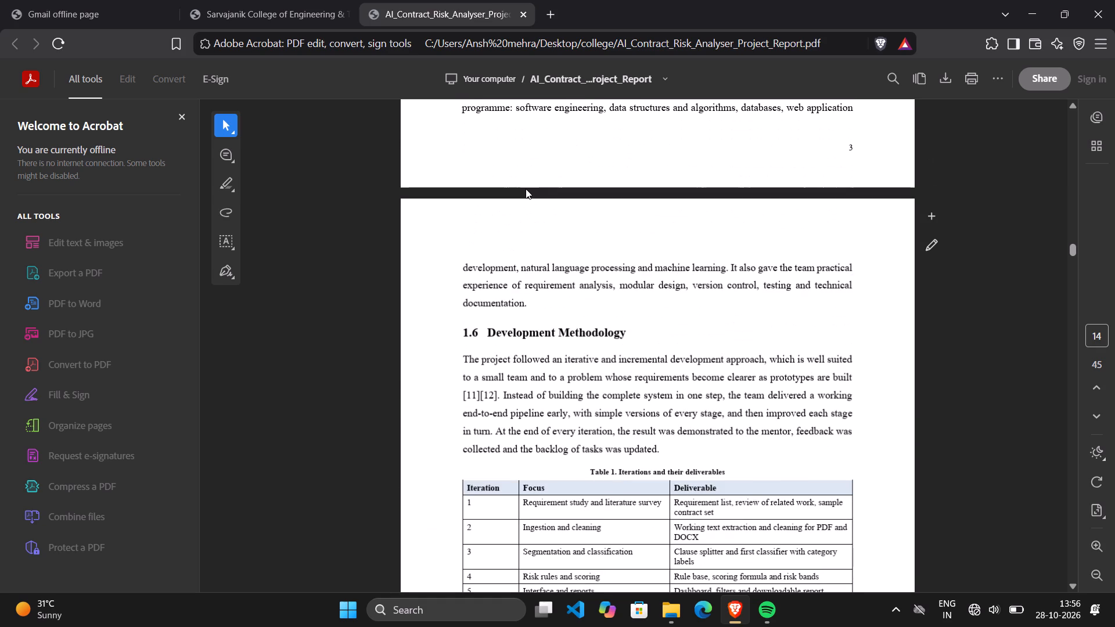
scroll(526, 189, "up", 1)
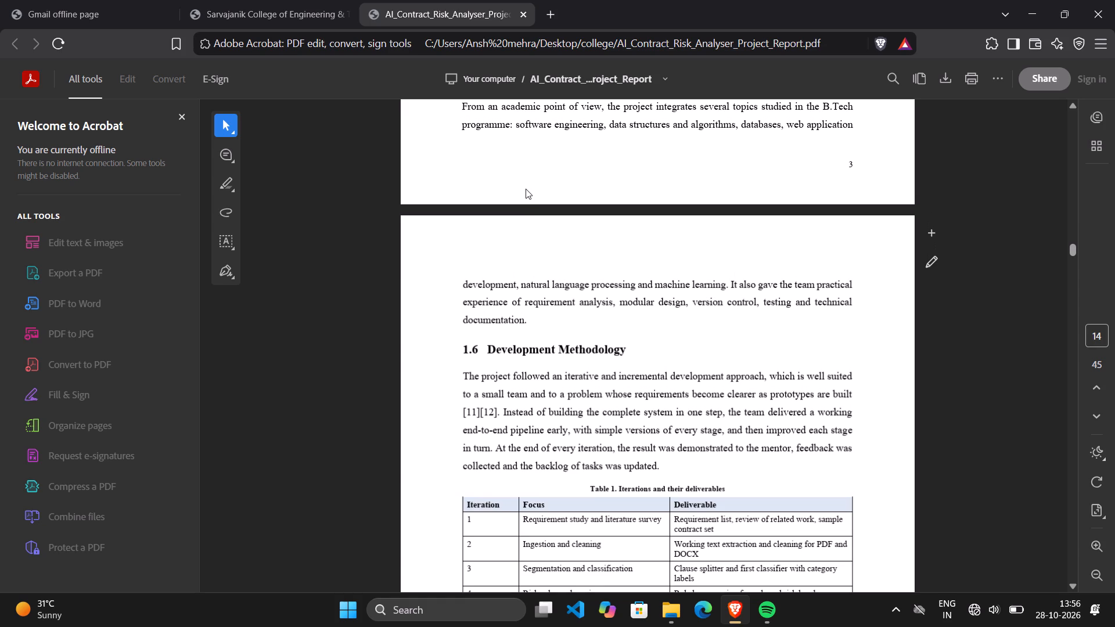
scroll(526, 189, "up", 5)
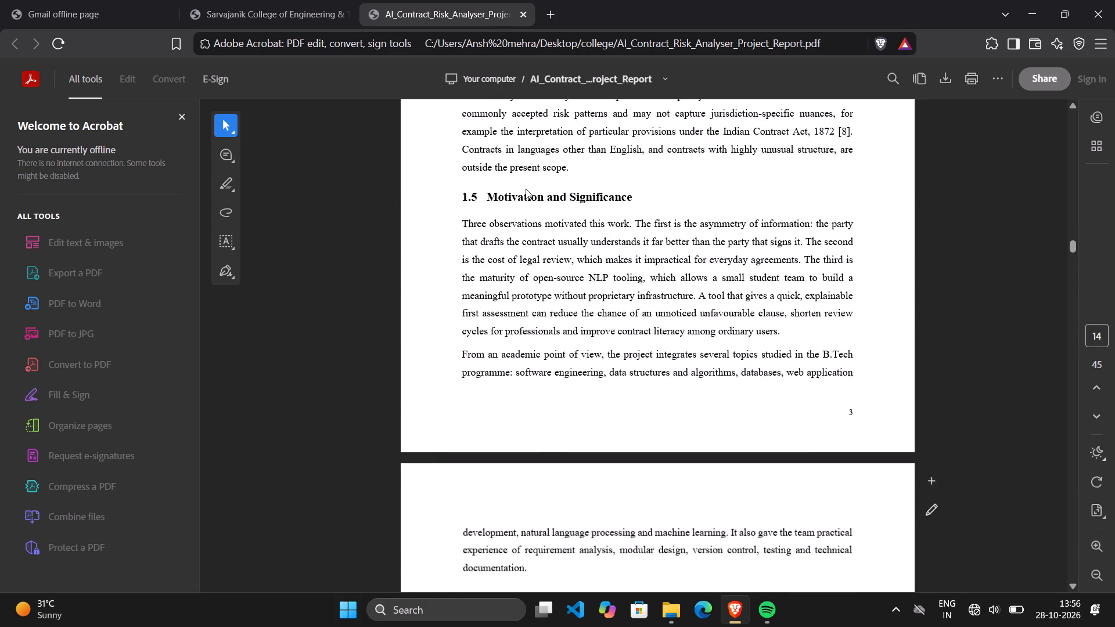
scroll(526, 189, "up", 7)
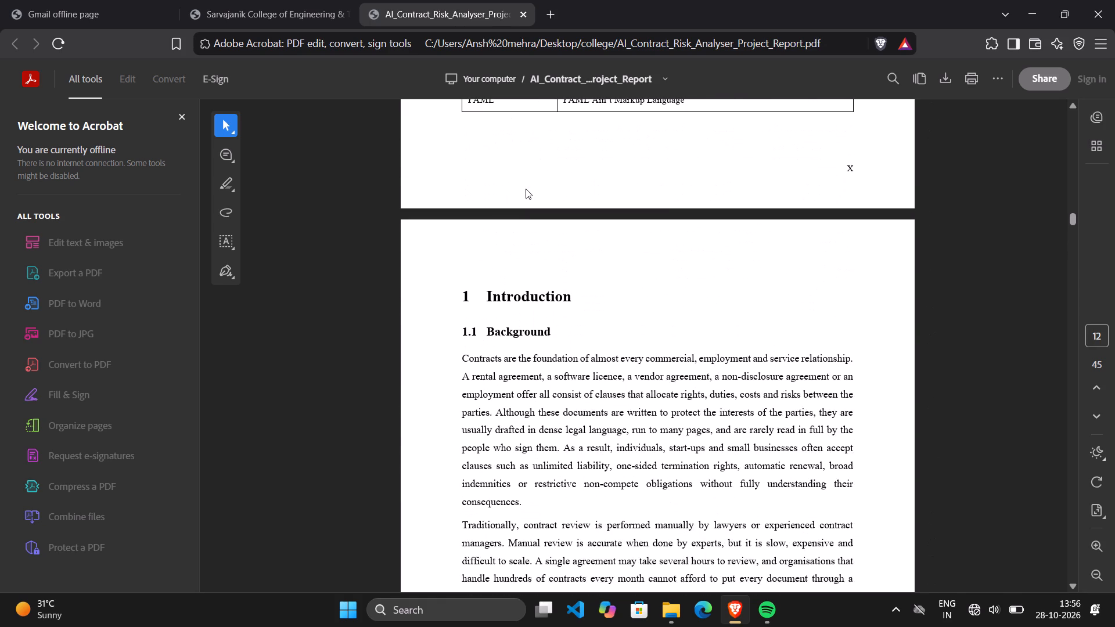
scroll(526, 189, "up", 5)
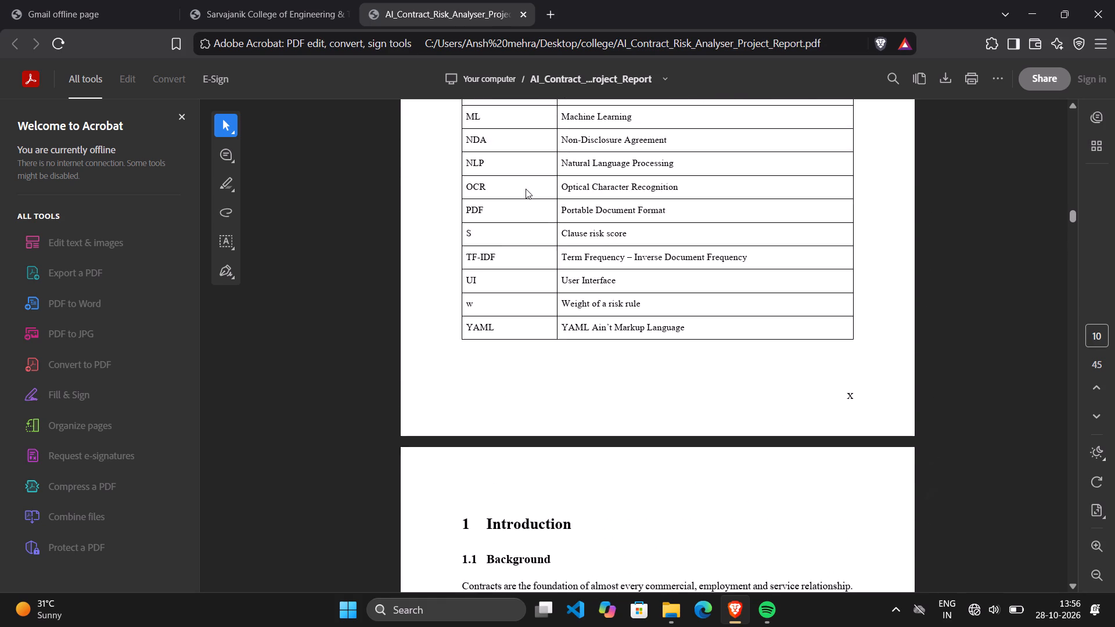
scroll(526, 189, "up", 2)
Start downloading a copy of the report PDF and choose the college folder as the save location.
left_click(947, 76)
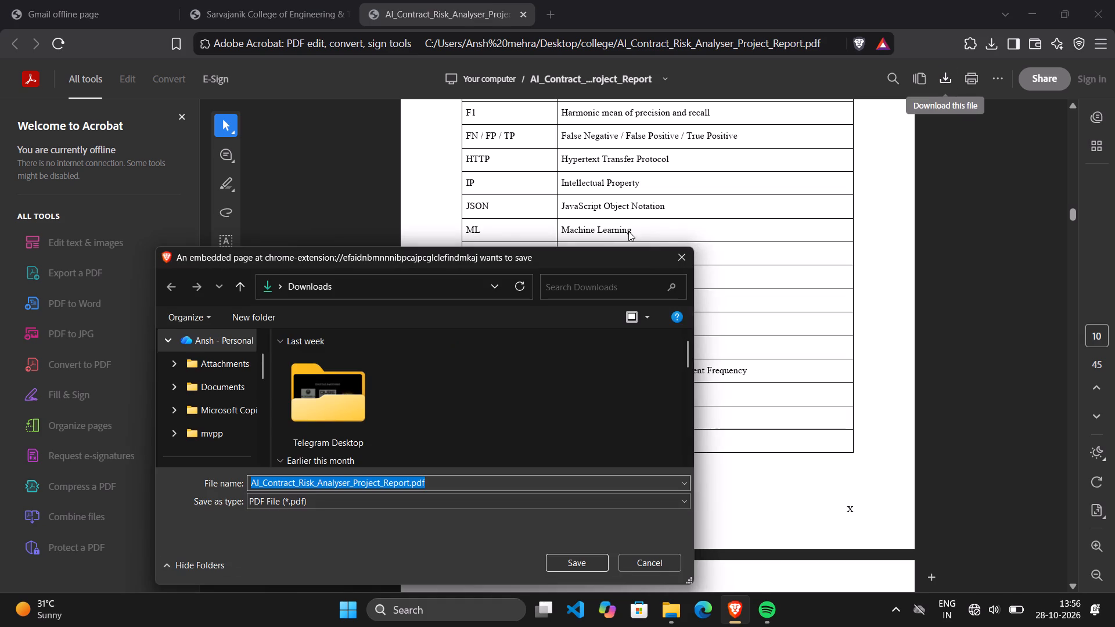
left_click(679, 253)
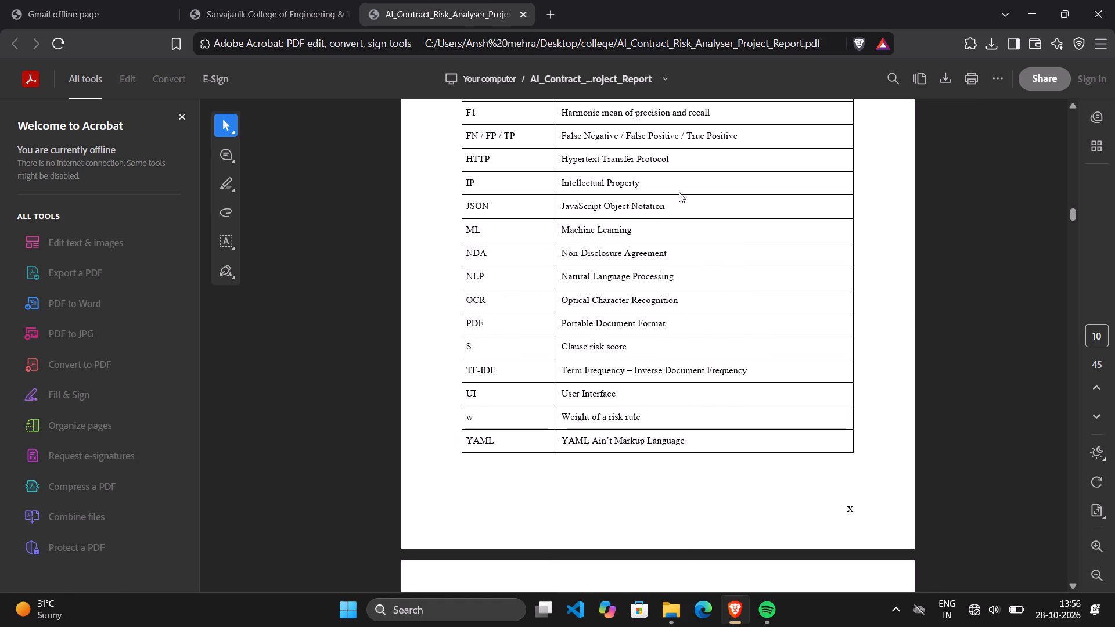
left_click(947, 77)
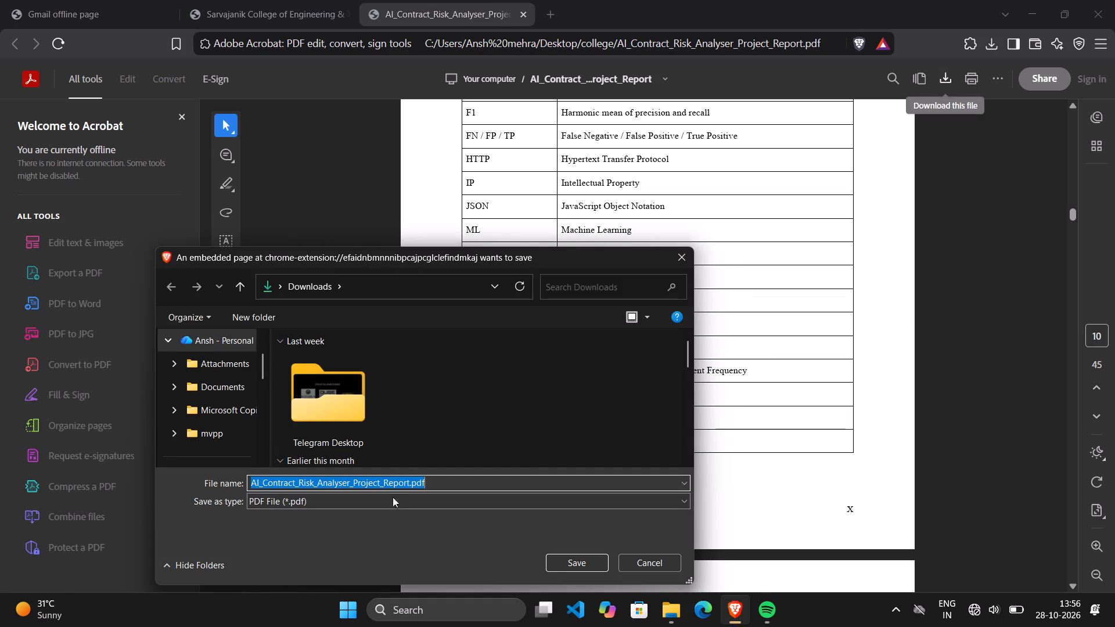
scroll(202, 412, "left", 1)
scroll(202, 412, "down", 1)
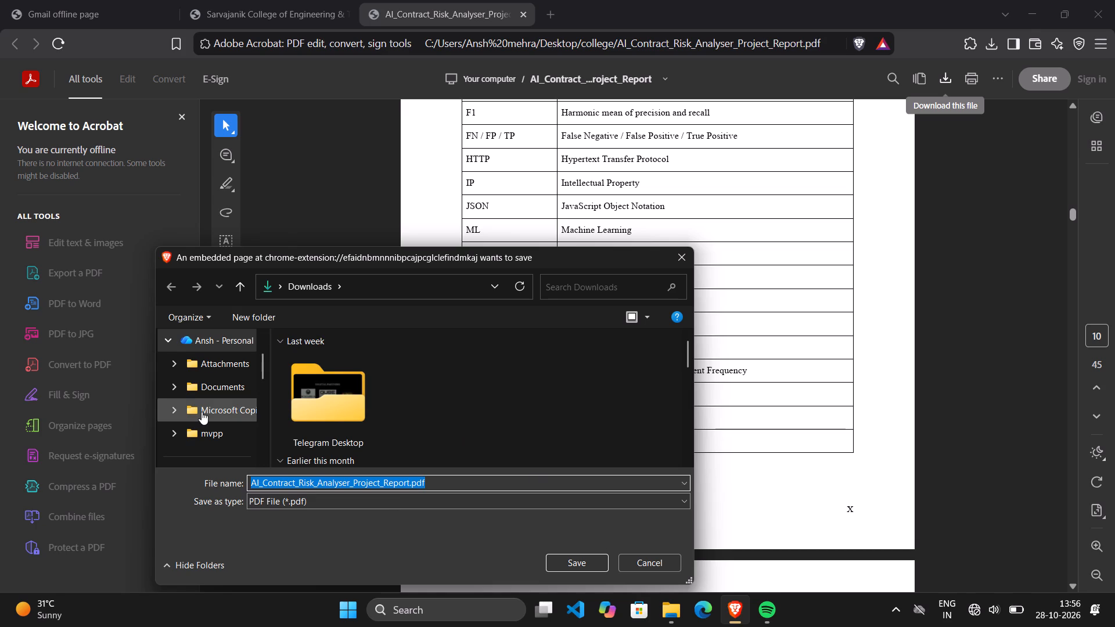
scroll(202, 412, "down", 1)
left_click(208, 459)
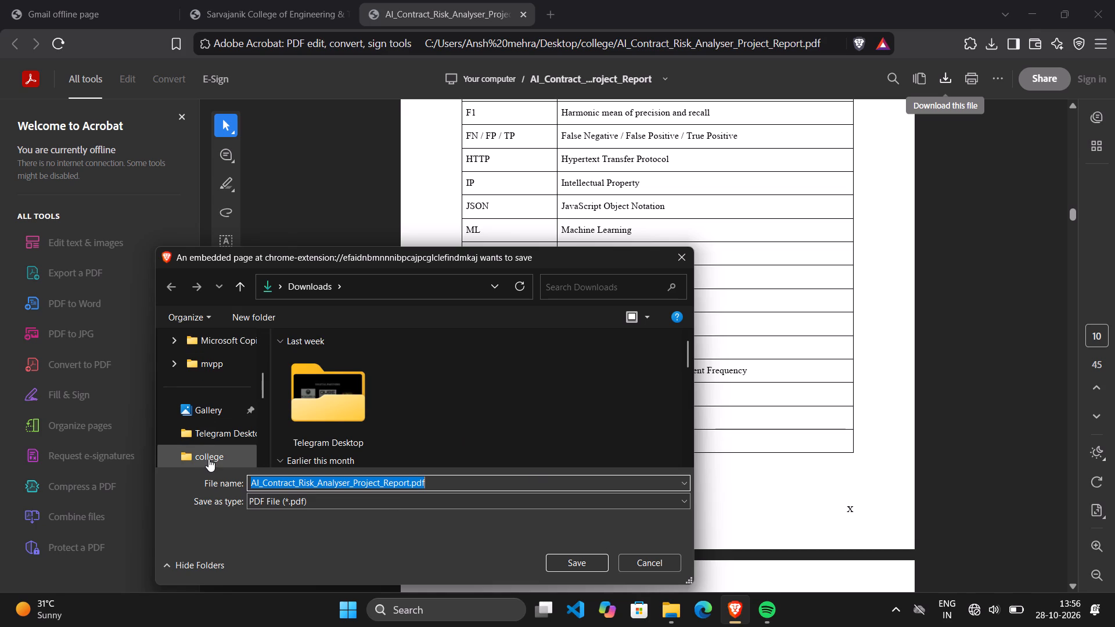
Save the copy as AI_Contract_Analyser_Project_Report.pdf, declining to replace the existing file of the original name.
left_click(574, 561)
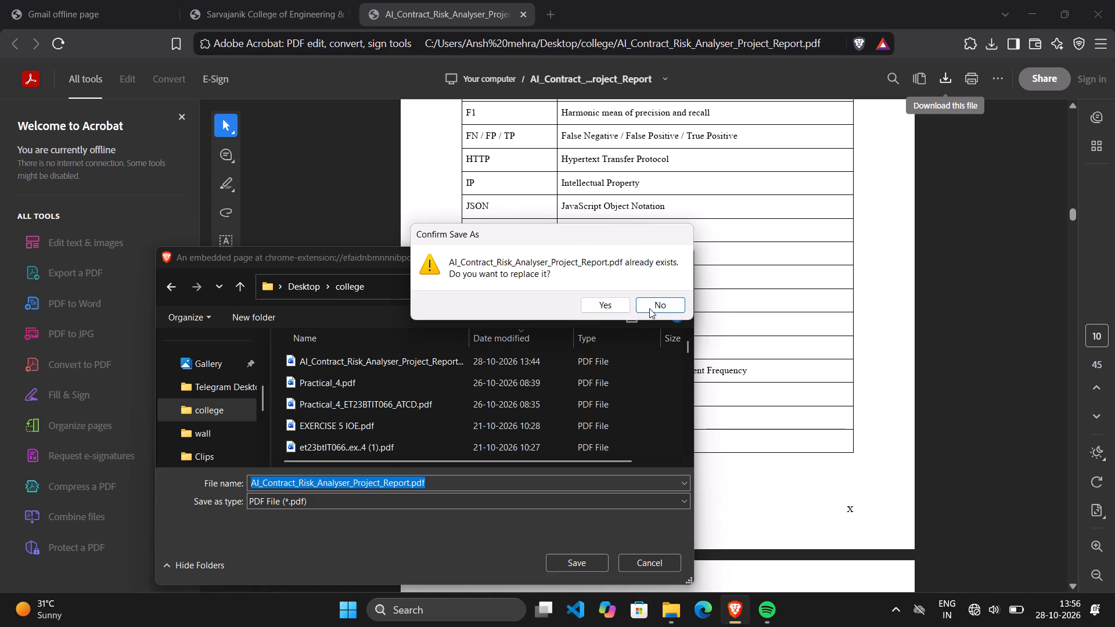
left_click(649, 308)
left_click(386, 482)
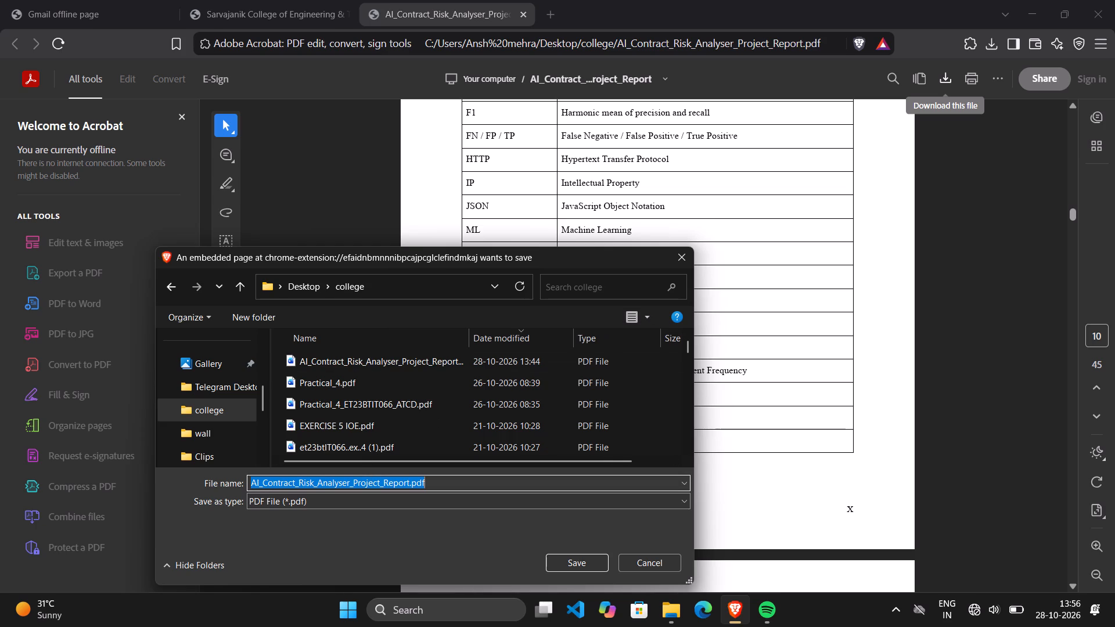
right_click(401, 484)
left_click(371, 479)
left_click(313, 483)
key("BackSpace")
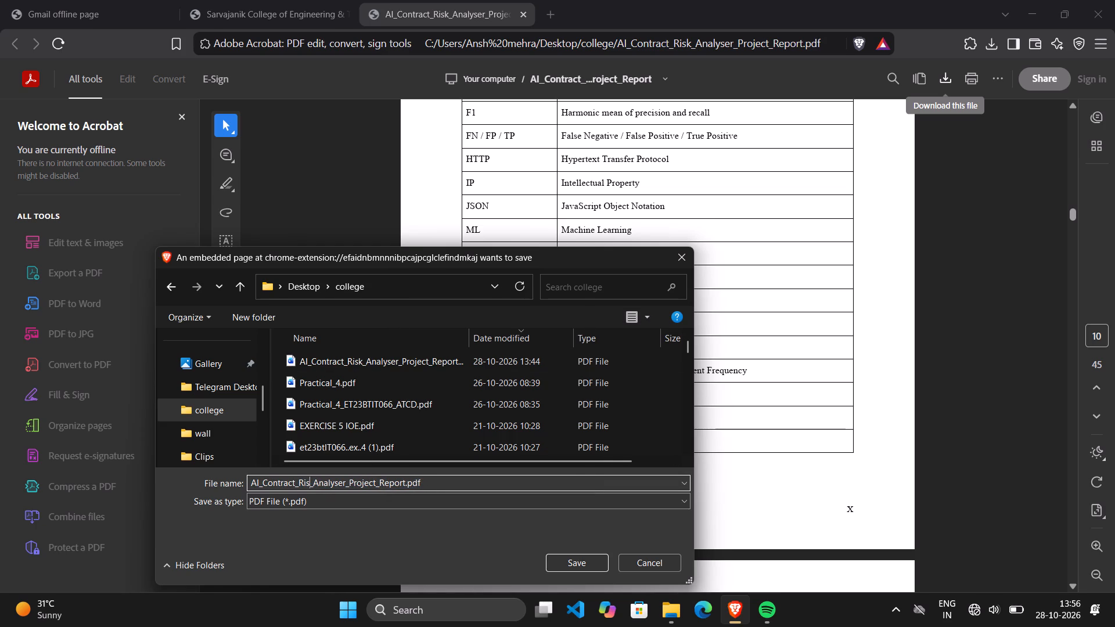
key("BackSpace")
key("BackSpace")
key("BackSpace")
key("BackSpace")
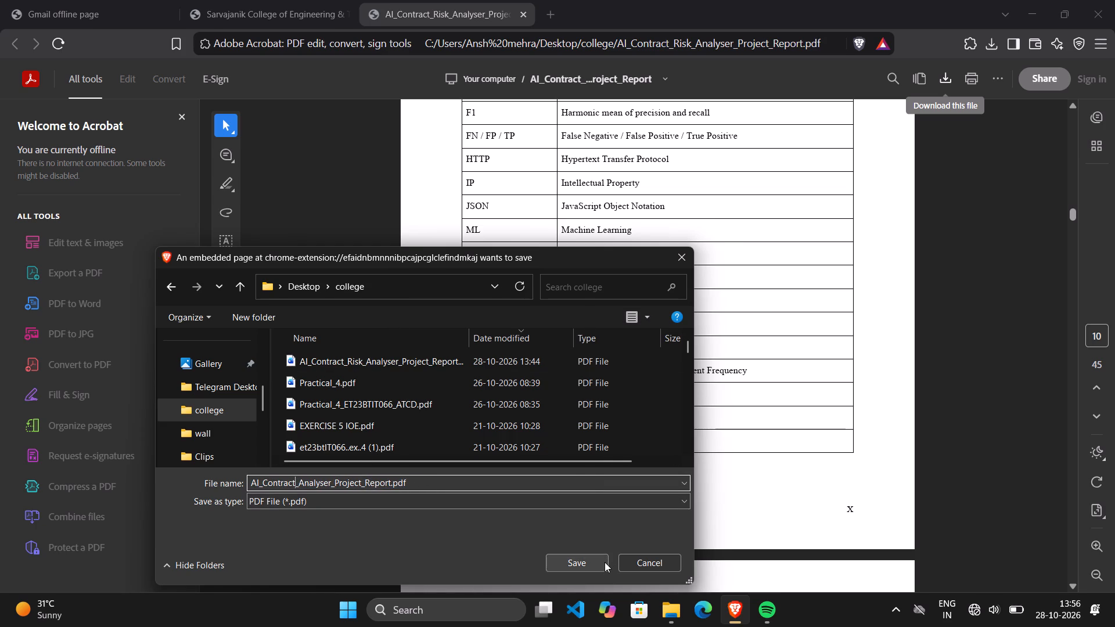
left_click(605, 562)
Switch to File Explorer, refresh the college folder and open AI_Contract_Analyser_Project_Report.pdf with Brave.
left_click(664, 608)
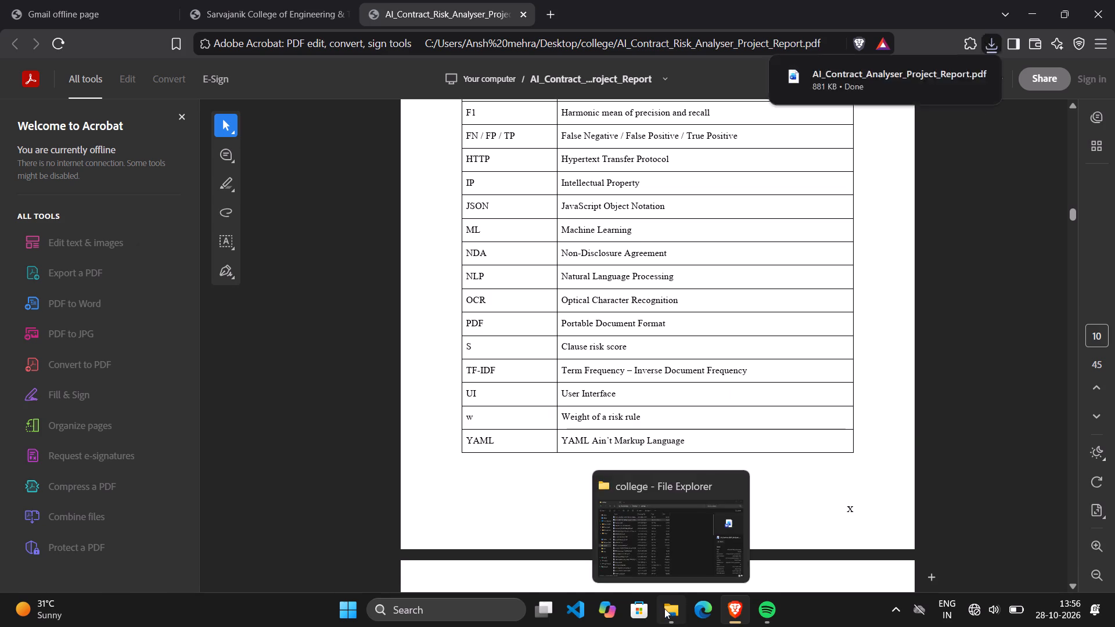
triple_click(132, 38)
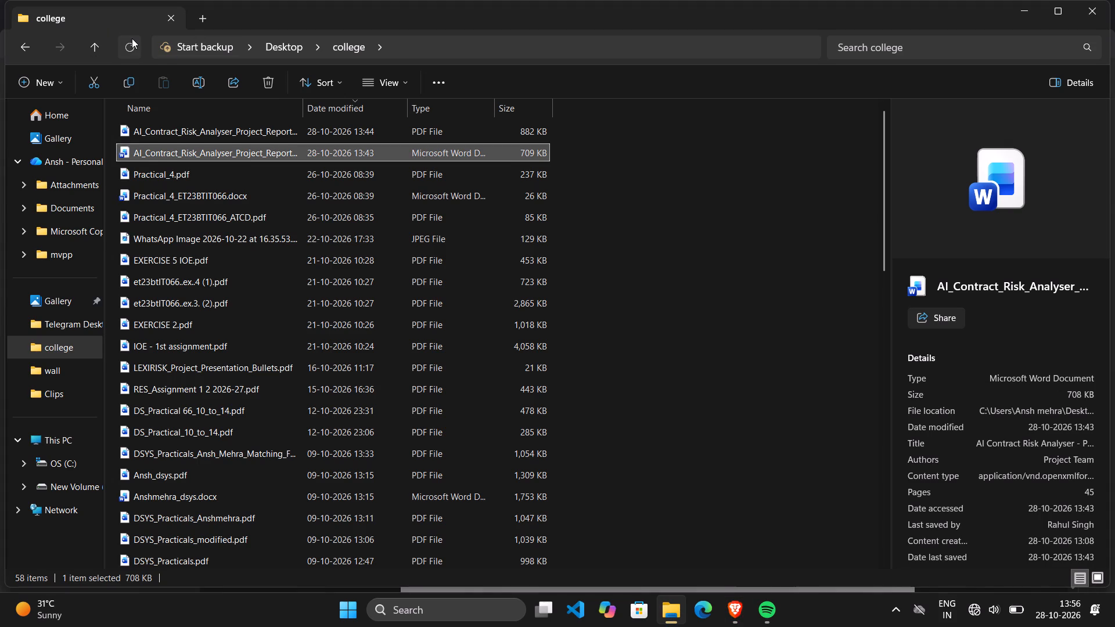
left_click(132, 38)
left_click(198, 133)
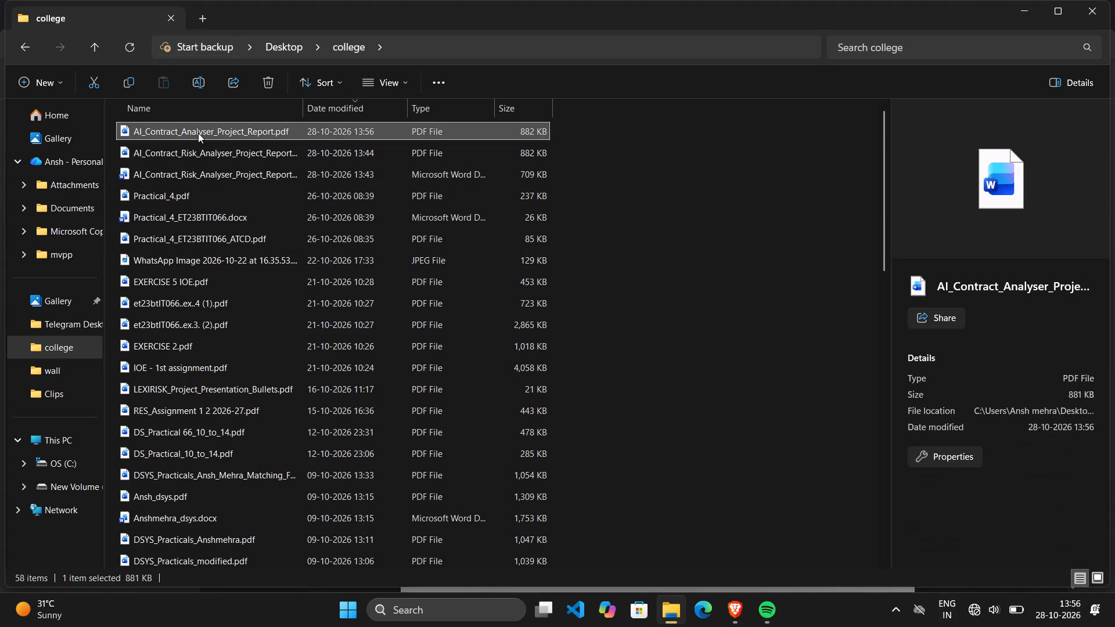
right_click(198, 133)
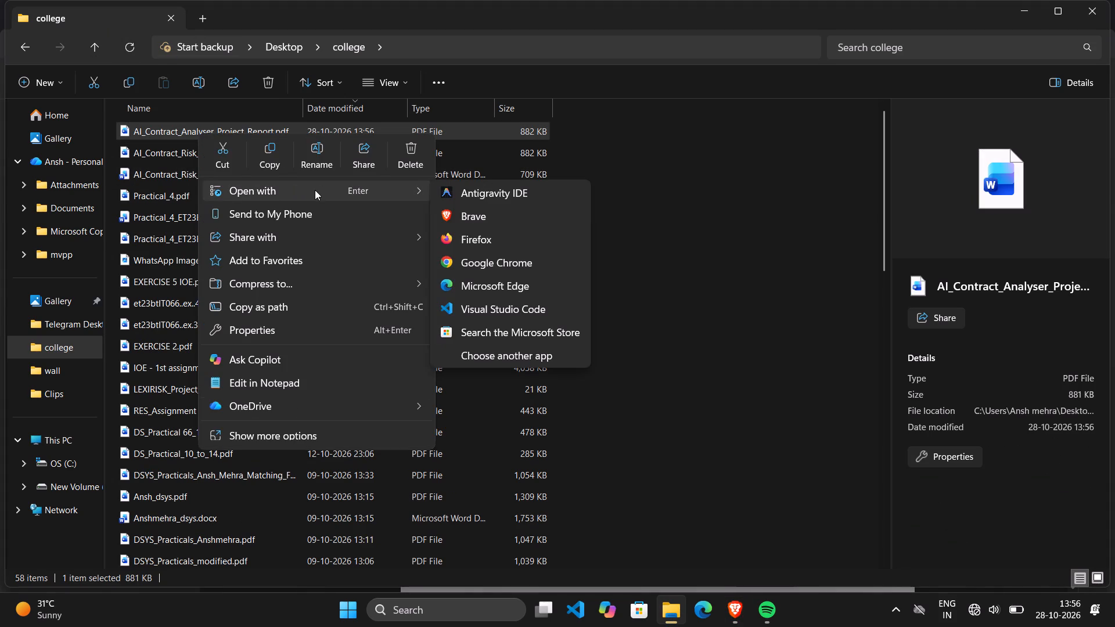
left_click(519, 214)
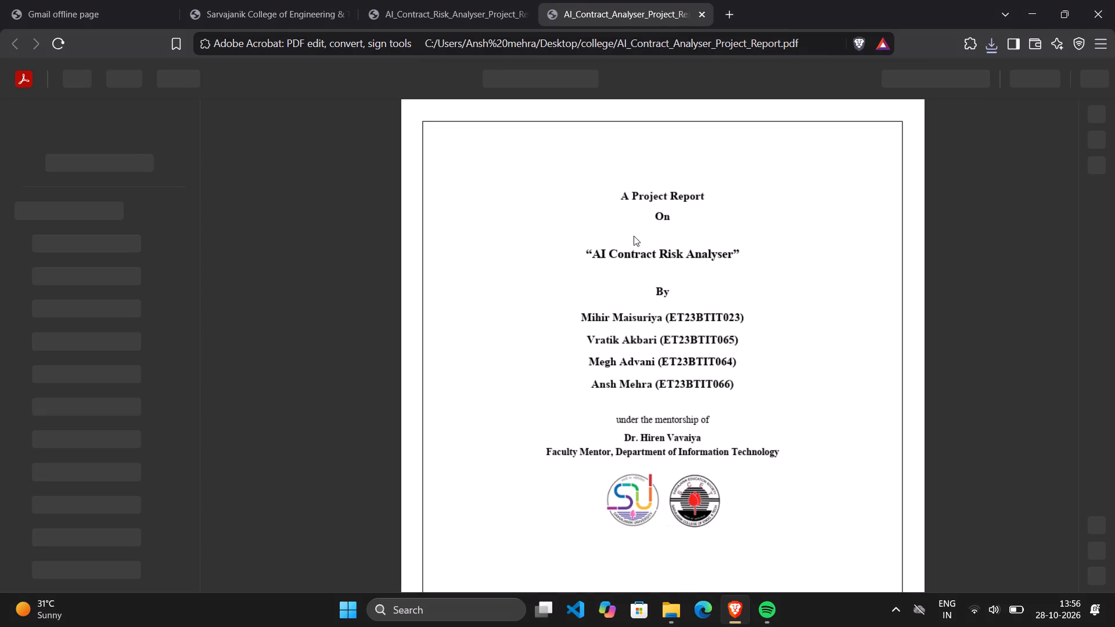
Look through the saved PDF copy from its cover page through the index.
scroll(708, 336, "down", 7)
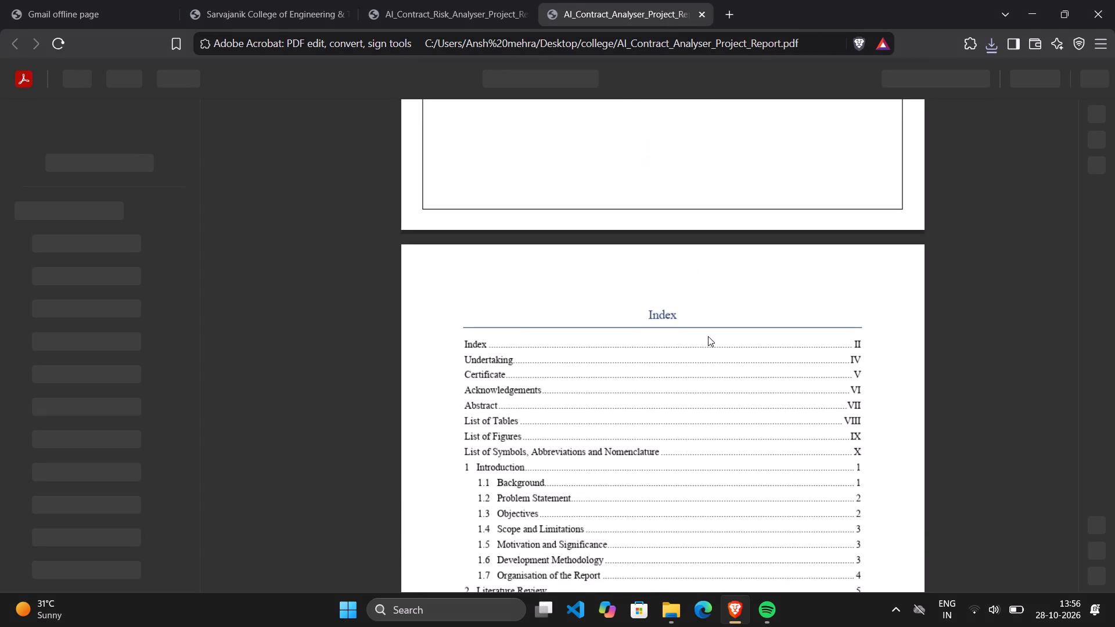
scroll(708, 336, "down", 11)
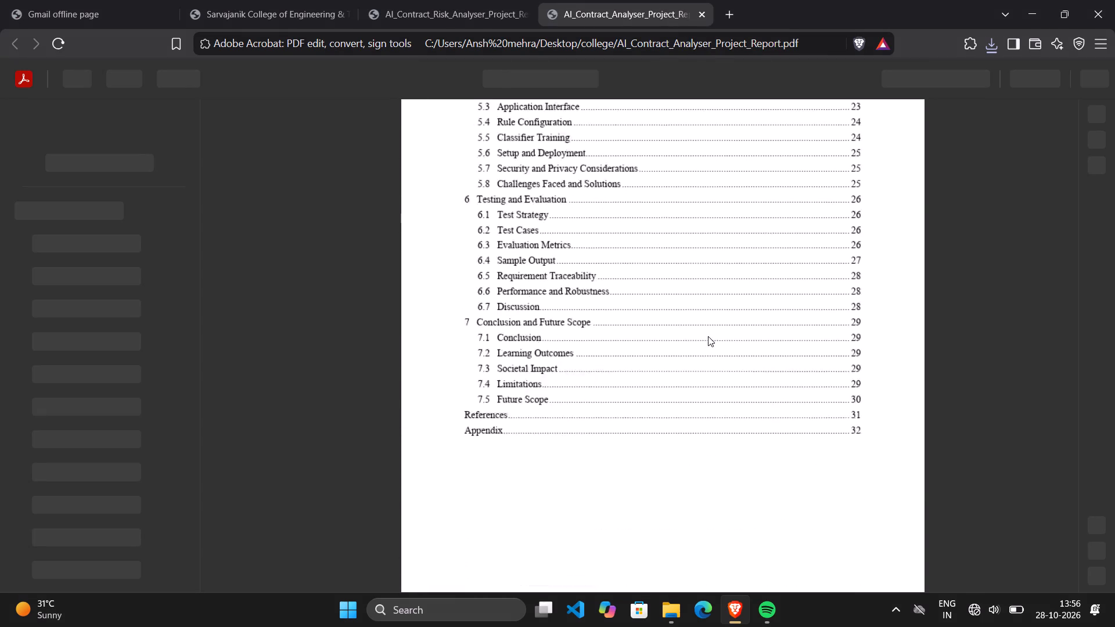
scroll(708, 336, "down", 3)
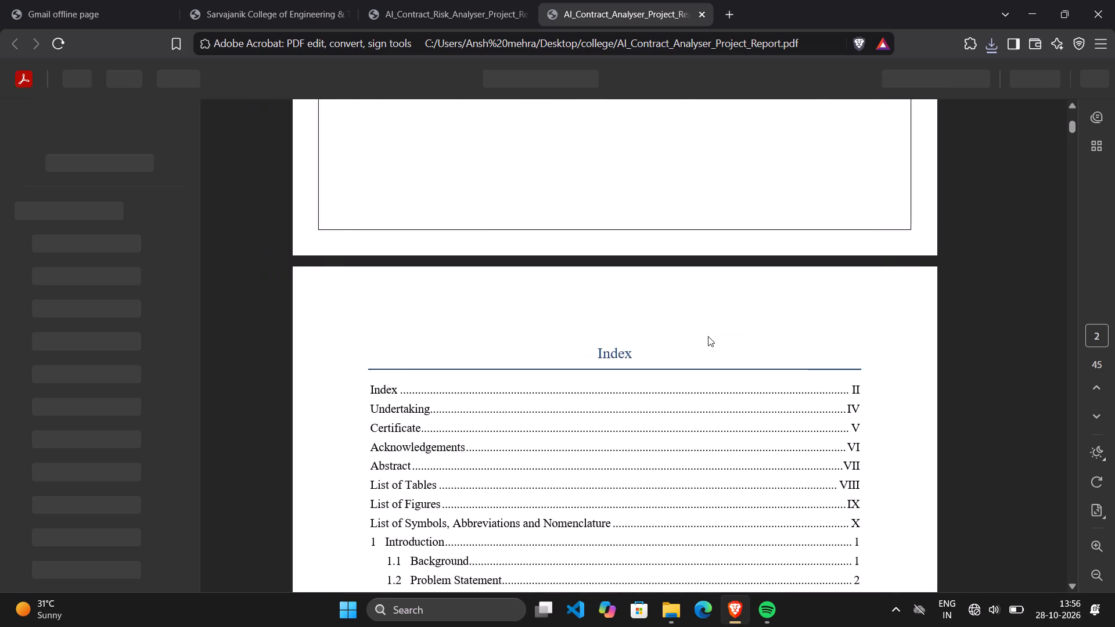
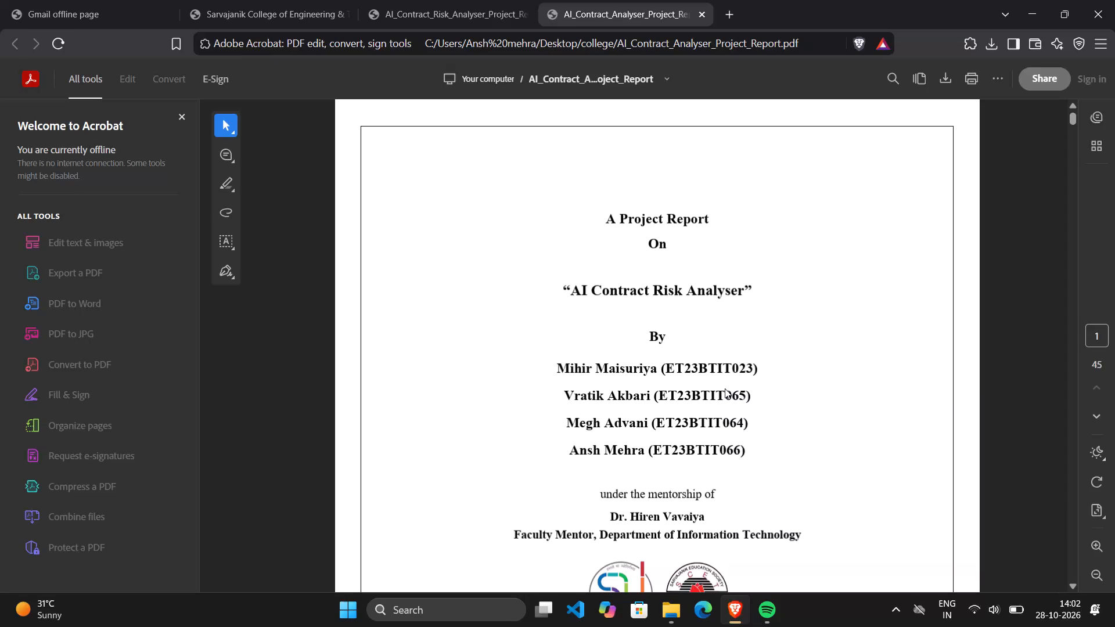
Look through the saved PDF copy's cover page and the full index down to the References and Appendix entries.
key("Down")
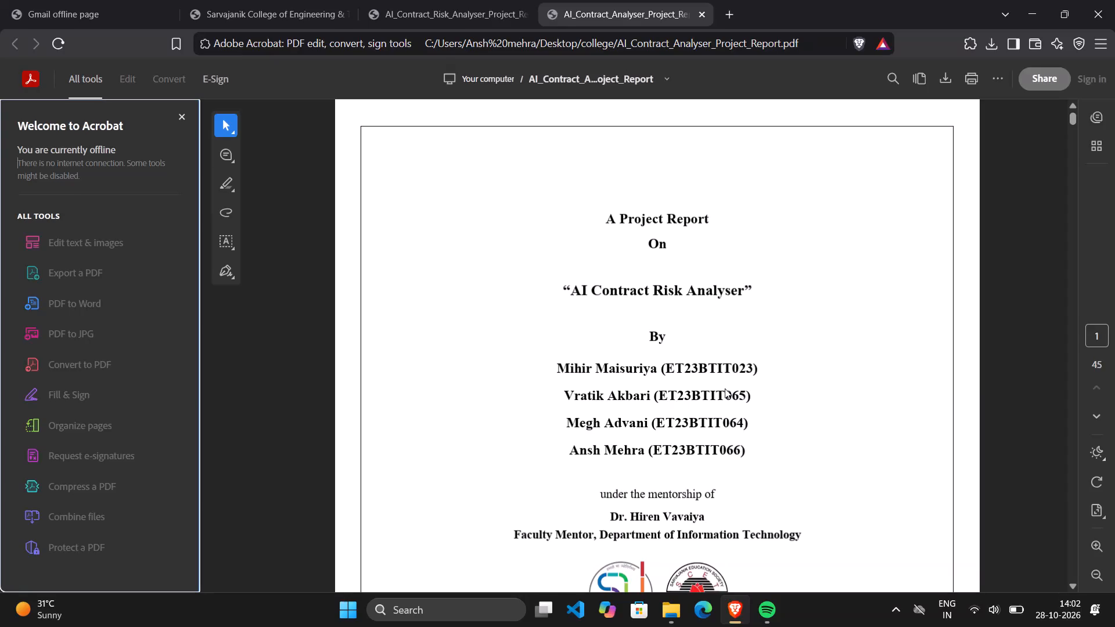
left_click(837, 226)
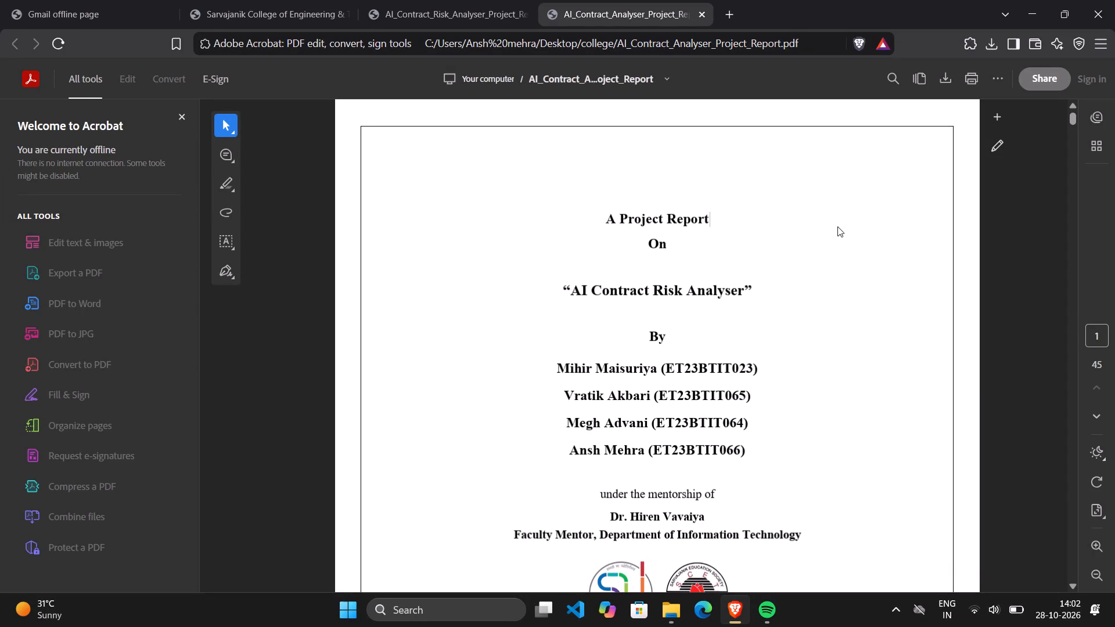
scroll(837, 226, "down", 9)
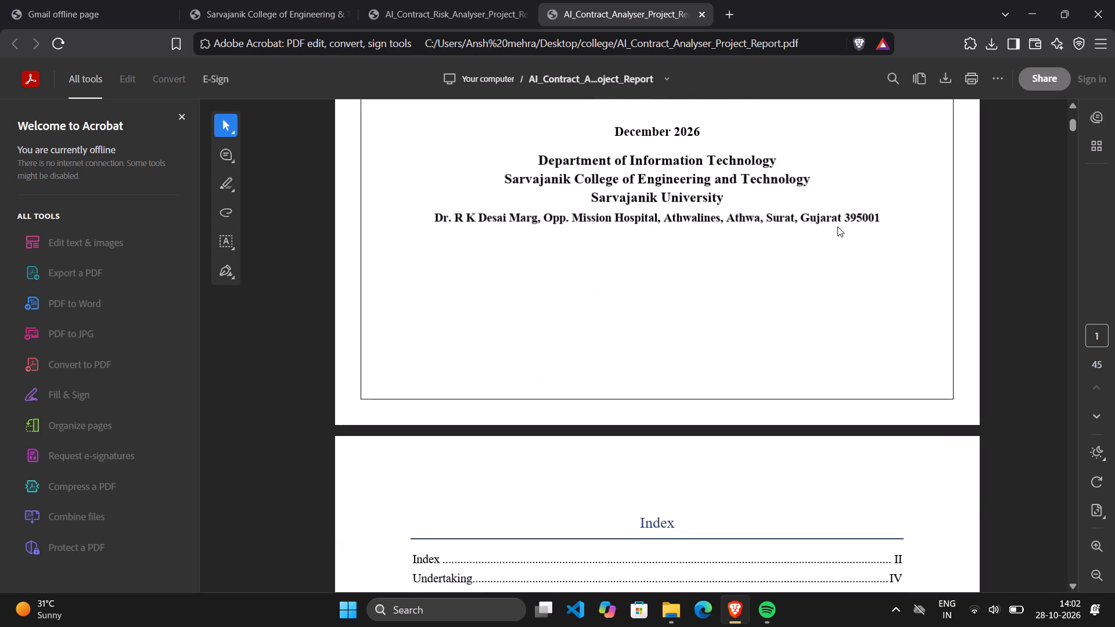
scroll(837, 226, "down", 3)
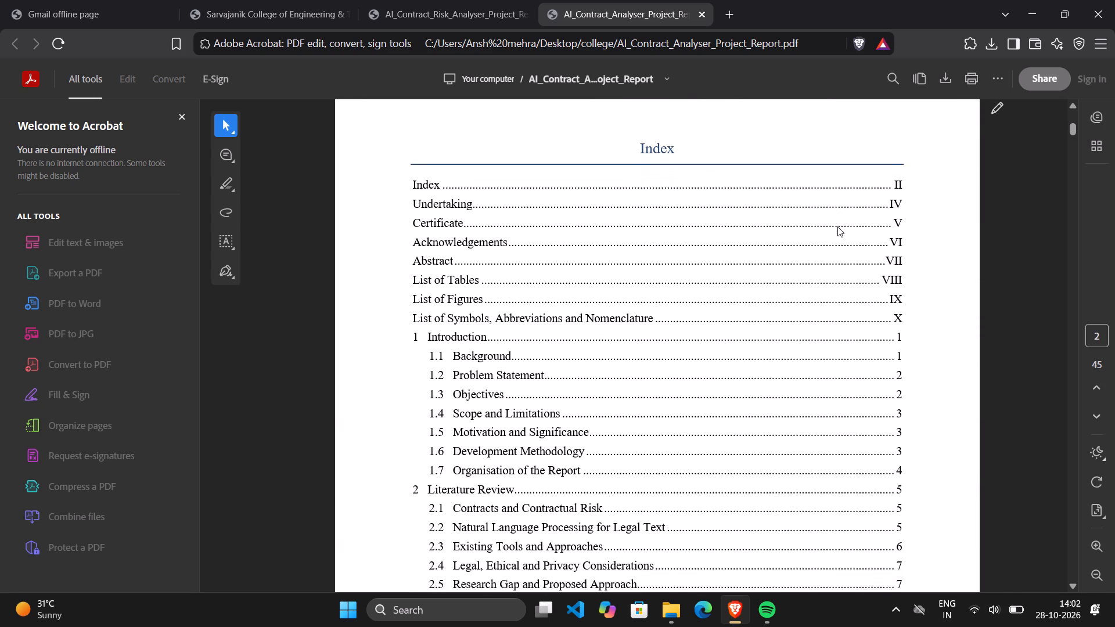
scroll(837, 226, "down", 2)
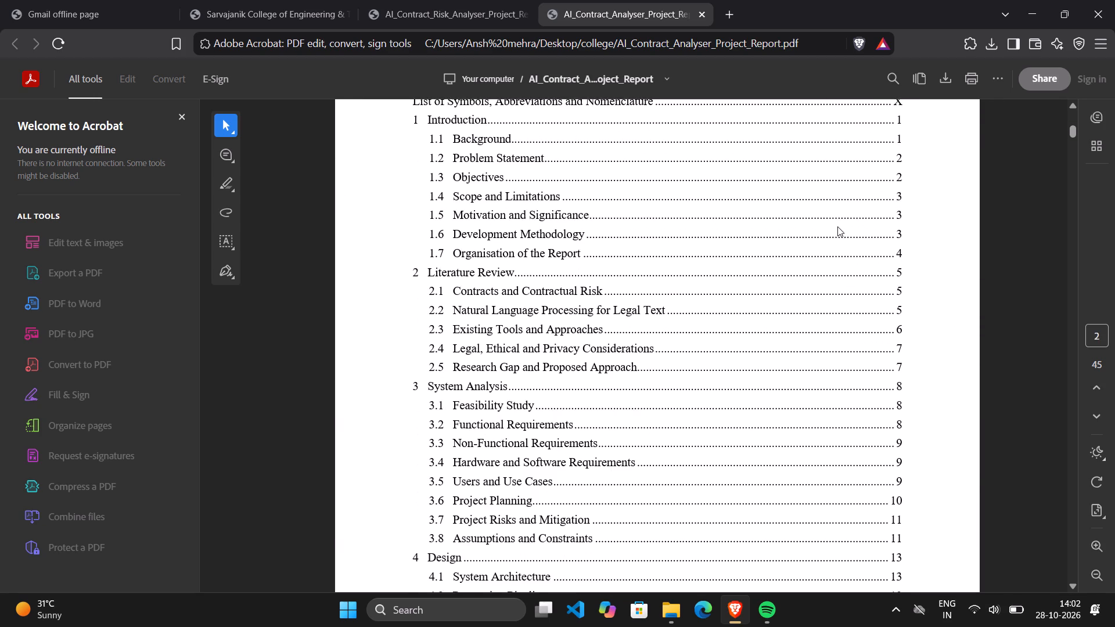
scroll(837, 226, "down", 6)
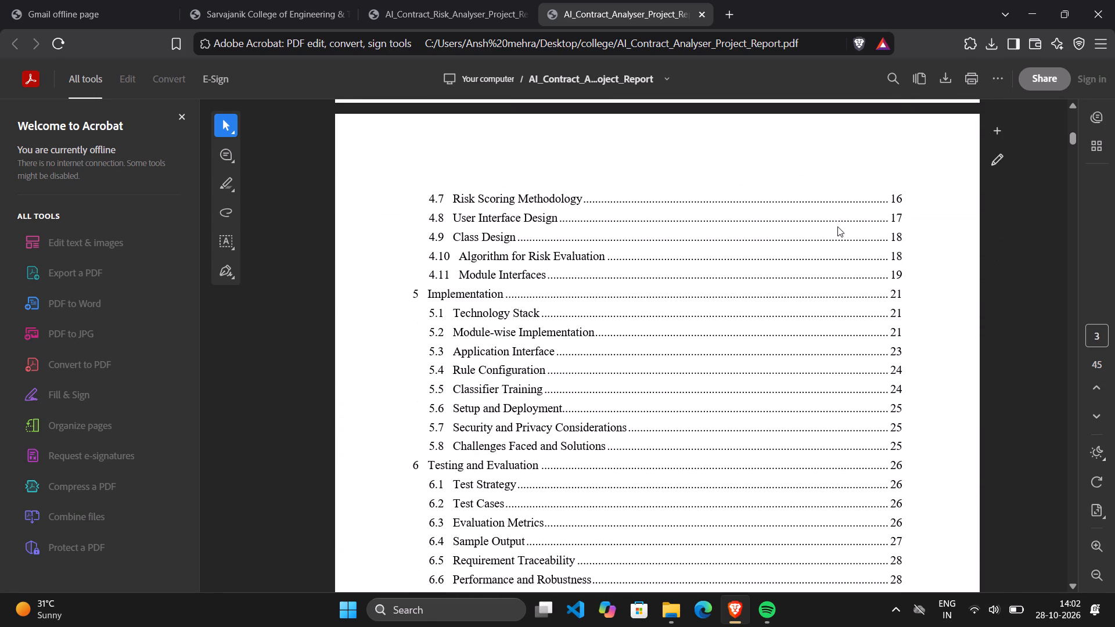
scroll(837, 226, "down", 6)
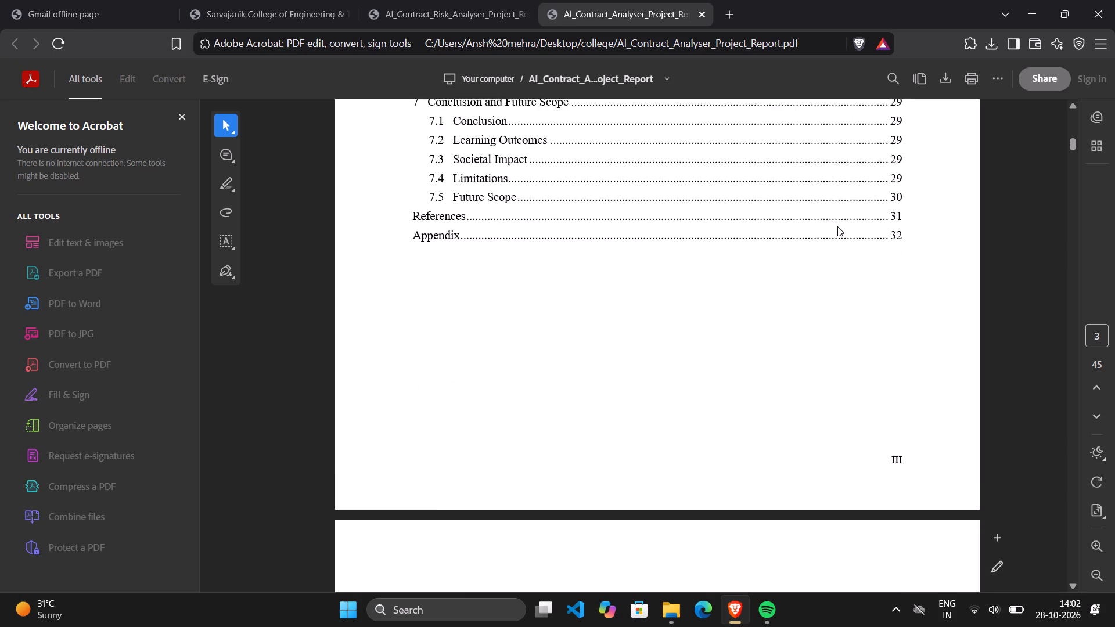
Check the undertaking and certificate pages of the PDF, going back over the end of the index.
scroll(837, 226, "down", 8)
scroll(837, 226, "up", 2)
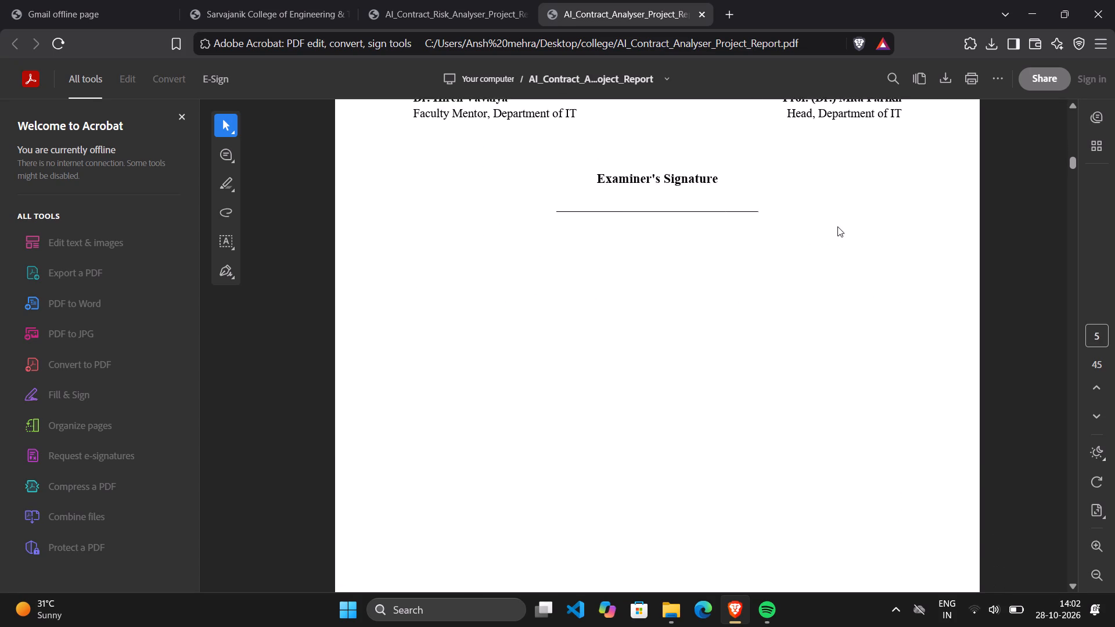
scroll(837, 226, "up", 4)
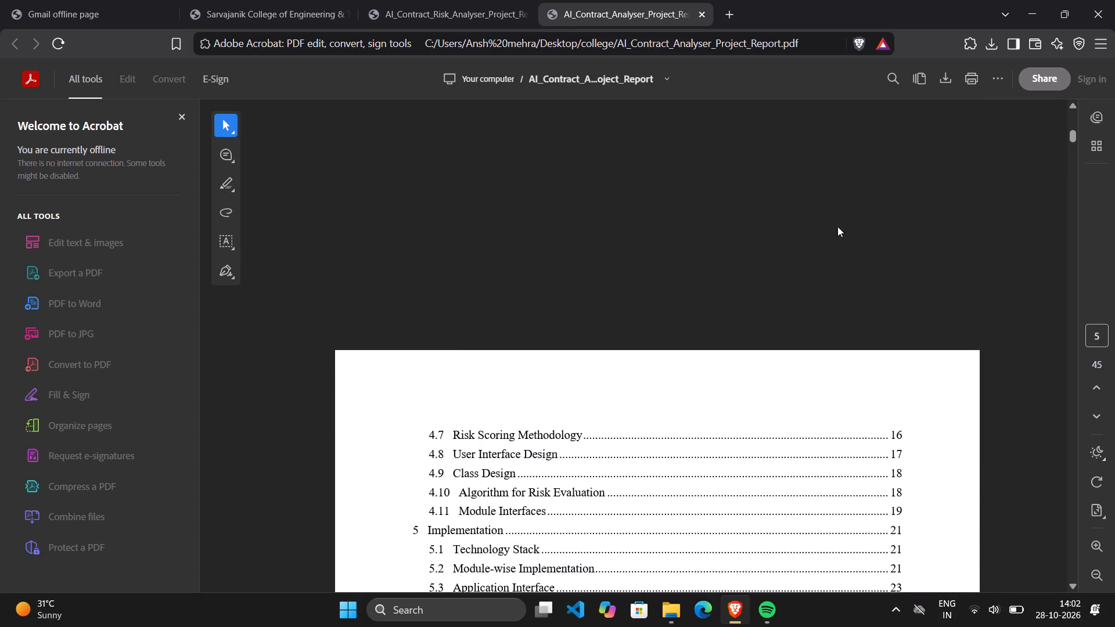
scroll(837, 226, "down", 10)
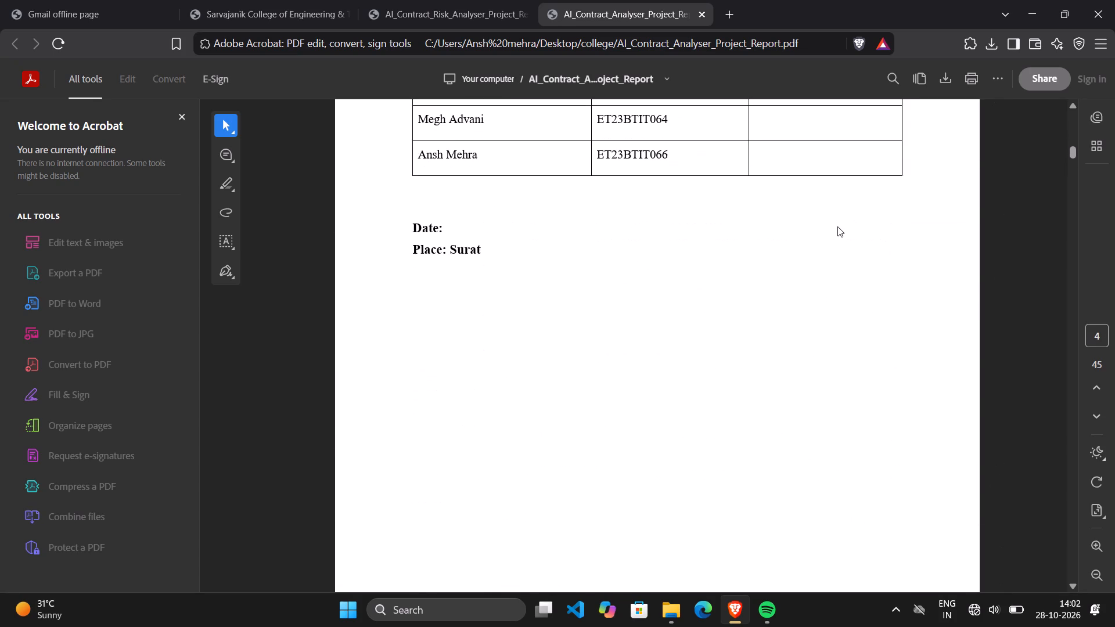
scroll(837, 226, "up", 2)
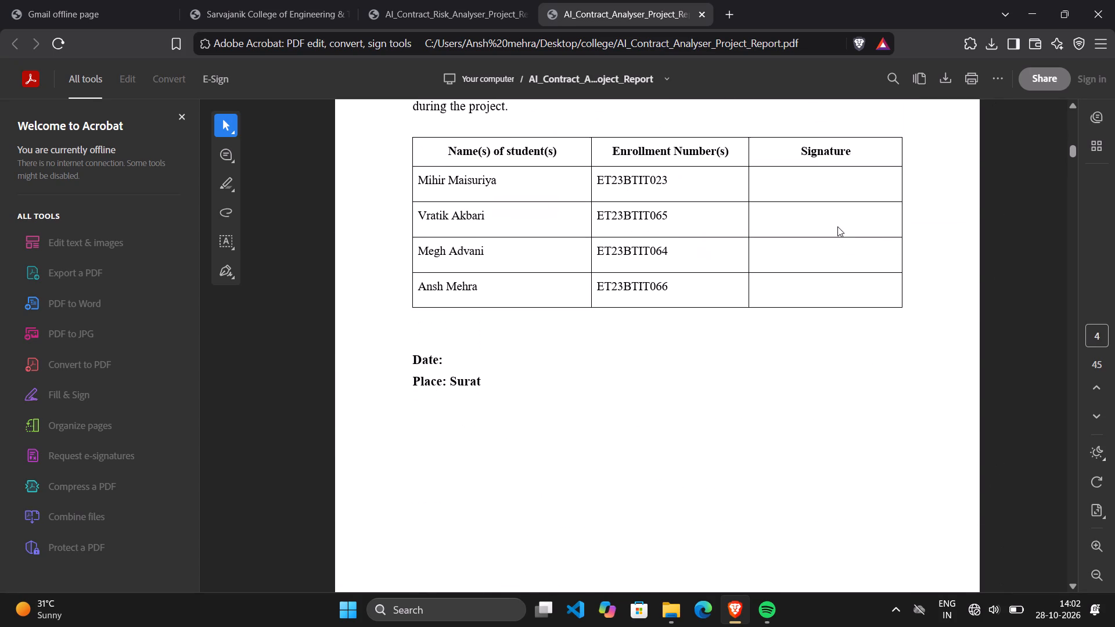
Look through the PDF report again from the cover page past the end of the index to the undertaking page.
key("Down")
key("Down")
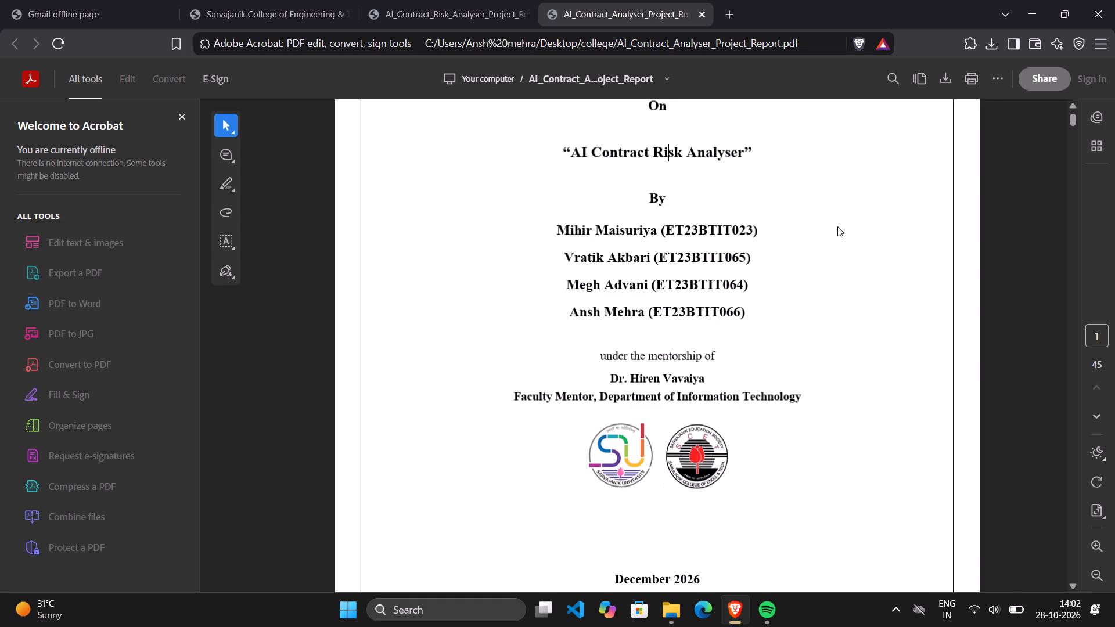
key("Down")
key("Down")
key("Down")
key("Down")
key("Down")
key("Down")
key("Down")
key("Down")
key("Down")
key("Down")
key("Down")
key("Down")
key("Down")
key("Down")
key("Down")
key("Down")
key("Down")
key("Down")
key("Down")
key("Down")
key("Down")
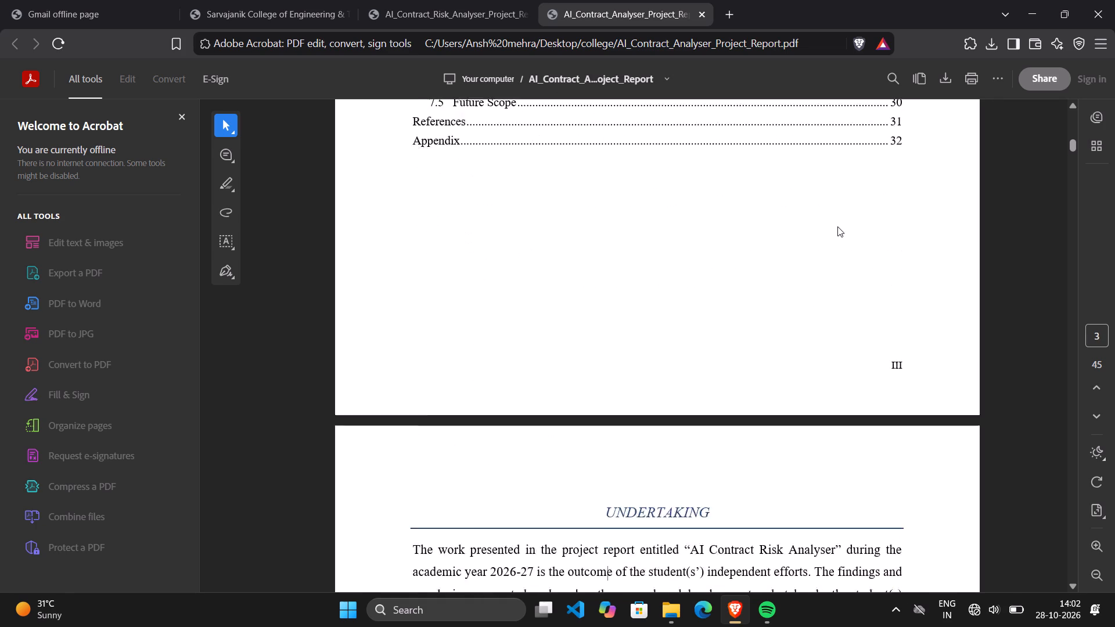
Check the certificate page of the PDF report, including its date, place and signature blocks.
key("Down")
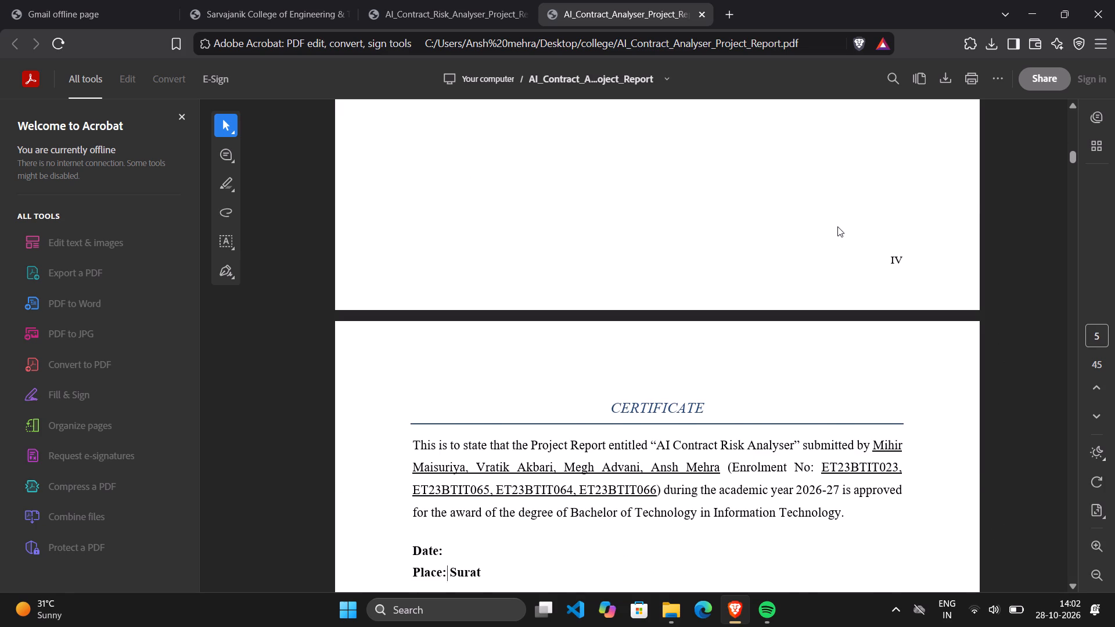
key("Down")
key("Down")
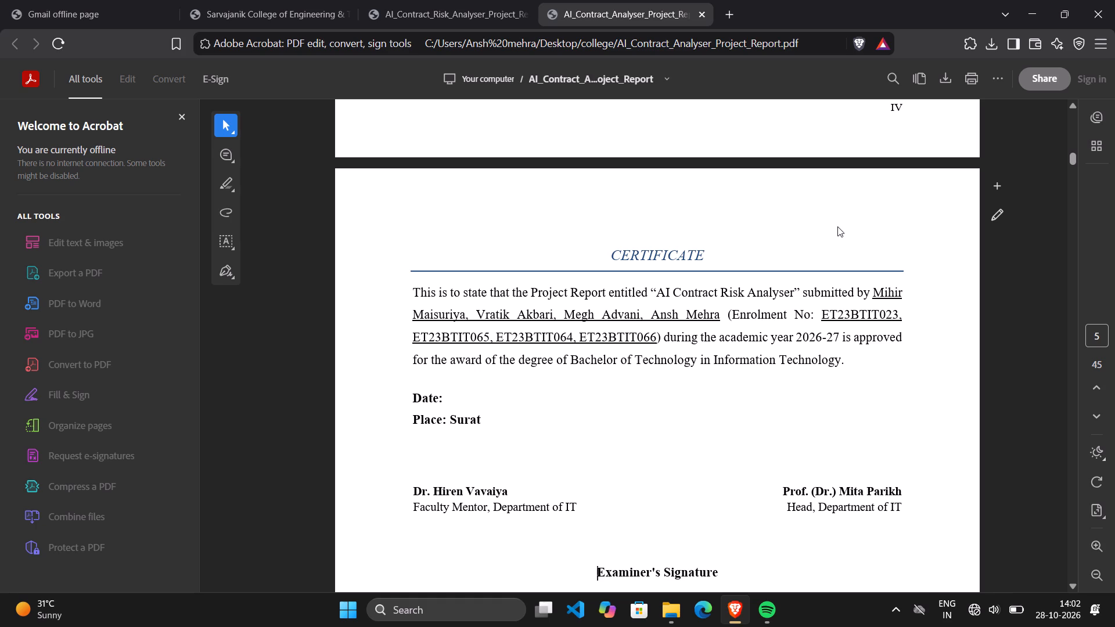
key("Down")
key("Down")
key("Down")
key("Down")
key("Down")
key("Down")
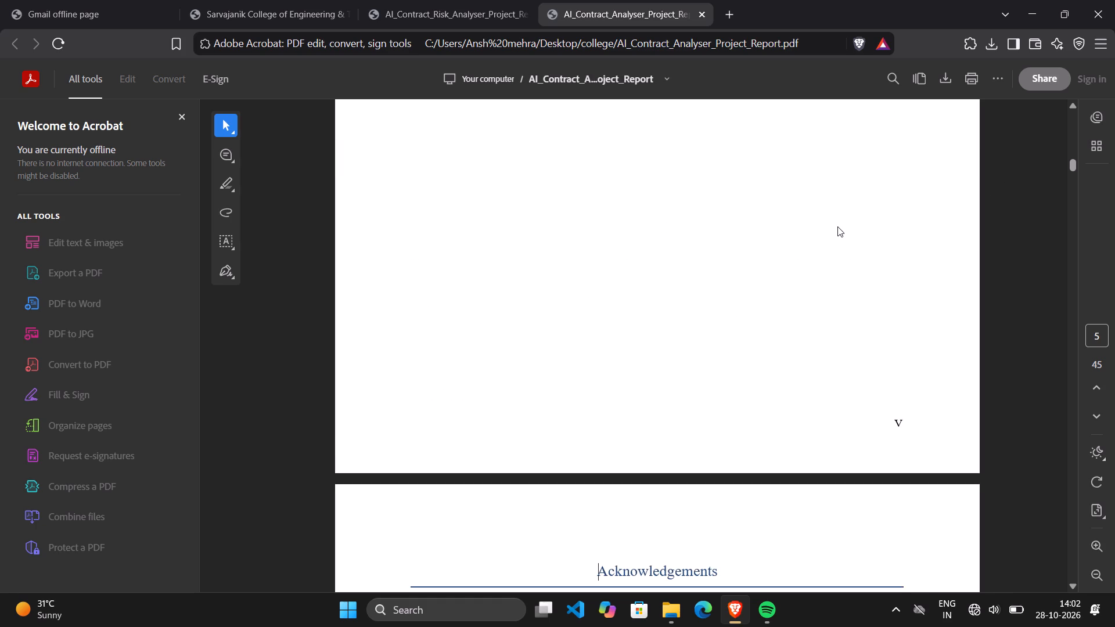
Read the Acknowledgements page of the PDF report down to the student names and enrollment numbers.
key("Down")
key("Down")
key("Down")
key("Down")
key("Down")
key("Down")
key("Down")
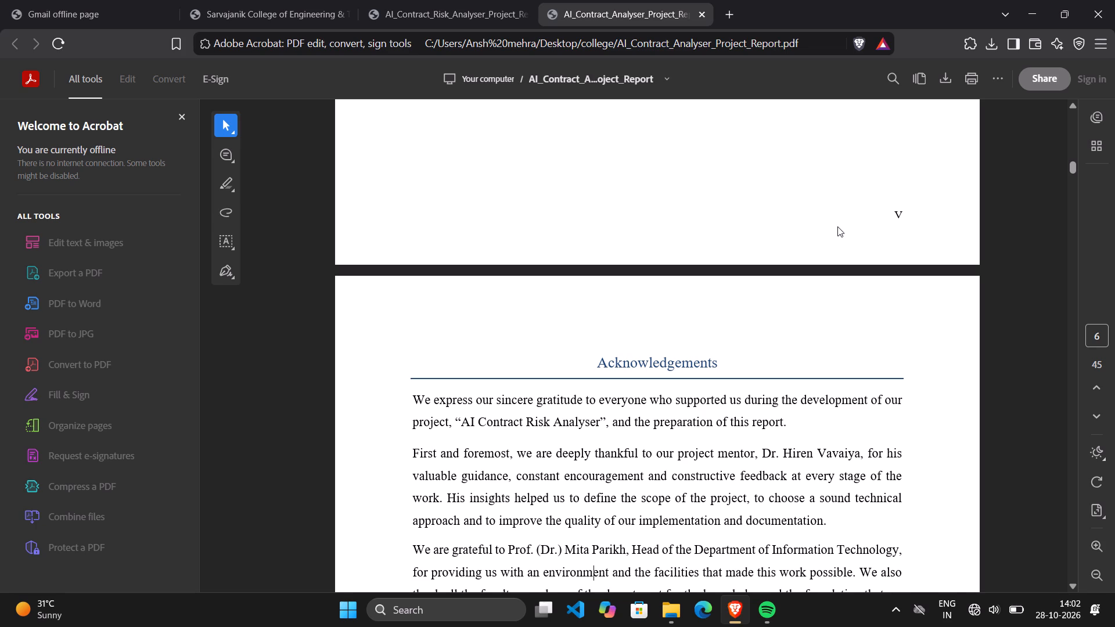
key("Down")
key("Down")
key("Down")
key("Down")
key("Down")
key("Down")
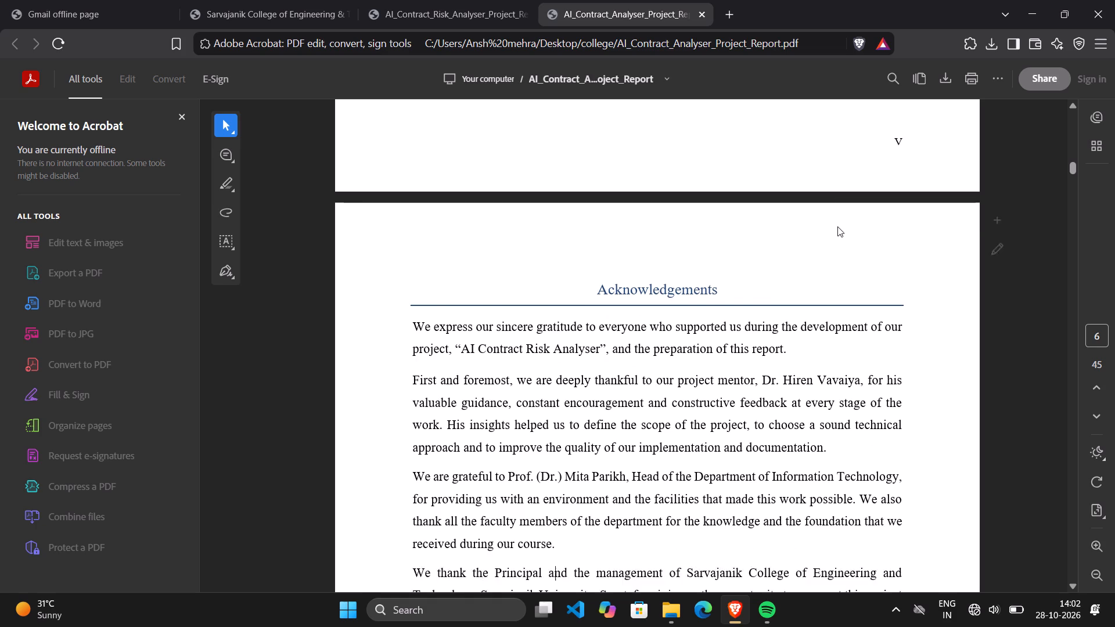
key("Down")
key("Down")
key("Down")
key("Down")
key("Down")
key("Down")
key("Down")
key("Down")
key("Down")
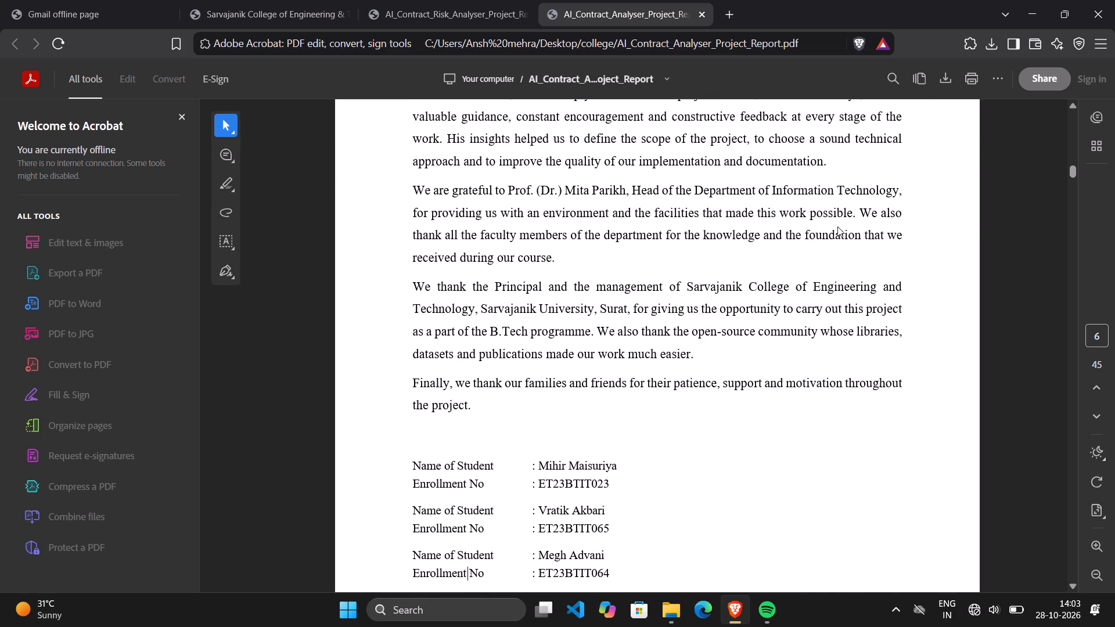
key("Down")
key("Down")
key("Down")
key("Down")
key("Down")
key("Down")
key("Down")
key("Down")
key("Down")
key("Down")
key("Down")
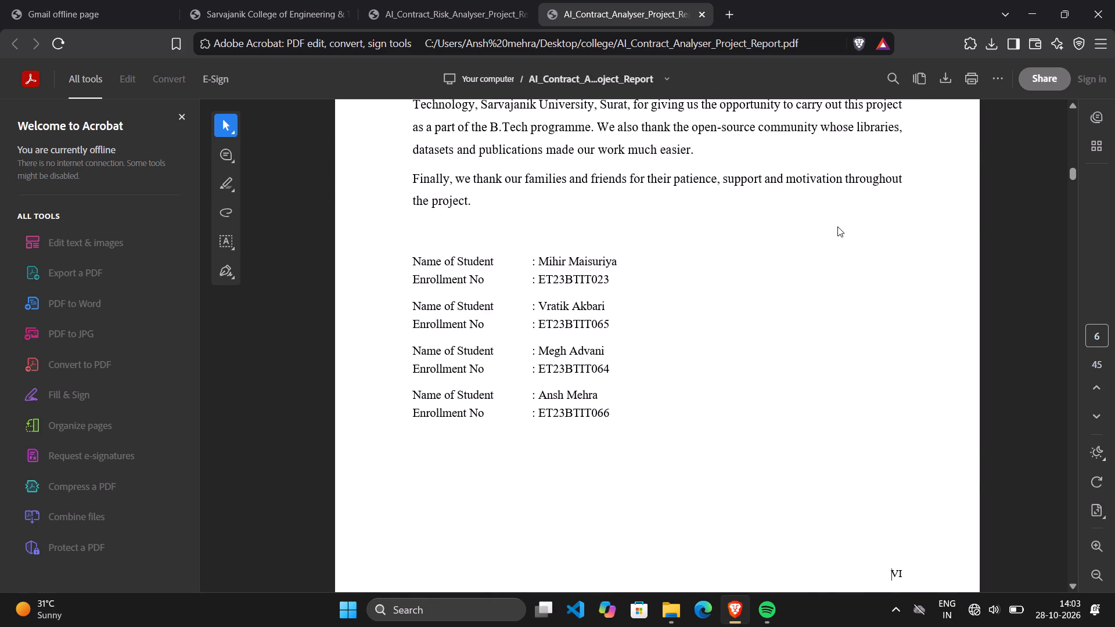
Look through the PDF report's pages from the Abstract on to the List of Figures.
key("Down")
key("Down")
key("Down")
key("Down")
key("Down")
key("Down")
key("Down")
key("Down")
key("Down")
key("Down")
key("Down")
key("Down")
key("Down")
key("Down")
key("Down")
key("Down")
key("Down")
key("Down")
key("Down")
key("Down")
key("Down")
key("Down")
key("Down")
key("Down")
key("Down")
key("Down")
key("Down")
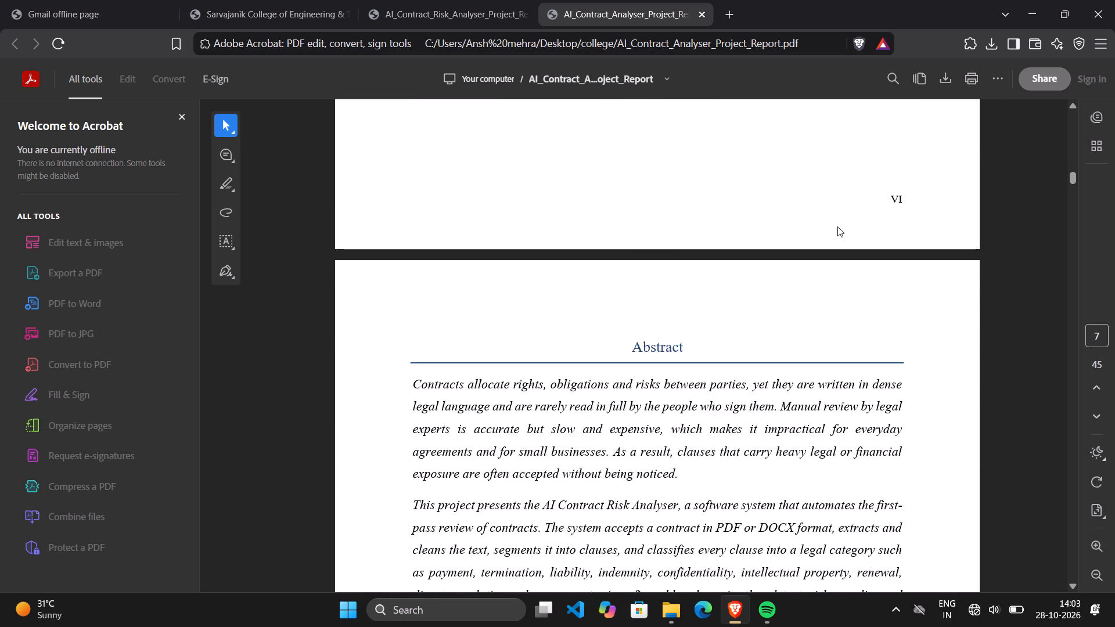
key("Down")
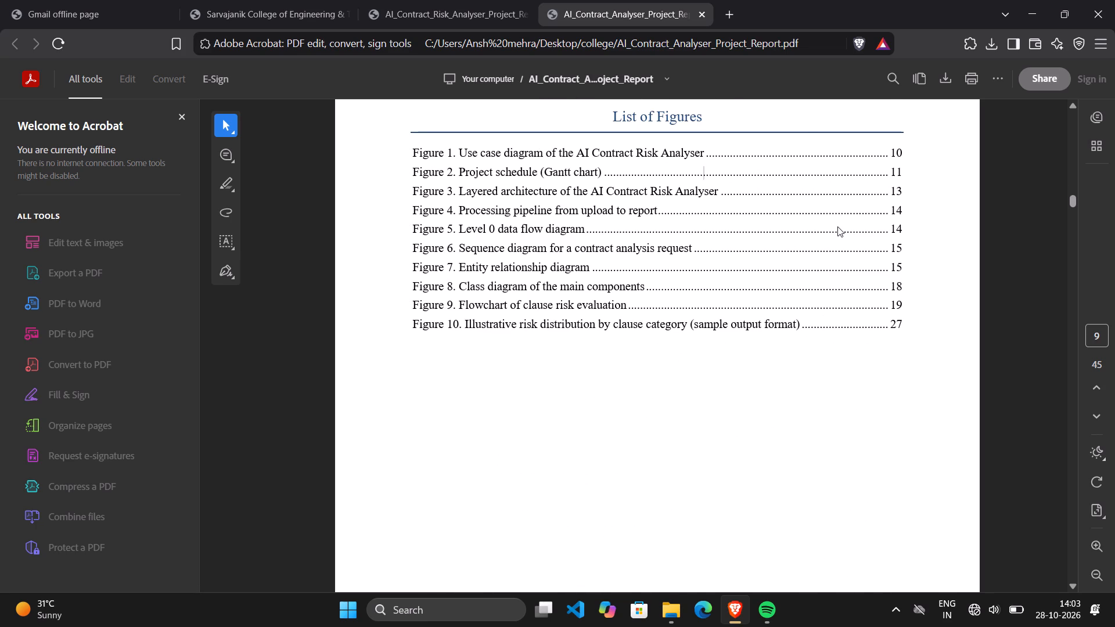
Examine the List of Figures and the List of Symbols, Abbreviations and Nomenclature.
key("Down")
key("Down")
key("Down")
key("Down")
key("Down")
key("Down")
key("Down")
key("Down")
key("Down")
key("Down")
key("Down")
key("Down")
key("Down")
key("Down")
key("Down")
key("Down")
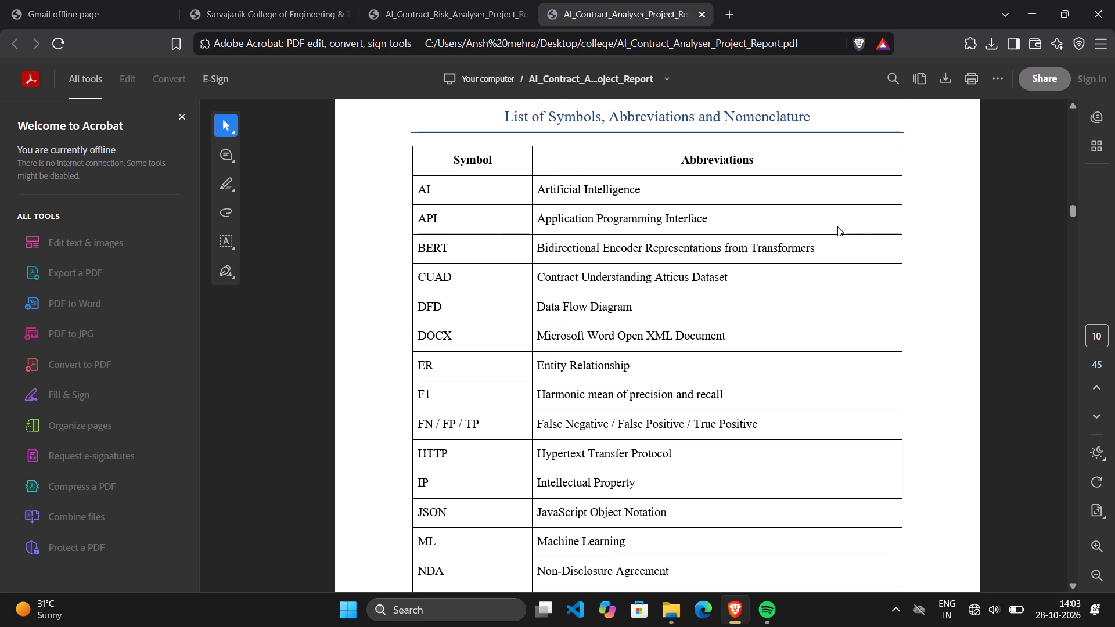
key("Down")
key("Down")
key("Down")
key("Down")
key("Down")
key("Down")
key("Down")
key("Down")
key("Down")
key("Down")
key("Down")
key("Down")
key("Down")
key("Down")
key("Down")
key("Down")
key("Down")
key("Down")
key("Down")
key("Down")
key("Down")
key("Down")
Read on from the abbreviations table through the Introduction chapter to section 1.4, Scope and Limitations.
key("Down")
key("Down")
key("Down")
key("Down")
key("Down")
key("Down")
key("Down")
key("Down")
key("Down")
key("Down")
key("Down")
key("Down")
key("Down")
key("Down")
key("Down")
key("Down")
key("Down")
key("Down")
key("Down")
key("Down")
key("Down")
key("Down")
key("Down")
key("Down")
key("Down")
key("Down")
key("Down")
key("Down")
key("Down")
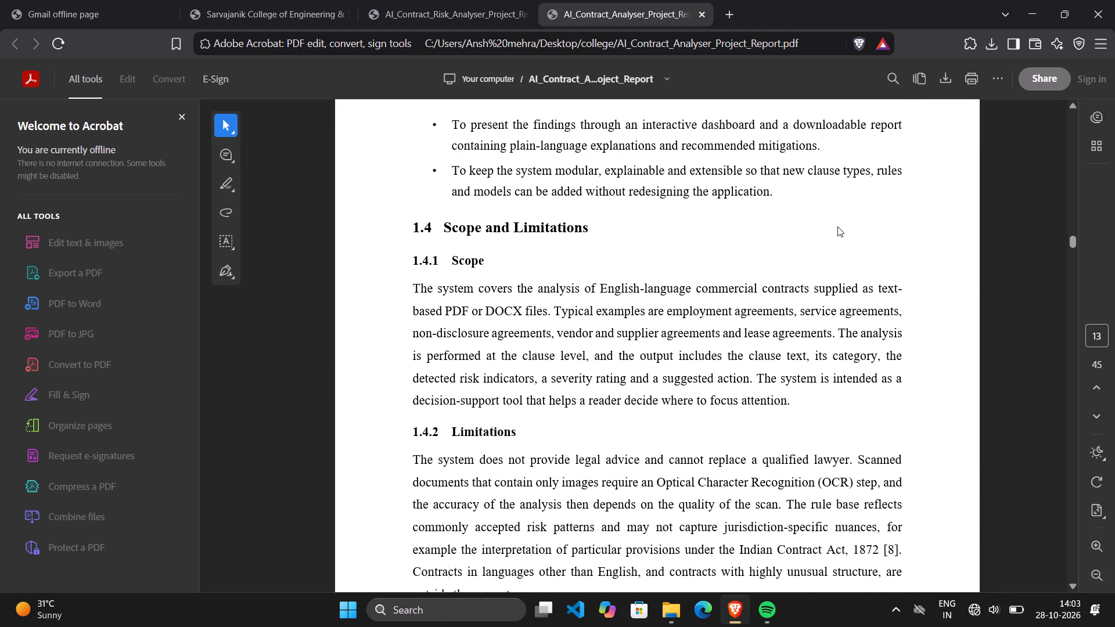
Review the Introduction from section 1.4, Scope and Limitations, through section 1.6, Development Methodology.
key("Down")
key("Down")
key("Down")
key("Down")
key("Down")
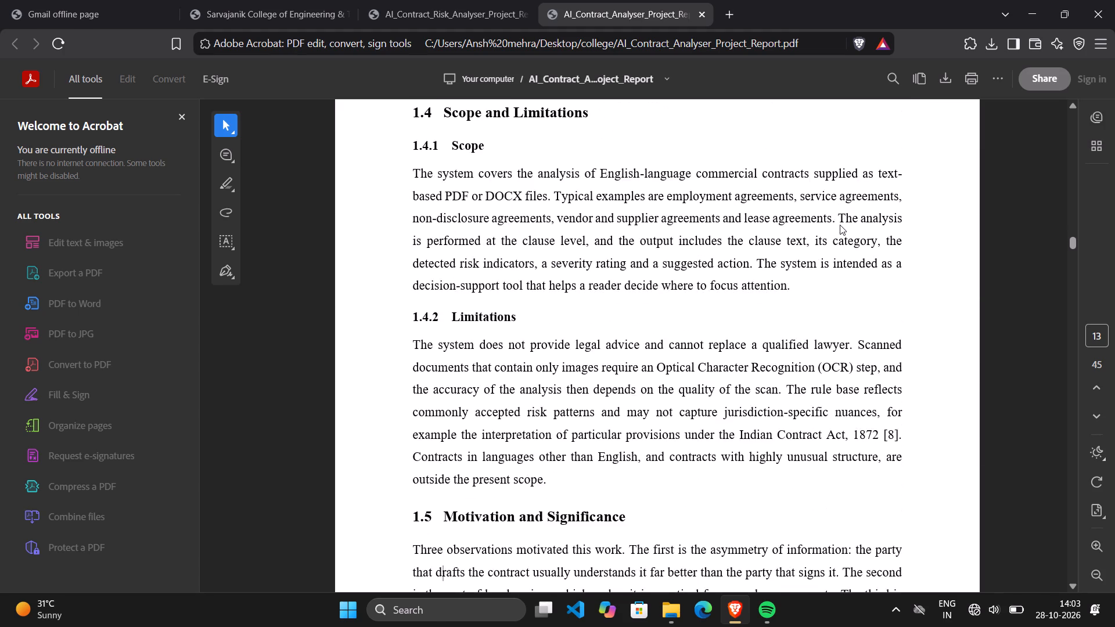
key("Down")
key("Down")
key("Down")
key("Down")
key("Down")
key("Down")
key("Down")
key("Down")
key("Down")
key("Down")
key("Down")
key("Down")
key("Down")
key("Down")
key("Down")
key("Down")
key("Down")
key("Down")
key("Down")
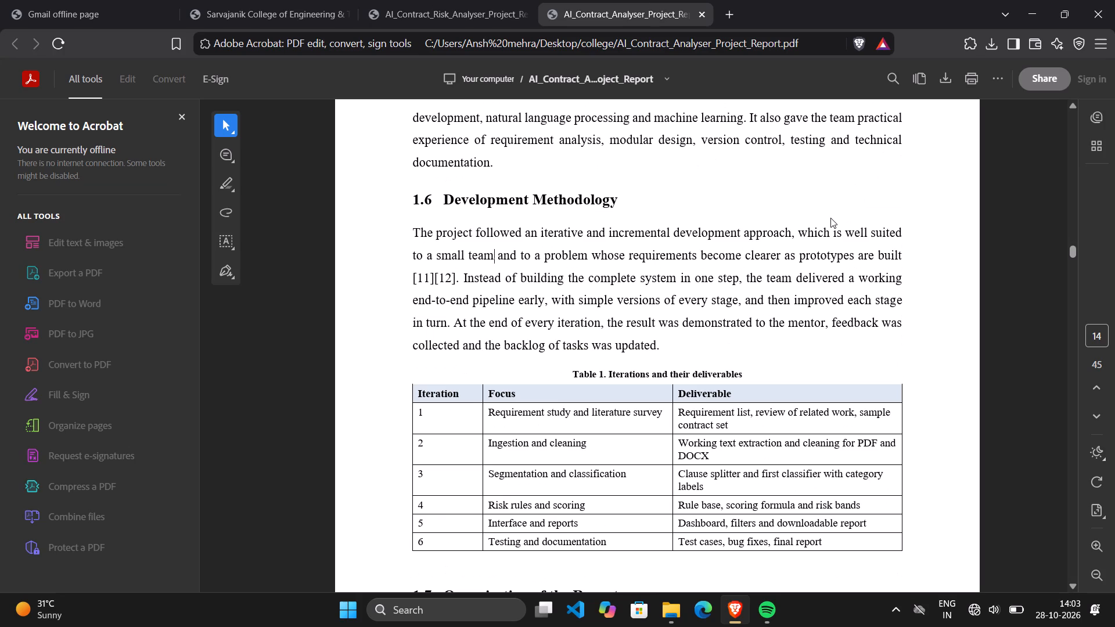
key("Down")
key("Down")
key("Down")
key("Down")
Review Table 1 on iterations and section 1.7, Organisation of the Report, continuing to the start of chapter 2, Literature Review.
key("Down")
key("Down")
key("Down")
key("Down")
key("Down")
key("Down")
key("Down")
key("Down")
key("Down")
key("Down")
key("Down")
key("Down")
key("Down")
key("Down")
key("Down")
key("Down")
key("Down")
key("Down")
key("Down")
key("Down")
key("Down")
key("Down")
key("Down")
key("Down")
key("Down")
key("Down")
key("Down")
key("Down")
key("Down")
key("Down")
key("Down")
key("Down")
key("Down")
key("Down")
key("Down")
key("Down")
key("Down")
key("Down")
key("Down")
key("Down")
key("Down")
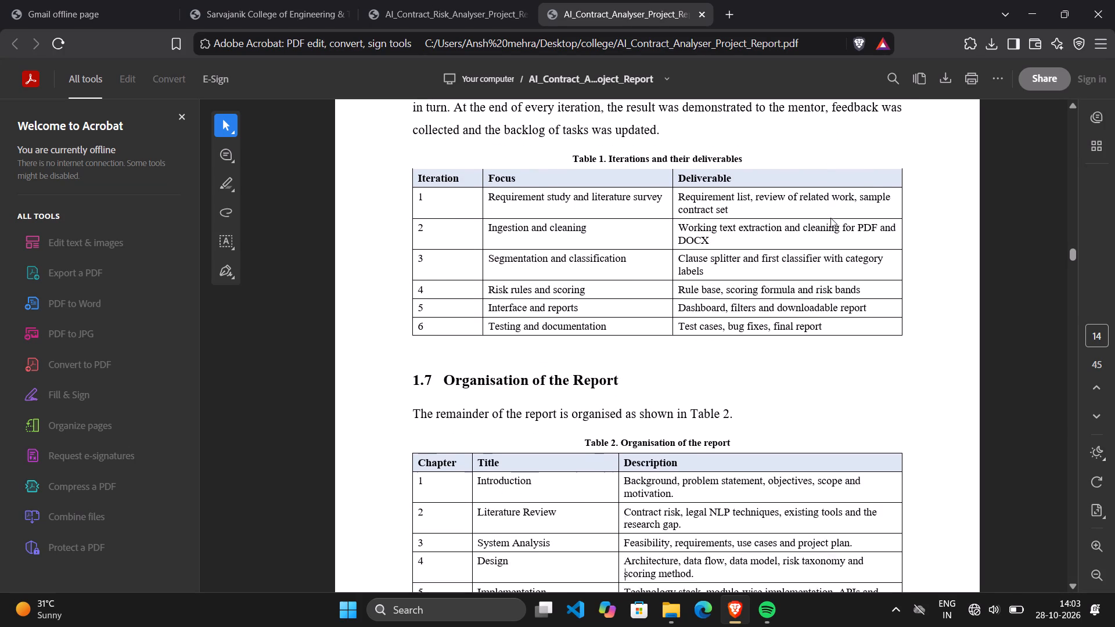
key("Down")
key("Down")
key("Down")
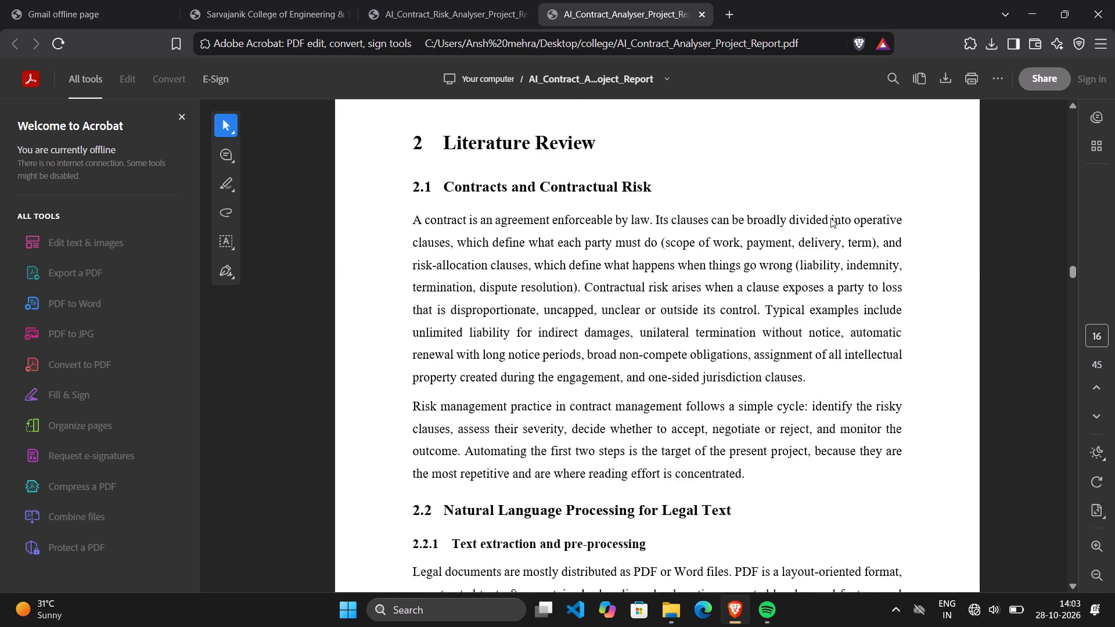
Review chapter 2, Literature Review, from section 2.1, Contracts and Contractual Risk, to section 2.3, Existing Tools and Approaches.
key("Down")
key("Down")
key("Down")
key("Down")
key("Down")
key("Down")
key("Down")
key("Down")
key("Down")
key("Down")
key("Down")
key("Down")
key("Down")
key("Down")
key("Down")
key("Down")
key("Down")
key("Down")
key("Down")
key("Down")
key("Down")
key("Down")
key("Down")
key("Down")
key("Down")
key("Down")
key("Down")
key("Down")
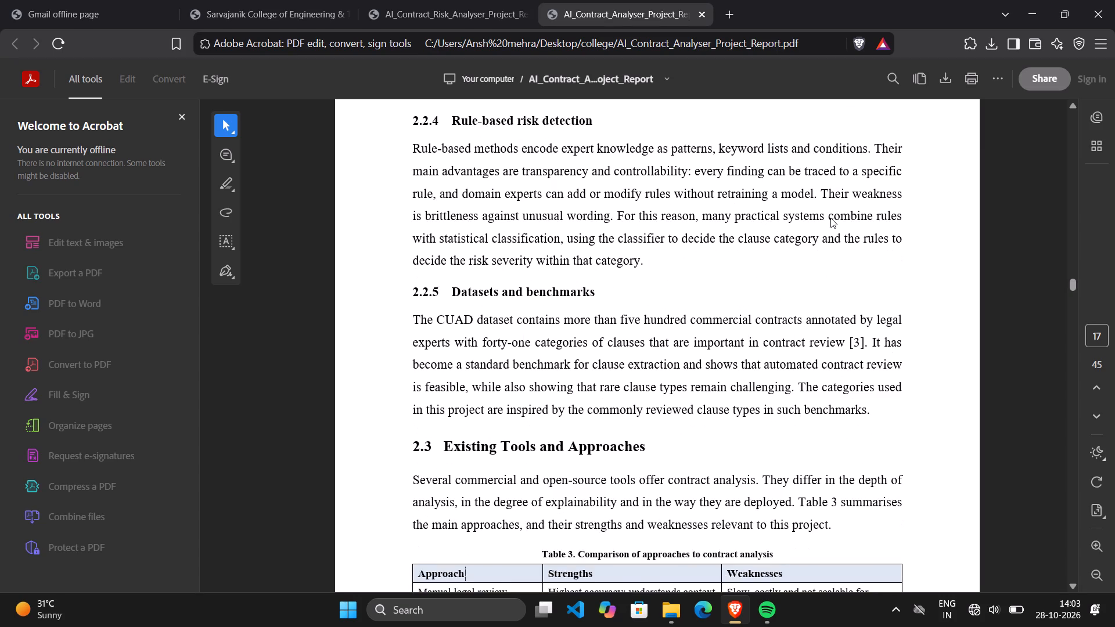
Review Table 3, Comparison of approaches to contract analysis, and the pages after it up to page 20 of the PDF.
key("Down")
key("Down")
key("Down")
key("Down")
key("Down")
key("Down")
key("Down")
key("Down")
key("Down")
key("Down")
key("Down")
key("Down")
key("Down")
key("Down")
key("Down")
key("Down")
key("Down")
key("Down")
key("Down")
key("Down")
key("Down")
key("Down")
key("Down")
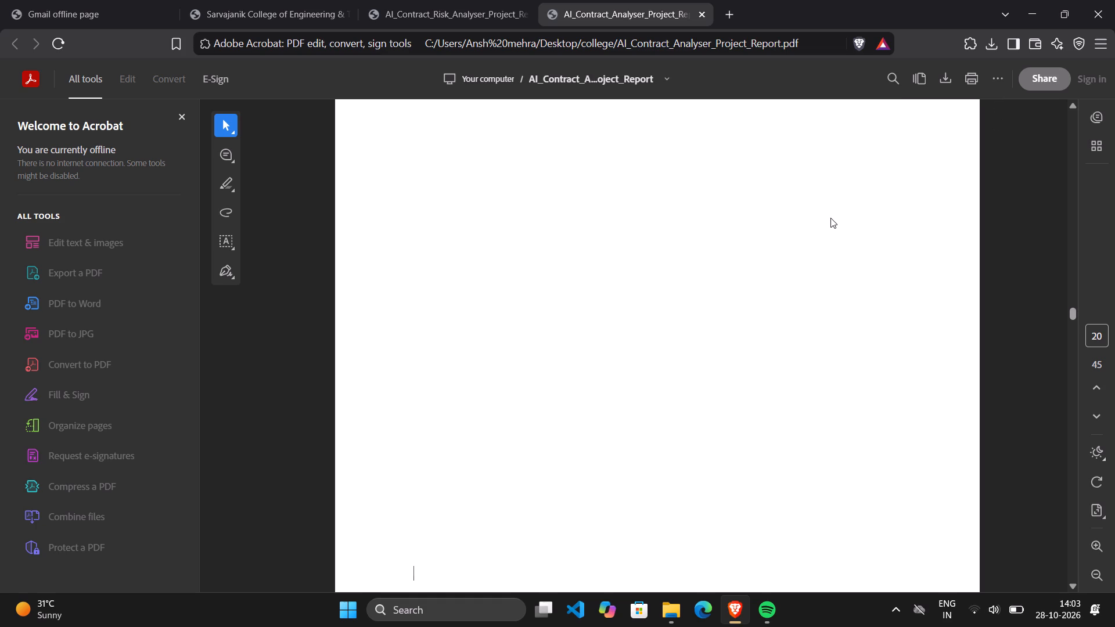
Review the functional requirements table and section 3.3, Non-Functional Requirements, continuing to section 3.4, Hardware and Software Requirements.
key("Down")
key("Down")
key("Down")
key("Down")
key("Down")
key("Down")
key("Down")
key("Down")
key("Down")
key("Down")
key("Down")
key("Down")
key("Down")
key("Down")
key("Down")
key("Down")
key("Down")
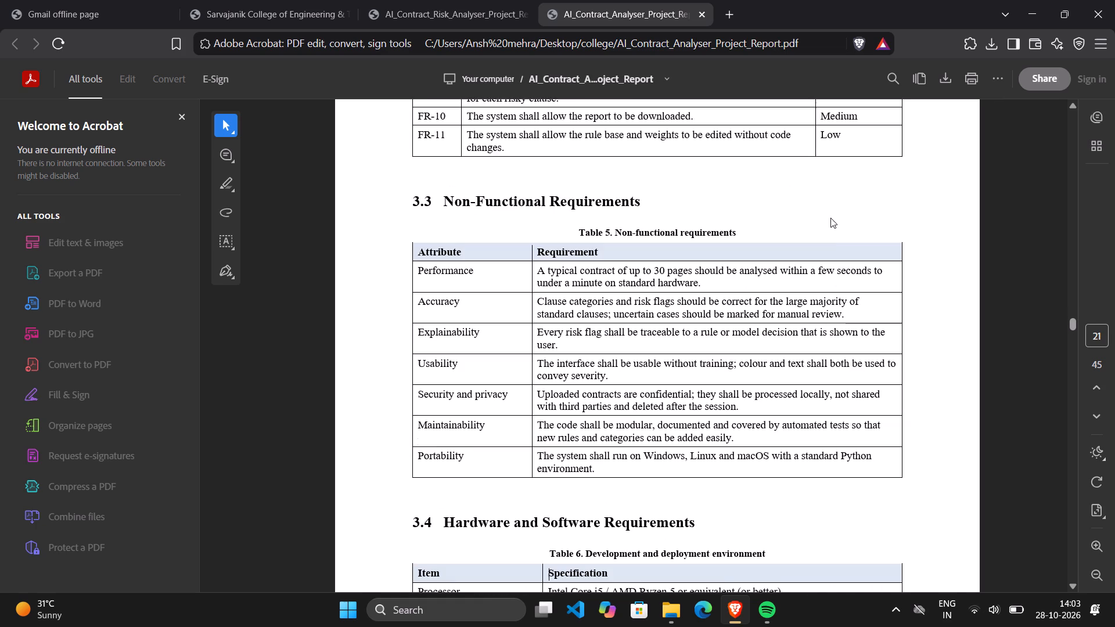
Review the report from Table 6, Development and deployment environment, through the project schedule Gantt chart in Figure 2.
key("Down")
key("Down")
key("Down")
key("Down")
key("Down")
key("Down")
key("Down")
key("Down")
key("Down")
key("Down")
key("Down")
key("Down")
key("Down")
key("Down")
key("Down")
key("Down")
key("Down")
key("Down")
key("Down")
key("Down")
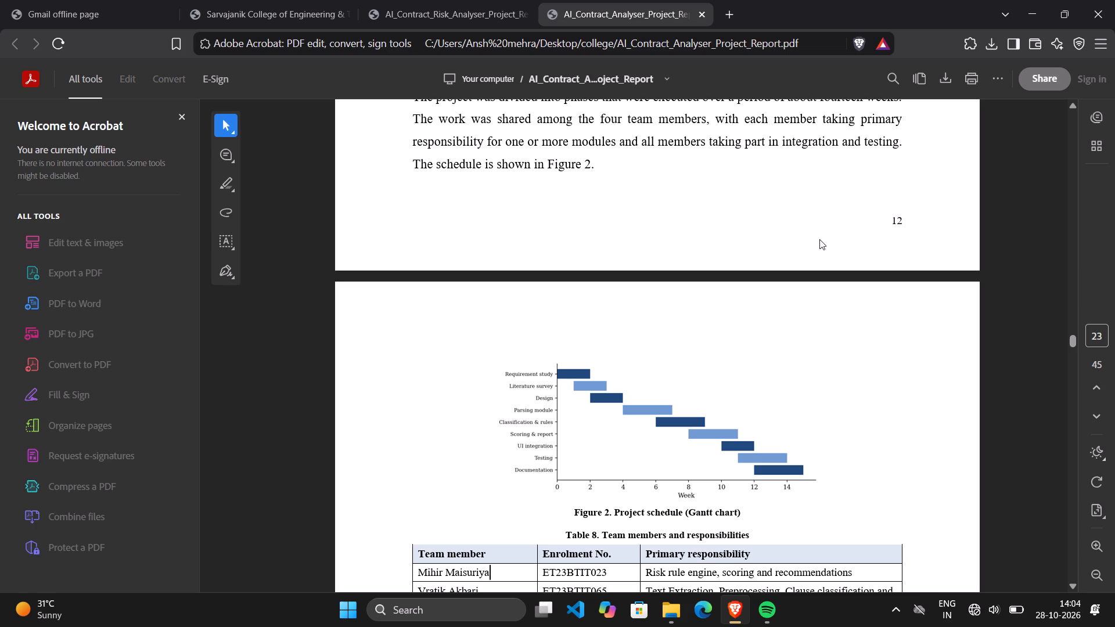
Check Table 8 on team members and responsibilities, and section 3.7, Project Risks and Mitigation, with Table 9.
key("Down")
key("Down")
key("Down")
key("Down")
key("Down")
key("Down")
key("Down")
key("Down")
key("Down")
key("Down")
key("Down")
key("Down")
key("Down")
key("Down")
key("Down")
key("Down")
key("Down")
key("Down")
key("Down")
key("Down")
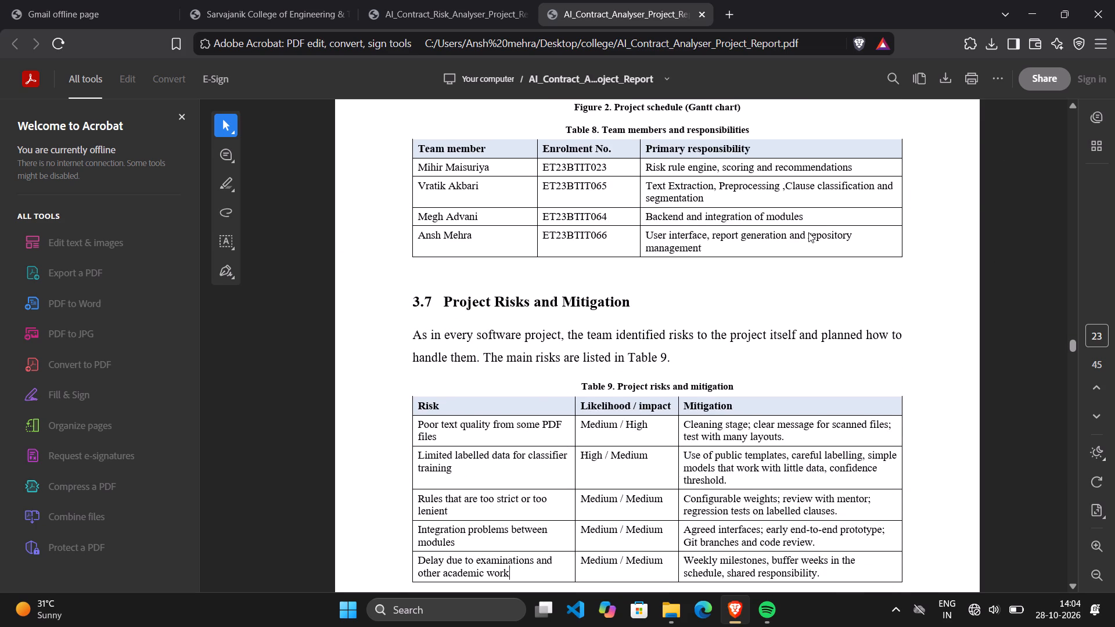
Read on from the project risks table to the Processing Pipeline section, examining Figure 4 and Table 10.
key("Down")
key("Down")
key("Down")
key("Down")
key("Down")
key("Down")
key("Down")
key("Down")
key("Down")
key("Down")
key("Down")
key("Down")
key("Down")
key("Down")
key("Down")
key("Down")
key("Down")
key("Down")
key("Down")
key("Down")
key("Down")
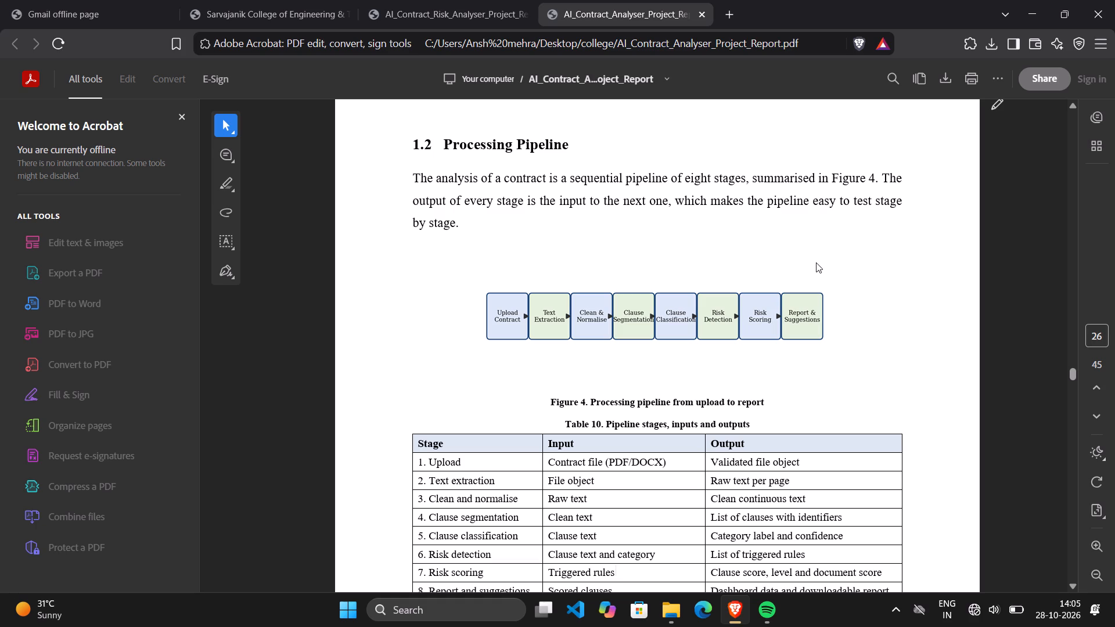
Minimise all open windows to show the desktop.
key("super+d")
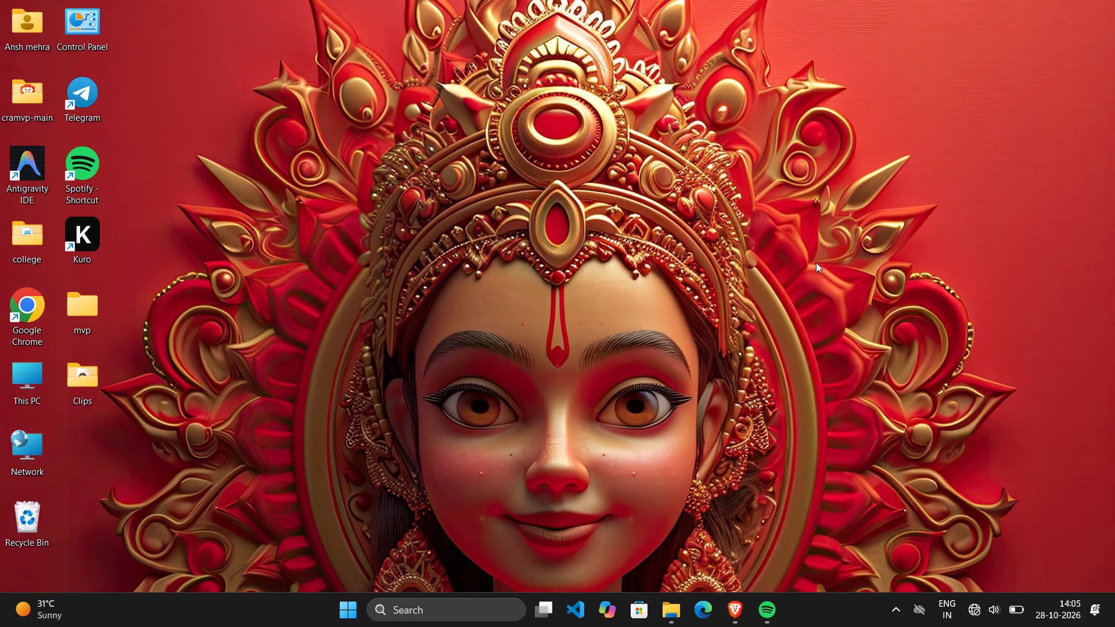
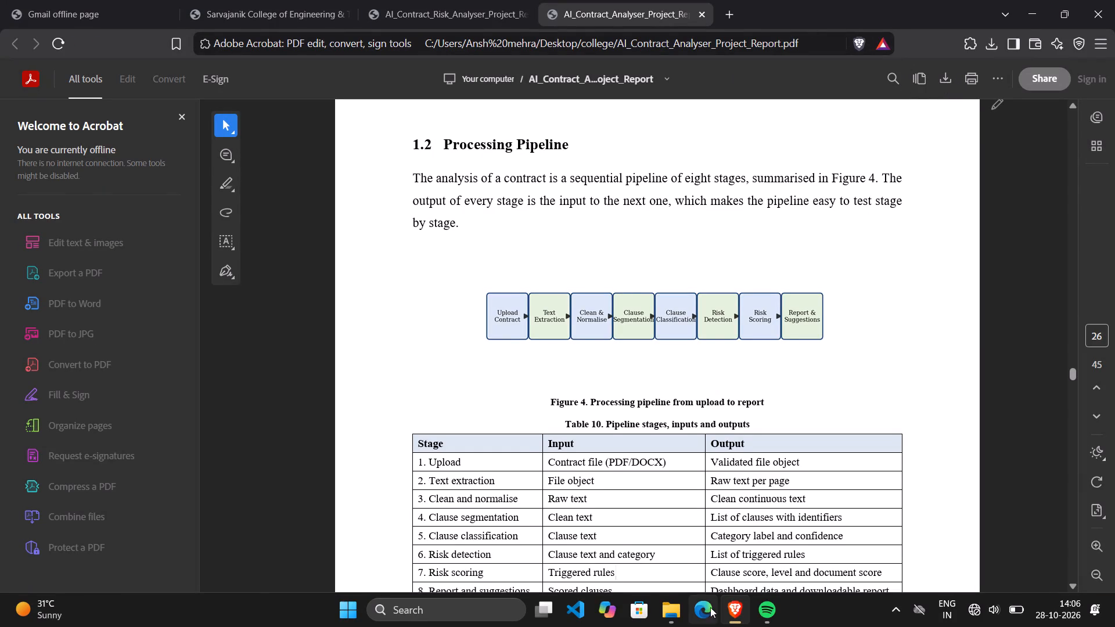
Switch to the college folder in File Explorer.
left_click(673, 622)
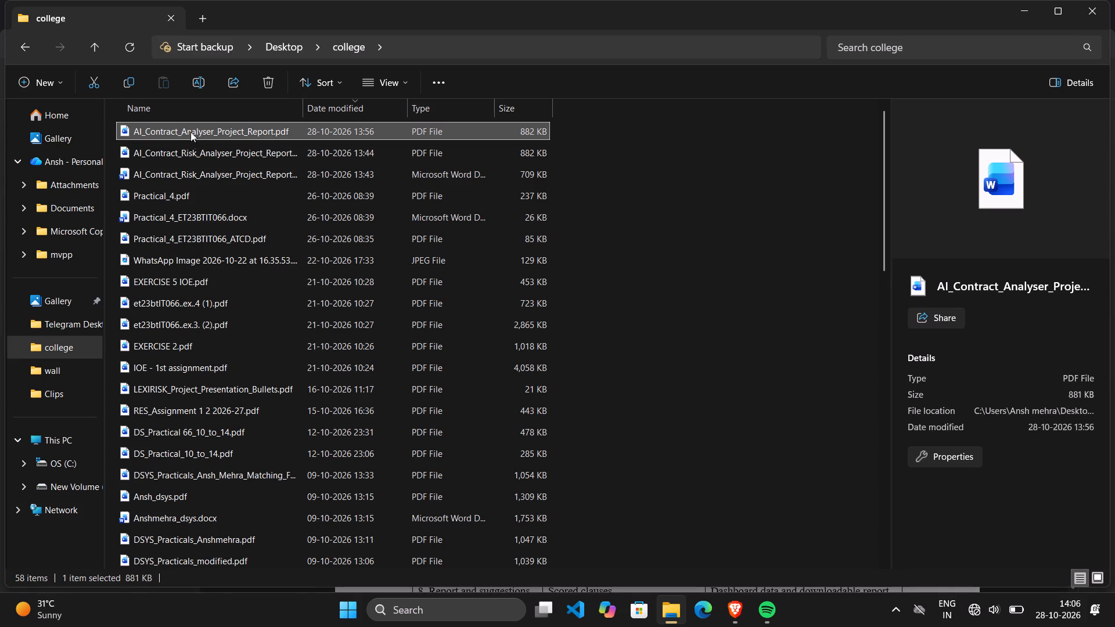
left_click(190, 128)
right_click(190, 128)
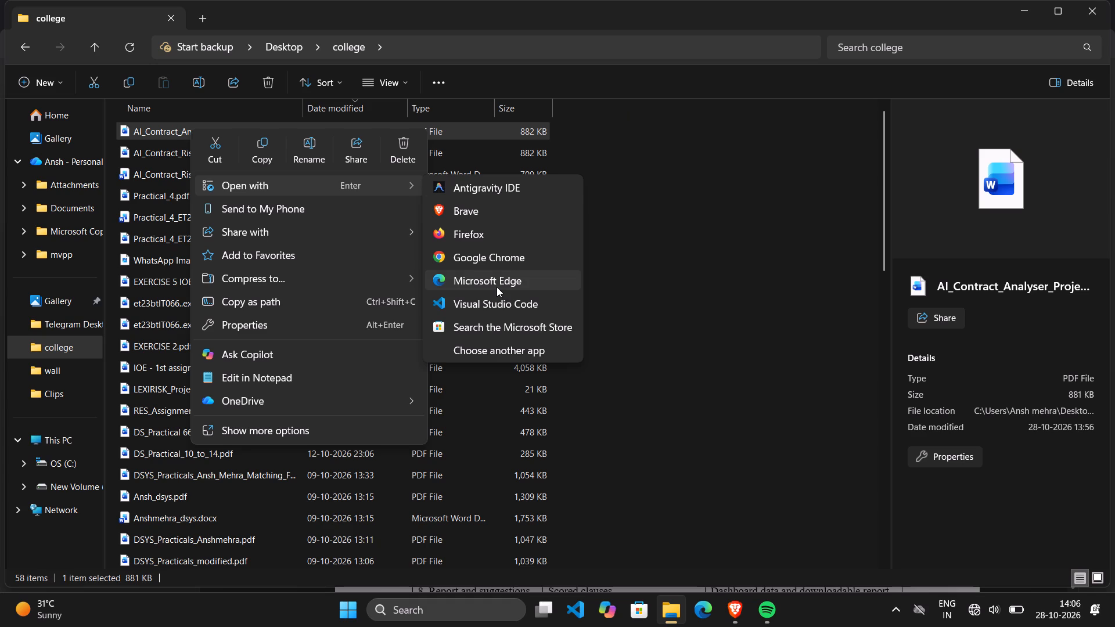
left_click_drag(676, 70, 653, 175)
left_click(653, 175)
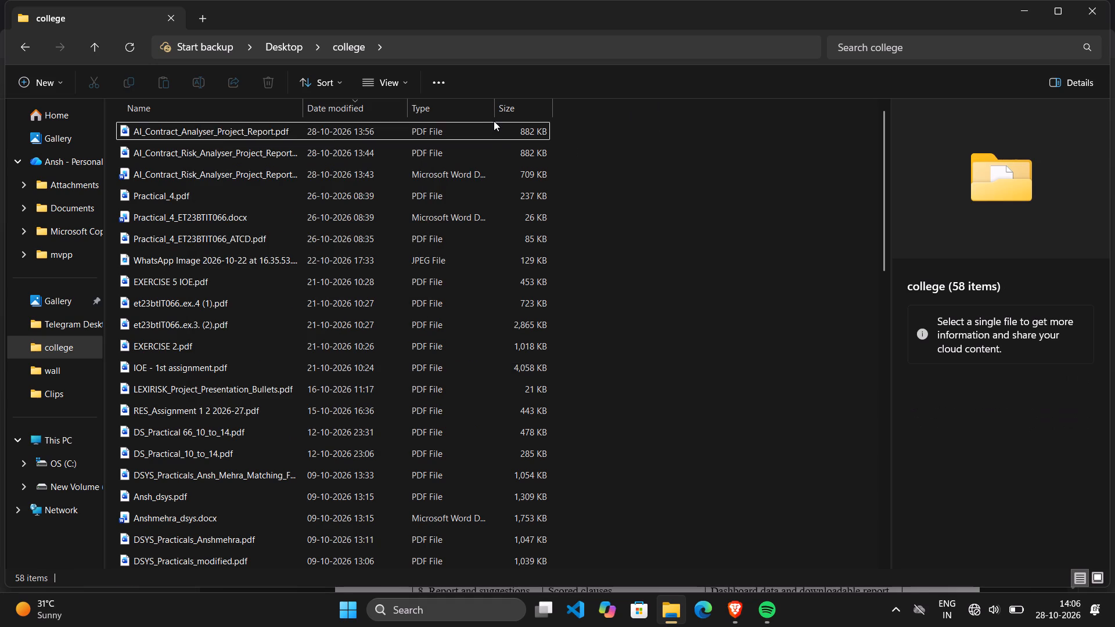
Open AI_Contract_Analyser_Project_Report.pdf from the college folder in Word and enable editing.
left_click(492, 130)
left_click(492, 130)
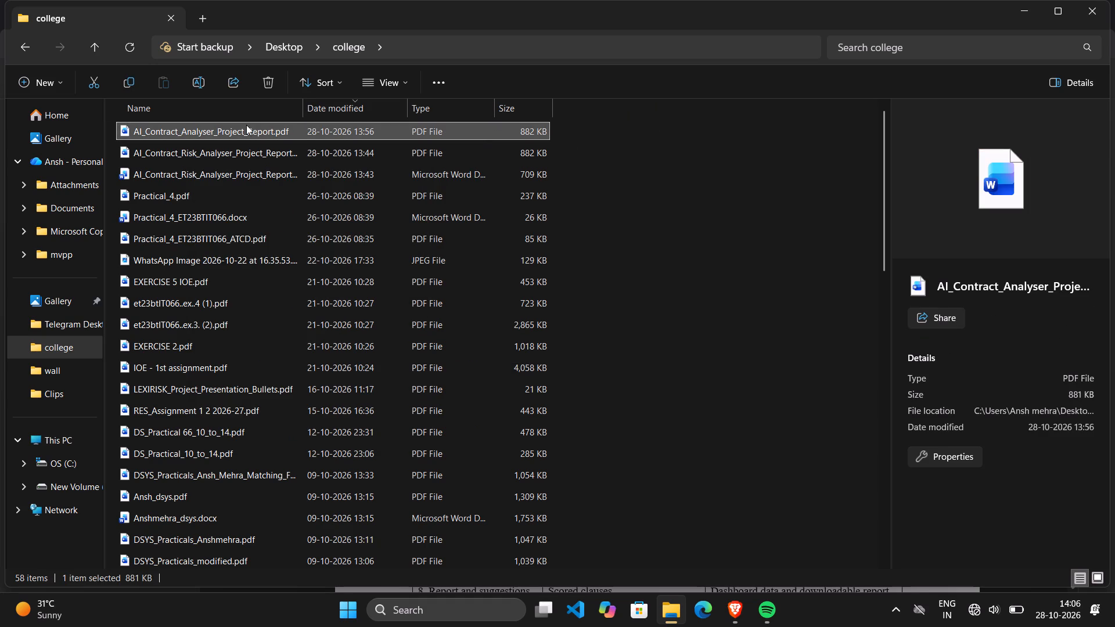
double_click(246, 125)
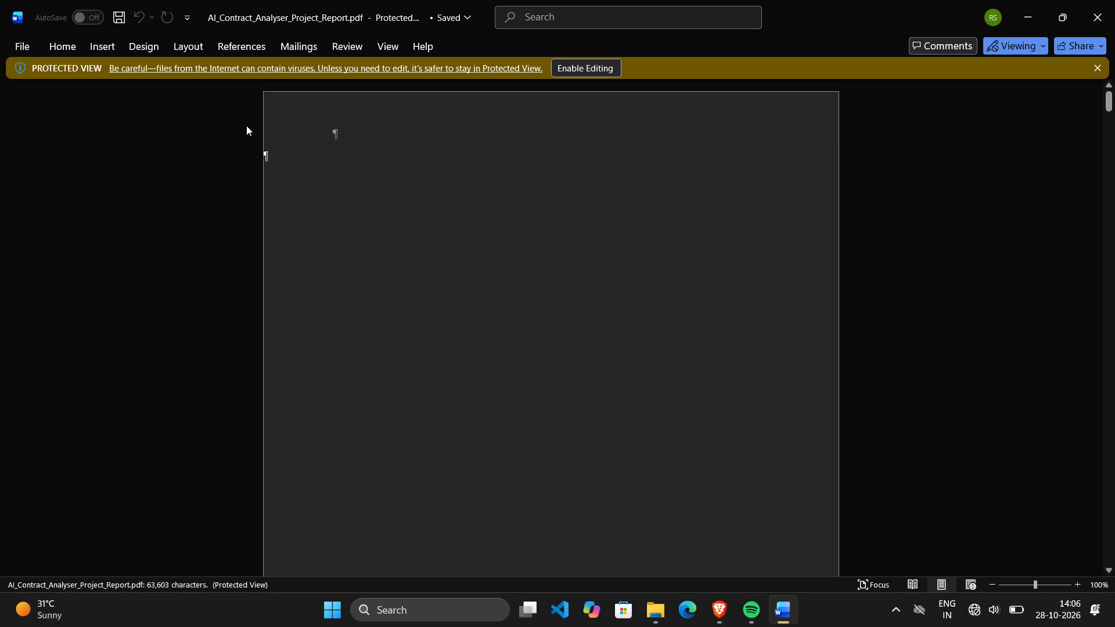
double_click(560, 71)
left_click(560, 71)
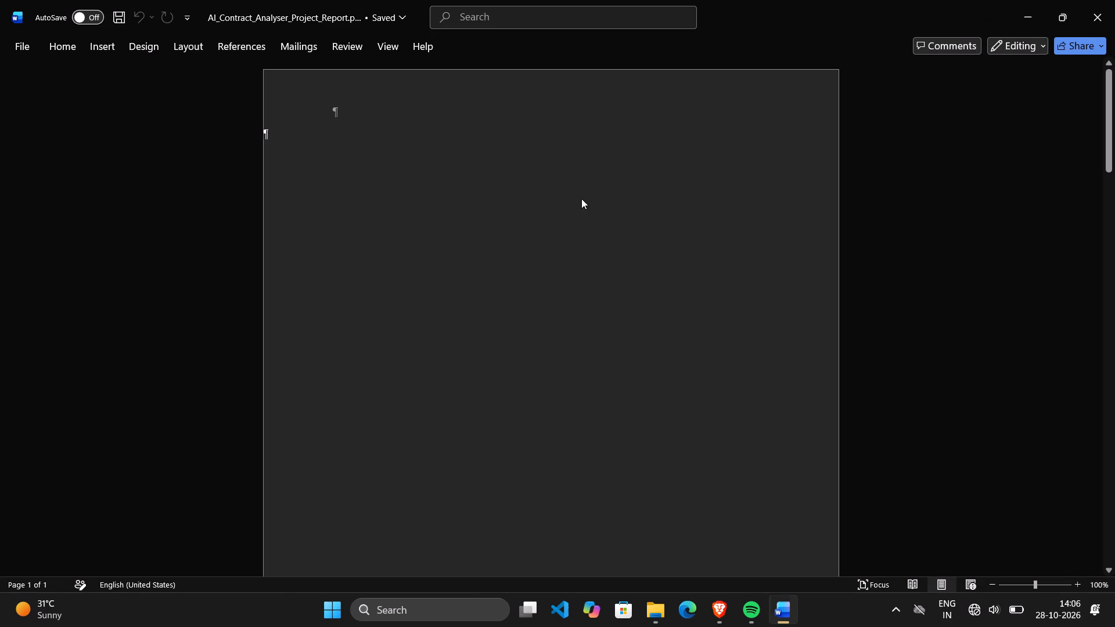
Hide the paragraph and formatting marks throughout the report.
scroll(539, 258, "down", 4)
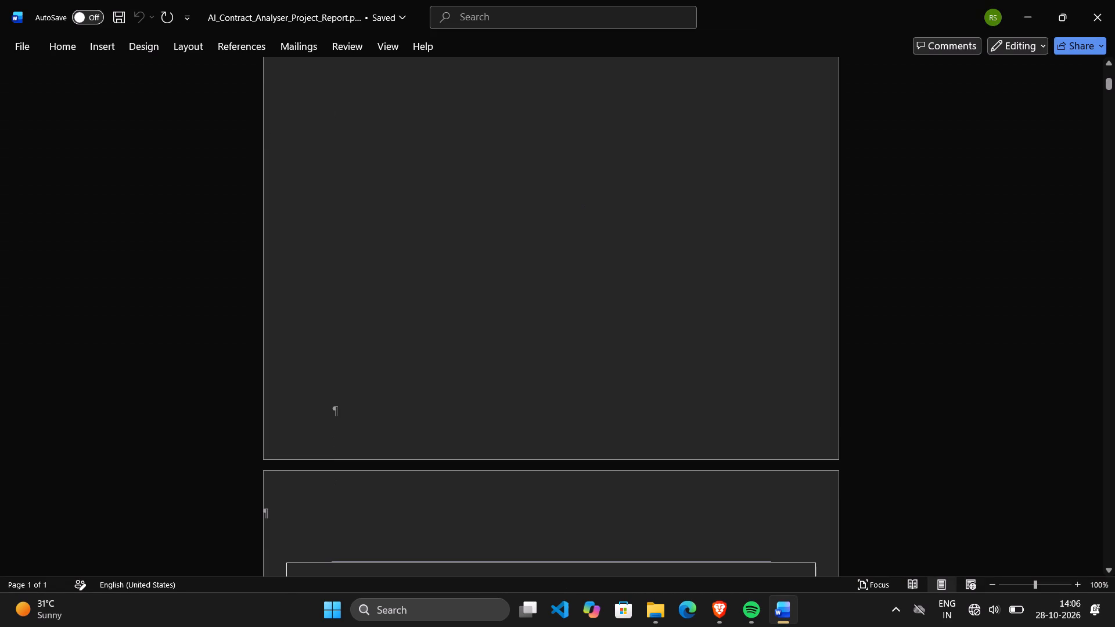
scroll(539, 258, "down", 5)
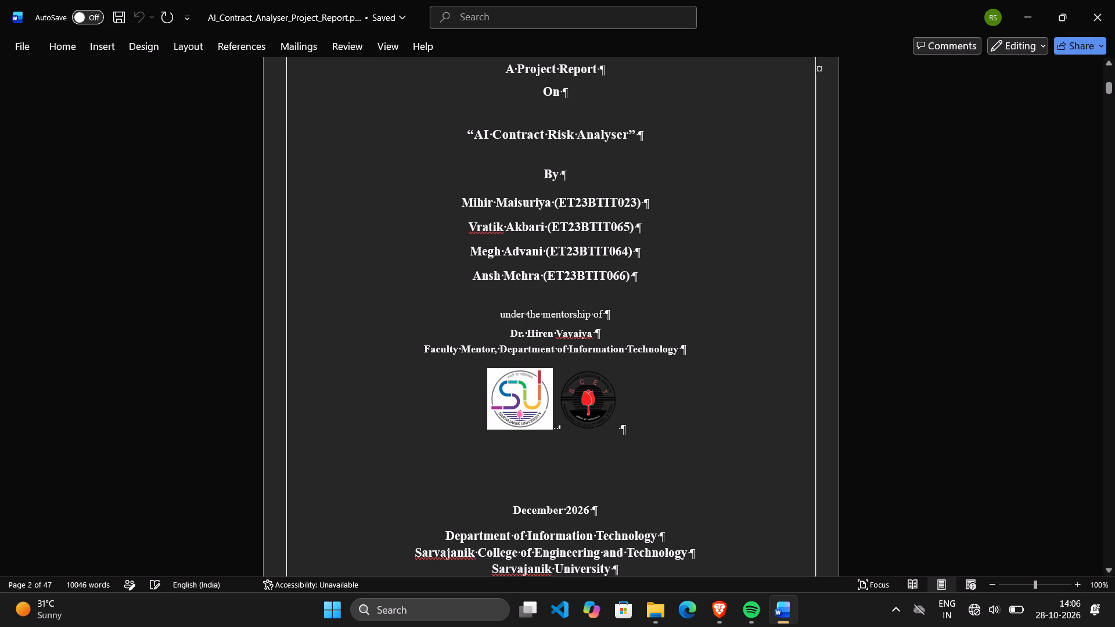
key("ctrl+shift+8")
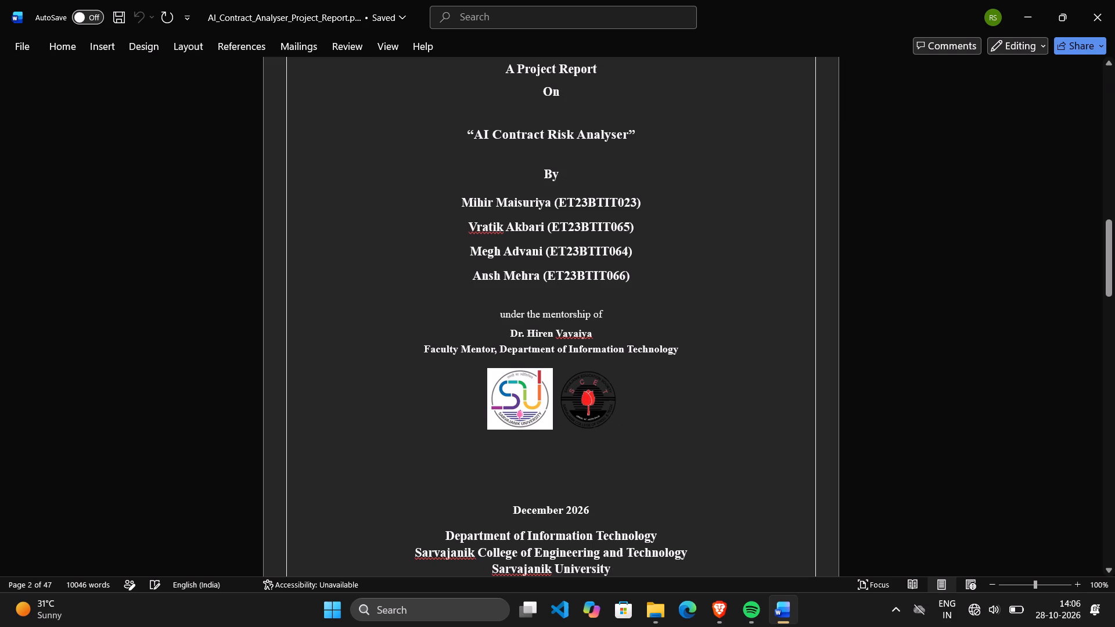
Change the faculty mentor's title on the cover page to "Prof", keeping the full stop before the name.
scroll(564, 221, "up", 7)
scroll(564, 221, "down", 6)
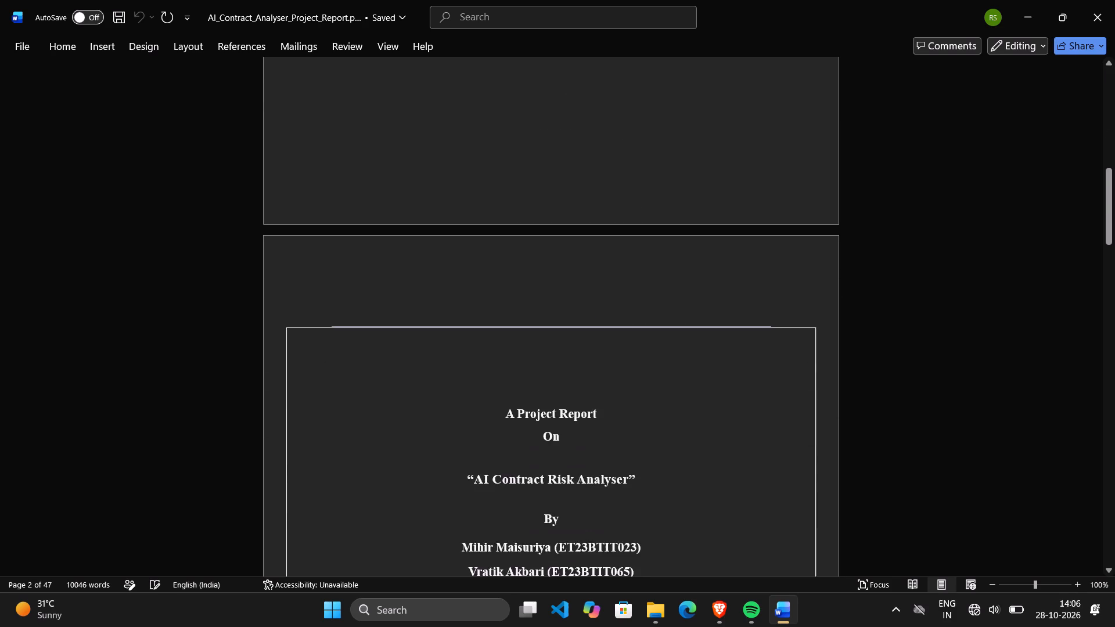
scroll(564, 221, "down", 2)
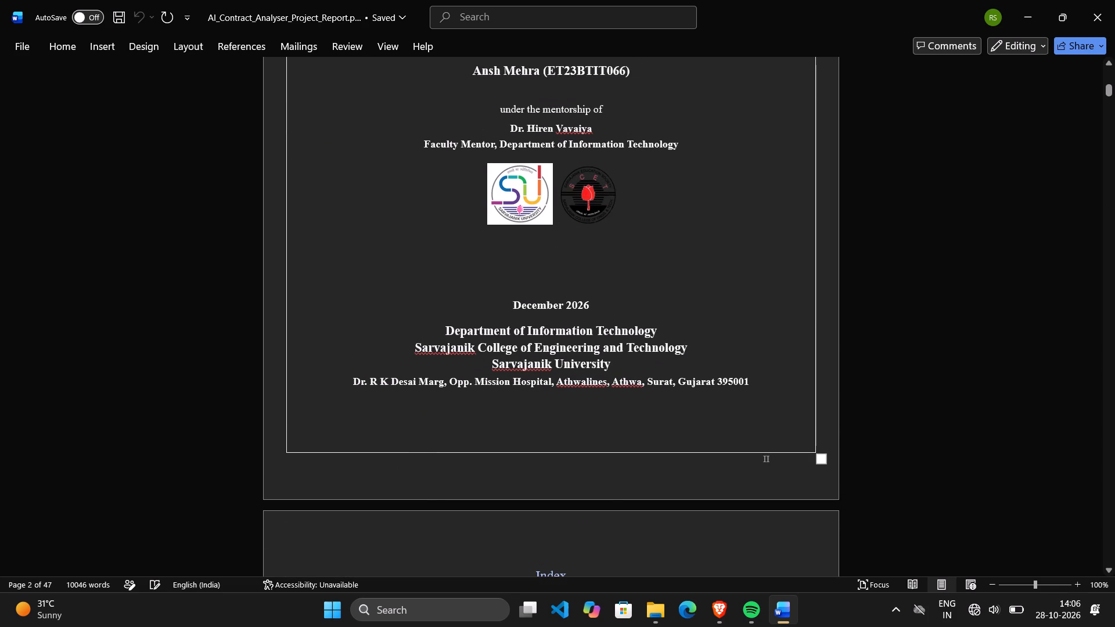
left_click(521, 130)
key("BackSpace")
key("BackSpace")
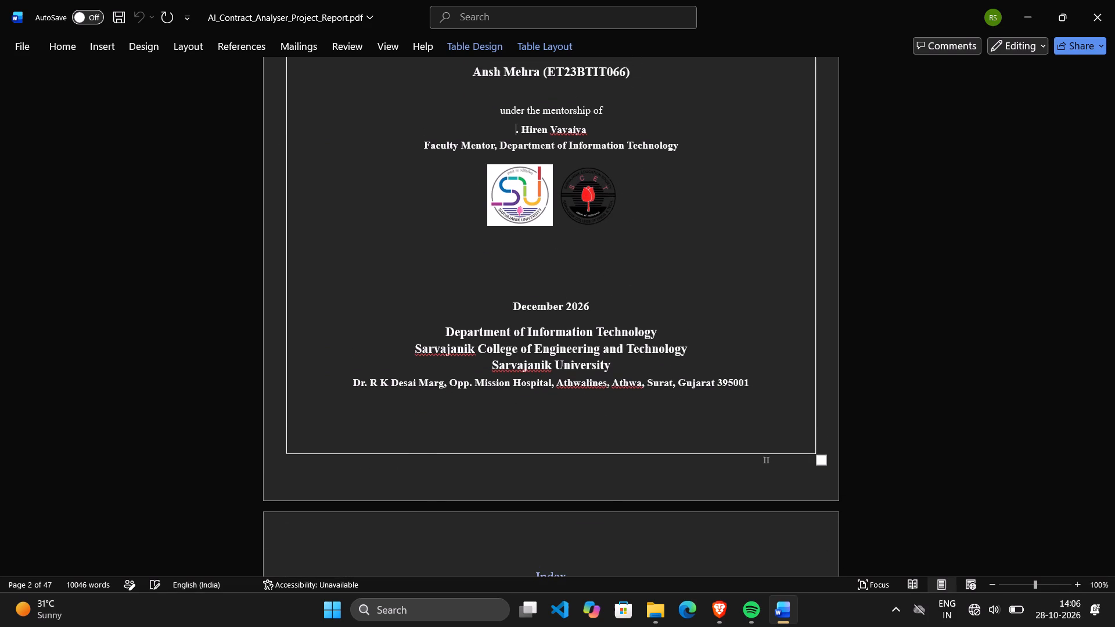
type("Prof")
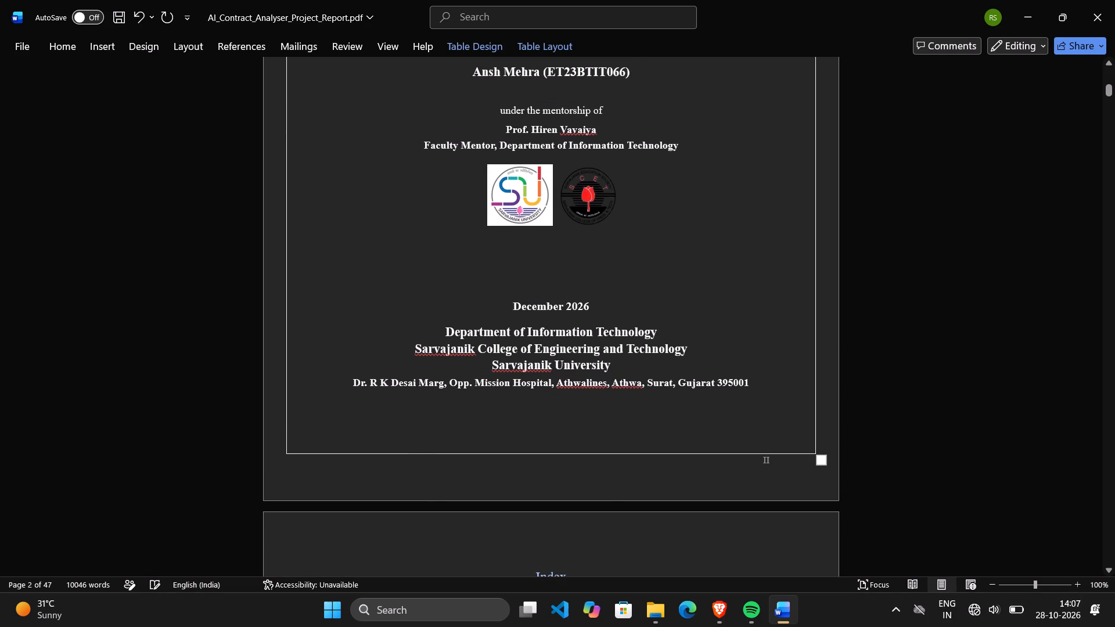
Examine the layout of the Index entries and their page numbers, including the page number of section 3.8, Assumptions and Constraints.
scroll(589, 252, "down", 3)
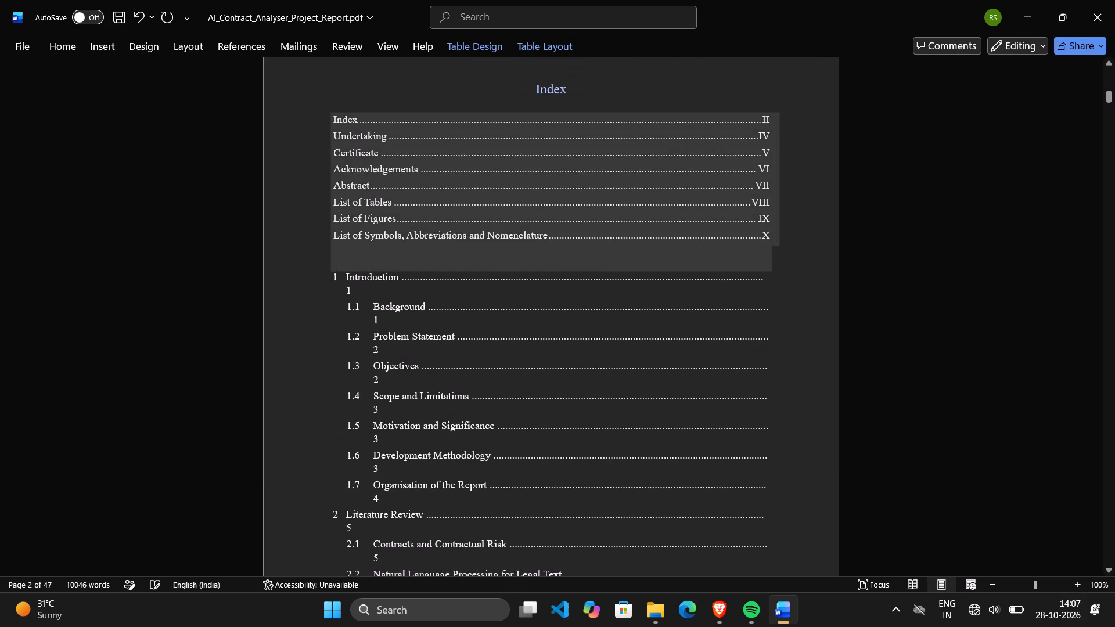
scroll(589, 252, "down", 5)
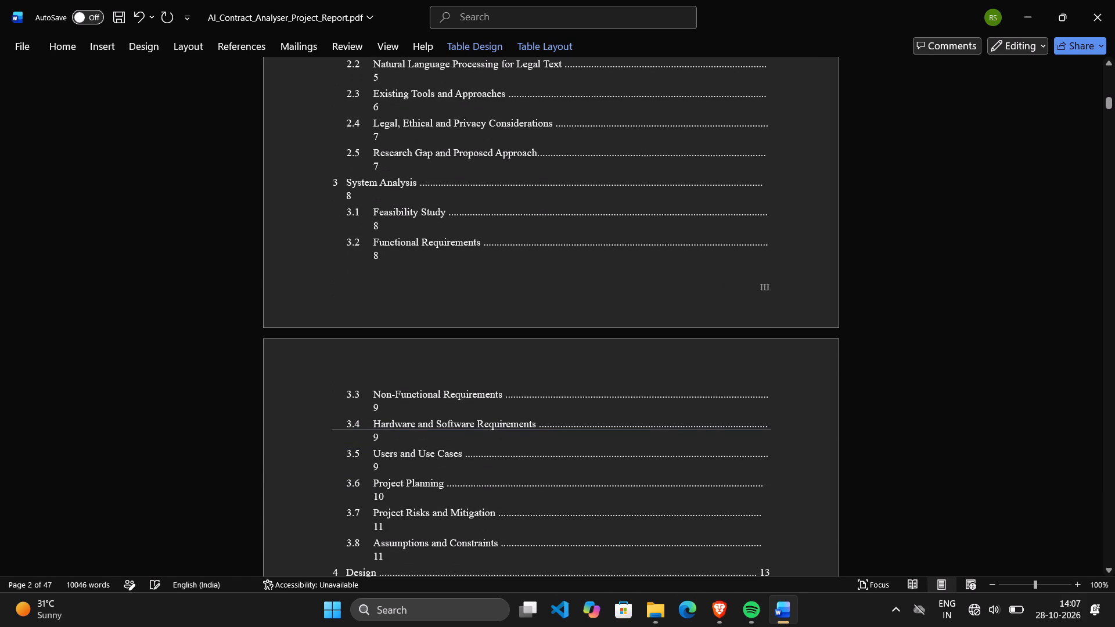
scroll(589, 252, "down", 3)
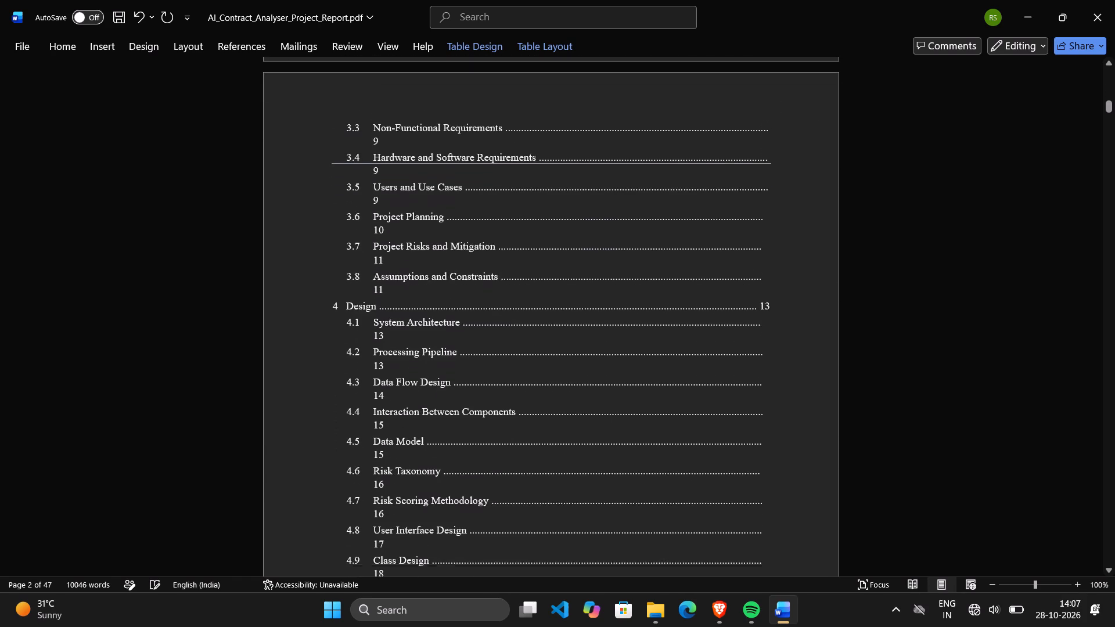
scroll(589, 252, "down", 3)
scroll(589, 252, "up", 1)
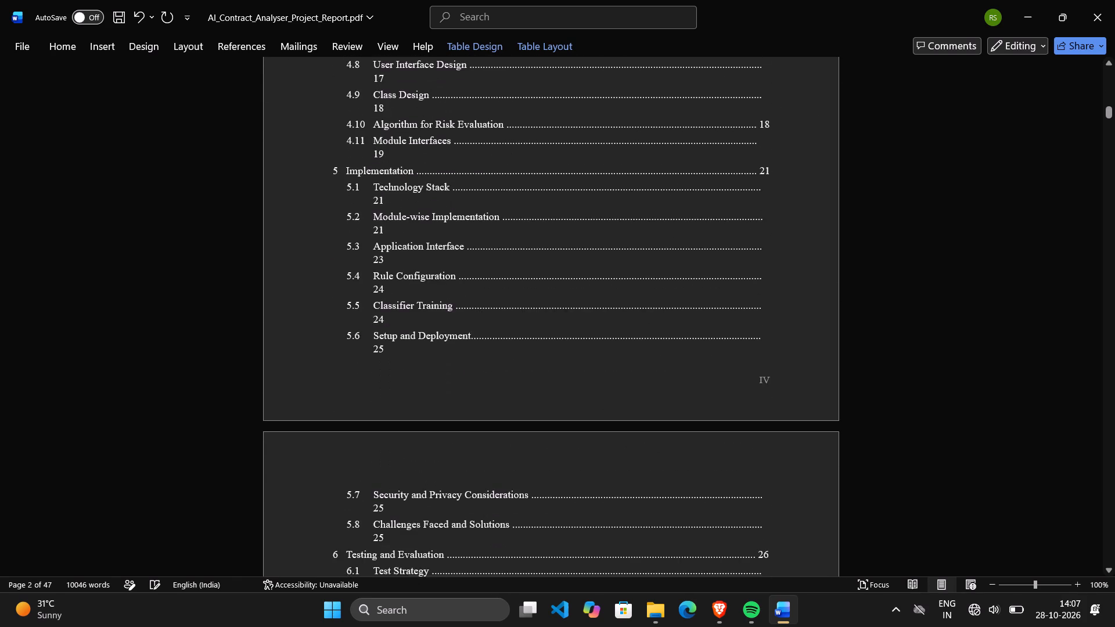
scroll(589, 252, "up", 2)
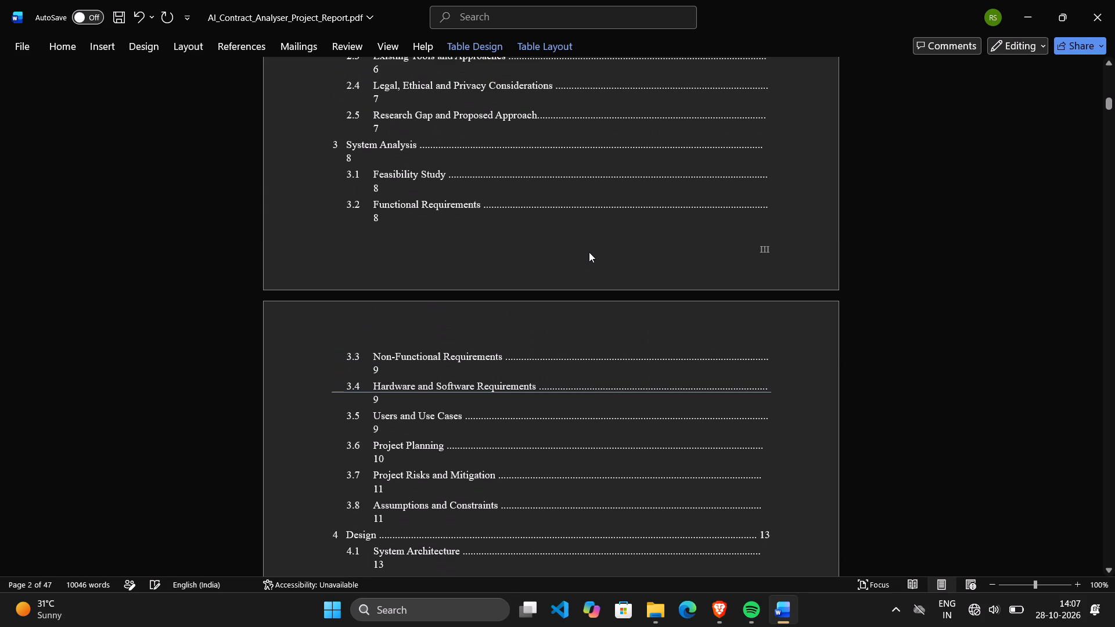
scroll(589, 252, "down", 2)
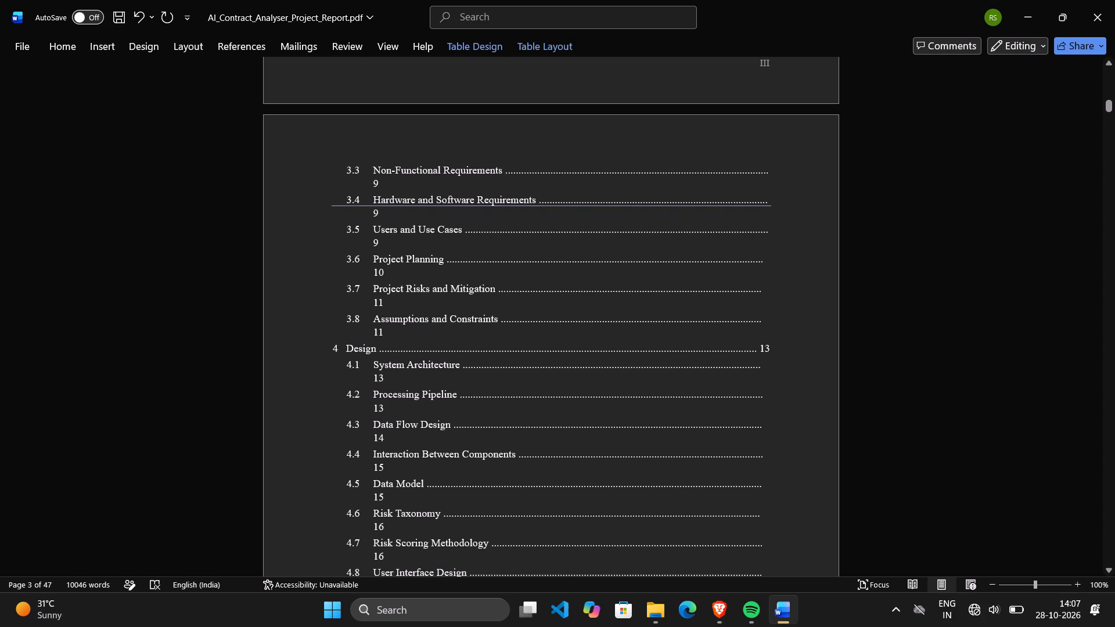
double_click(386, 333)
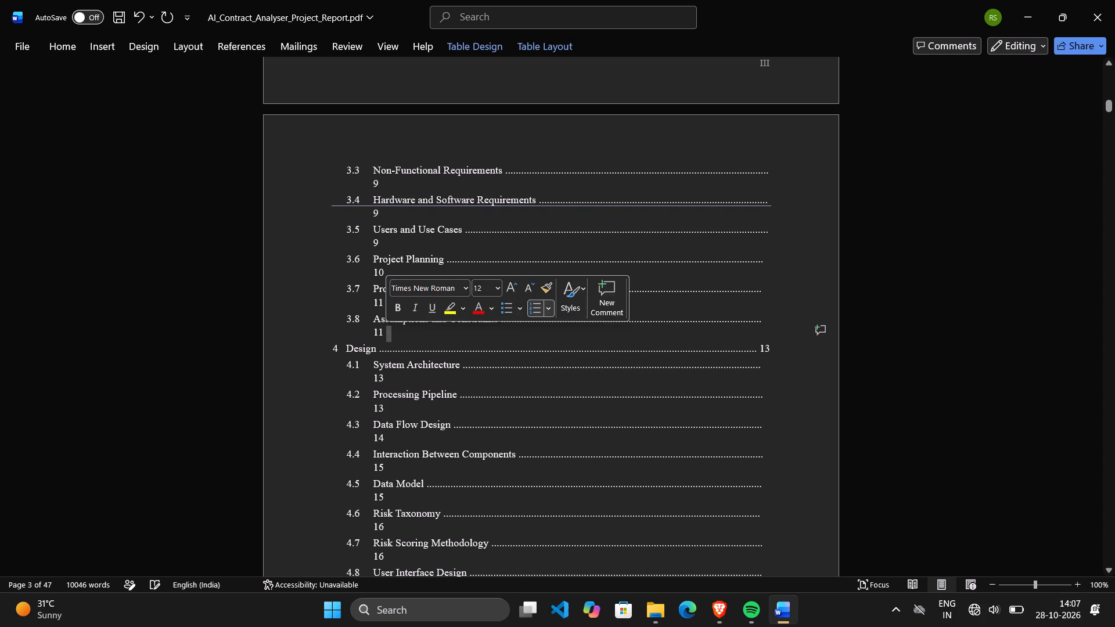
left_click(386, 333)
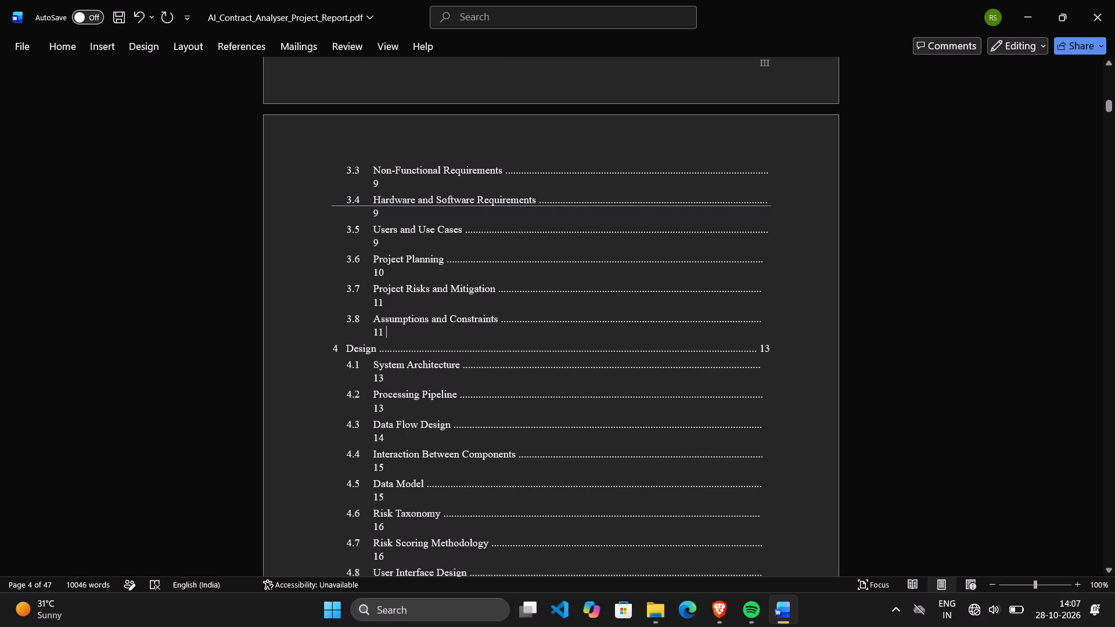
left_click(383, 333)
Review the rest of the Index and the Undertaking section with its student signature table.
scroll(389, 394, "down", 3)
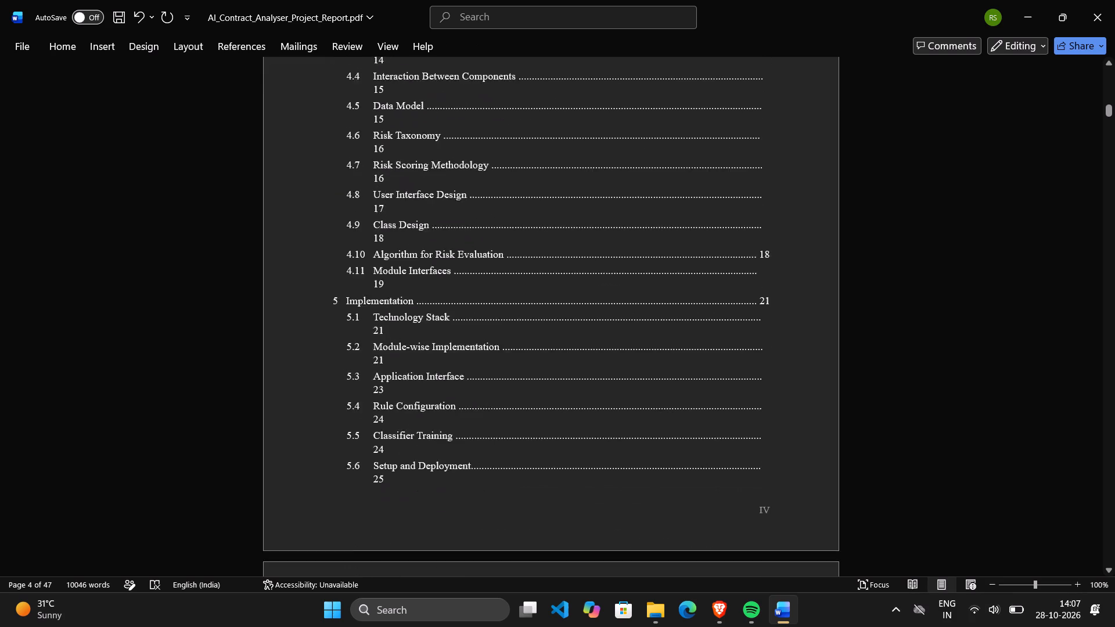
scroll(389, 394, "down", 6)
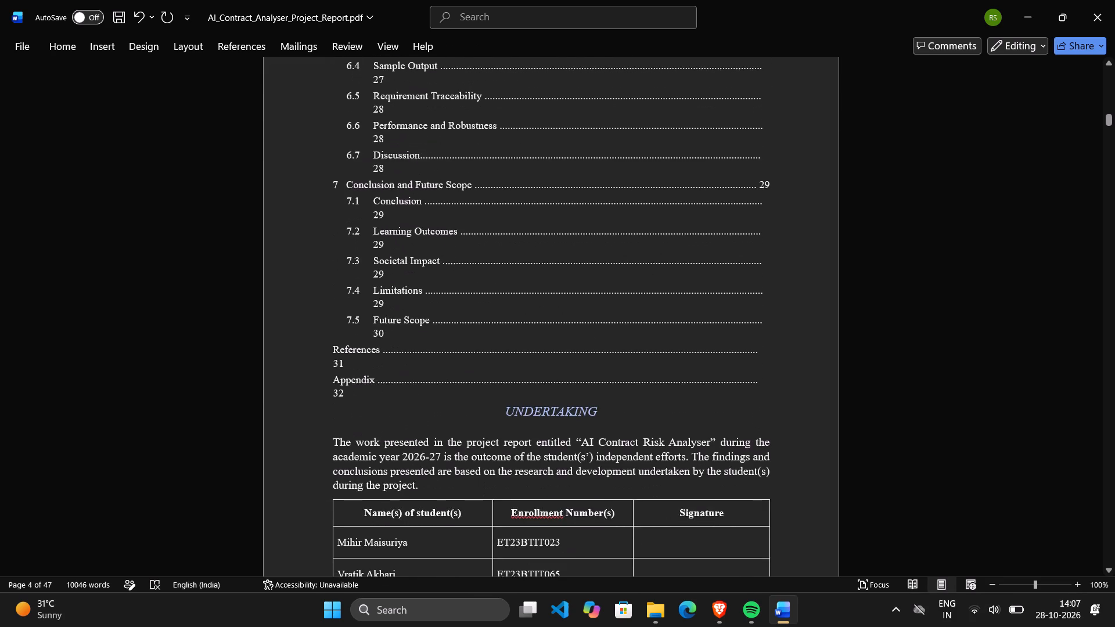
scroll(389, 394, "down", 2)
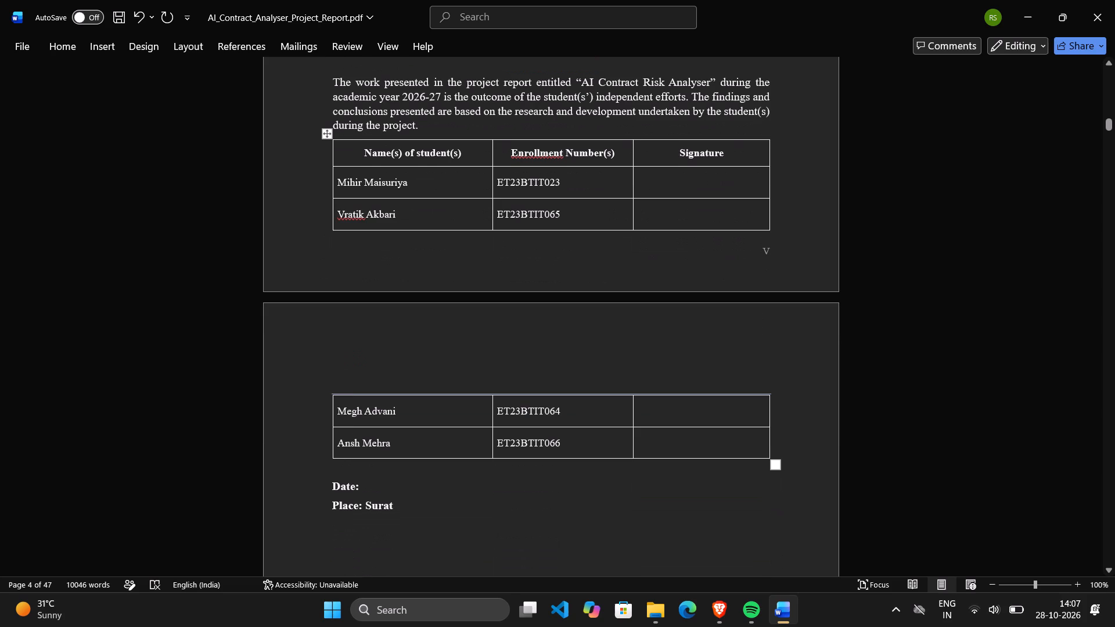
scroll(389, 394, "down", 5)
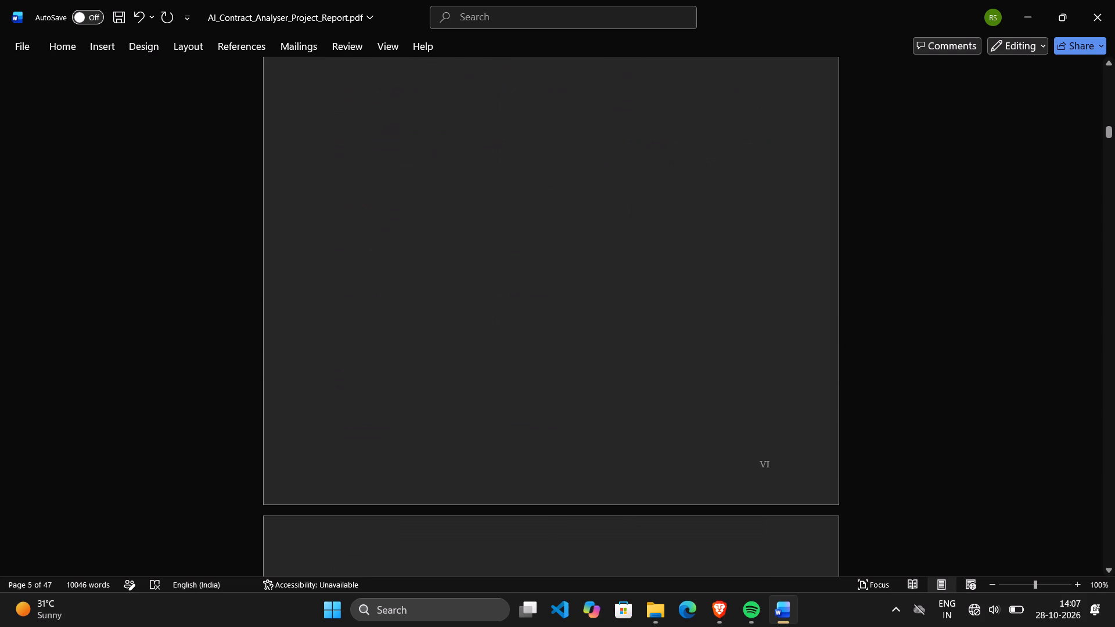
Change the faculty mentor's title in the Certificate page's signature block to "Prof", keeping the full stop.
scroll(389, 394, "down", 1)
scroll(389, 394, "up", 4)
scroll(389, 394, "down", 9)
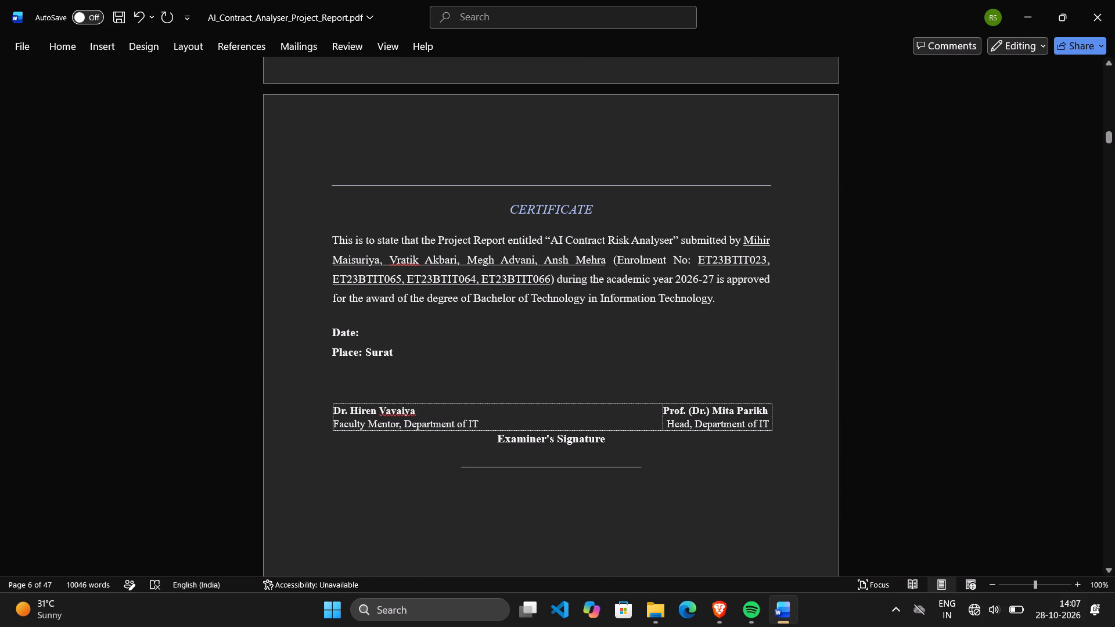
left_click(344, 412)
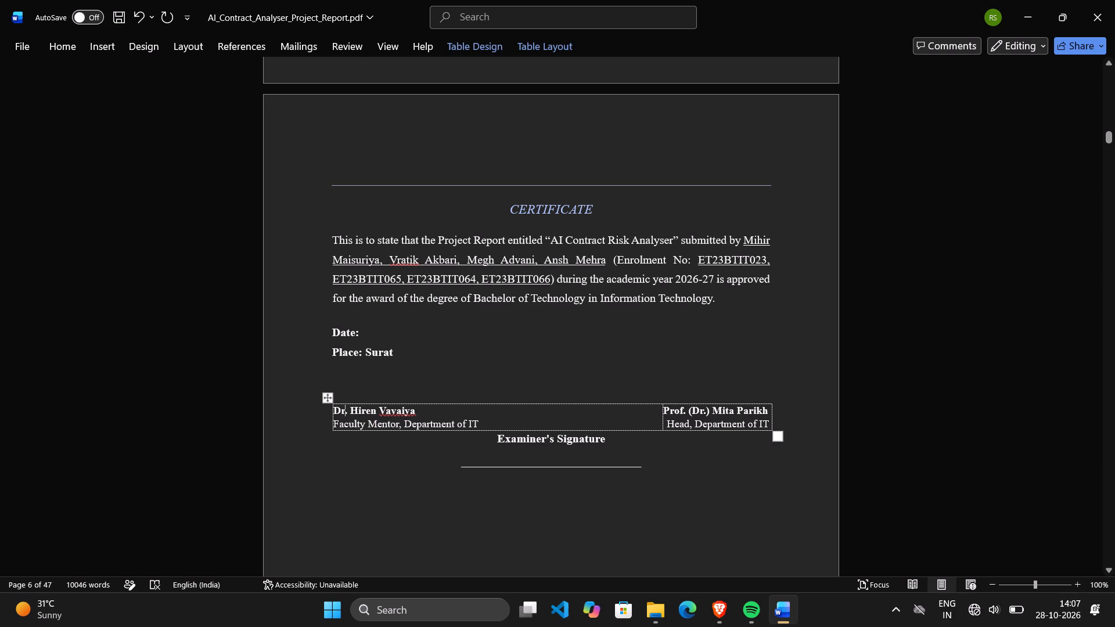
key("BackSpace")
key("BackSpace")
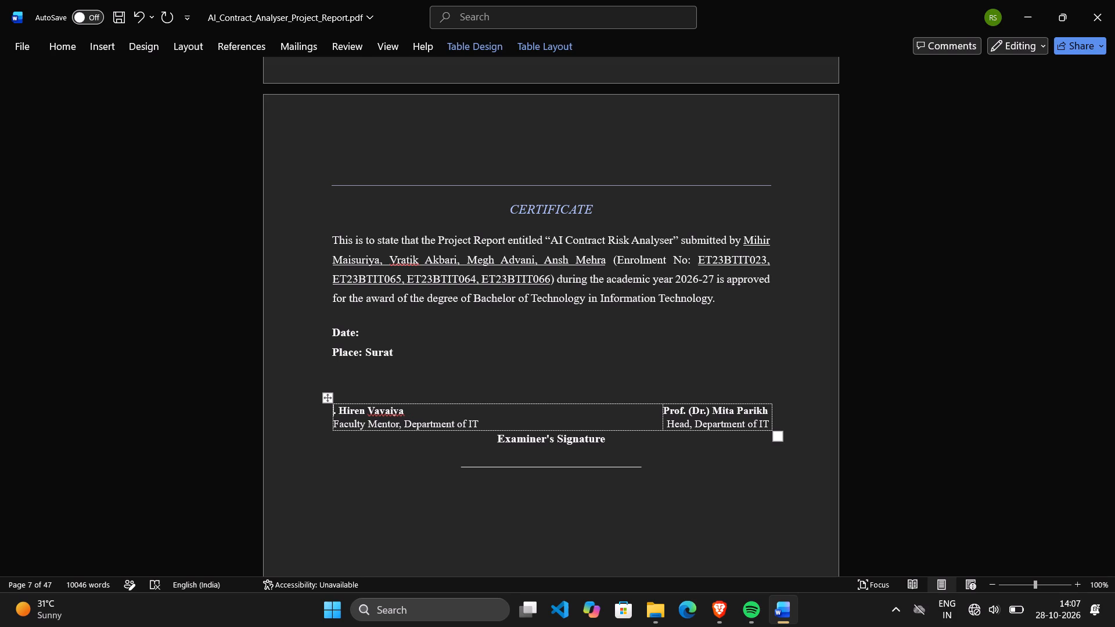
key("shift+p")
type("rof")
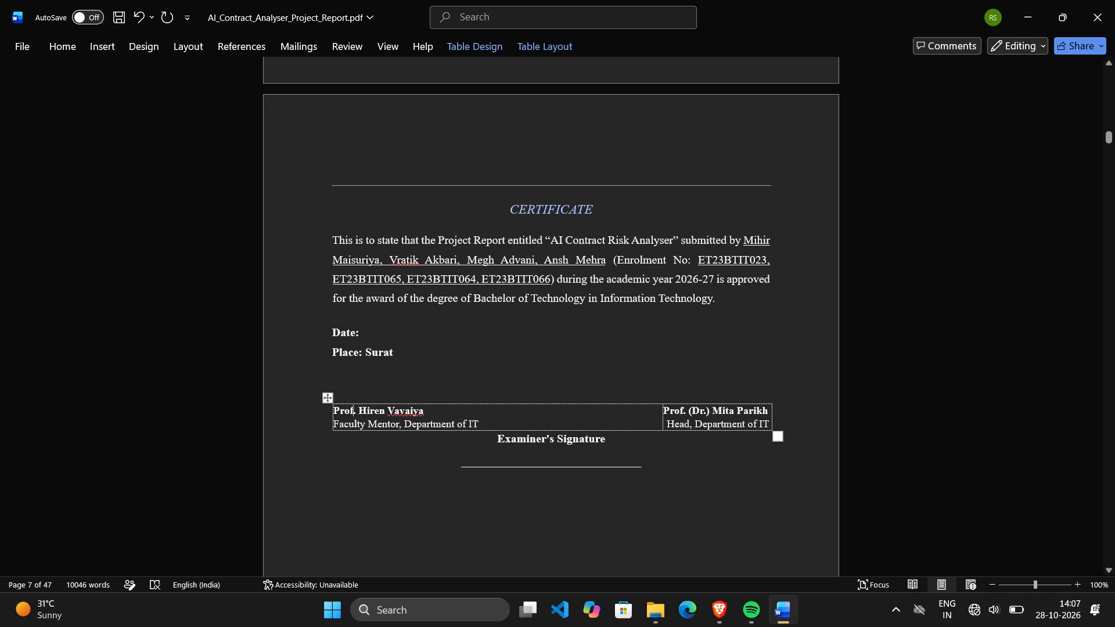
Change the project mentor's title in the second paragraph of the Acknowledgements to "Prof", keeping the full stop.
scroll(664, 437, "down", 5)
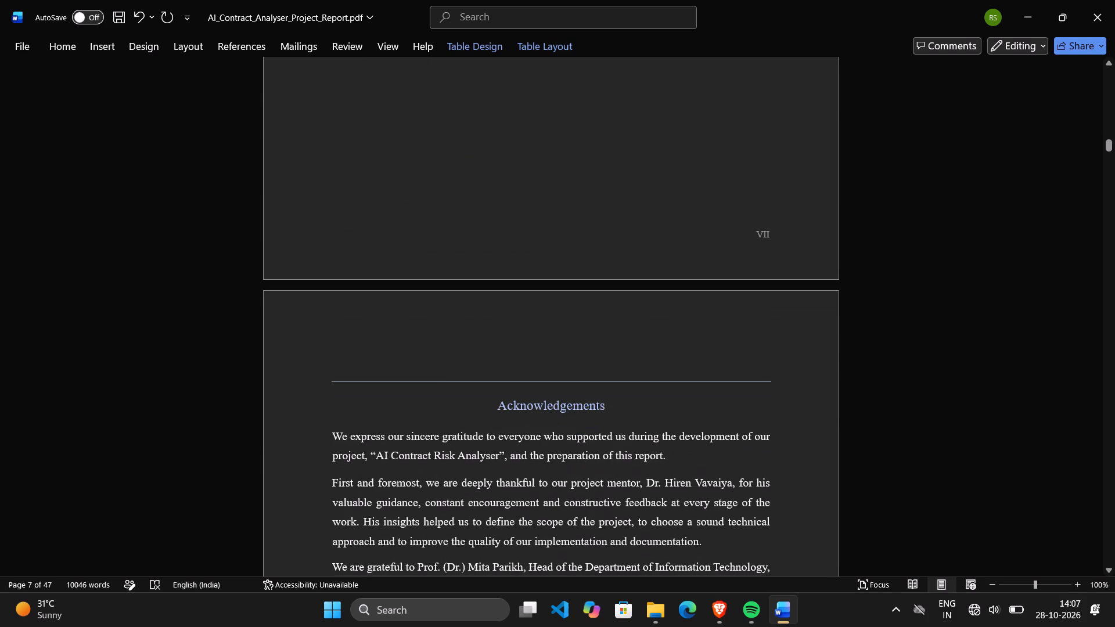
scroll(664, 437, "down", 1)
left_click(645, 356)
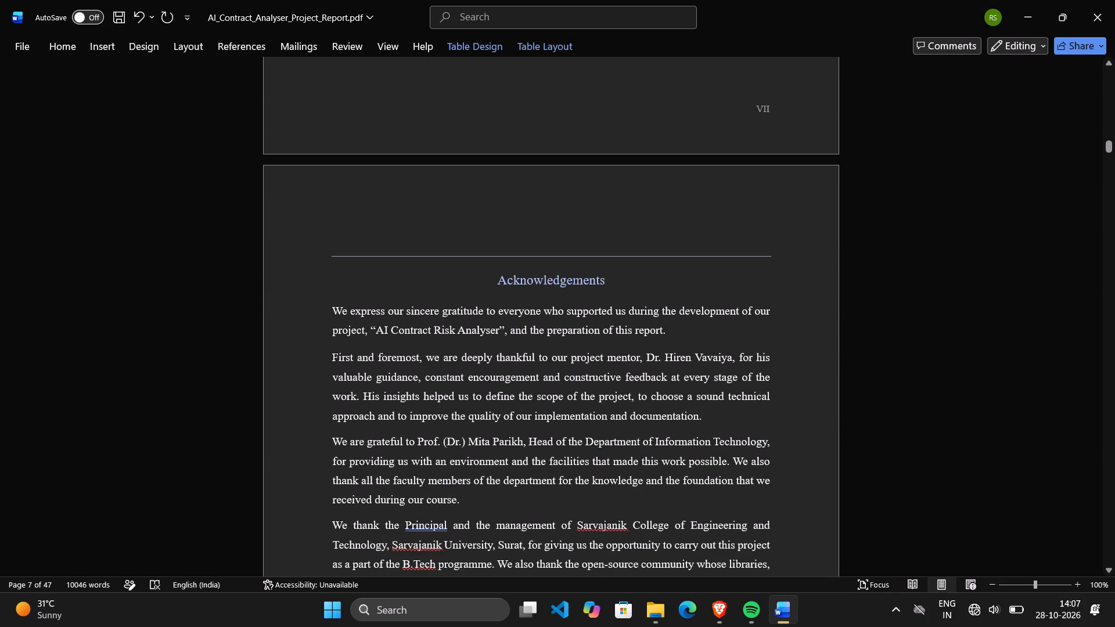
left_click(656, 356)
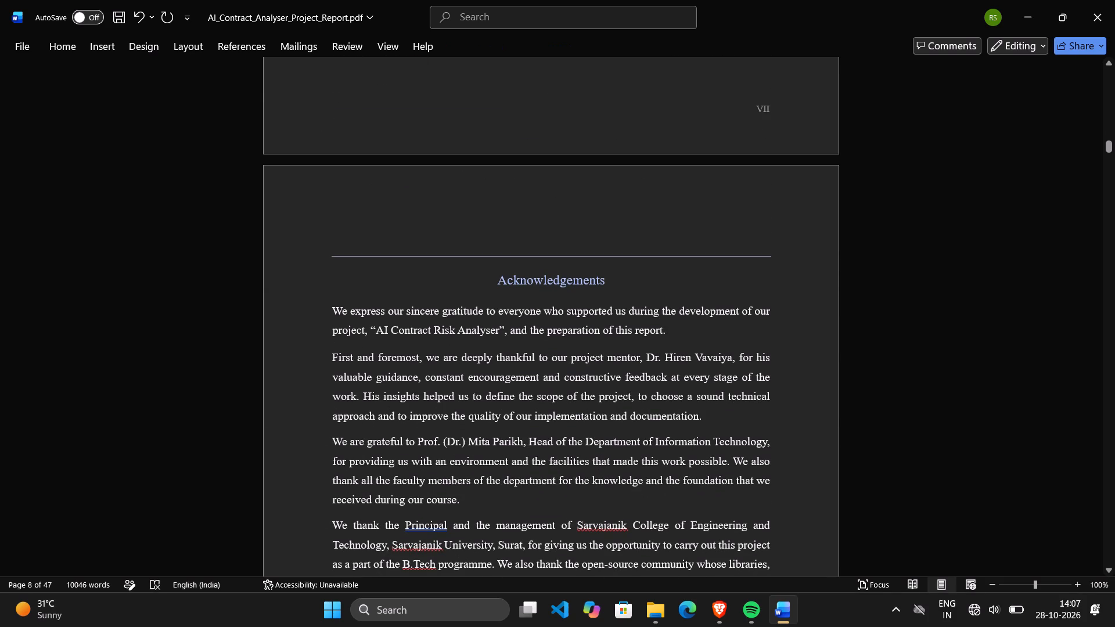
key("BackSpace")
key("BackSpace")
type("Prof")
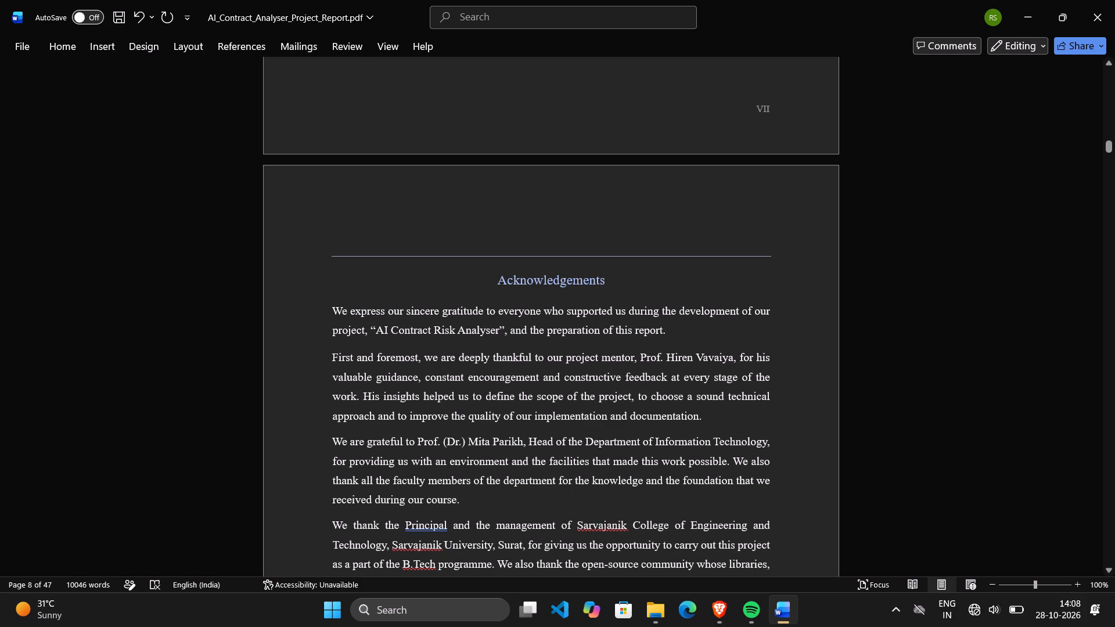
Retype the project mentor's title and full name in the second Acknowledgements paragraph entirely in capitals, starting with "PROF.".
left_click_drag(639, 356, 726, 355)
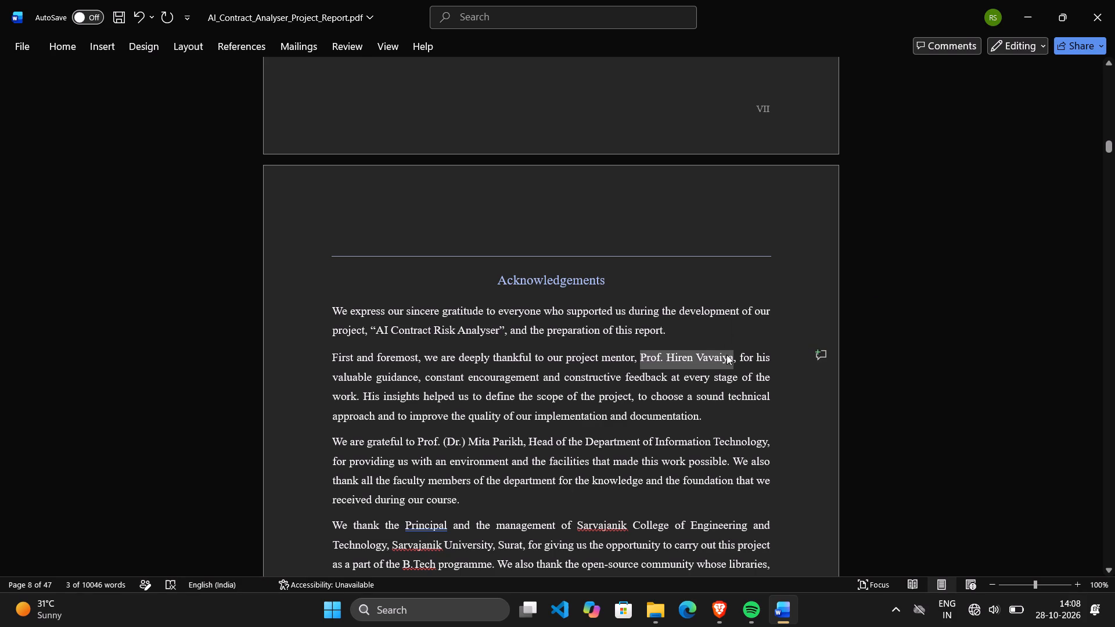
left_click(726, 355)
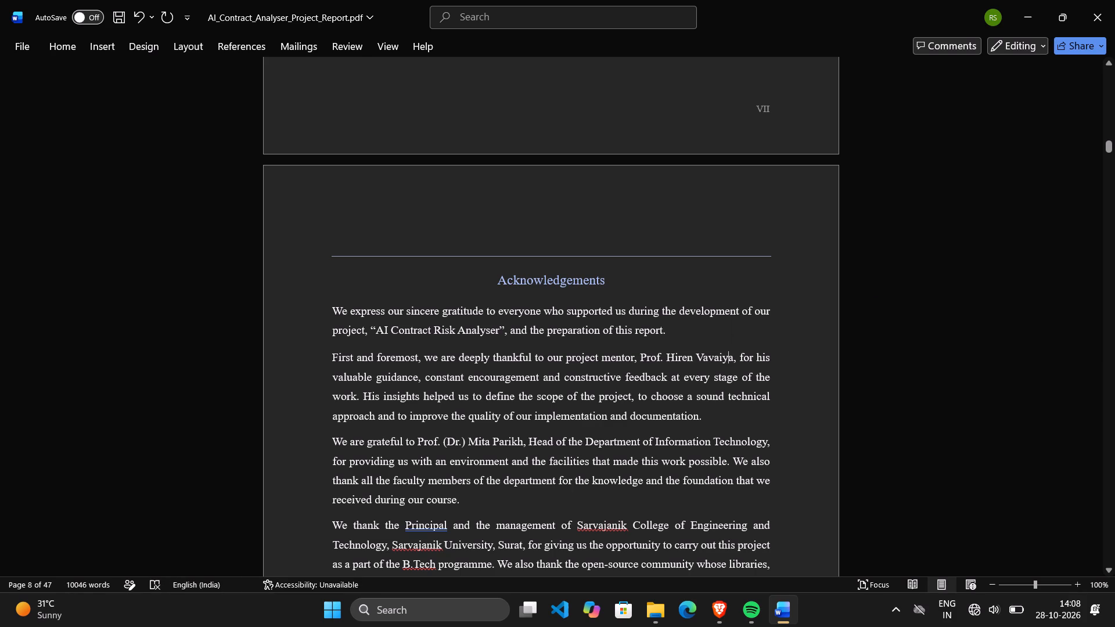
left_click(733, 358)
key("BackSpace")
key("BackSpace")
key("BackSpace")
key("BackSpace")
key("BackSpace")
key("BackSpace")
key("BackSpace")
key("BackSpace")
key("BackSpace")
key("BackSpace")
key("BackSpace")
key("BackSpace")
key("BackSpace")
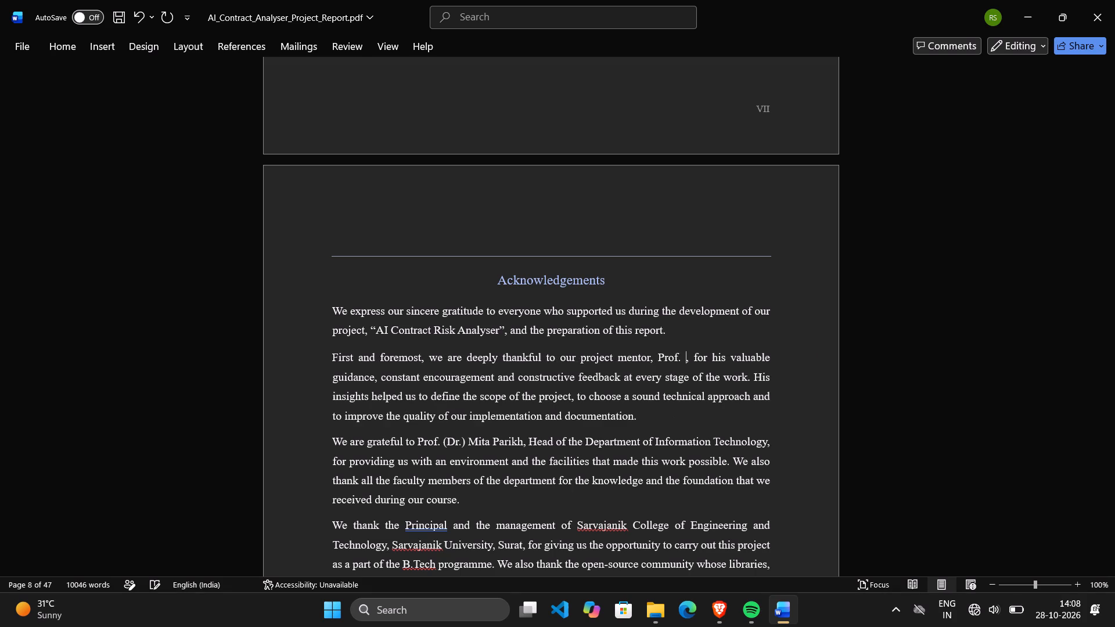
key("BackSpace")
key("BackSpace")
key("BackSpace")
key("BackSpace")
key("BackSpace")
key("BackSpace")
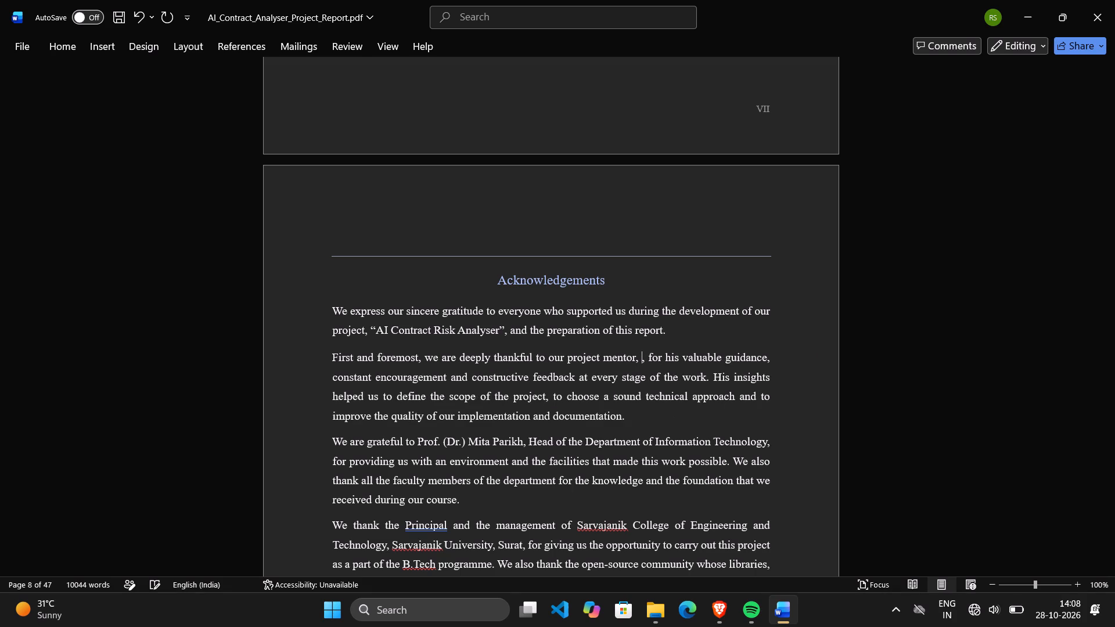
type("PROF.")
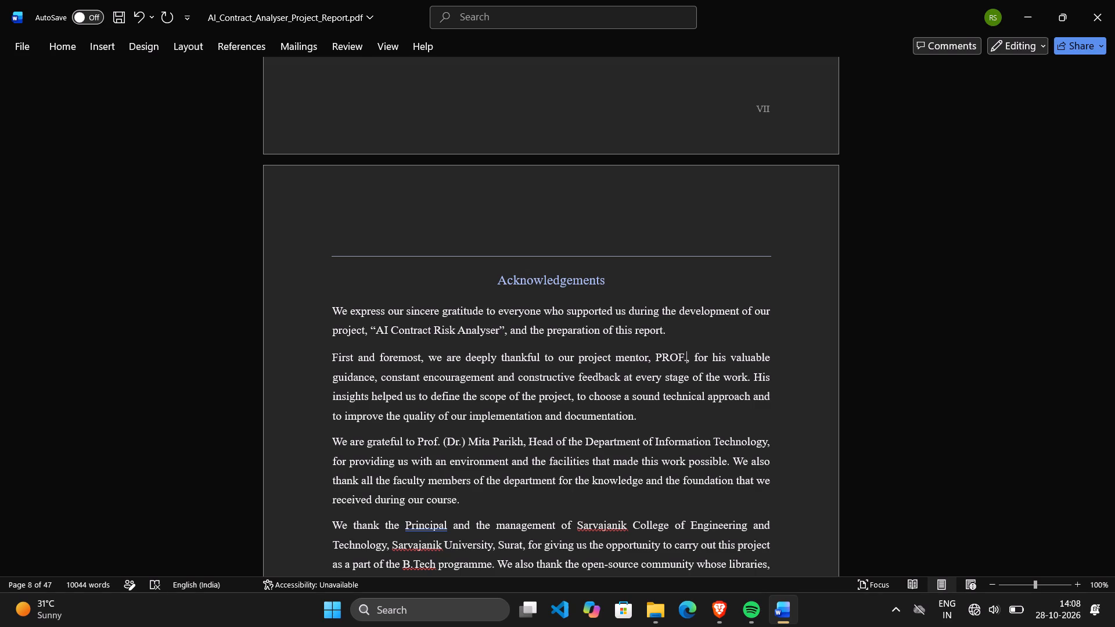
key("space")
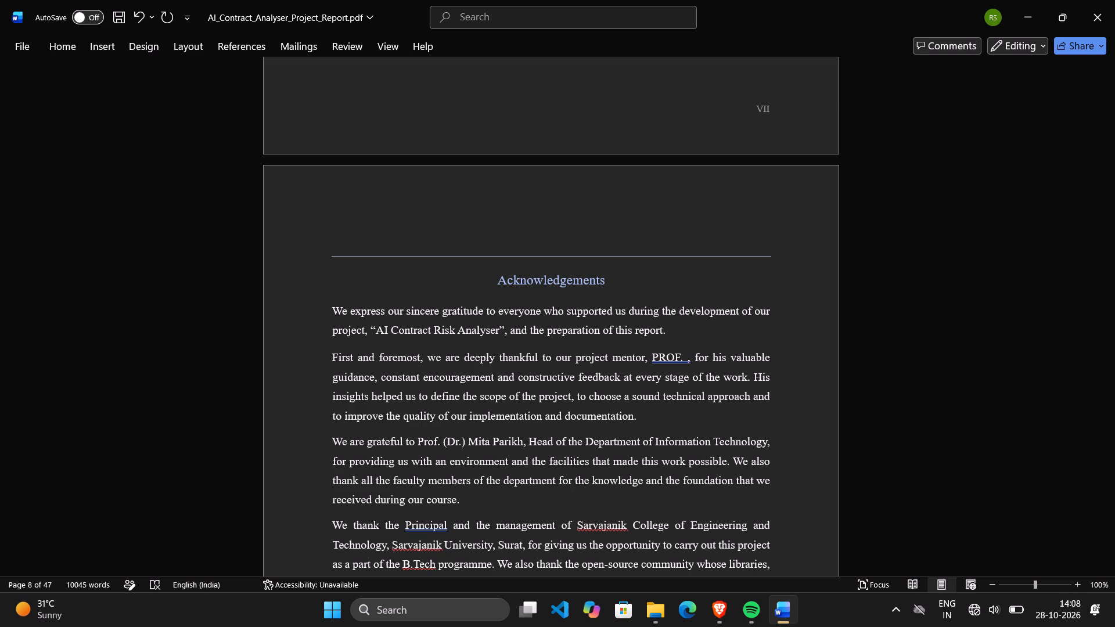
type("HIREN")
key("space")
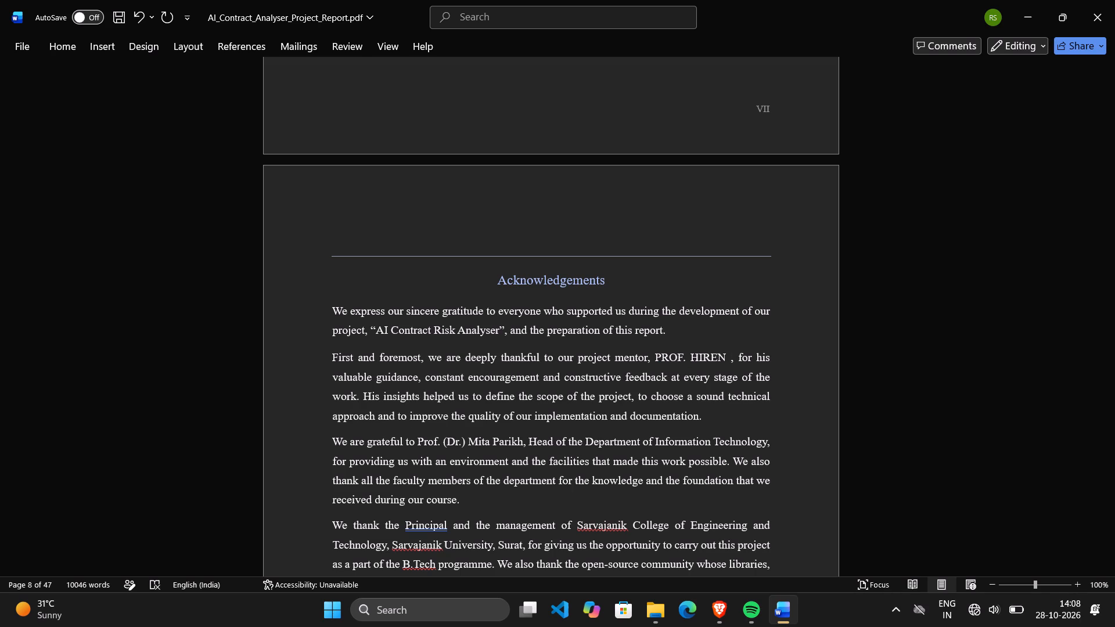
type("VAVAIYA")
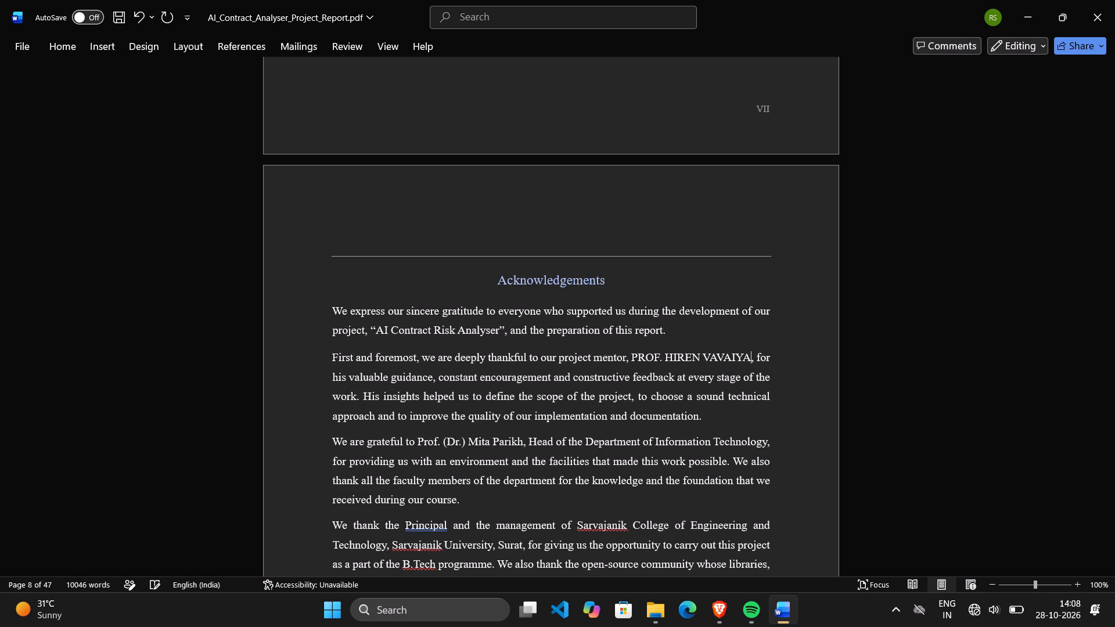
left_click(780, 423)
Replace the capitalised project mentor's title and name in the Acknowledgements with title case, starting with "Prof.".
left_click(752, 358)
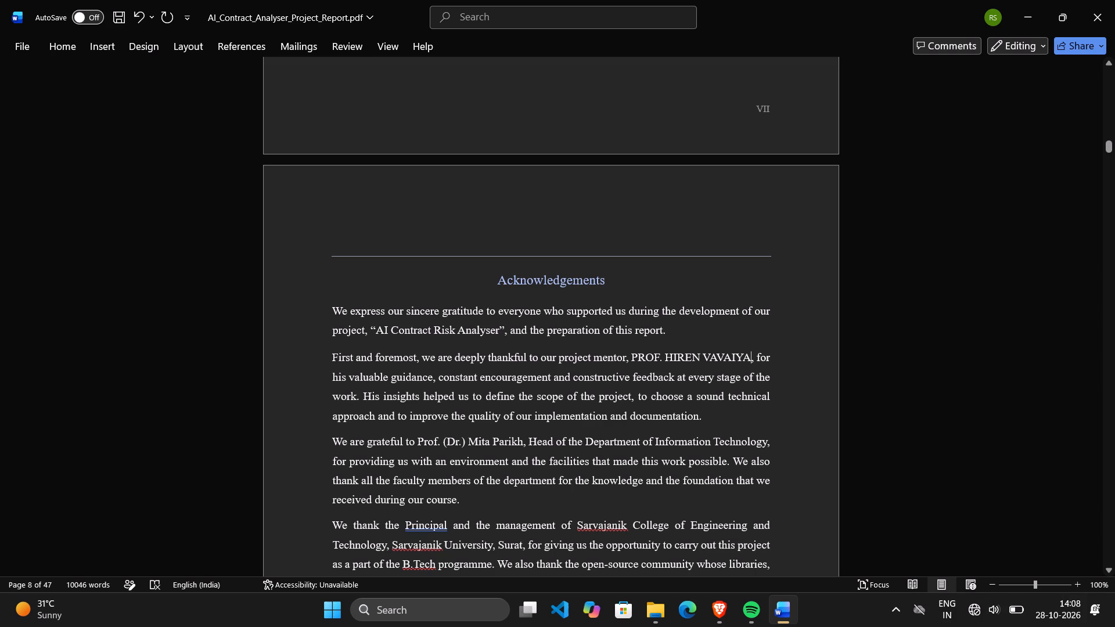
key("BackSpace")
key("BackSpace")
key("BackSpace")
key("BackSpace")
key("BackSpace")
key("BackSpace")
key("BackSpace")
key("BackSpace")
key("BackSpace")
key("BackSpace")
key("BackSpace")
key("BackSpace")
key("BackSpace")
key("BackSpace")
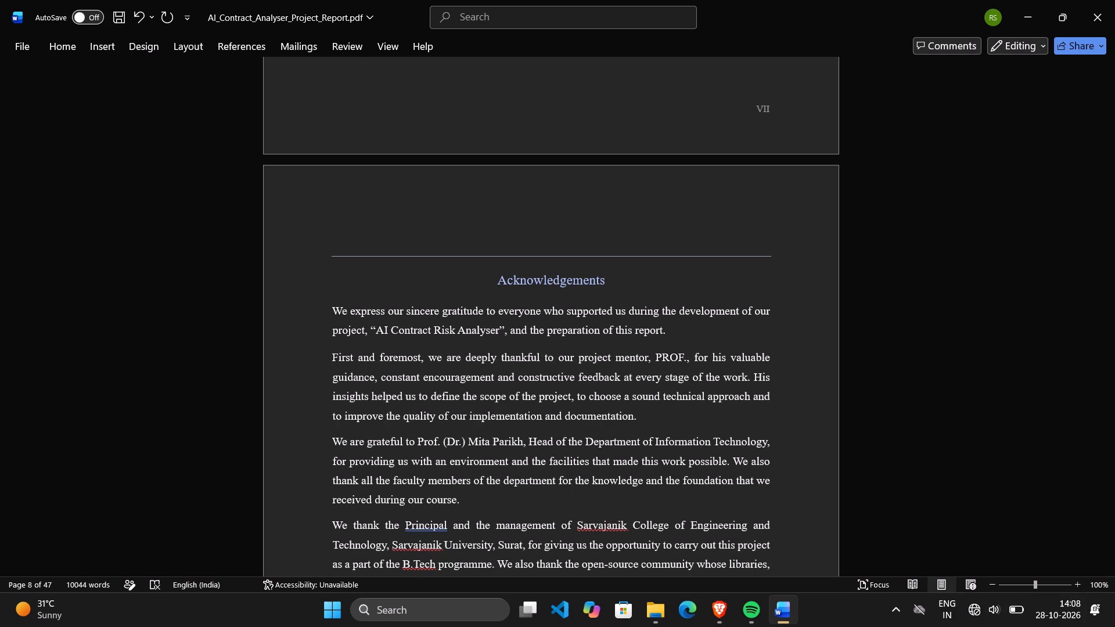
key("BackSpace")
key("BackSpace")
key("BackSpace")
key("BackSpace")
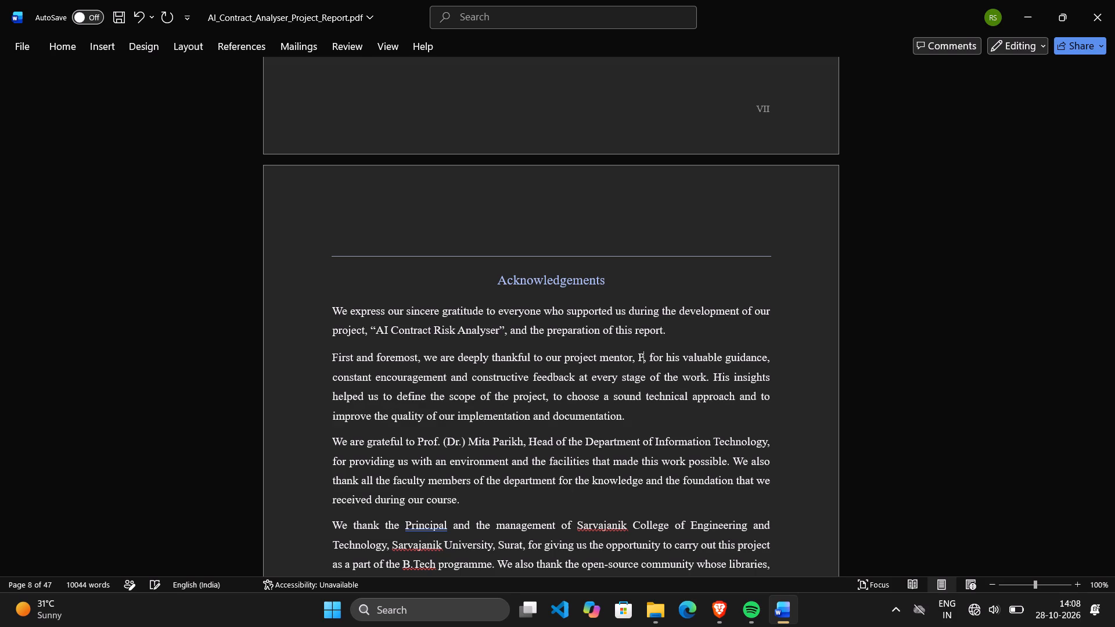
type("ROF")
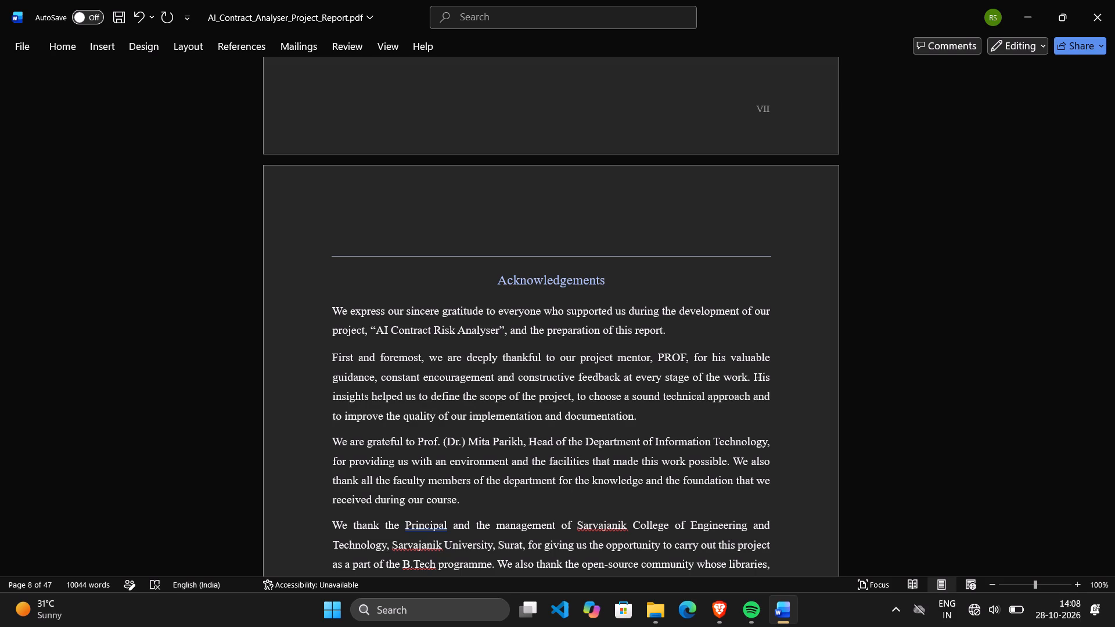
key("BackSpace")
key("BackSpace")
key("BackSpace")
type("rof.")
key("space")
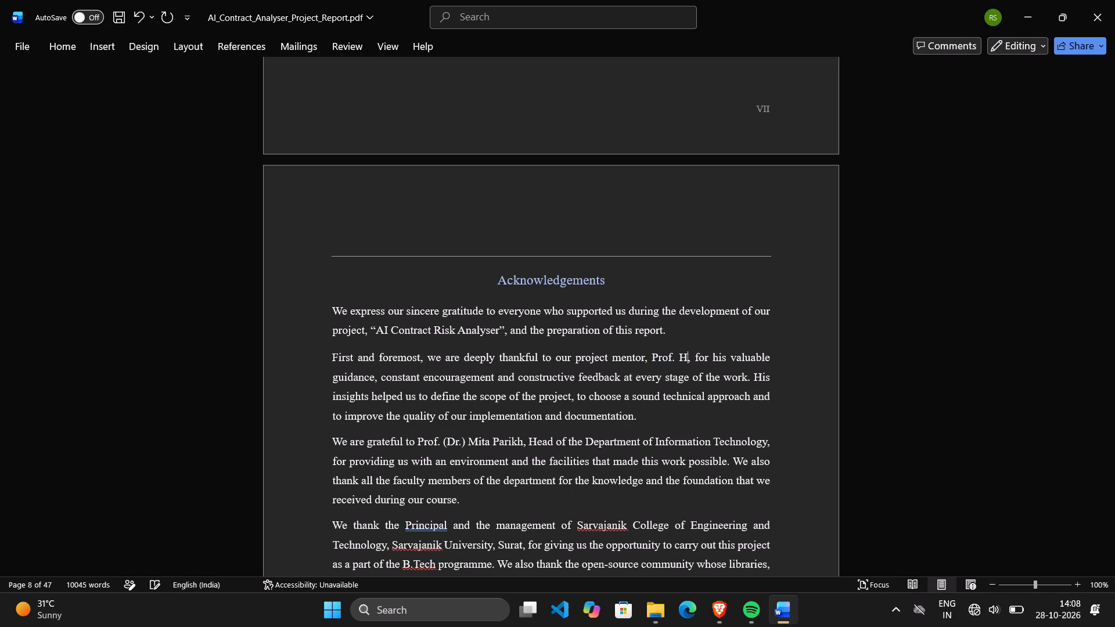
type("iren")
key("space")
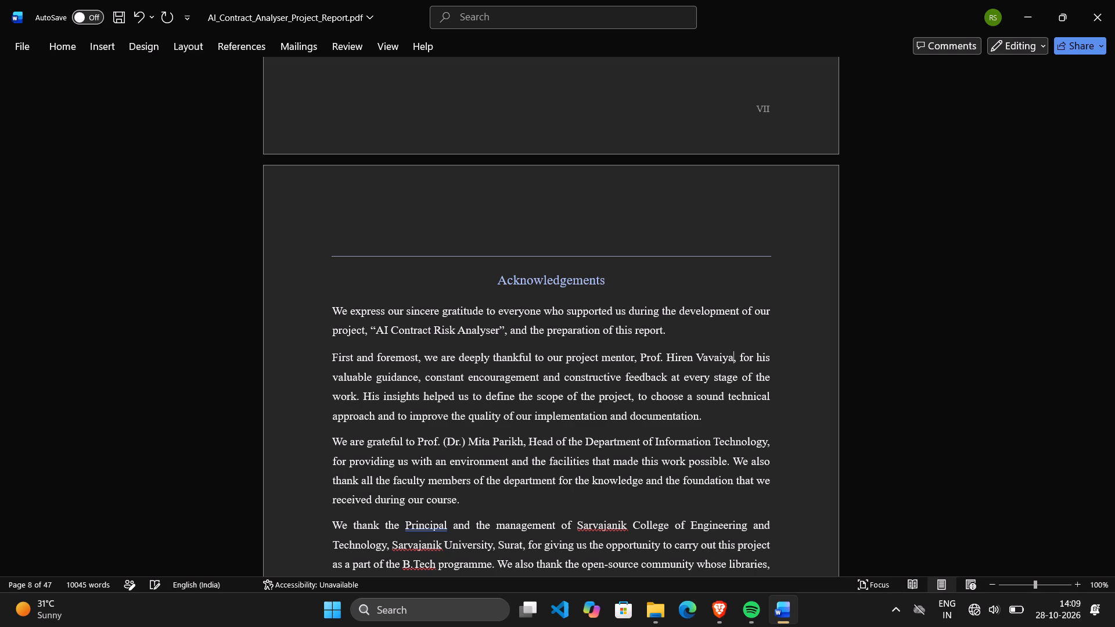
Make the project mentor's title and full name in the second Acknowledgements paragraph bold.
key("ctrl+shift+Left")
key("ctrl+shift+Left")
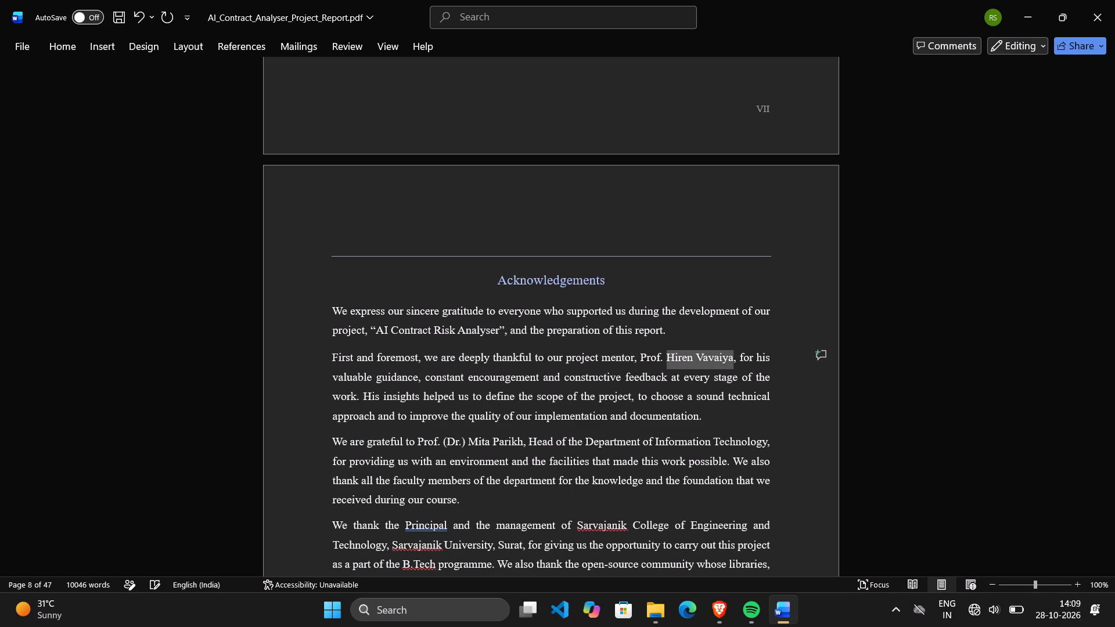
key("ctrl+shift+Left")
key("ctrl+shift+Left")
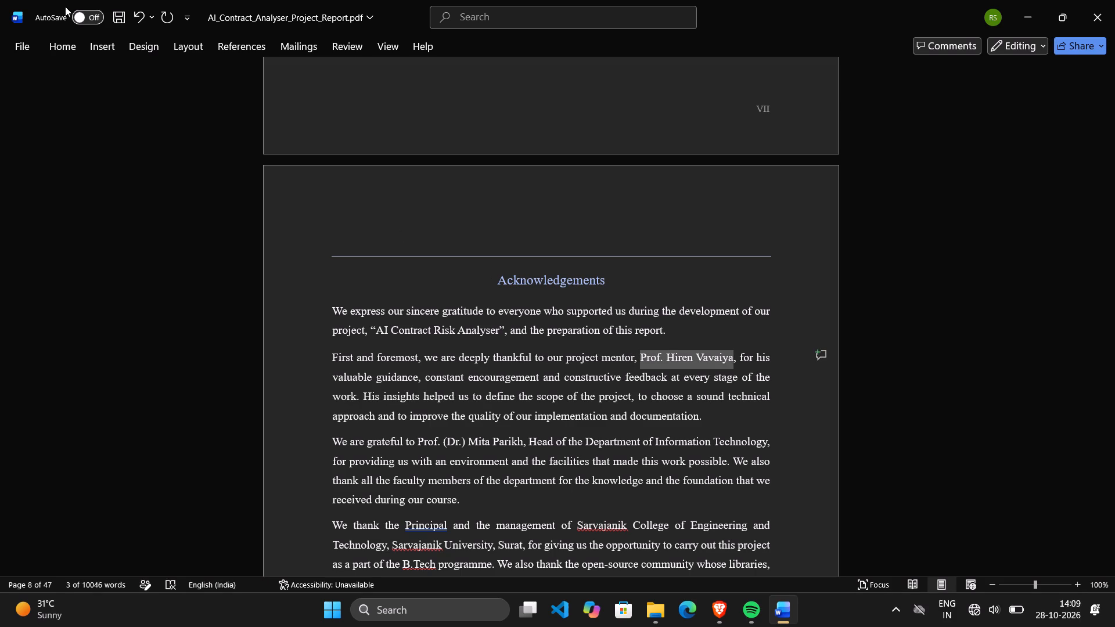
left_click(65, 43)
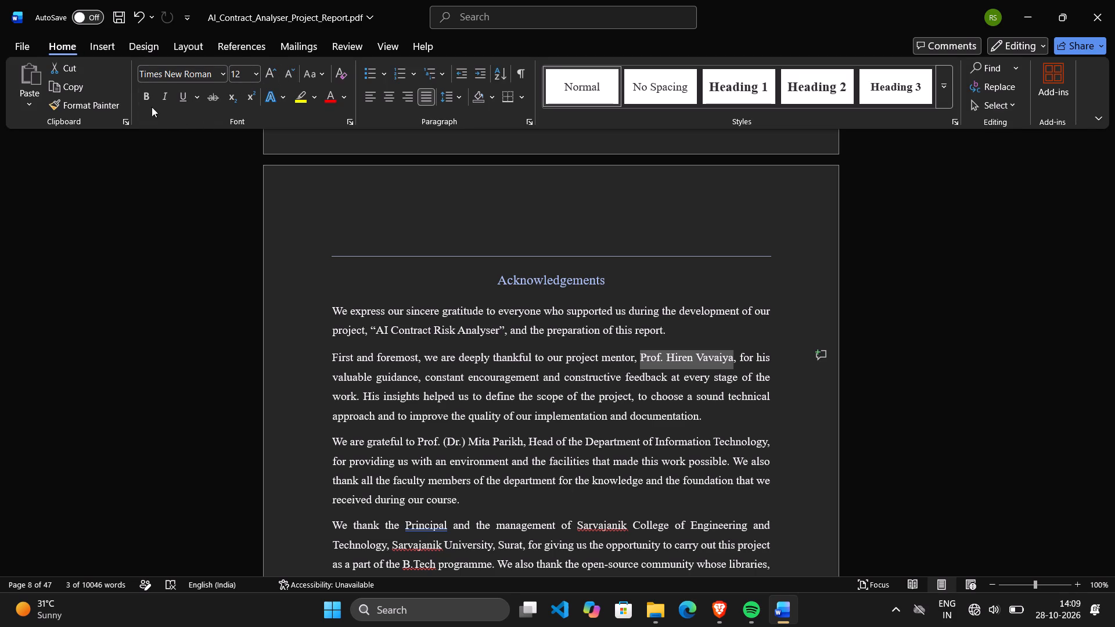
left_click(143, 91)
left_click(631, 271)
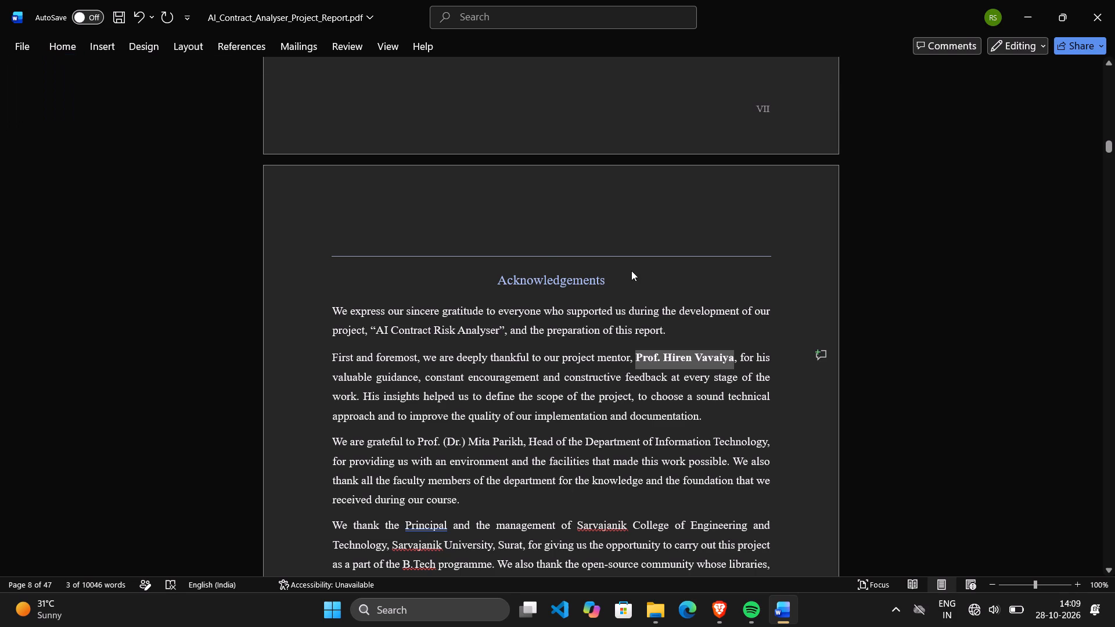
left_click(607, 359)
Make the Head of Department's title and name, with the comma after it, bold in the third Acknowledgements paragraph.
scroll(679, 448, "down", 2)
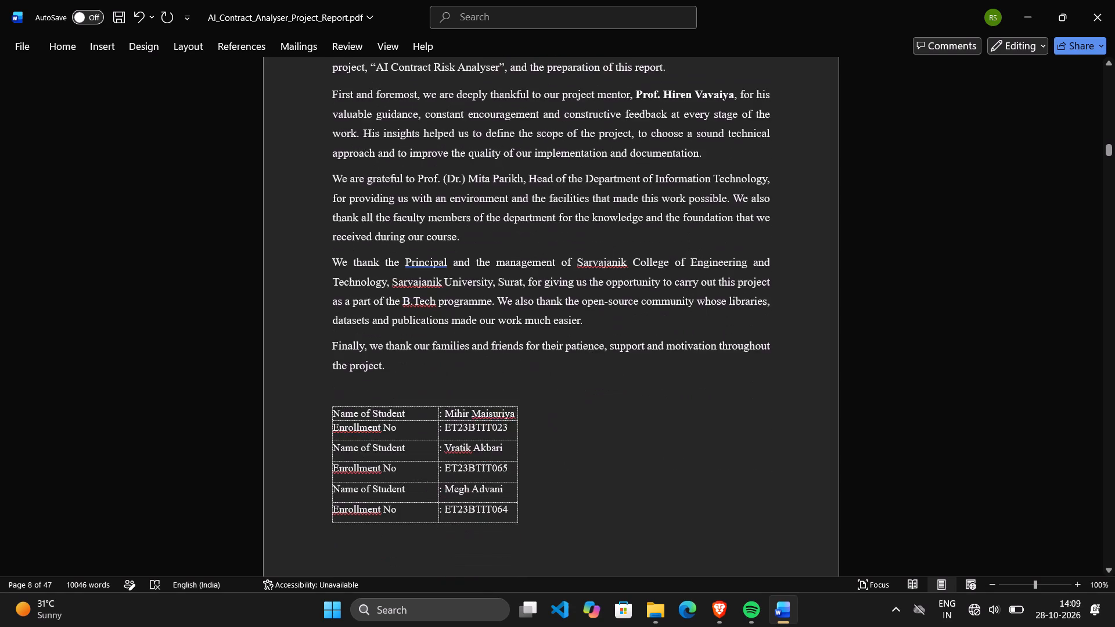
scroll(679, 448, "up", 1)
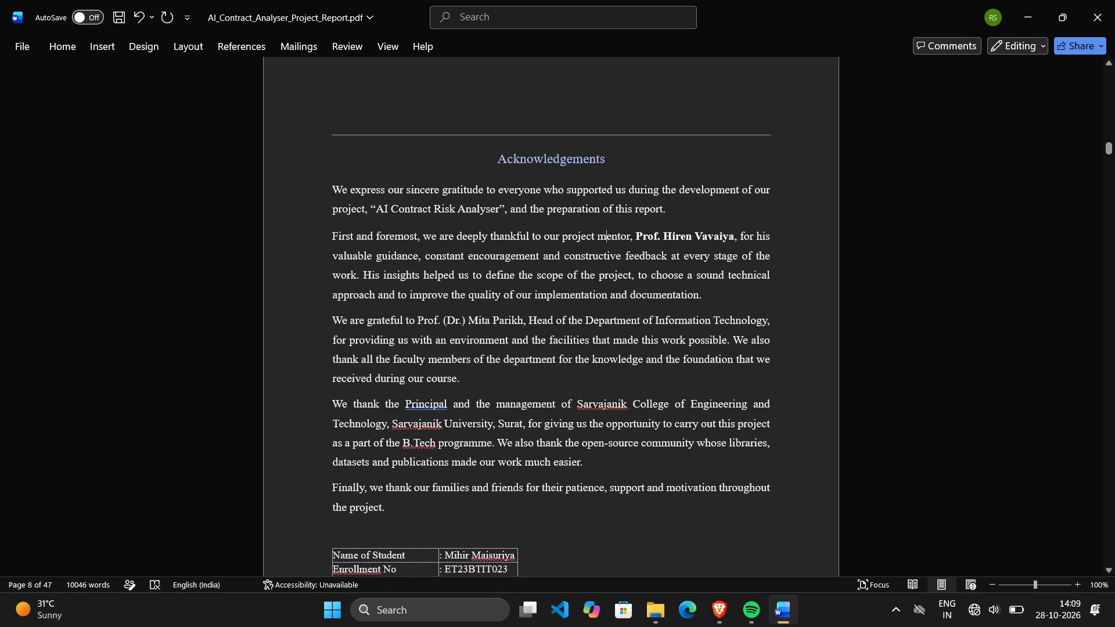
left_click_drag(415, 320, 511, 320)
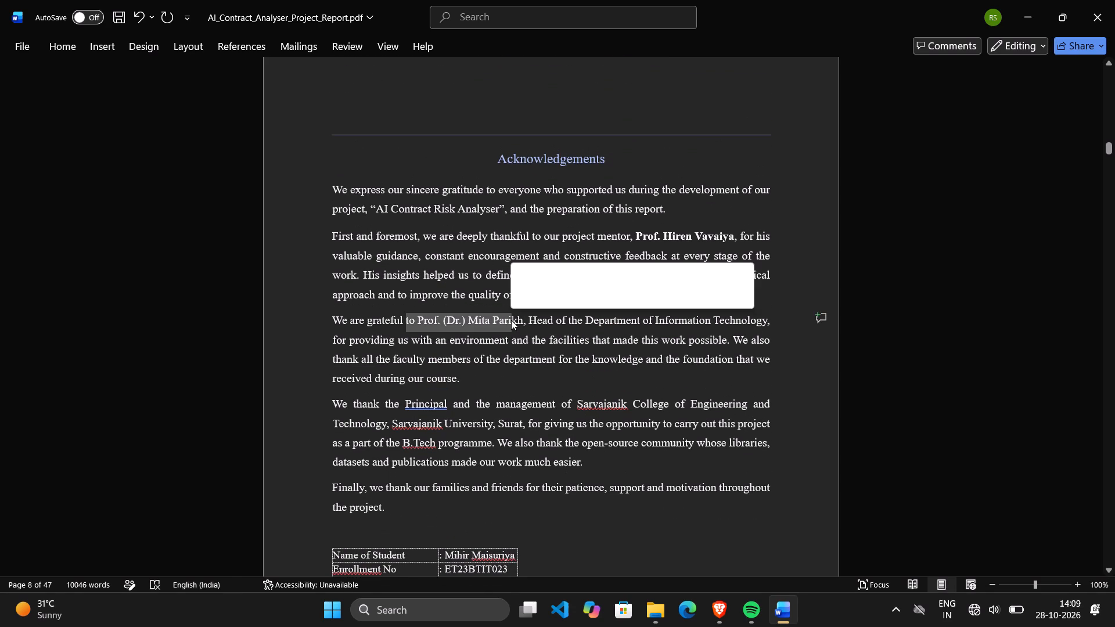
left_click(522, 320)
left_click_drag(522, 320, 508, 320)
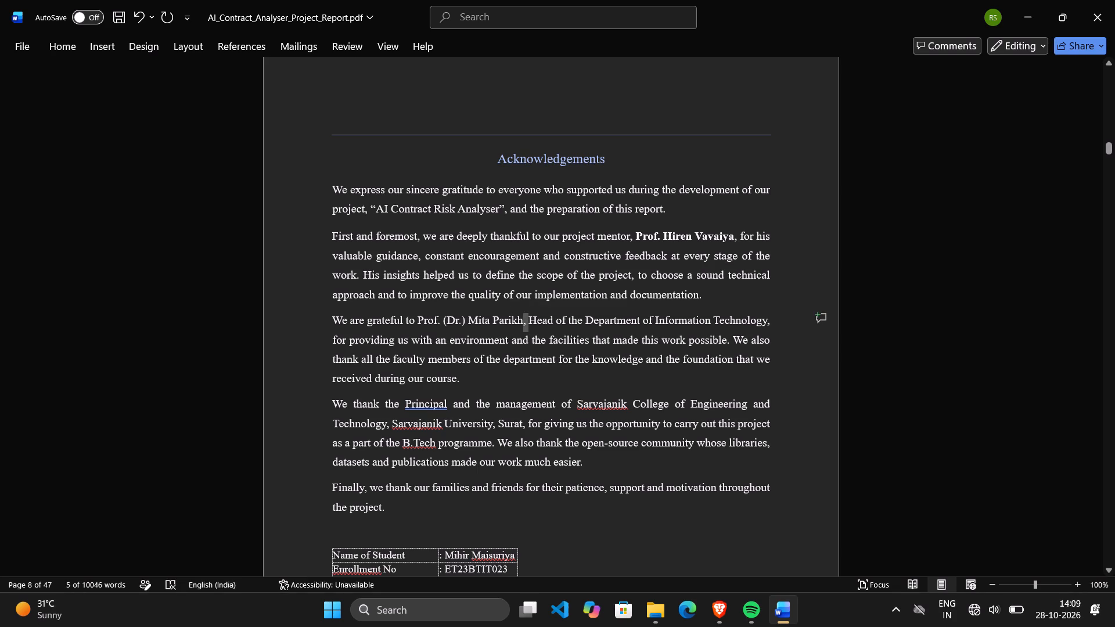
left_click_drag(508, 320, 423, 325)
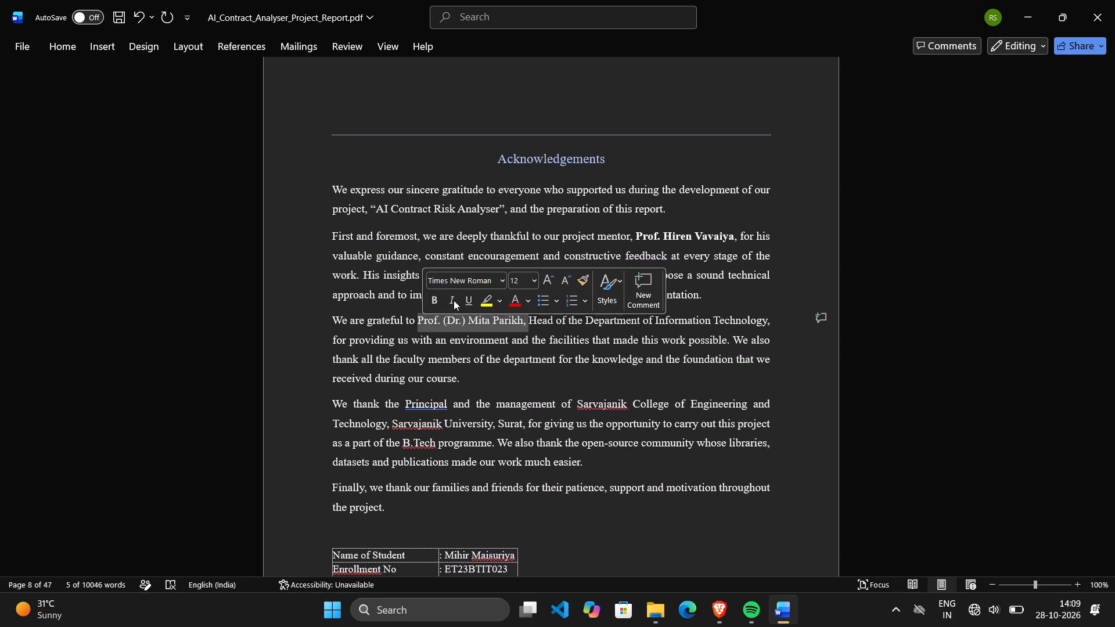
left_click(431, 300)
left_click(368, 342)
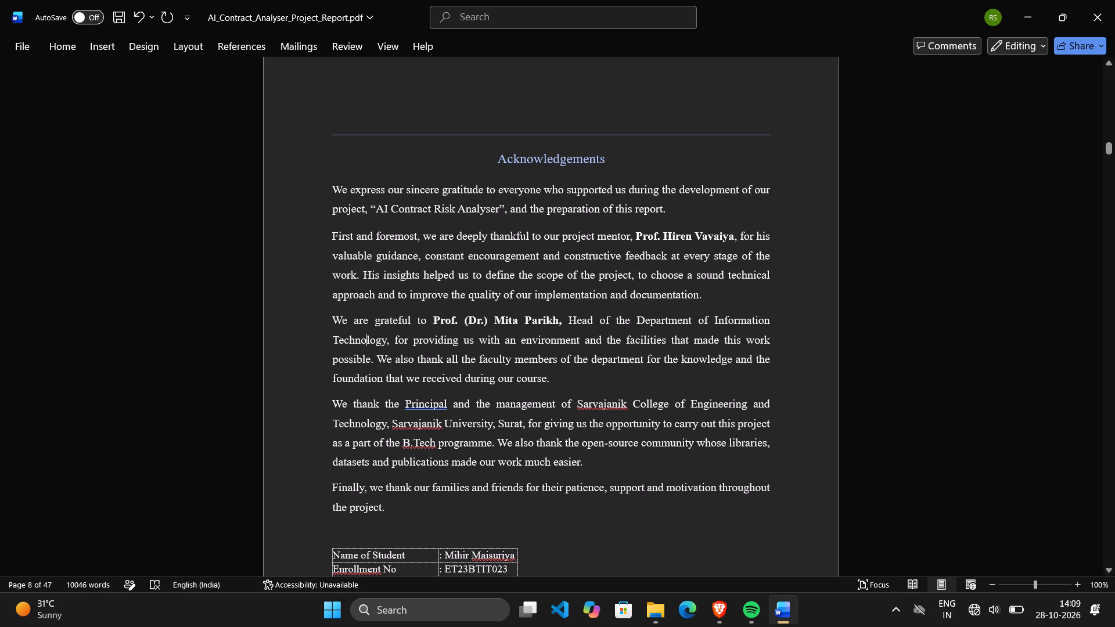
Make all text in the student name and enrollment number table below the Acknowledgements bold.
scroll(590, 348, "down", 1)
scroll(590, 348, "up", 1)
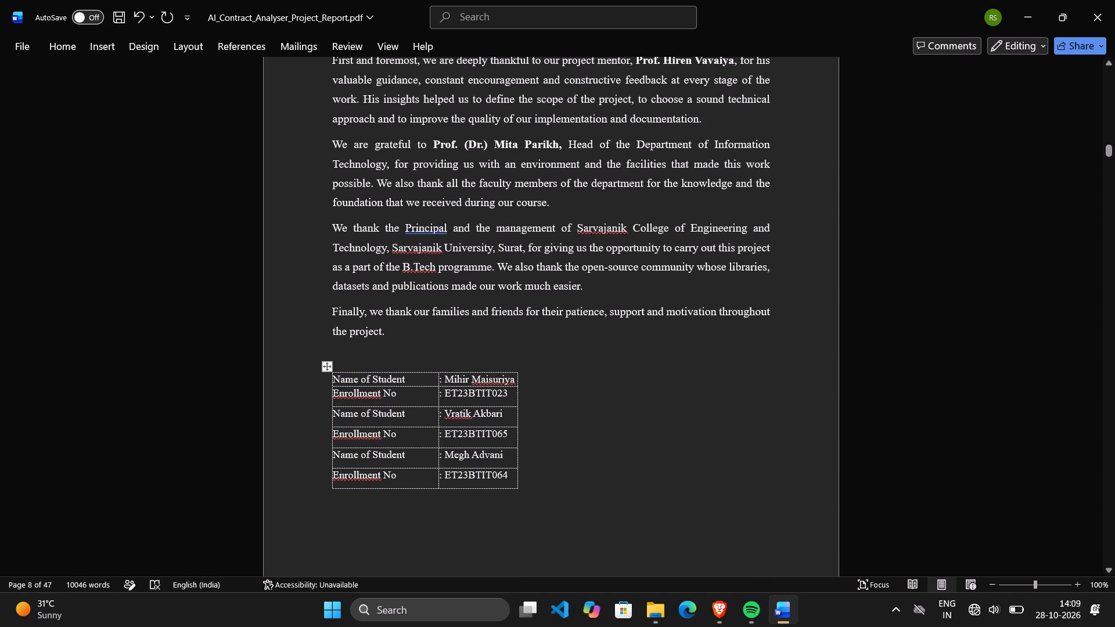
left_click(332, 380)
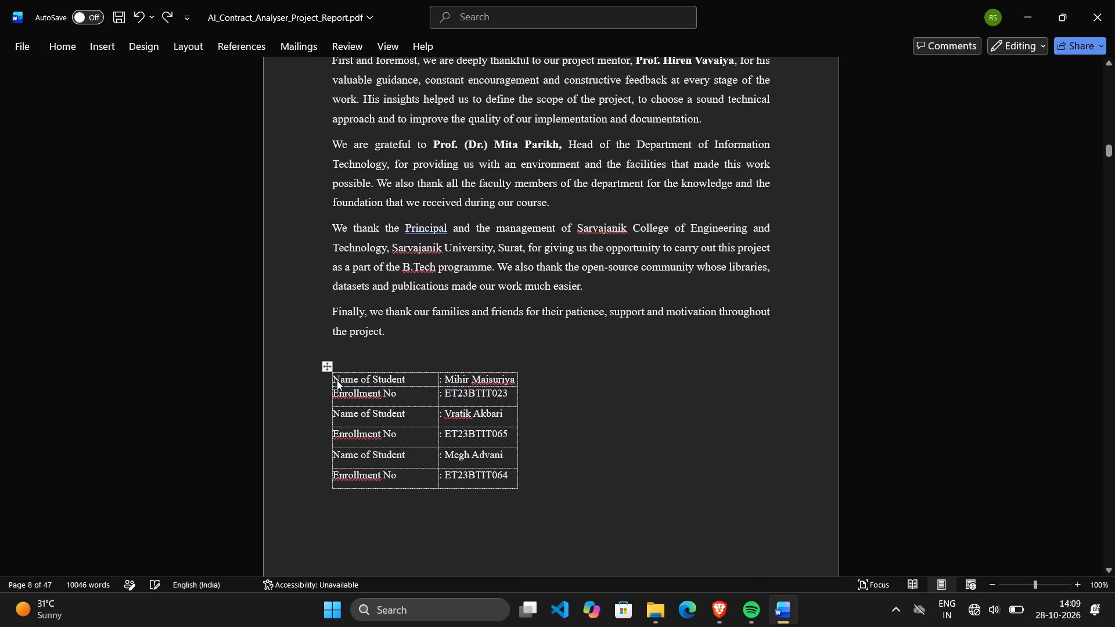
left_click(337, 380)
key("ctrl+a")
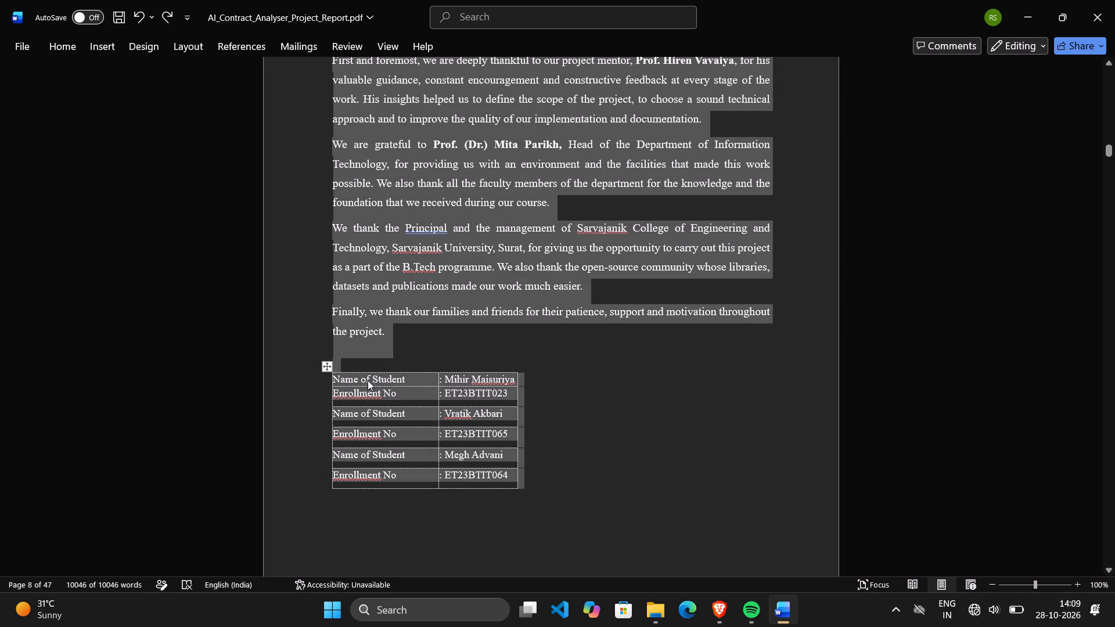
left_click(391, 378)
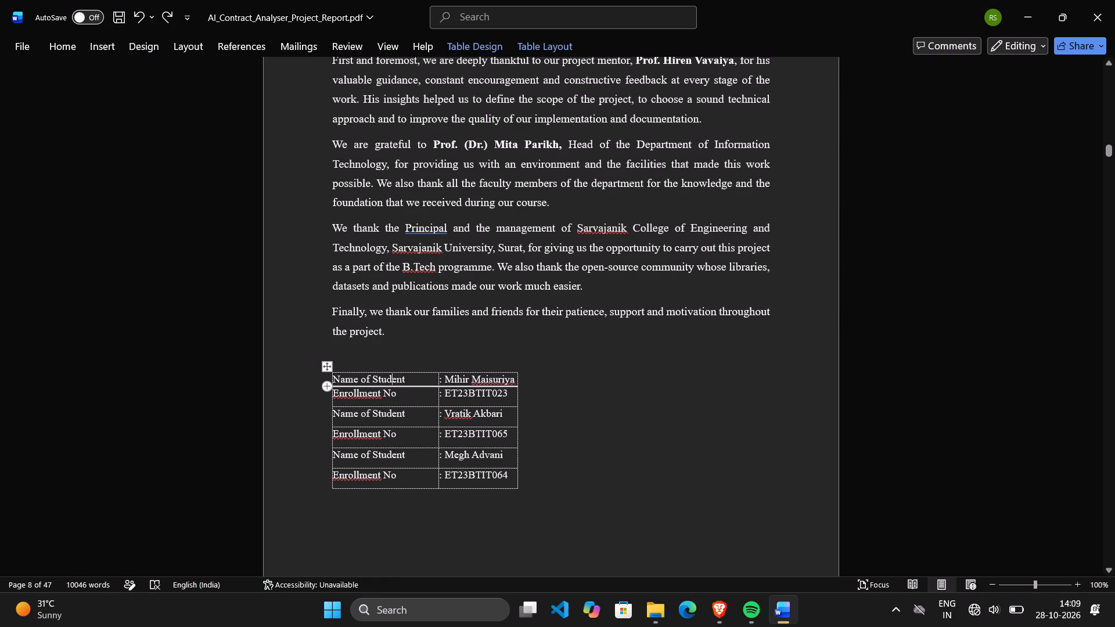
left_click_drag(334, 378, 482, 466)
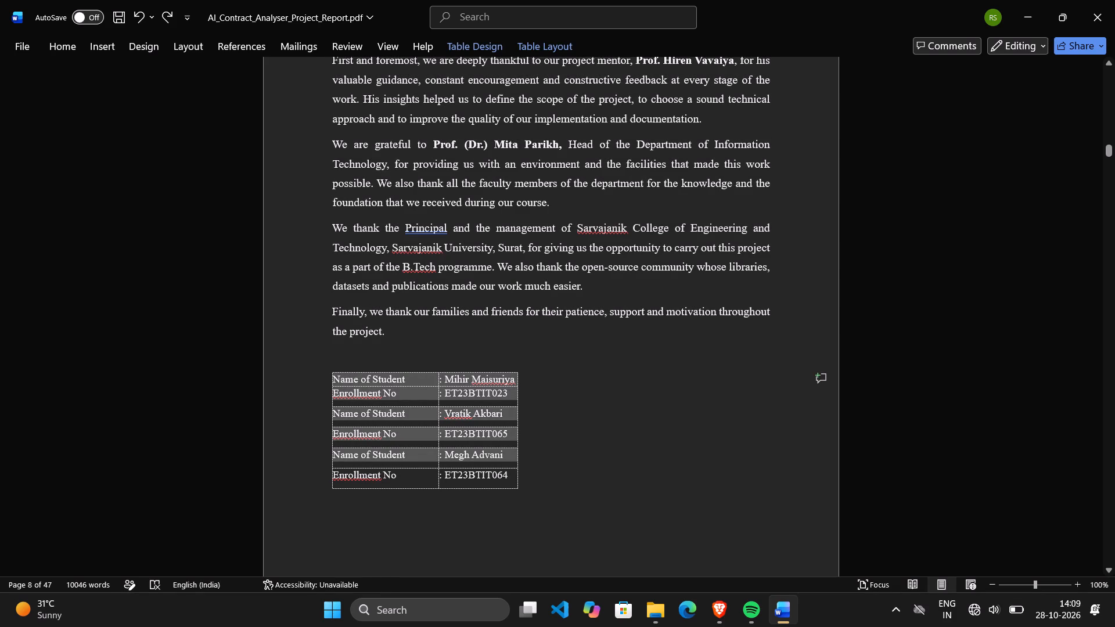
left_click_drag(482, 466, 504, 479)
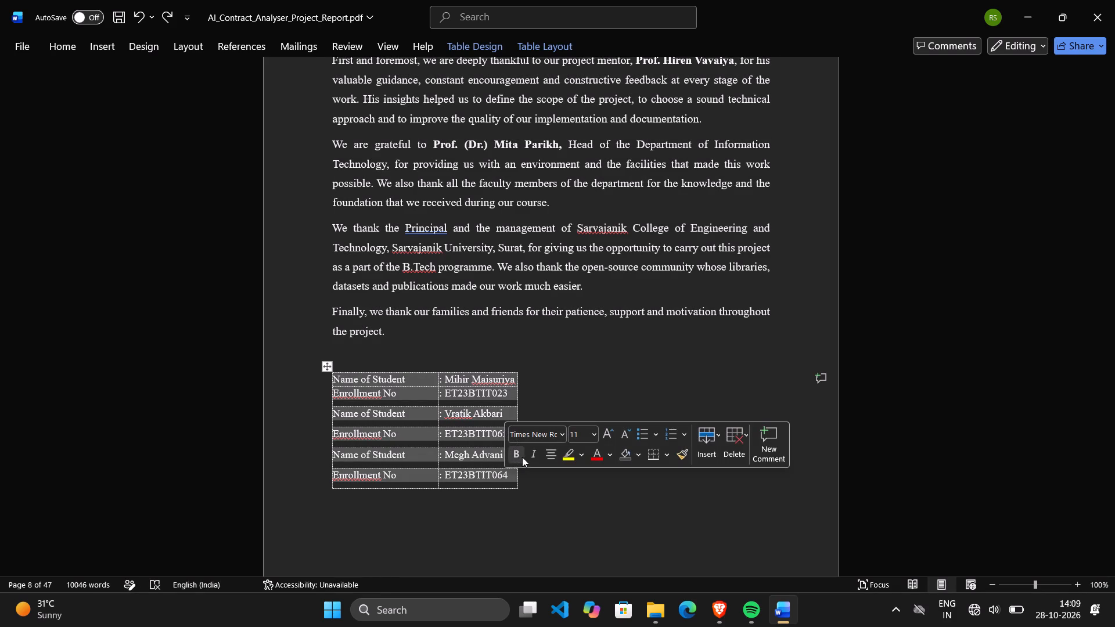
left_click(519, 454)
left_click(585, 390)
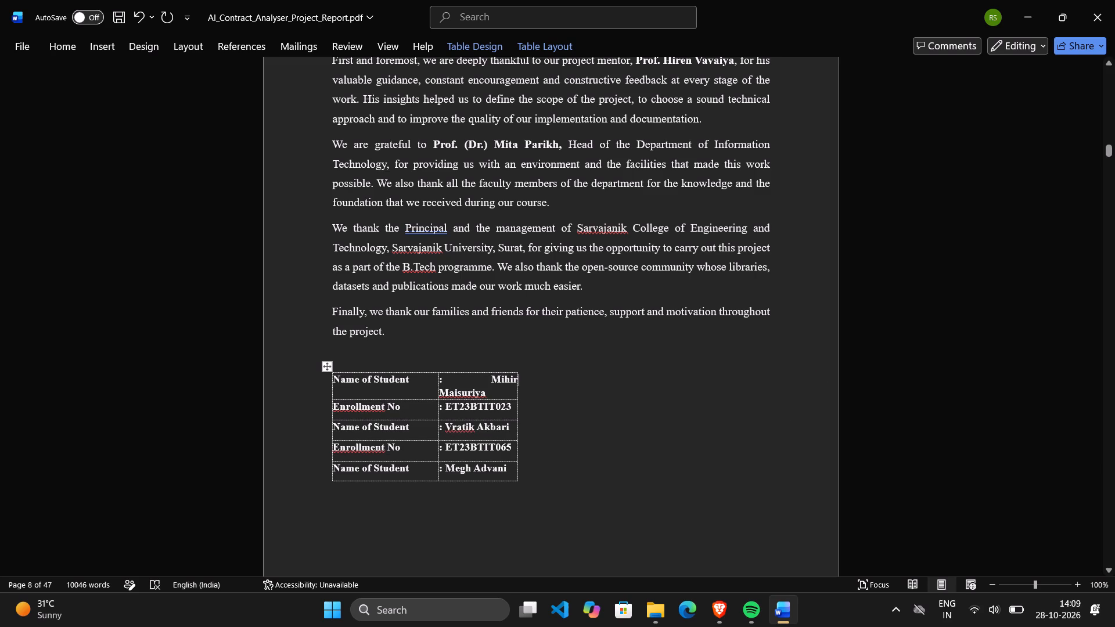
Delete the space between the colon and the first student's name in the Acknowledgements table.
left_click(492, 380)
key("BackSpace")
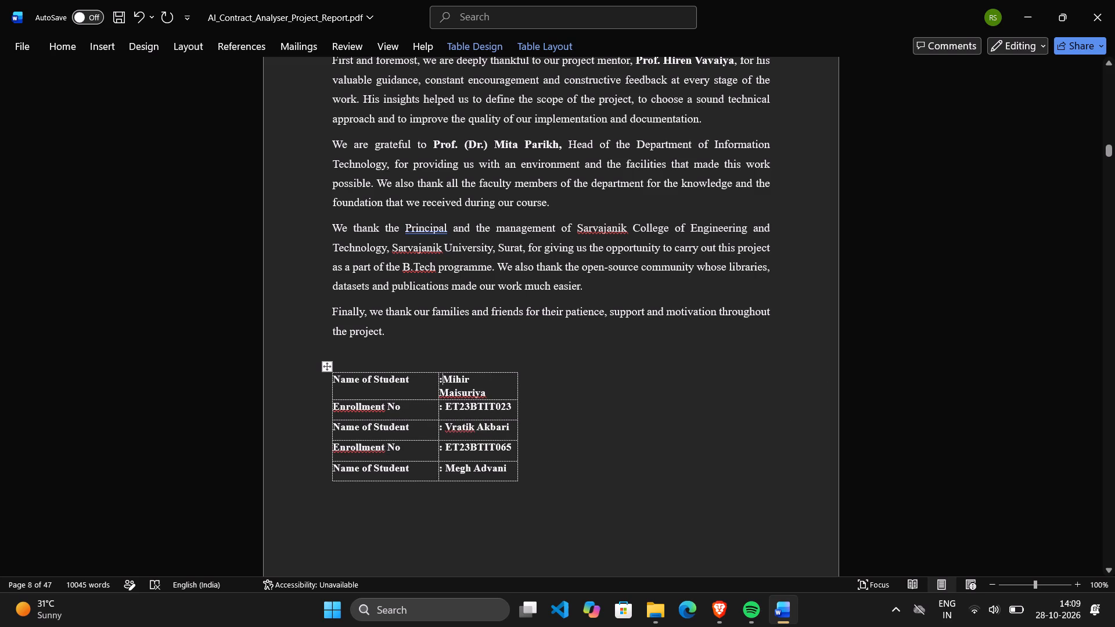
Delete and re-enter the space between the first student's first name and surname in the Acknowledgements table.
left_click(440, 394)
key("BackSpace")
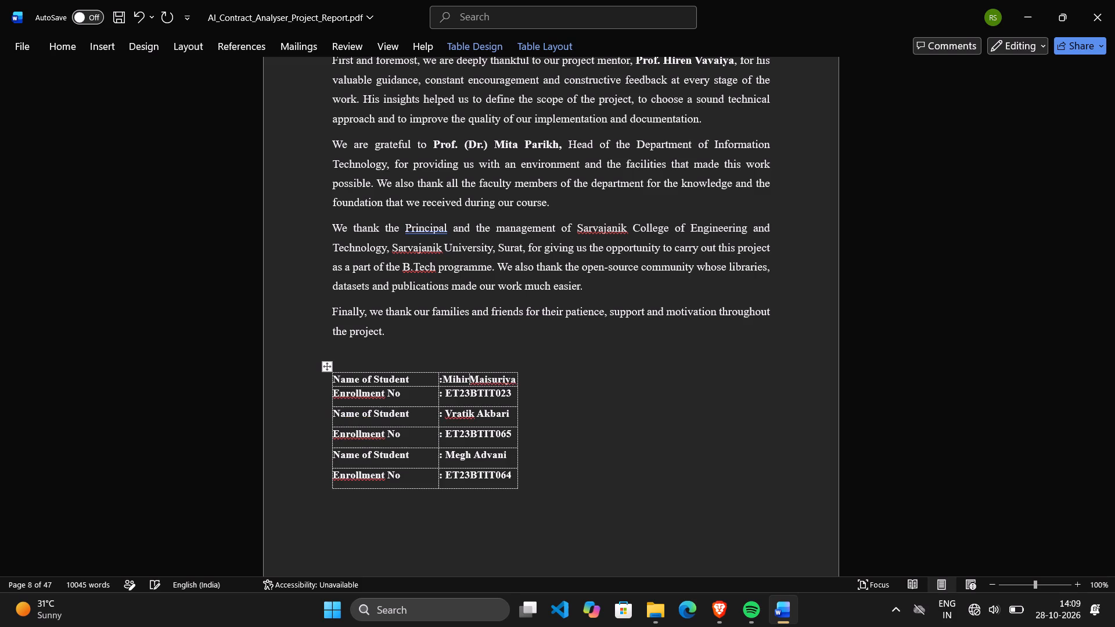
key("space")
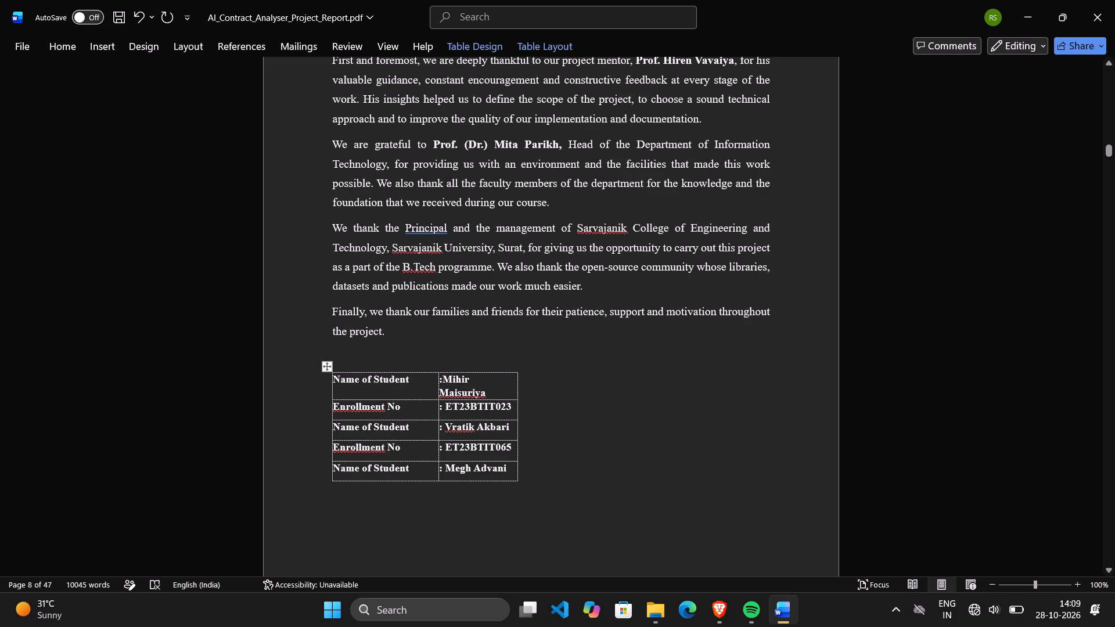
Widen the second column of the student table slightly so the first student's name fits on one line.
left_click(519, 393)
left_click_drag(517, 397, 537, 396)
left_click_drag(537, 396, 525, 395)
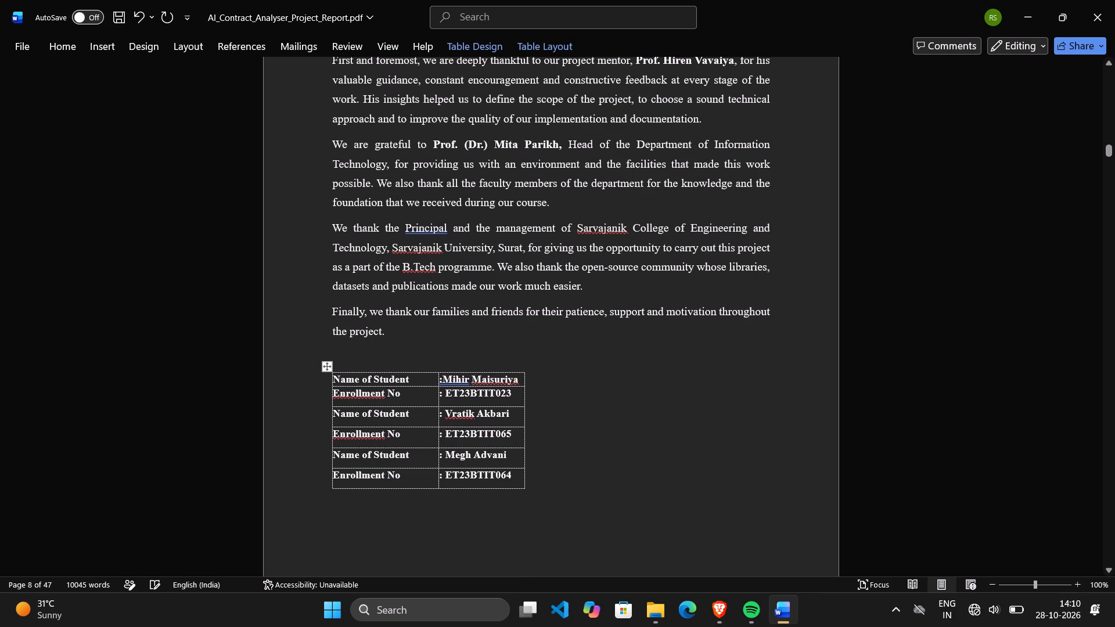
Examine how the student table is split between the Acknowledgements page and the Abstract page.
left_click(588, 410)
scroll(588, 410, "right", 1)
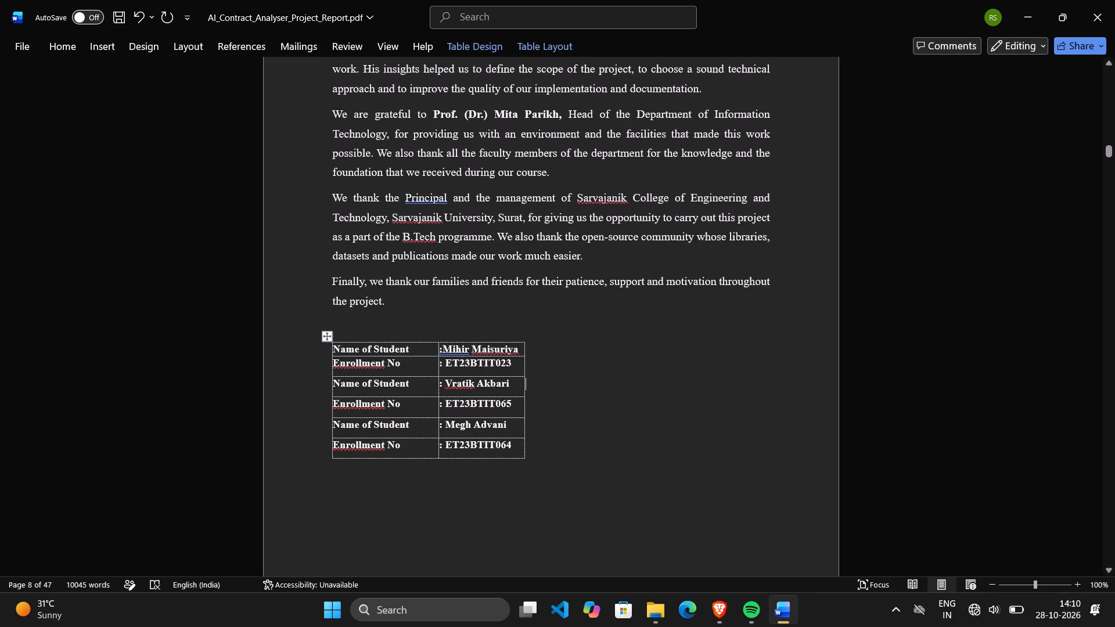
scroll(588, 410, "down", 2)
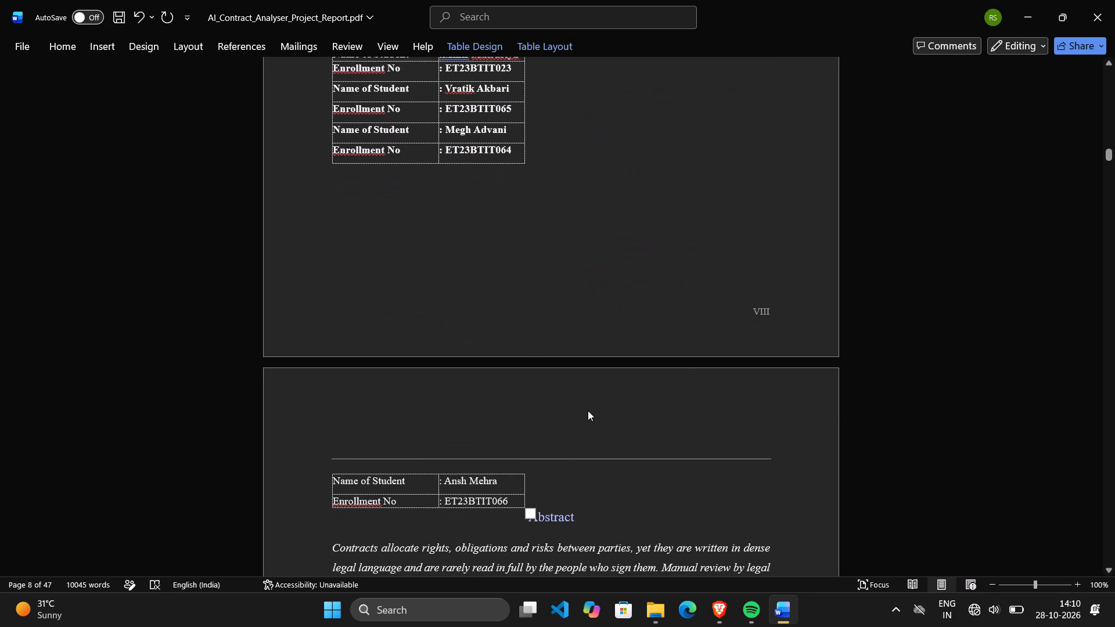
scroll(588, 410, "down", 1)
scroll(588, 410, "up", 1)
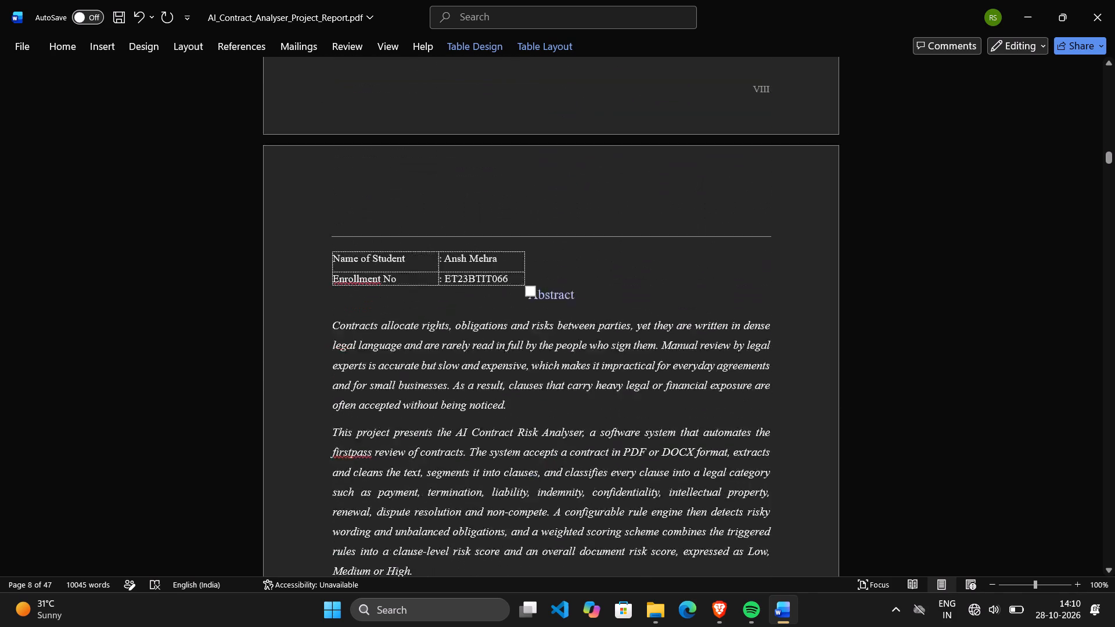
scroll(588, 410, "up", 1)
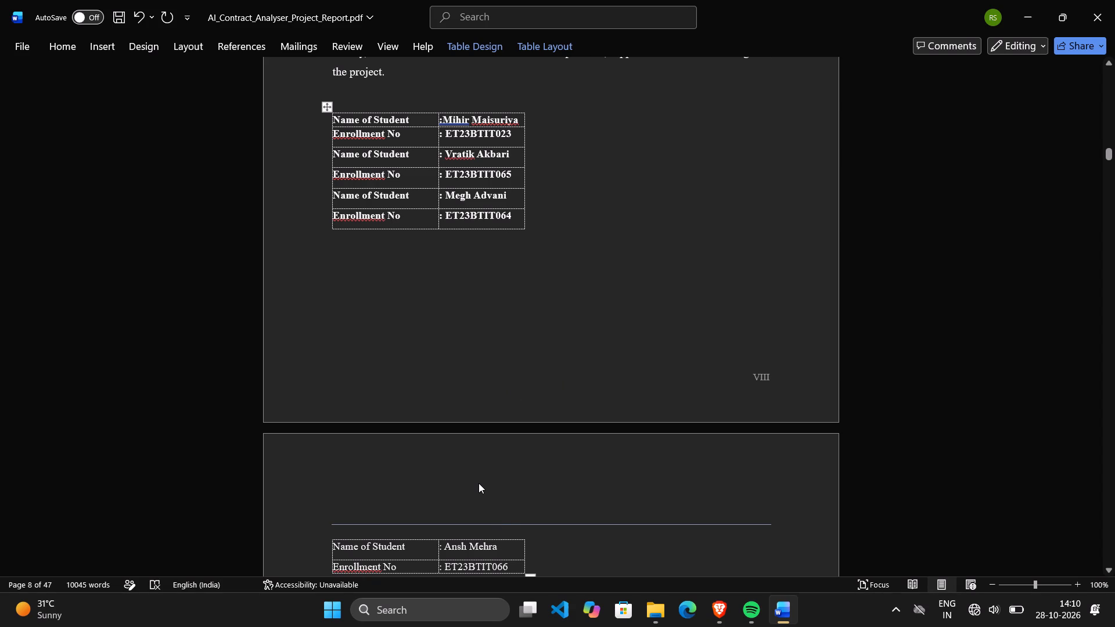
scroll(479, 483, "down", 1)
scroll(479, 483, "up", 1)
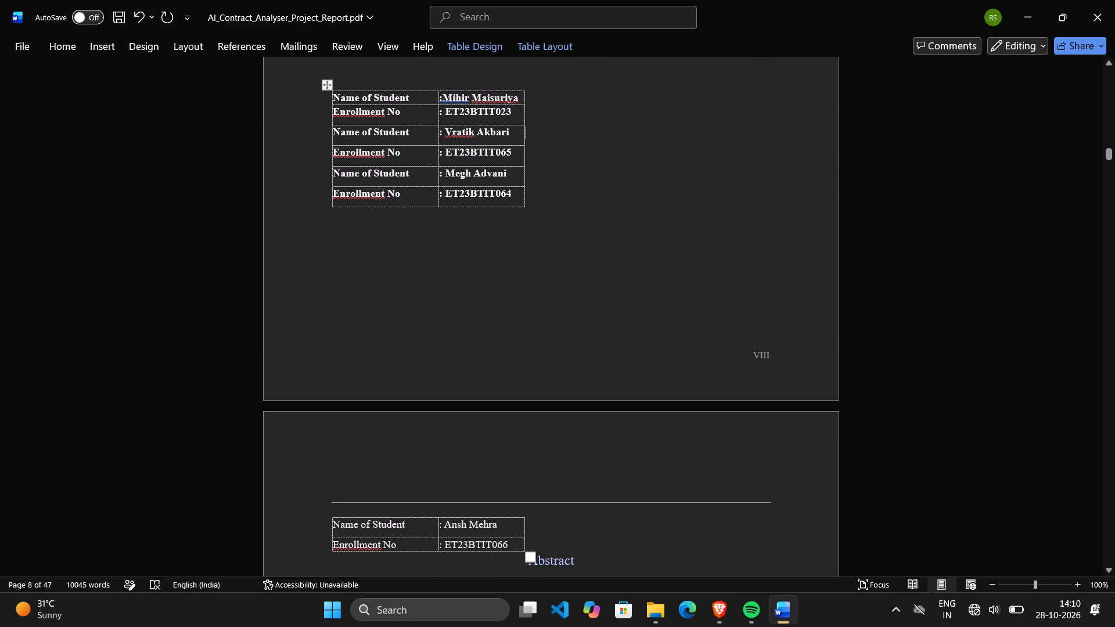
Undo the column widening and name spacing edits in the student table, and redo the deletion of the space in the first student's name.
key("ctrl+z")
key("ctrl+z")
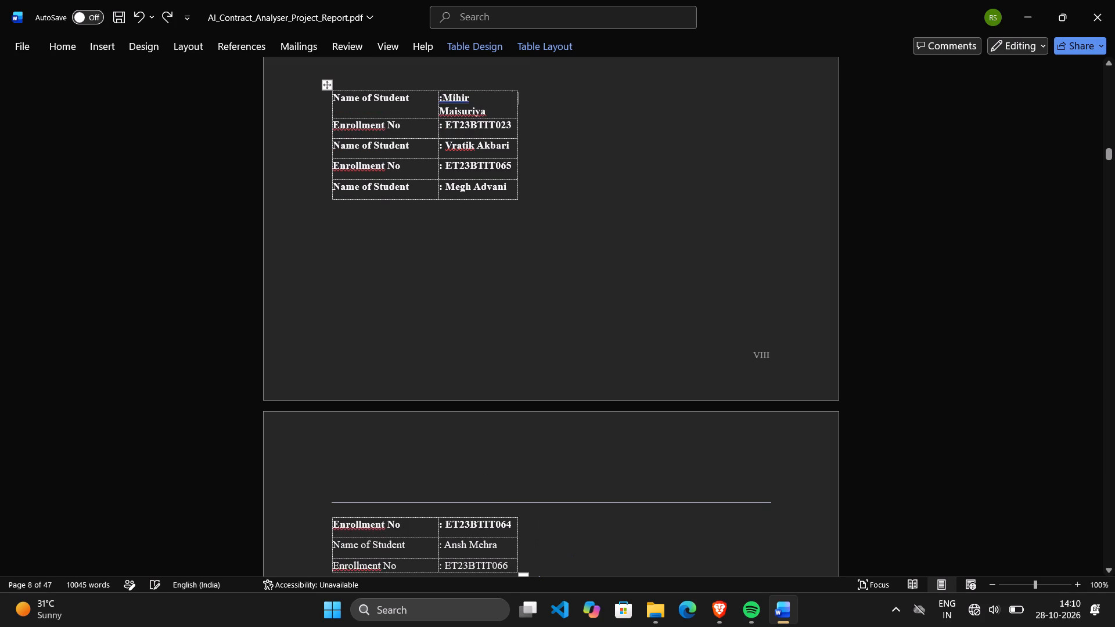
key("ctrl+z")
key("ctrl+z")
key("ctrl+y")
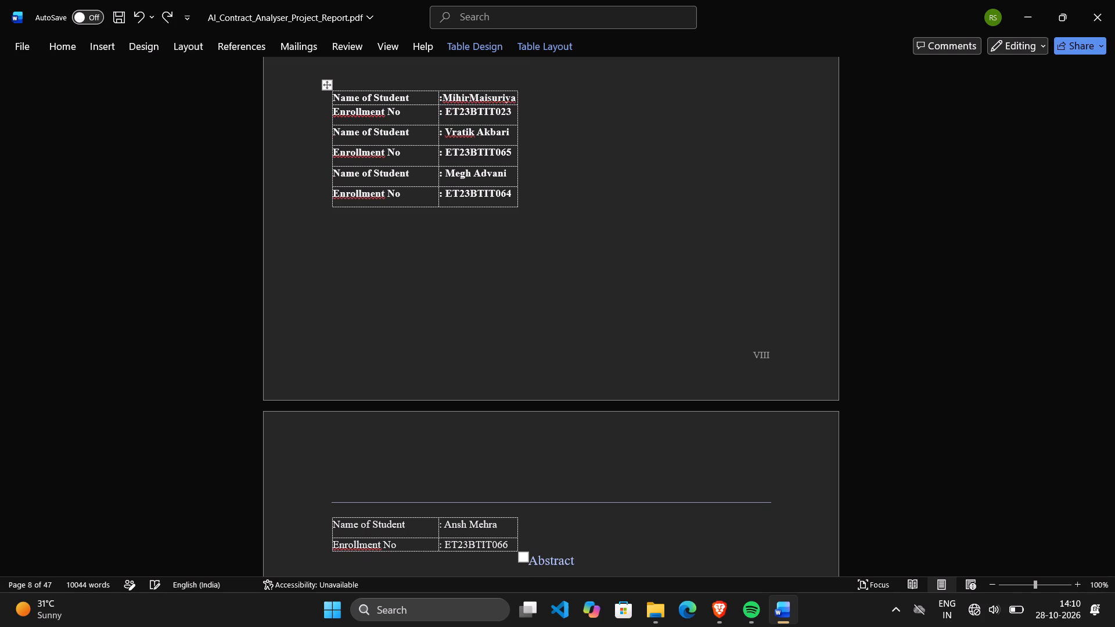
Insert a space between the first student's first name and surname in the Acknowledgements table.
scroll(379, 230, "up", 2)
scroll(379, 230, "down", 1)
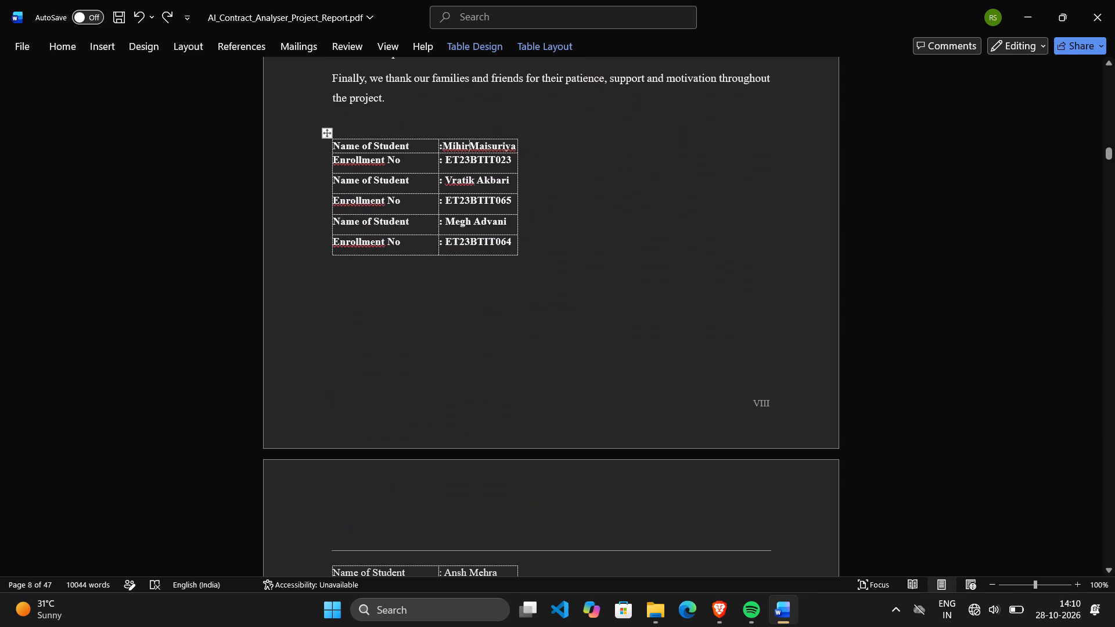
scroll(379, 230, "down", 1)
scroll(387, 537, "up", 1)
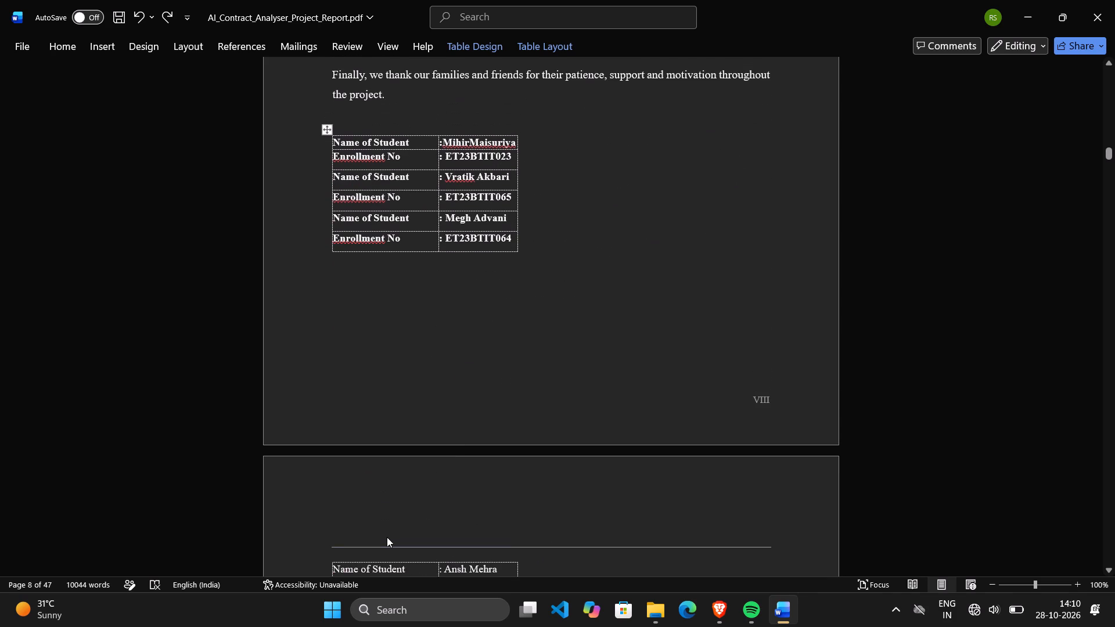
scroll(387, 537, "right", 1)
scroll(387, 537, "down", 1)
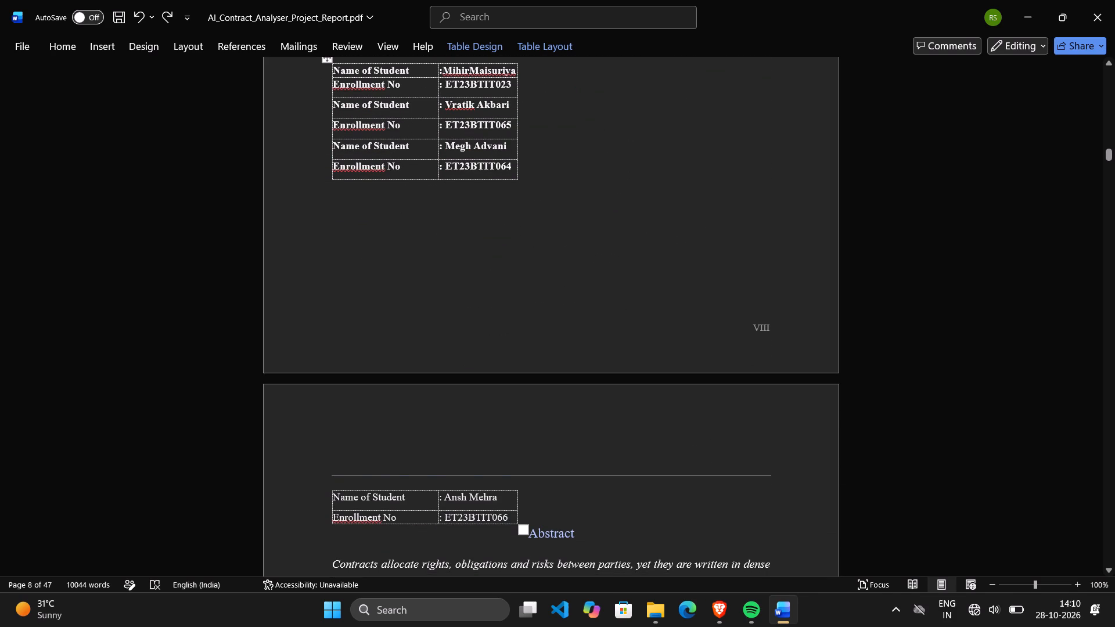
scroll(454, 289, "up", 1)
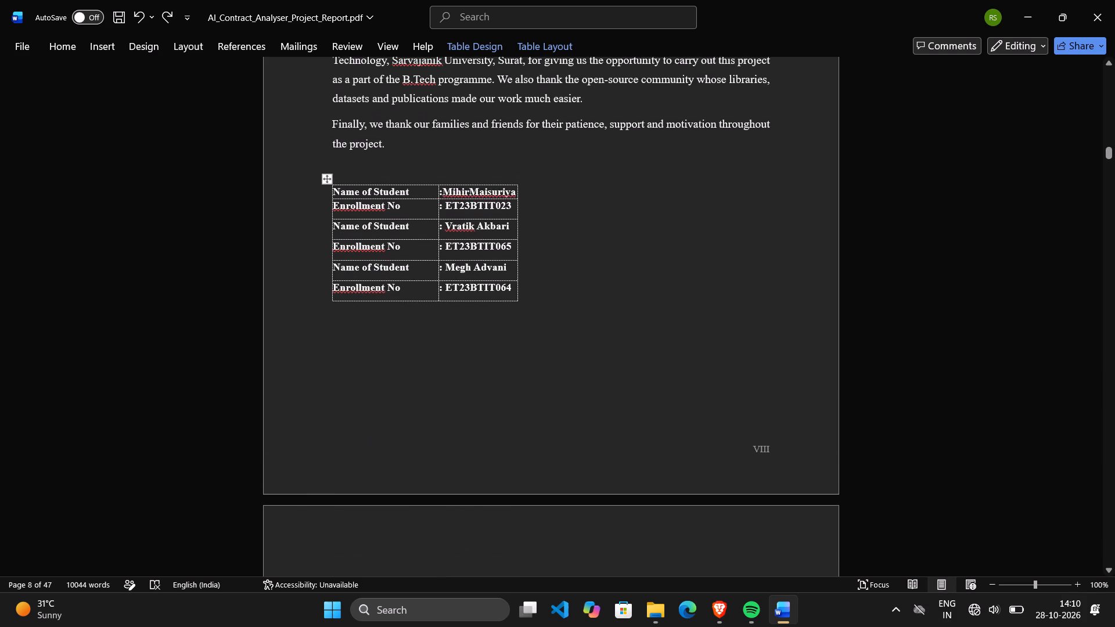
scroll(454, 289, "up", 1)
left_click(635, 323)
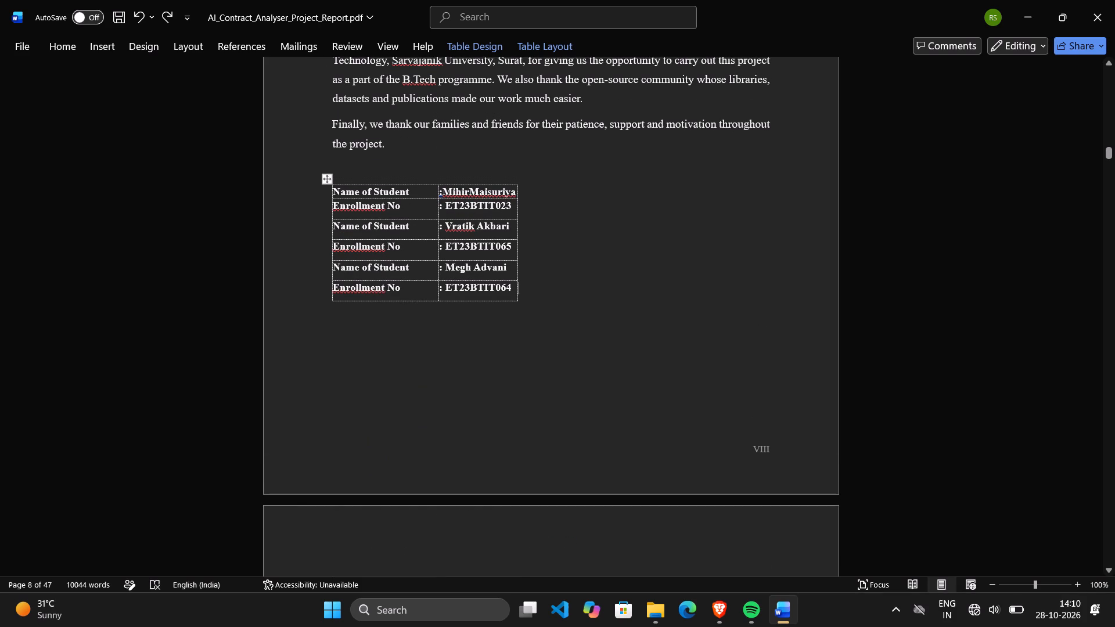
left_click(466, 193)
left_click(466, 192)
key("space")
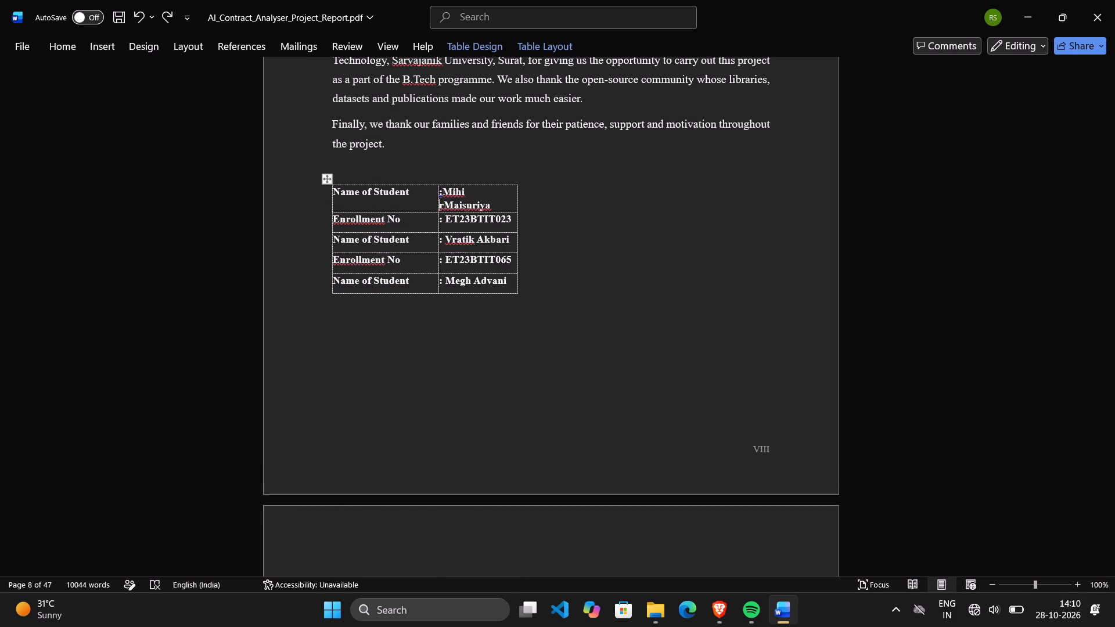
key("ctrl+z")
key("Right")
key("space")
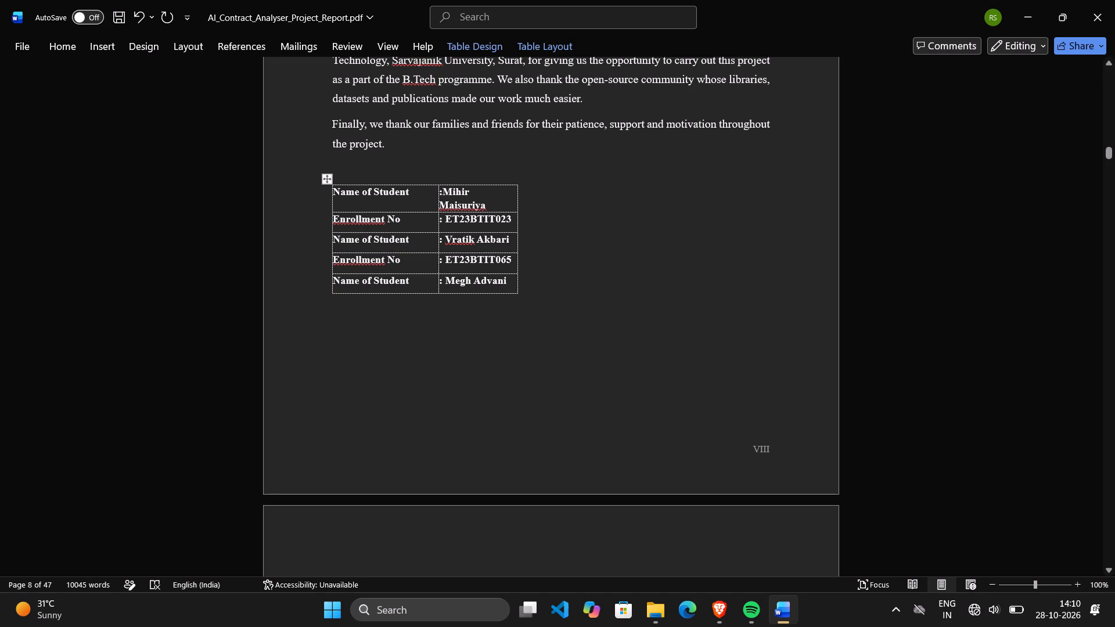
Widen both columns of the student table so the first student's name fits on one line.
left_click_drag(517, 204, 538, 203)
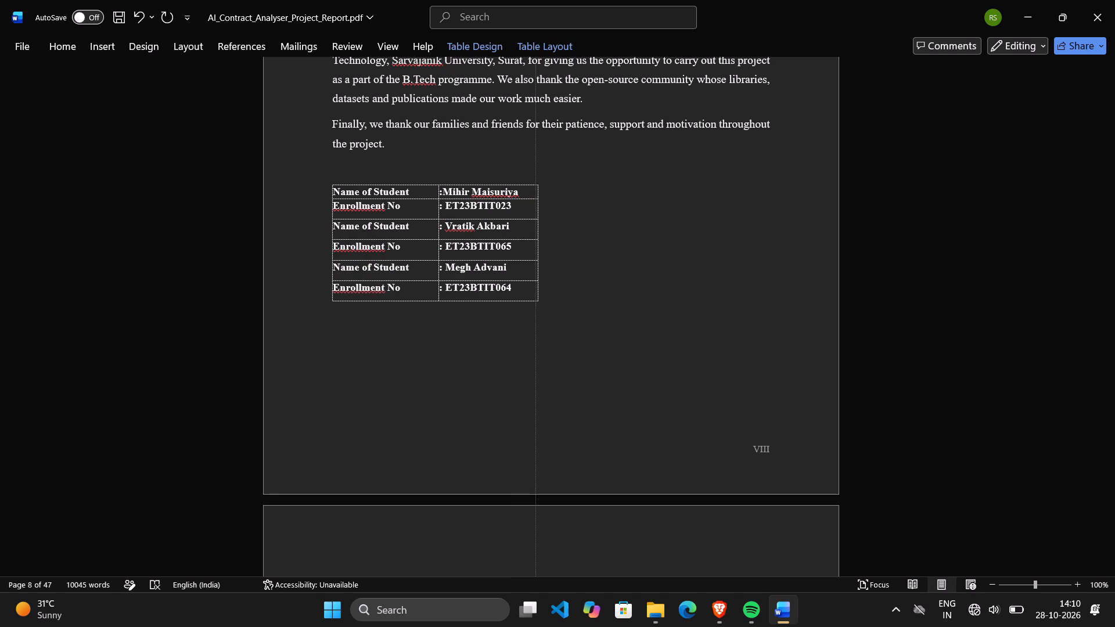
left_click_drag(538, 203, 566, 203)
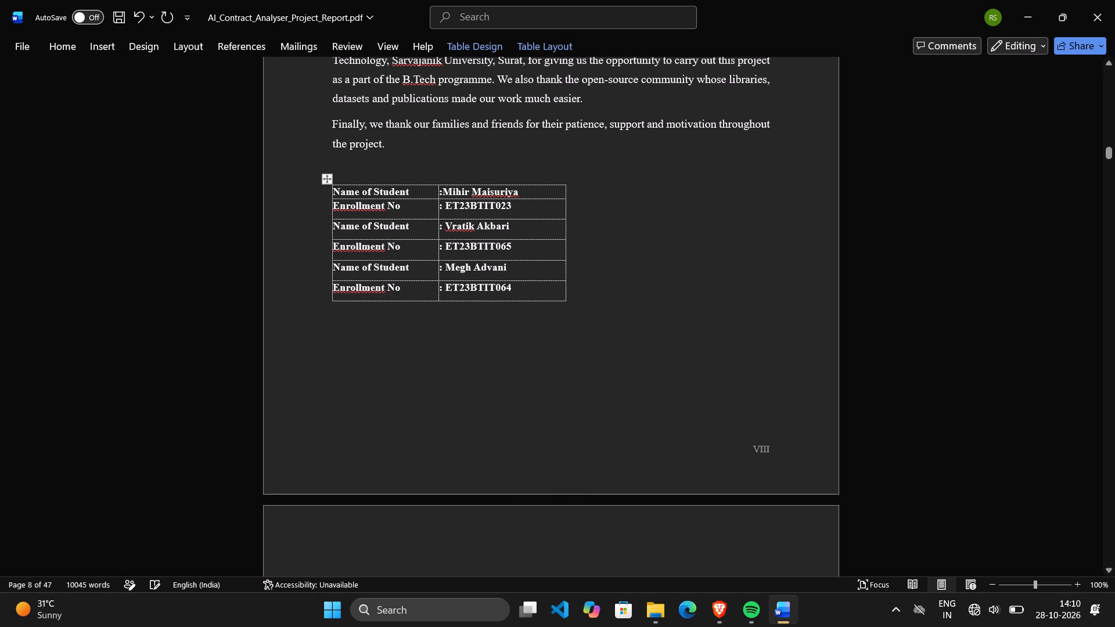
left_click_drag(438, 299, 441, 319)
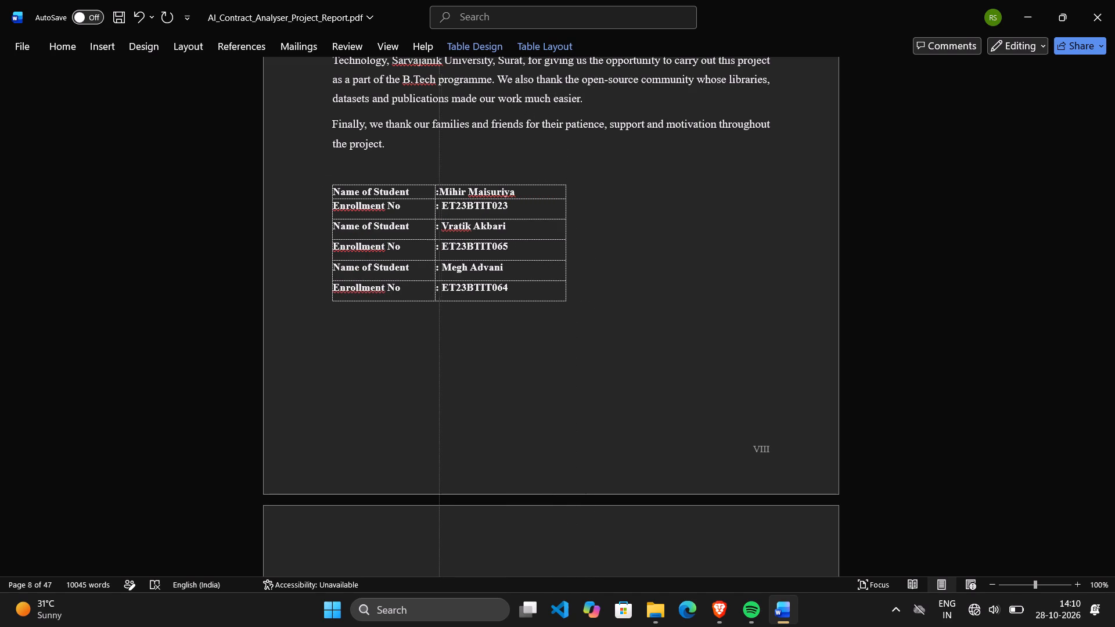
left_click_drag(441, 319, 448, 318)
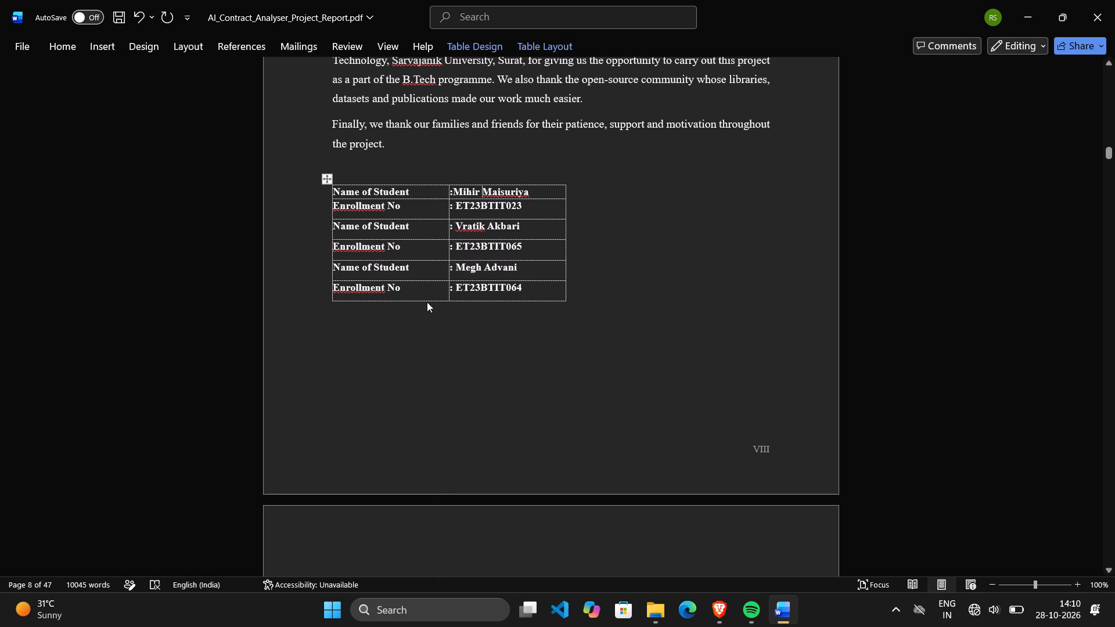
Insert an empty row below the third student's enrollment number row in the student table.
left_click(425, 301)
left_click(431, 329)
left_click_drag(333, 299, 333, 311)
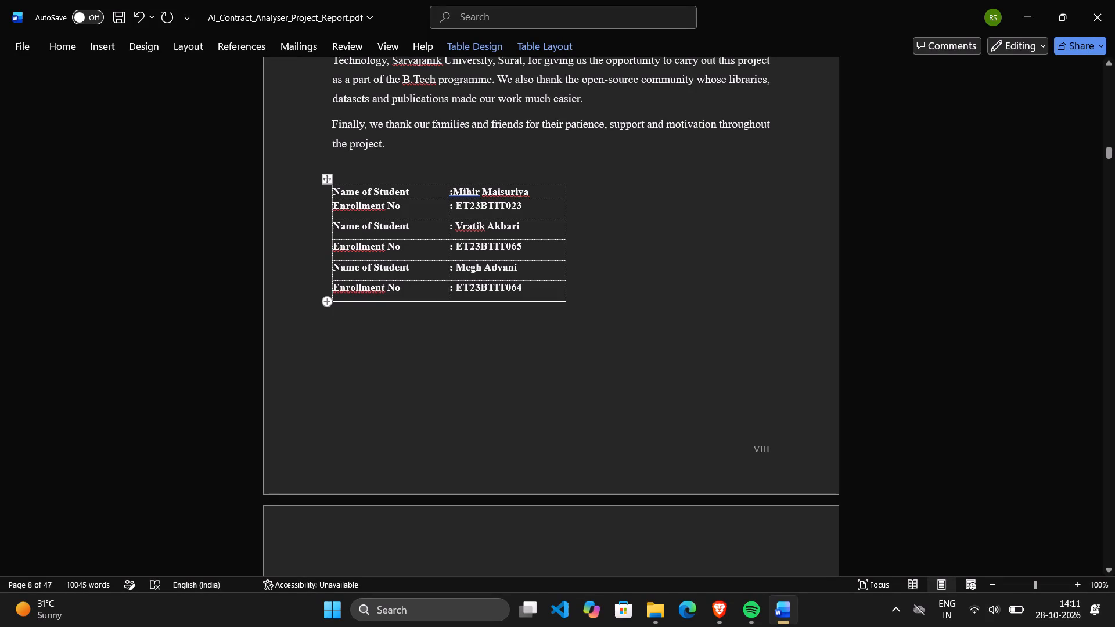
left_click_drag(333, 311, 333, 320)
left_click(325, 305)
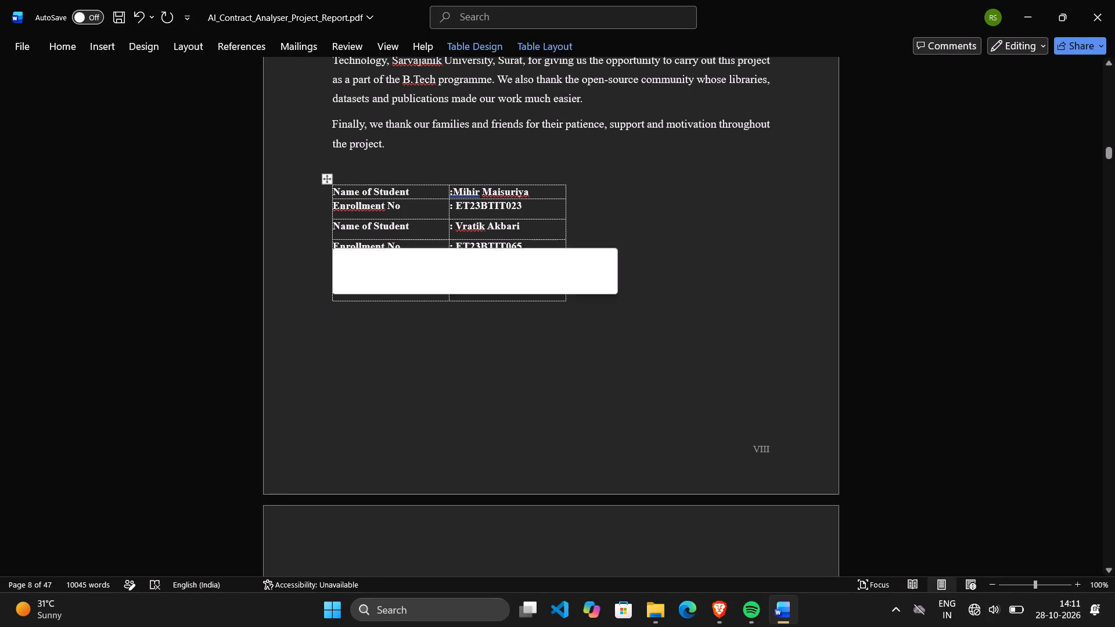
left_click(420, 335)
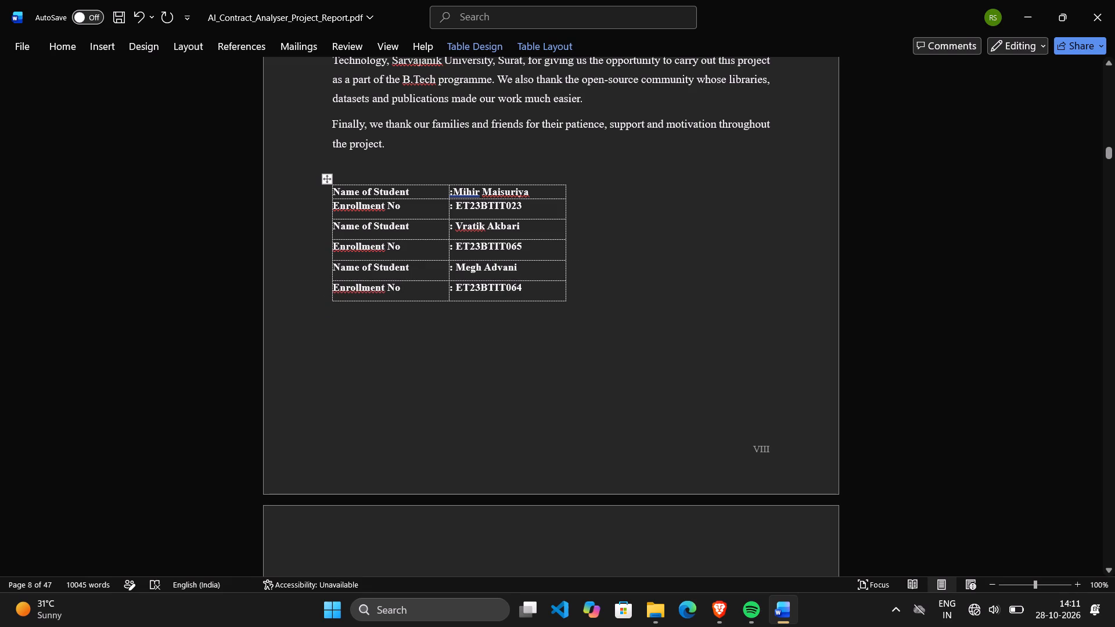
left_click(494, 301)
Widen the second column of the student table further by extending the table's outer edge.
left_click_drag(564, 298, 584, 298)
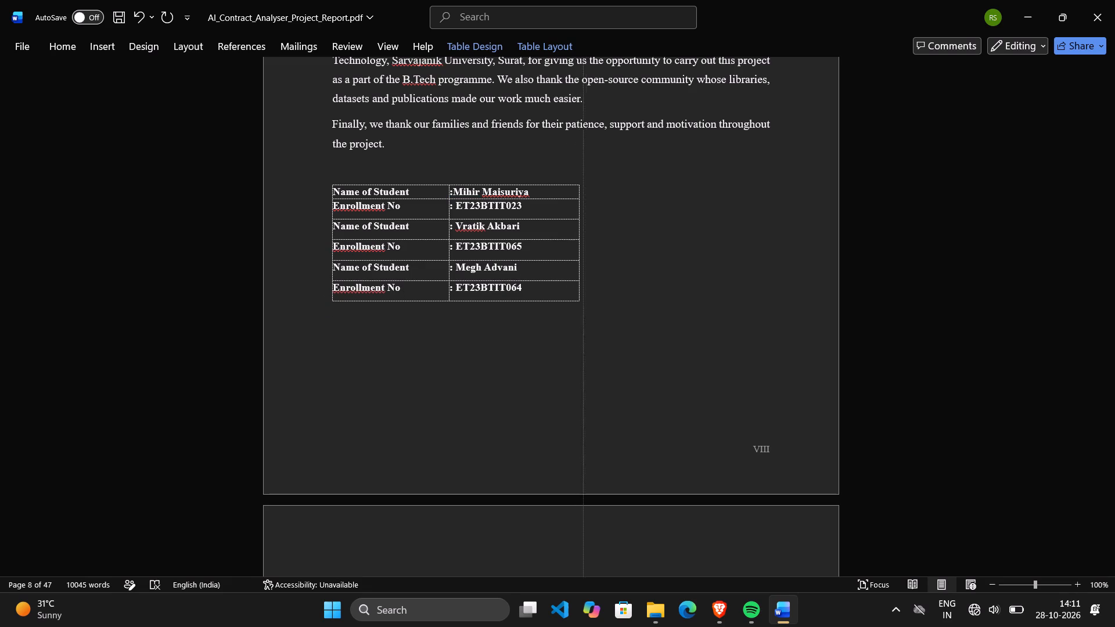
left_click_drag(584, 298, 592, 297)
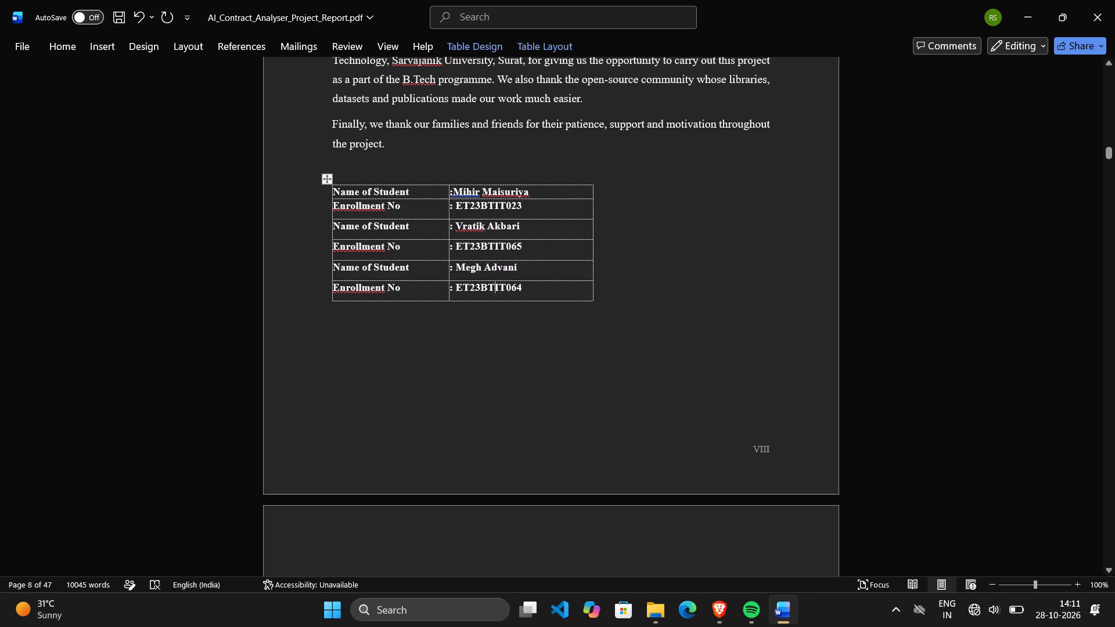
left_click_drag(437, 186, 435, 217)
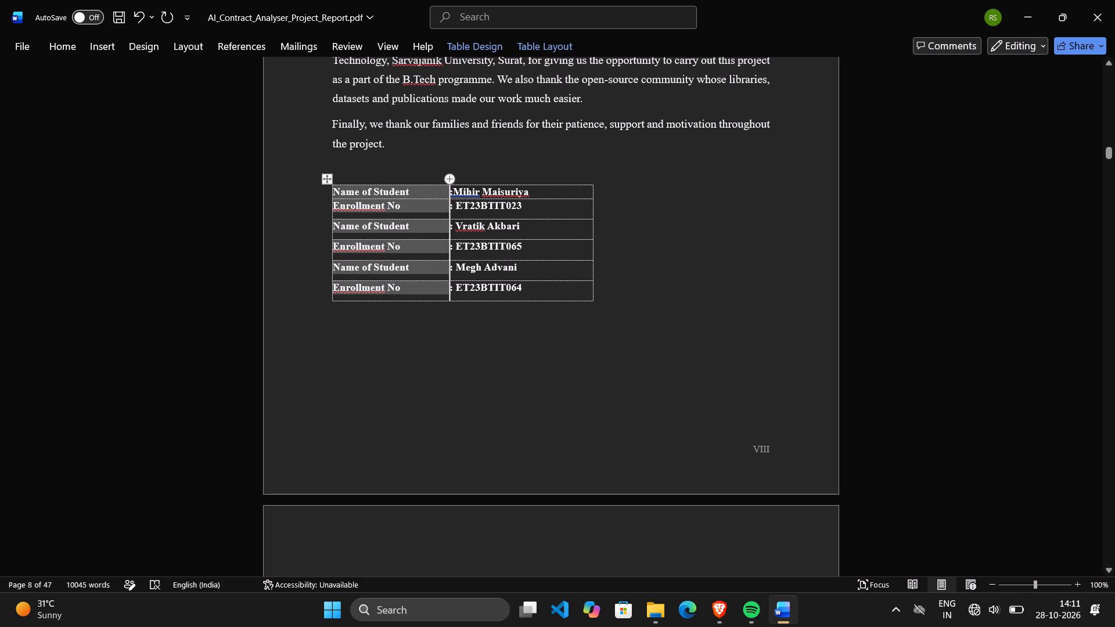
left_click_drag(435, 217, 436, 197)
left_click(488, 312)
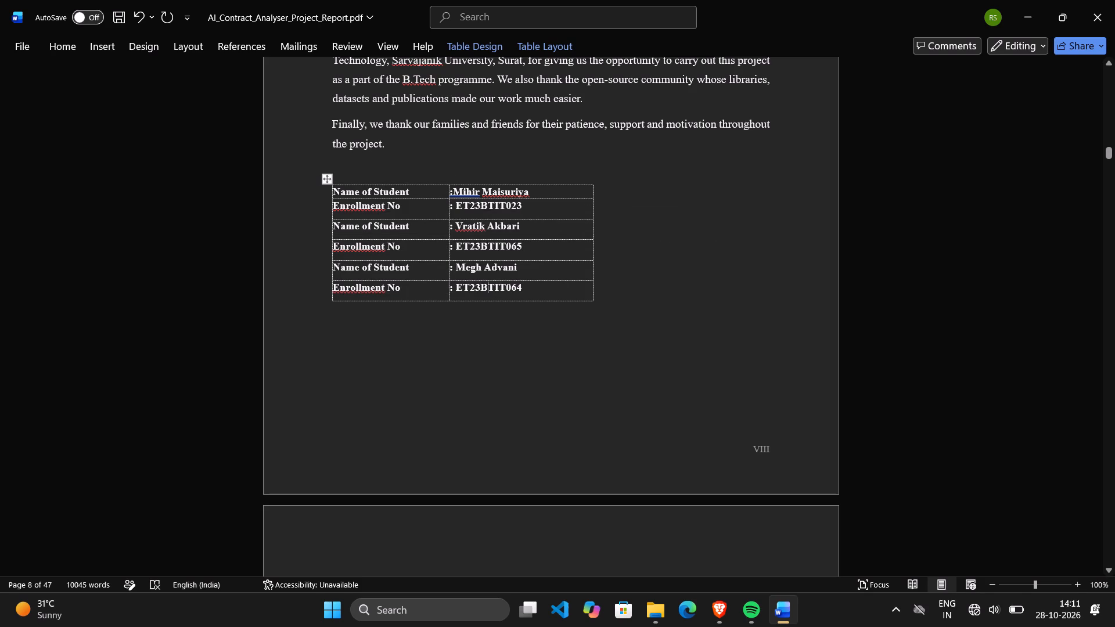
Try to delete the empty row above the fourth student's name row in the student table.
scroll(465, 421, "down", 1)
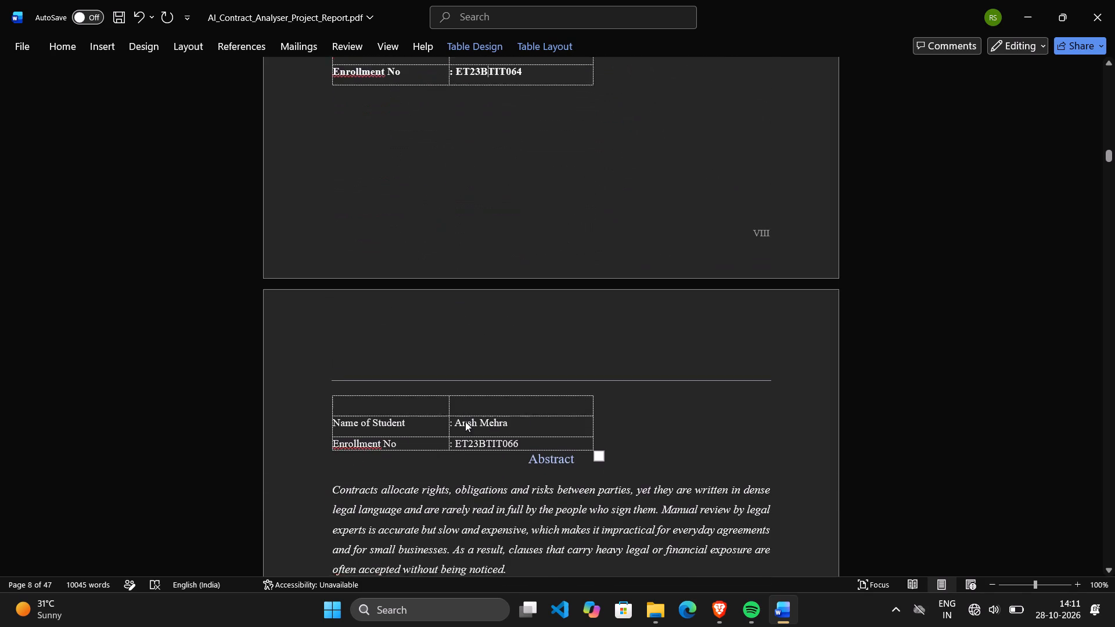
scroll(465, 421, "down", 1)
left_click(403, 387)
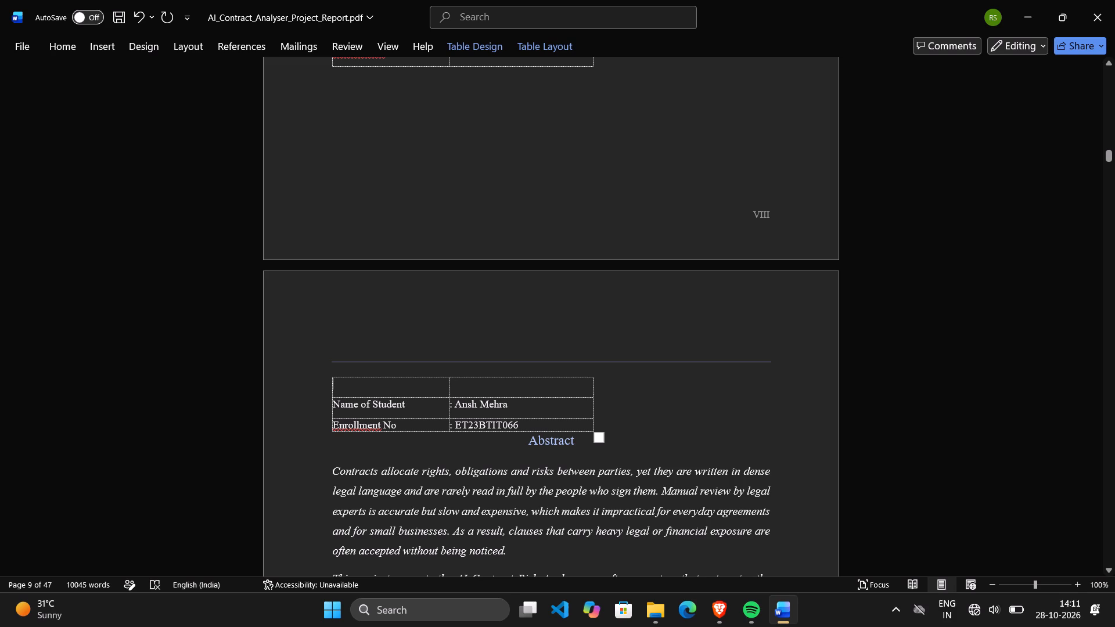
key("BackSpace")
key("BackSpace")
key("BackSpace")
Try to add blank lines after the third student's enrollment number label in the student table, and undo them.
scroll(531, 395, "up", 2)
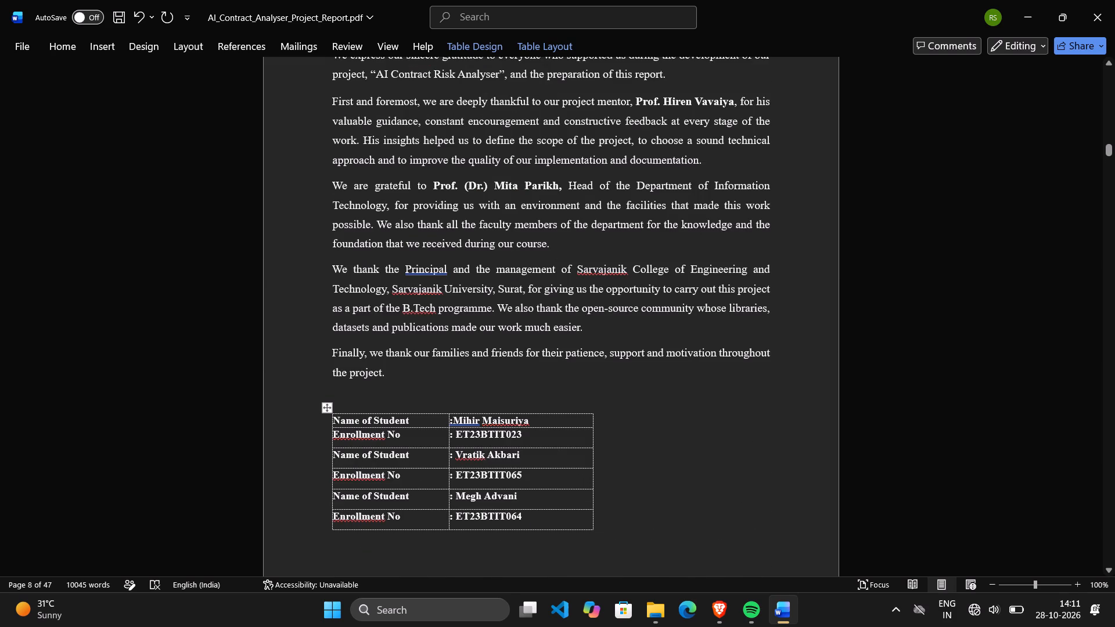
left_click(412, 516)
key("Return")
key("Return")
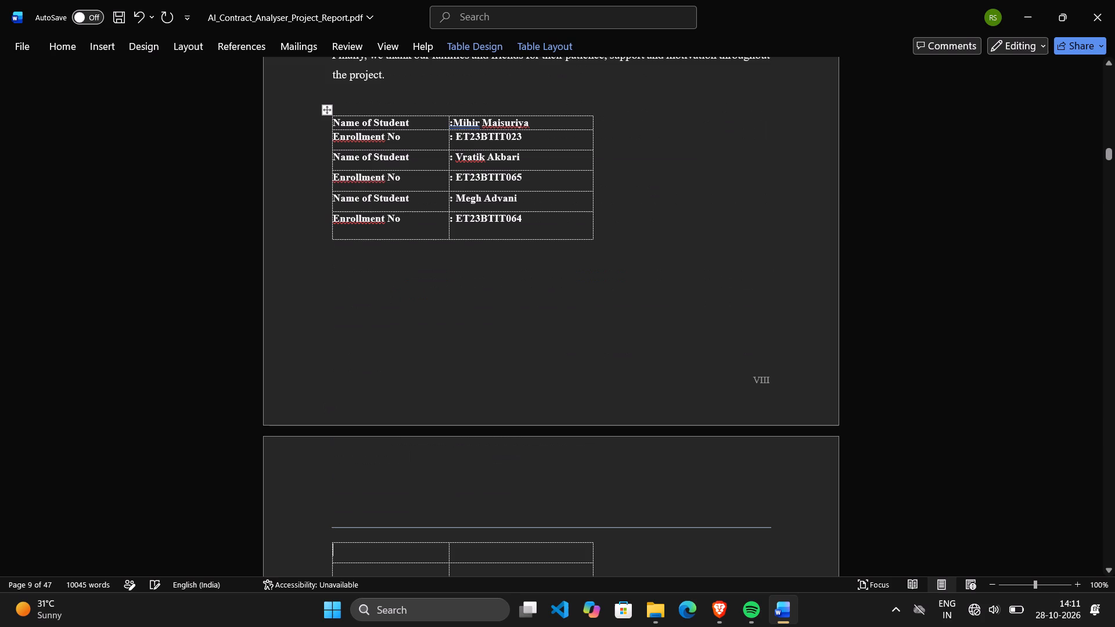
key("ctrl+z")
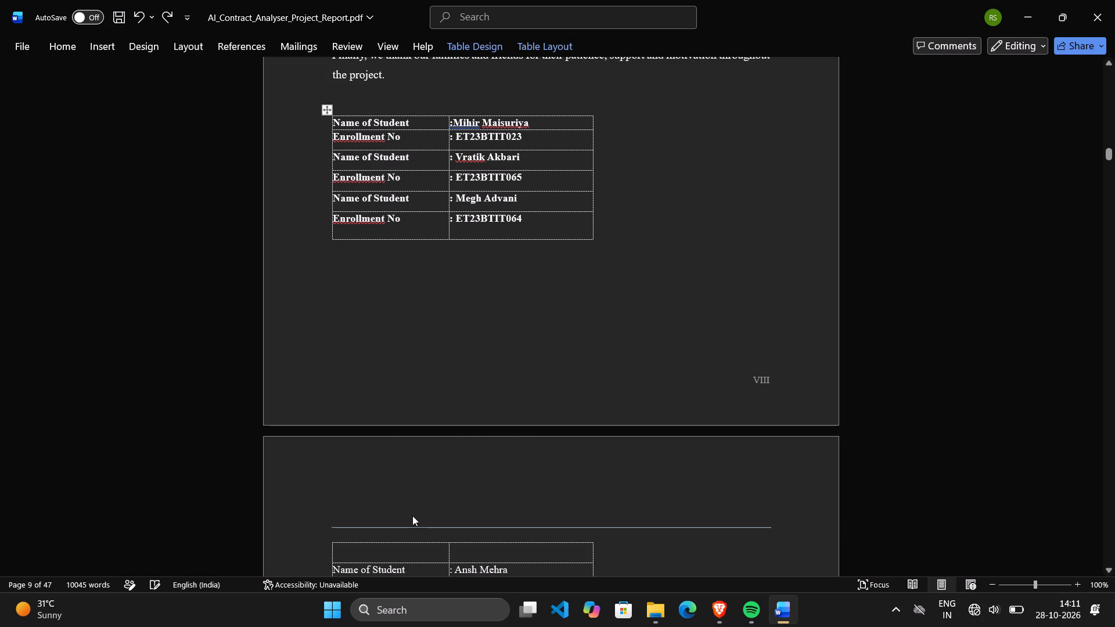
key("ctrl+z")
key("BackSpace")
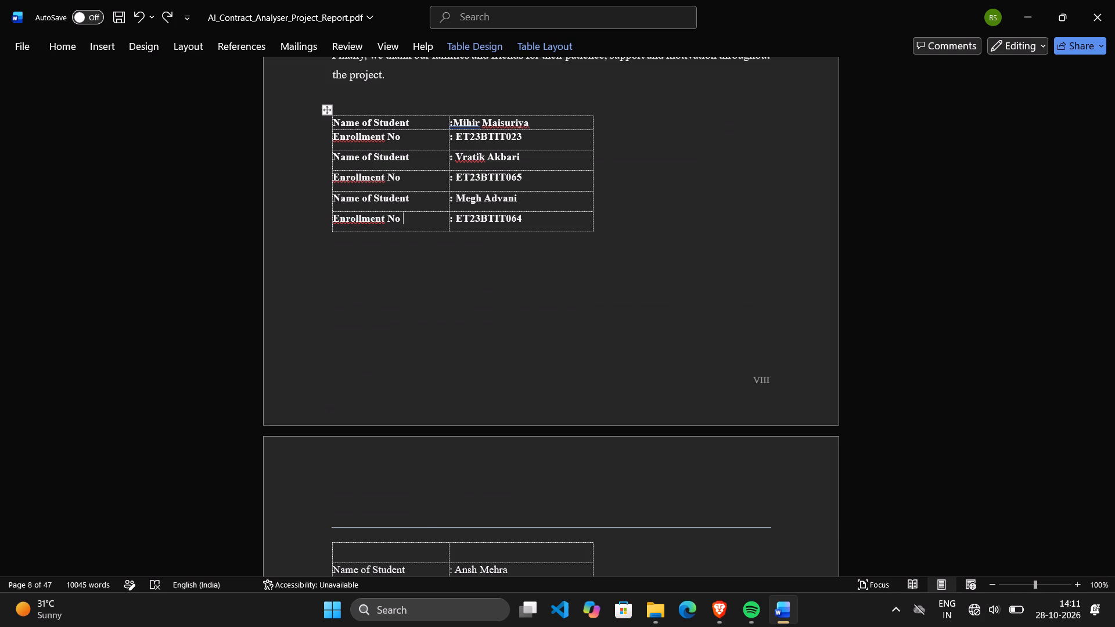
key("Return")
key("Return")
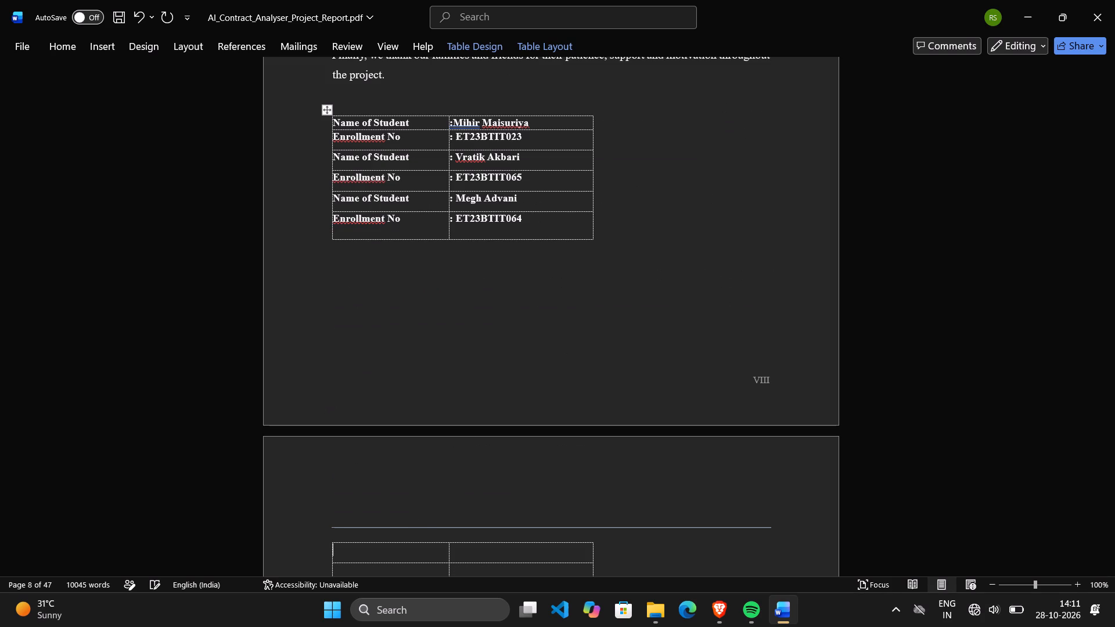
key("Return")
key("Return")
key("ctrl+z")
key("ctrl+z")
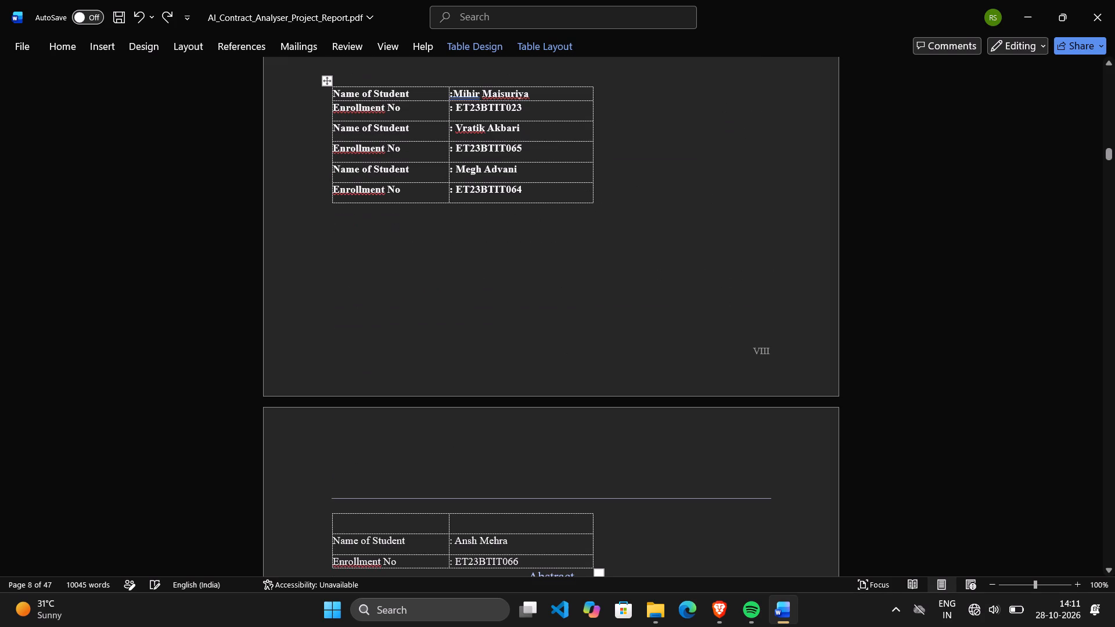
Undo the student table's column widening, inserted empty row, first student's name edits and bold formatting.
key("ctrl+z")
key("ctrl+z")
key("ctrl+z")
key("ctrl+z")
key("ctrl+z")
key("ctrl+z")
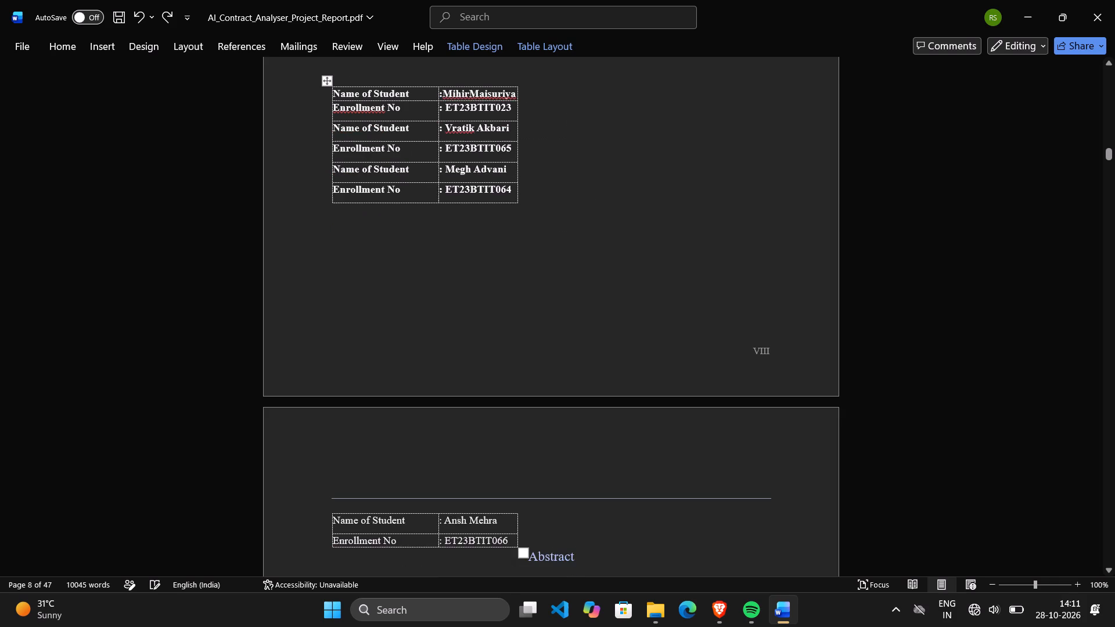
key("ctrl+z")
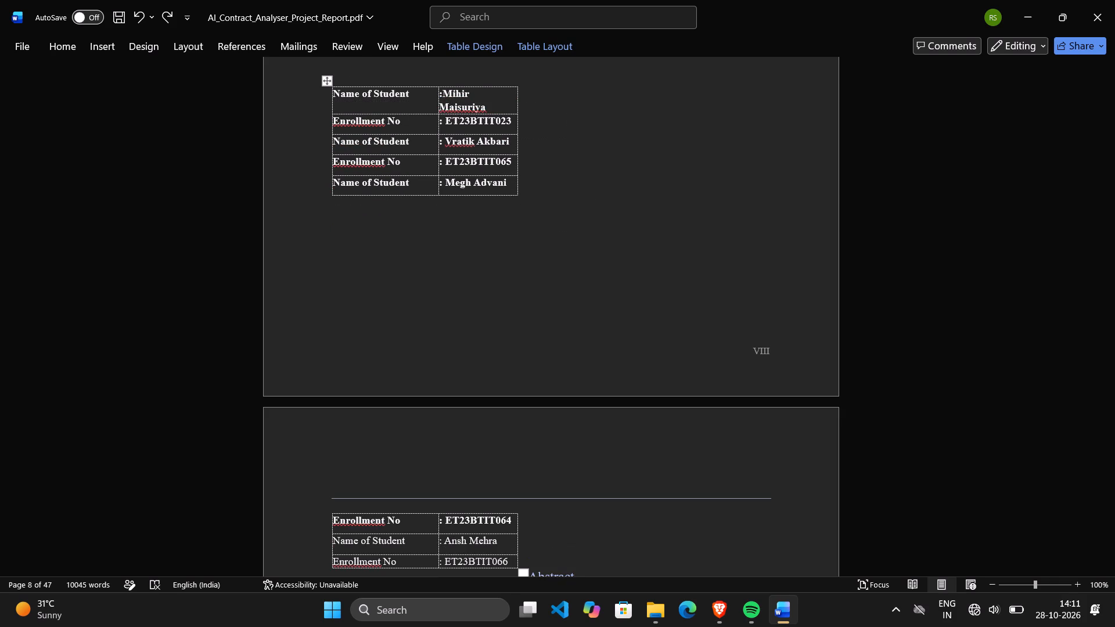
key("ctrl+z")
key("ctrl+z")
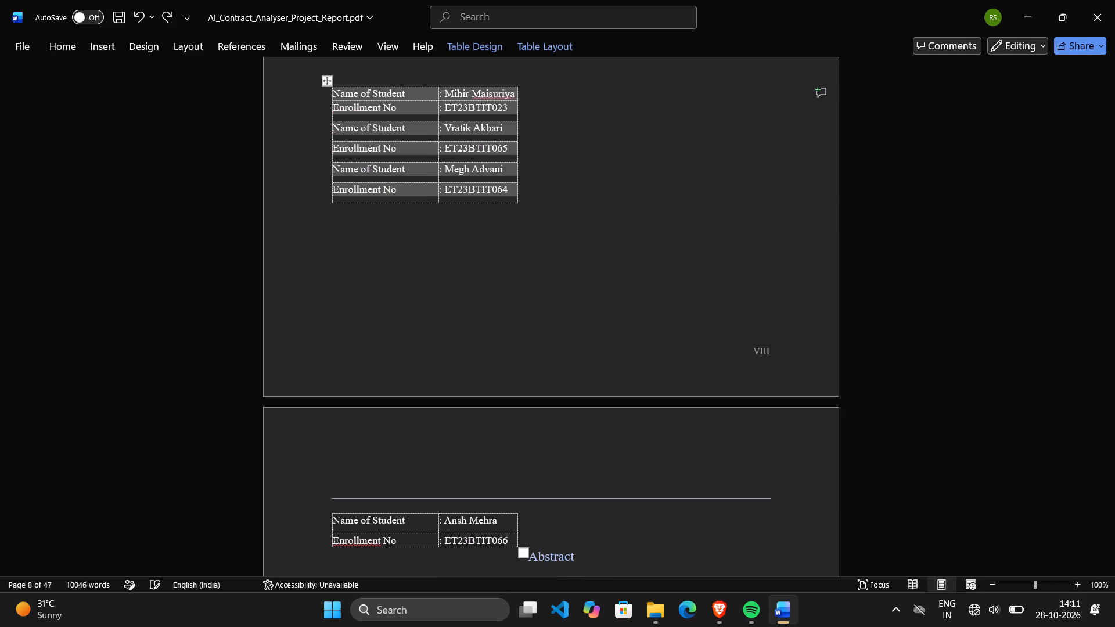
left_click(556, 366)
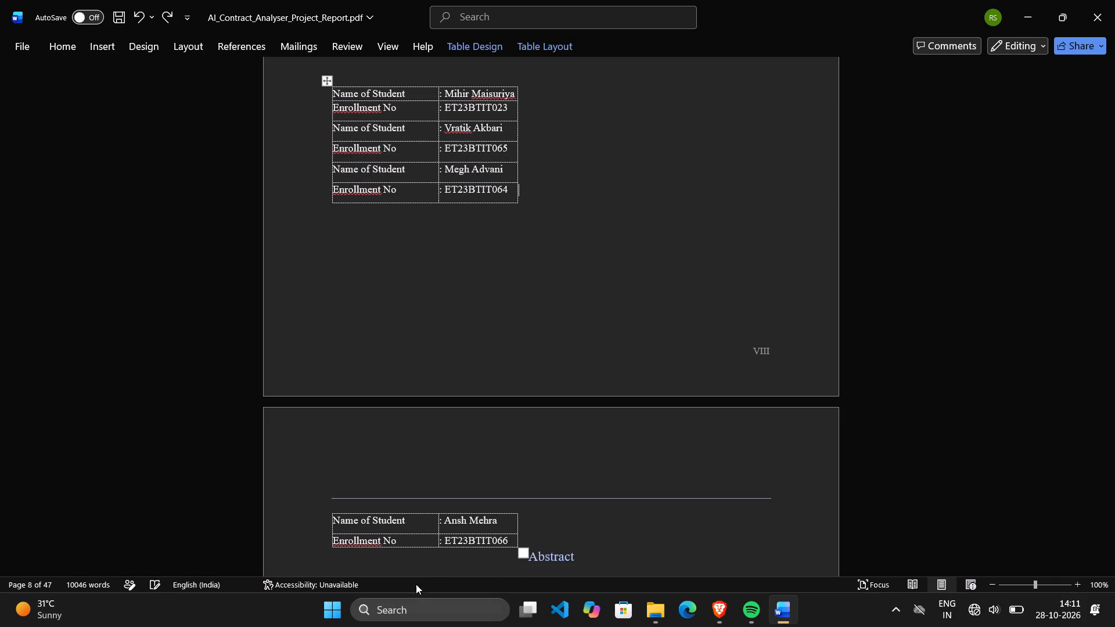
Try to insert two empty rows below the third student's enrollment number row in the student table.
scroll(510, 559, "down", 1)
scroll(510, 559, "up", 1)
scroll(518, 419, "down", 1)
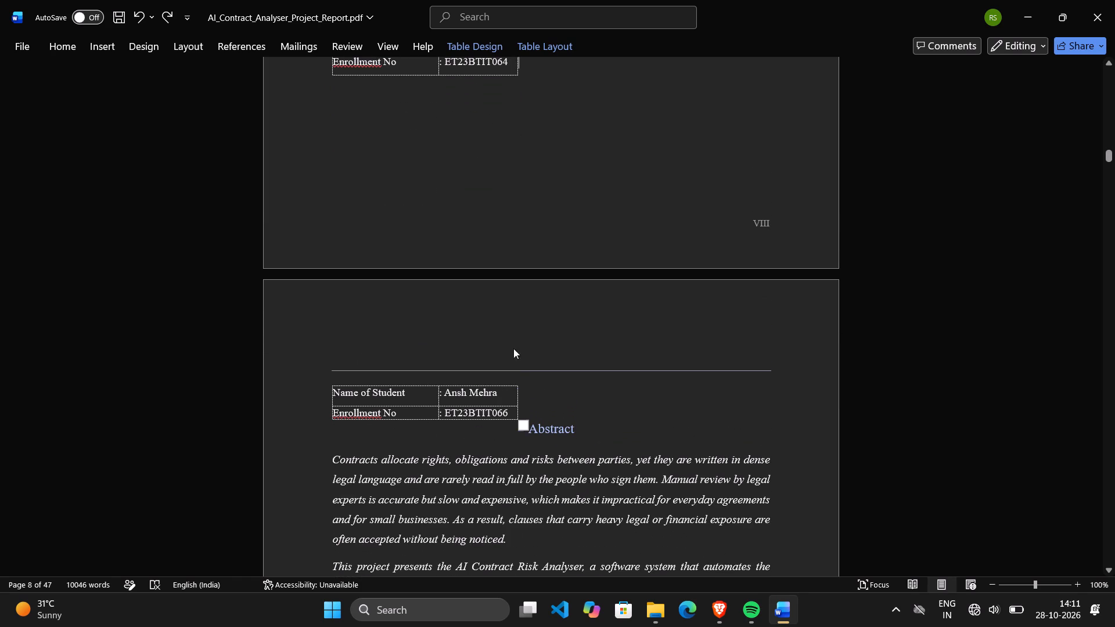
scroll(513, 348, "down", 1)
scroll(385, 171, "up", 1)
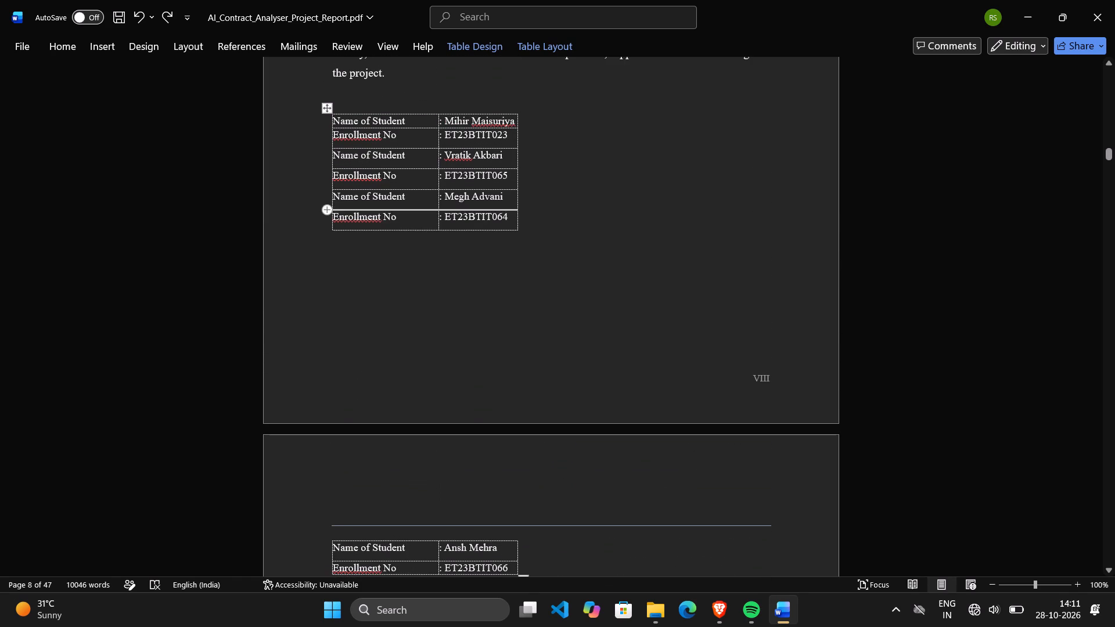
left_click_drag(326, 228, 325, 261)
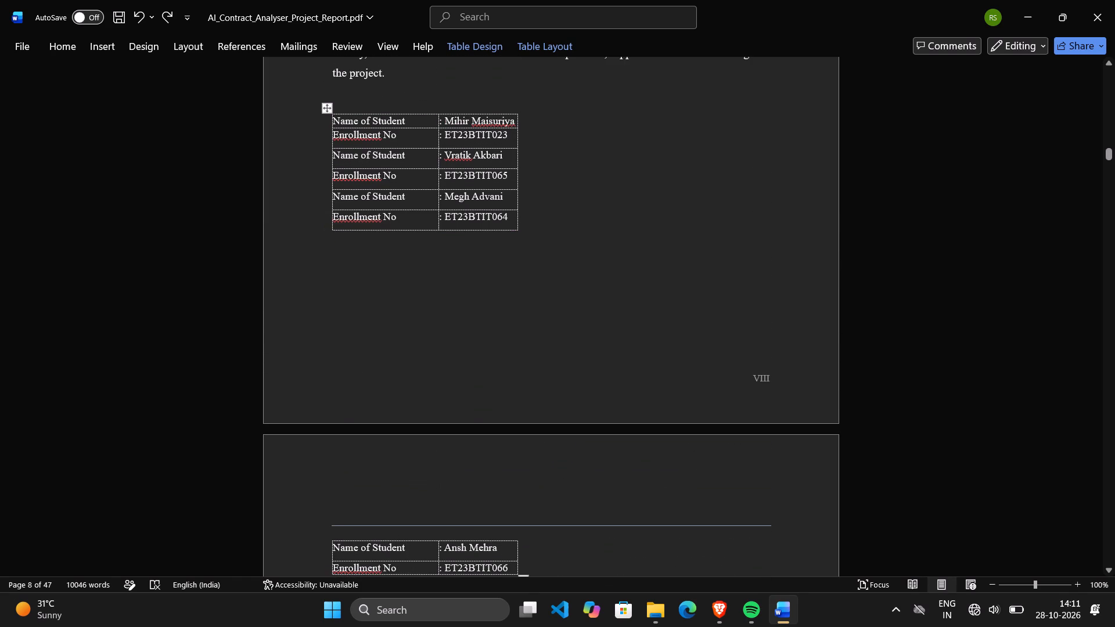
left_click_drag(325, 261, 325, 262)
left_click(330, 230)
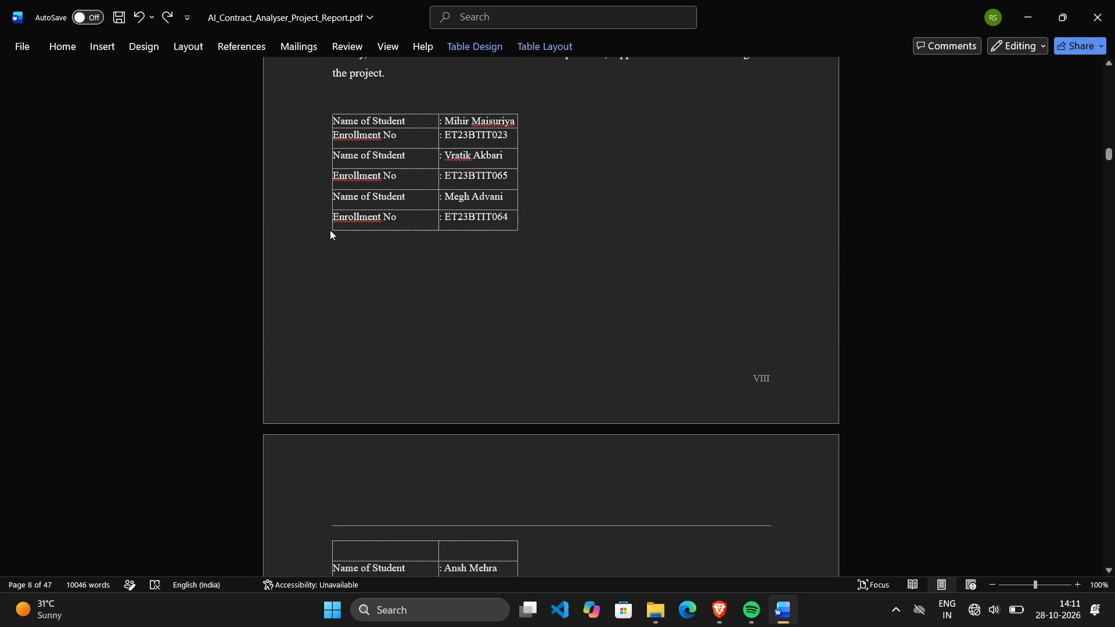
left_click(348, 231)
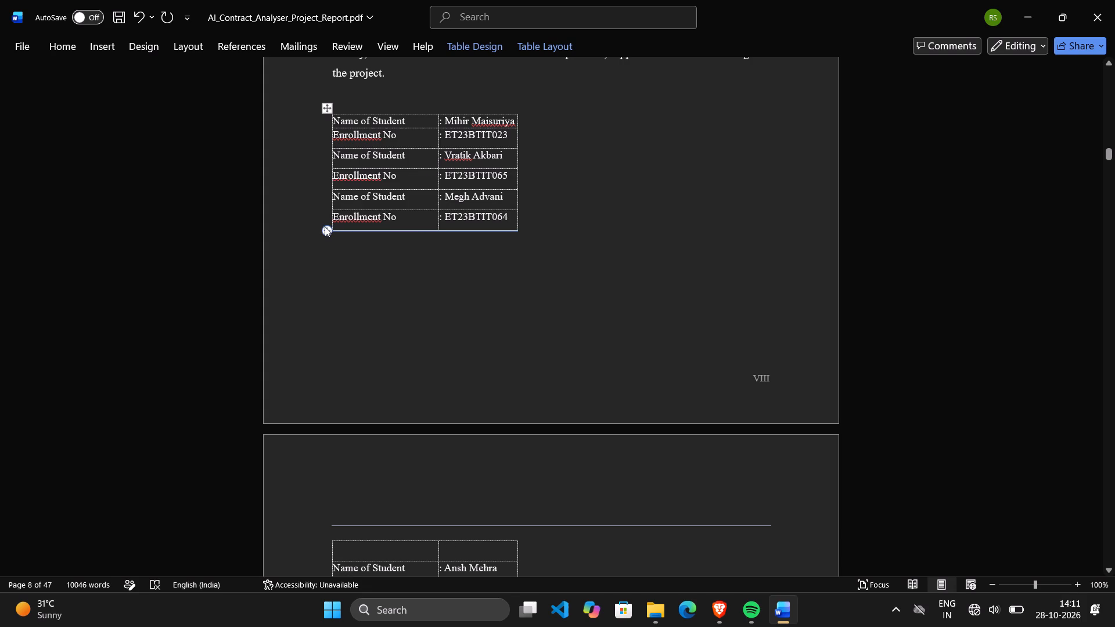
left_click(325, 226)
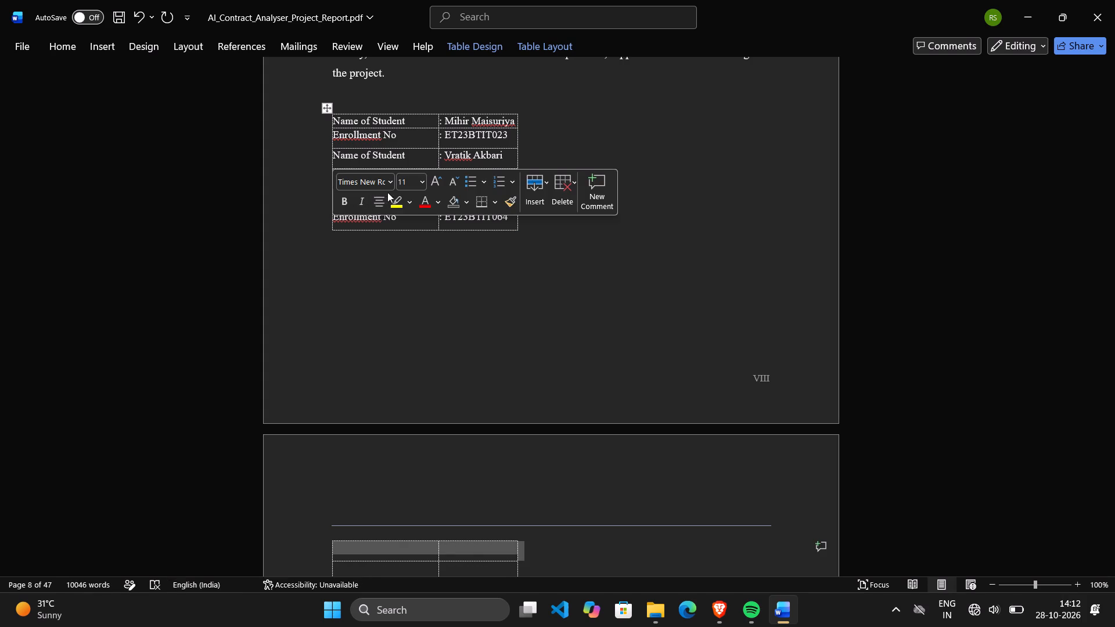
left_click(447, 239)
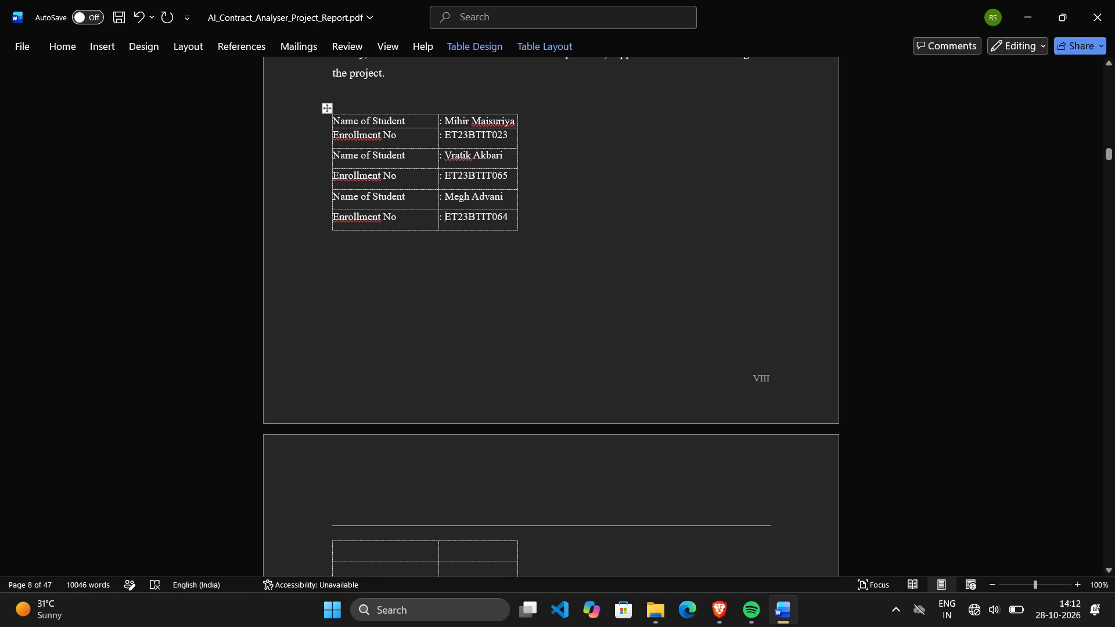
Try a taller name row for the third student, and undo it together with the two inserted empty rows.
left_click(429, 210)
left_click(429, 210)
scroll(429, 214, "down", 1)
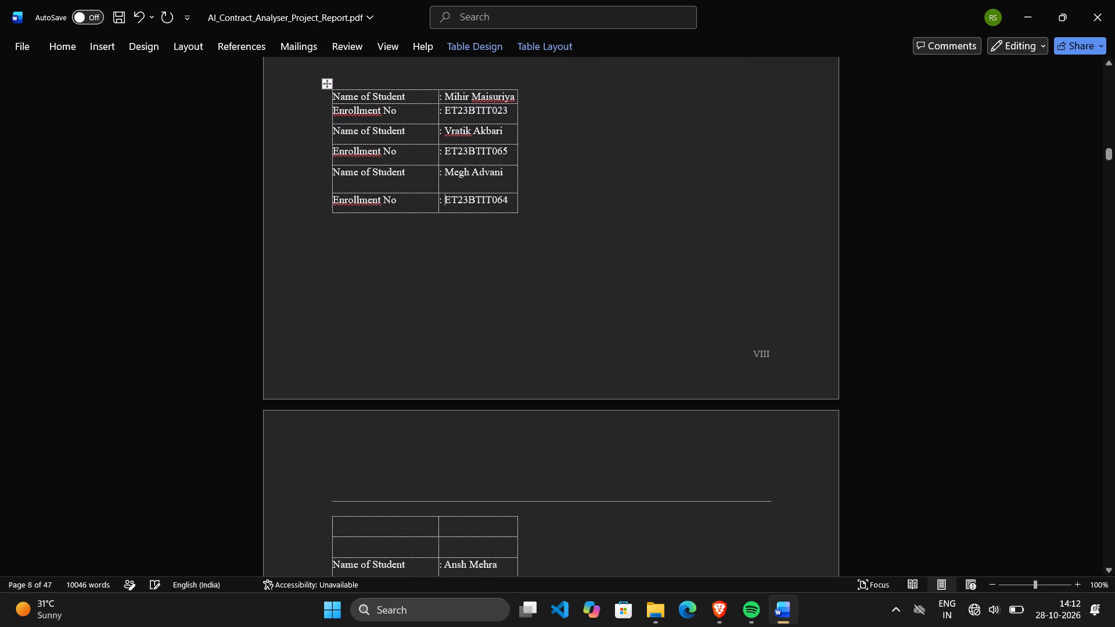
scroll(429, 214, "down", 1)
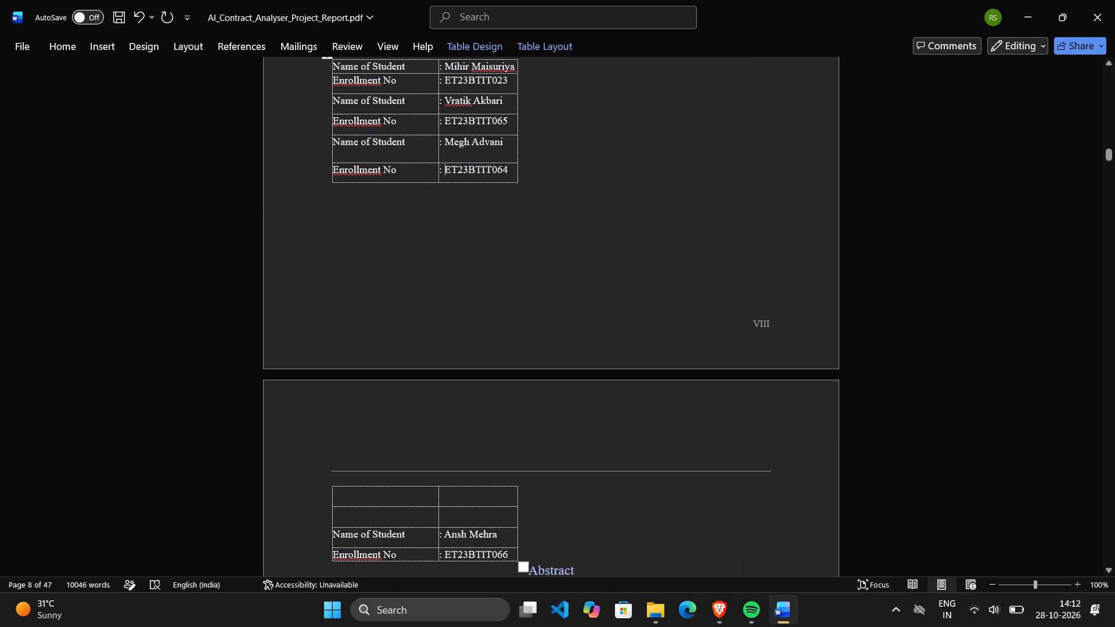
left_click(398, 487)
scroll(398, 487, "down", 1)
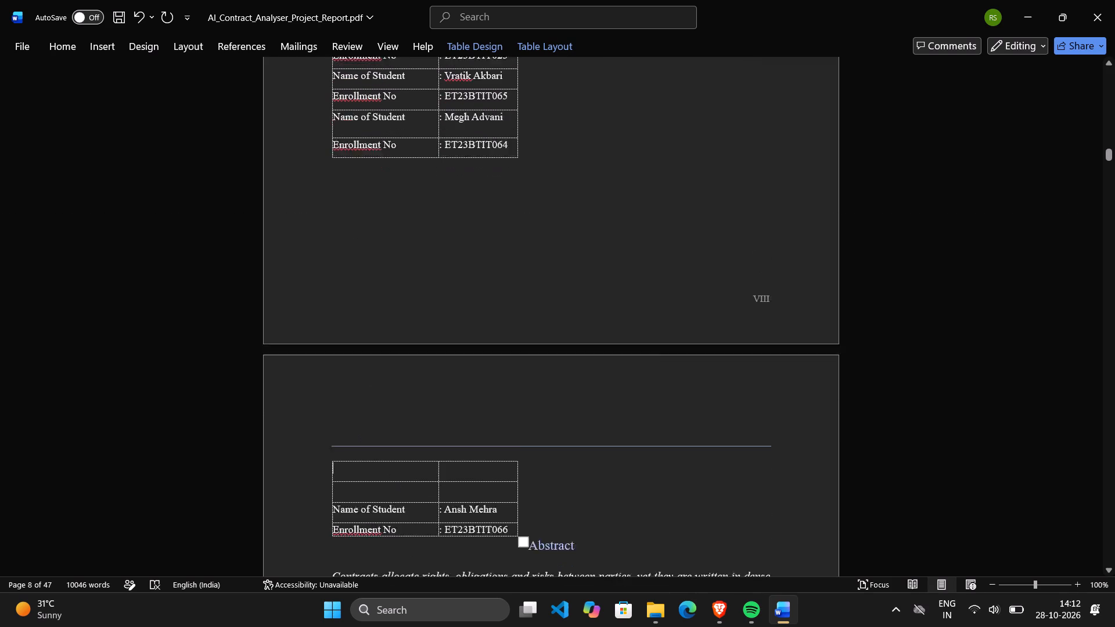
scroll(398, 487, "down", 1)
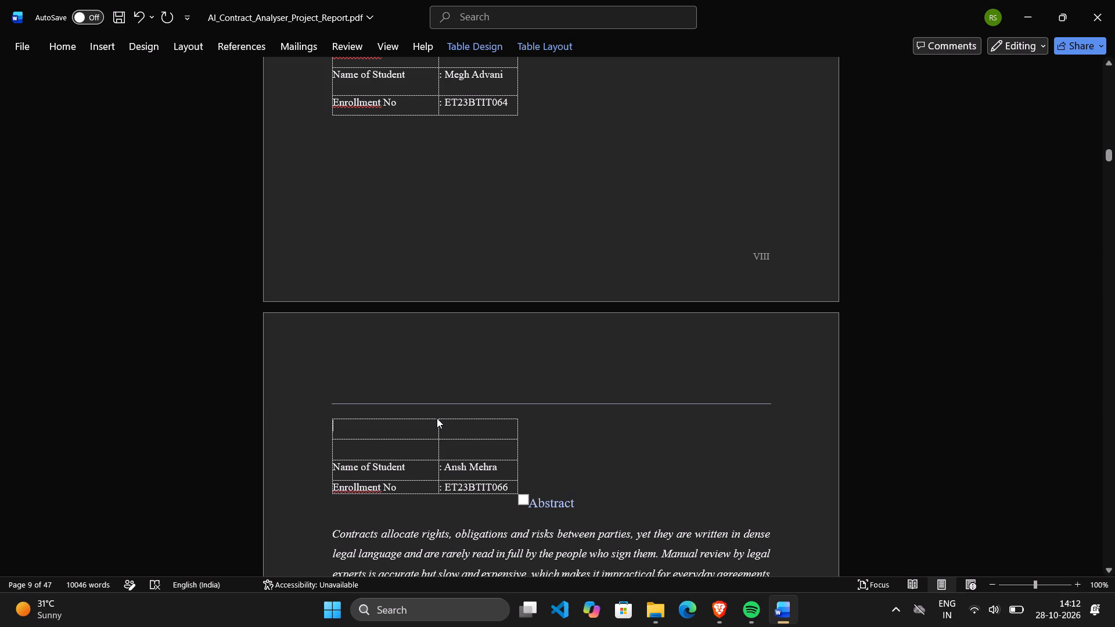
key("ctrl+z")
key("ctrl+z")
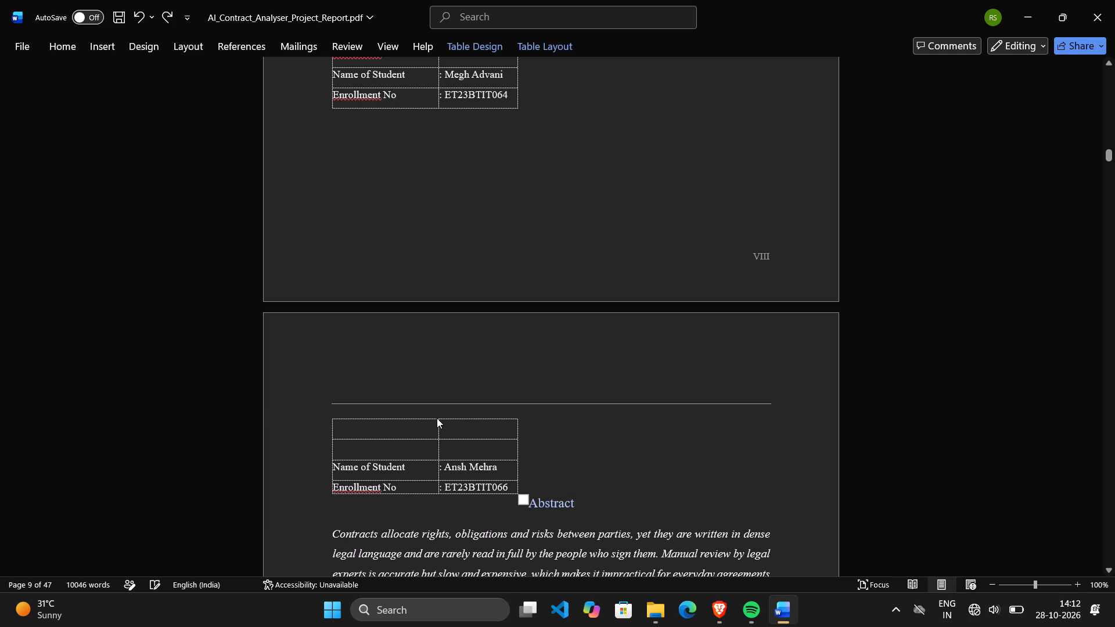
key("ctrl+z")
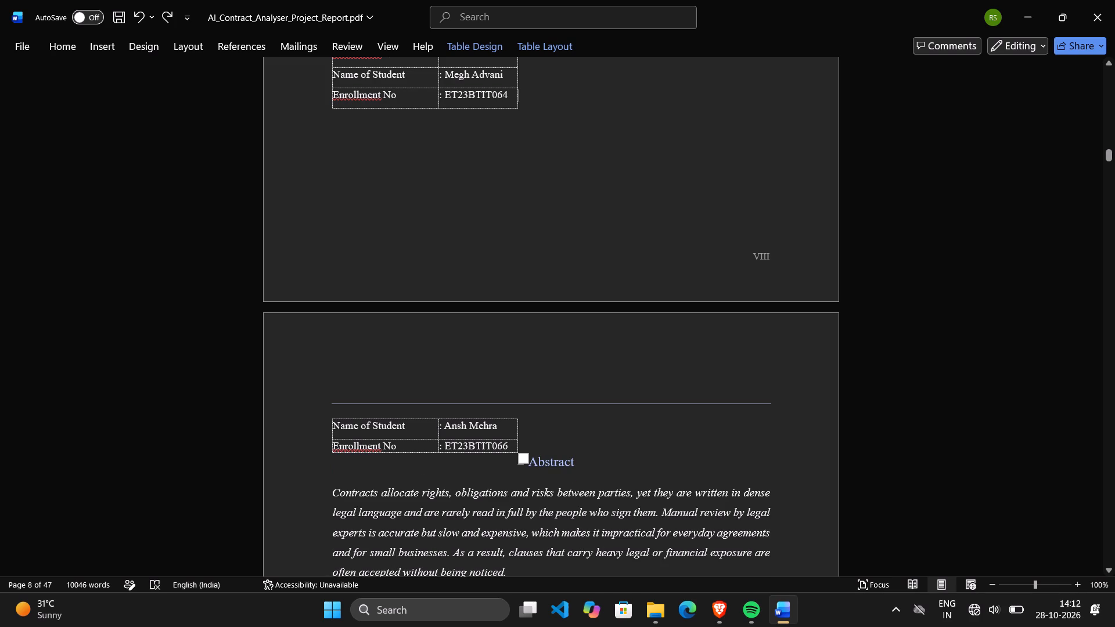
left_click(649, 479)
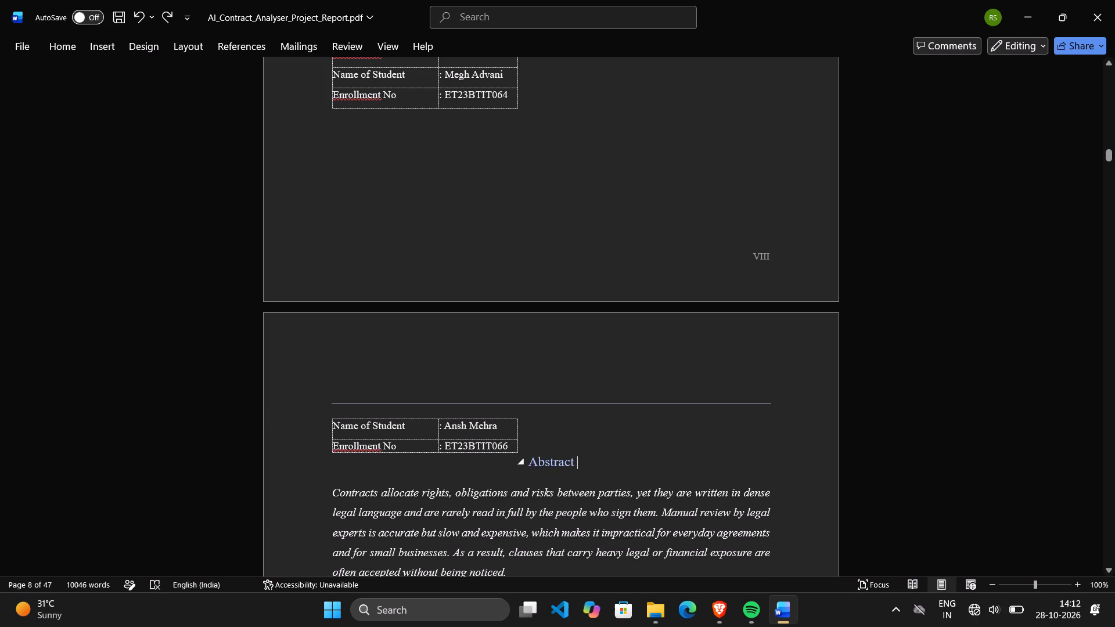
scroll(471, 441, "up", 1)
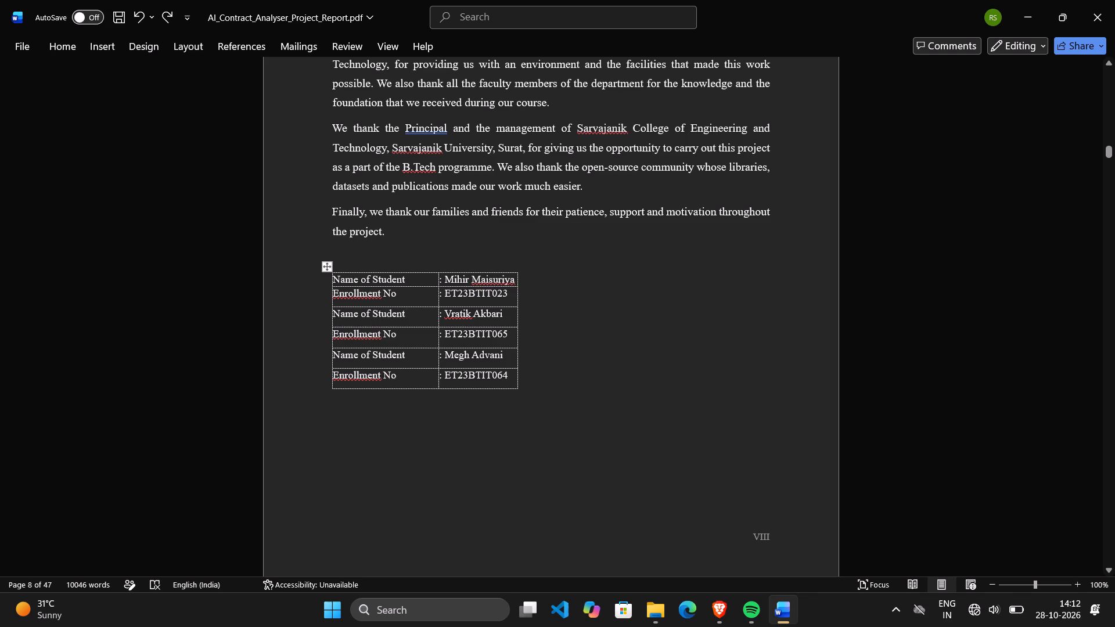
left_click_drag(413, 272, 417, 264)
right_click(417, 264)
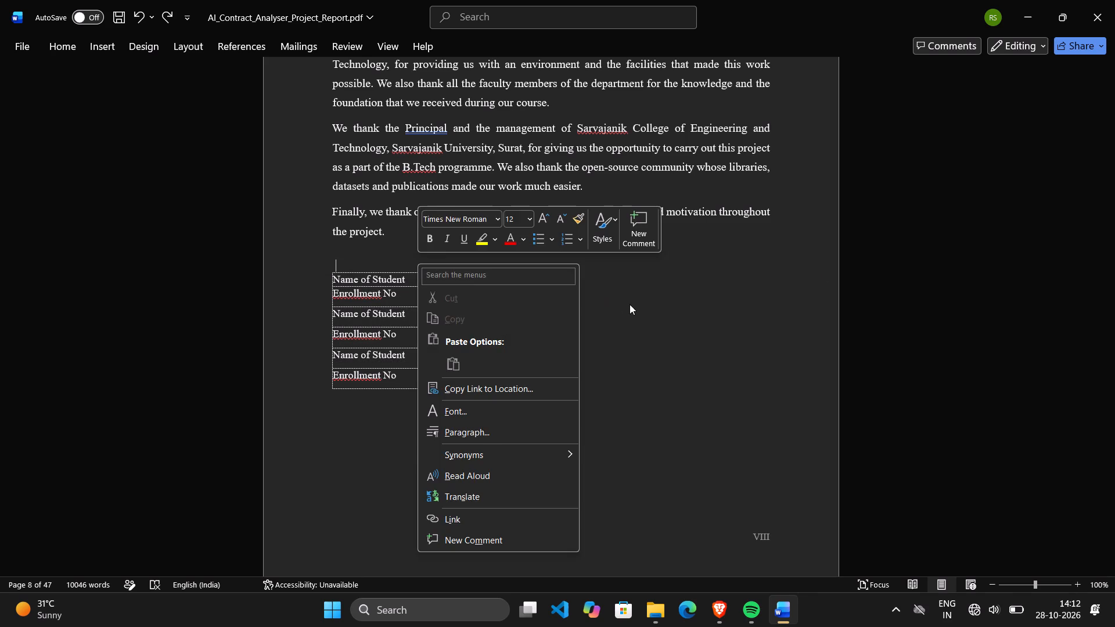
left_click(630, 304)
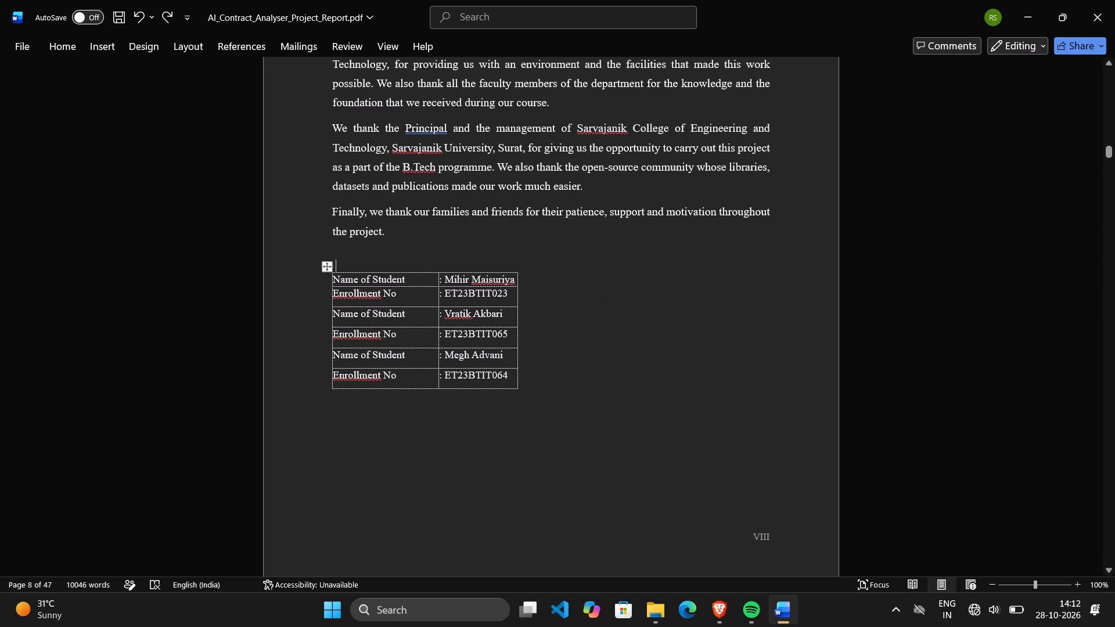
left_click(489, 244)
Move the student table horizontally to about the centre of the page below the closing Acknowledgements paragraph.
left_click_drag(328, 265, 450, 261)
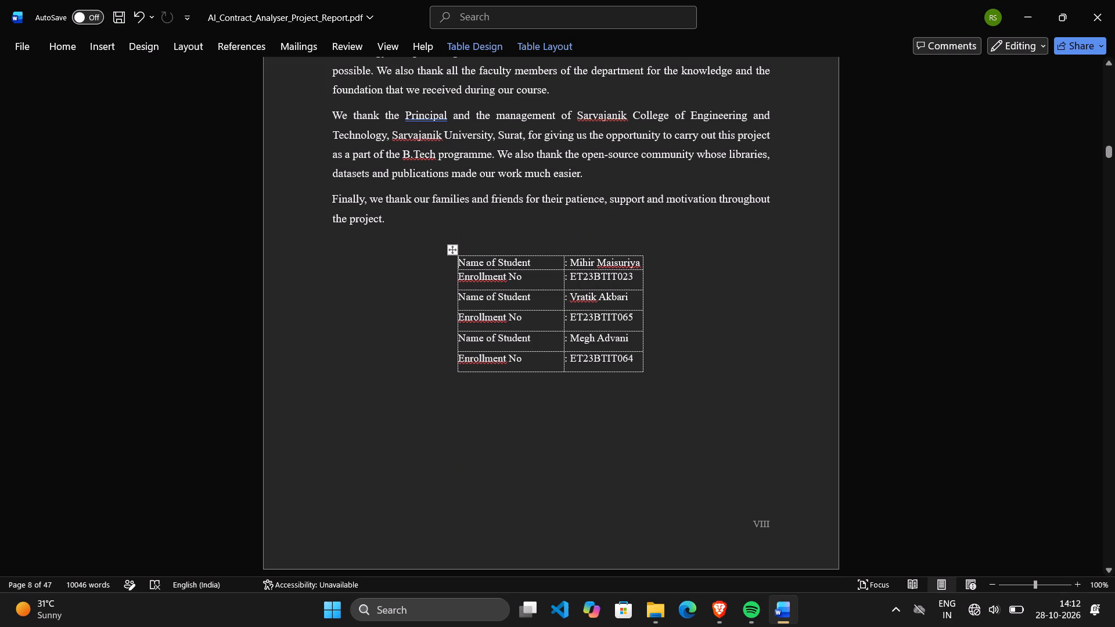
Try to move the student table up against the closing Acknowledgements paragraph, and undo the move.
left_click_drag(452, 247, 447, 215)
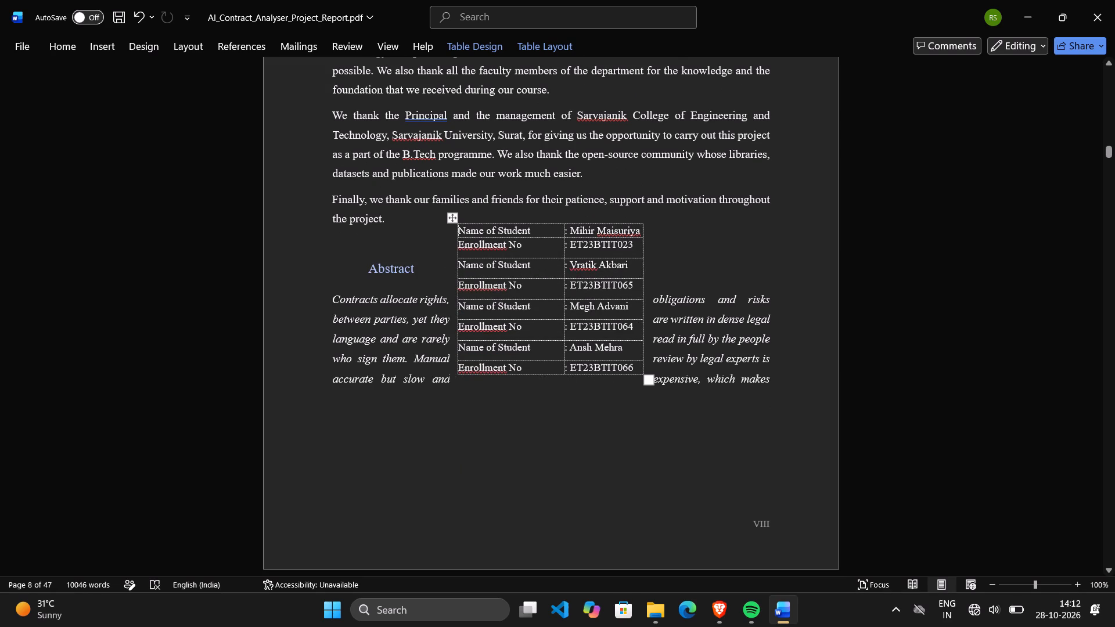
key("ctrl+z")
Insert an empty line between the Abstract heading and its first paragraph.
left_click(630, 435)
scroll(630, 435, "down", 2)
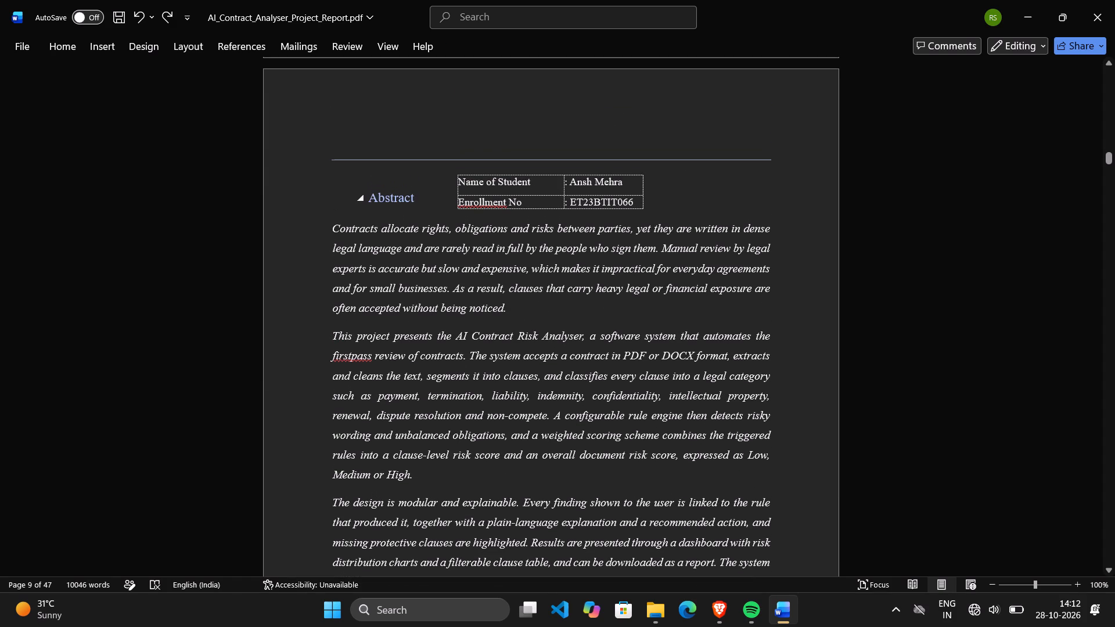
left_click(421, 198)
key("Return")
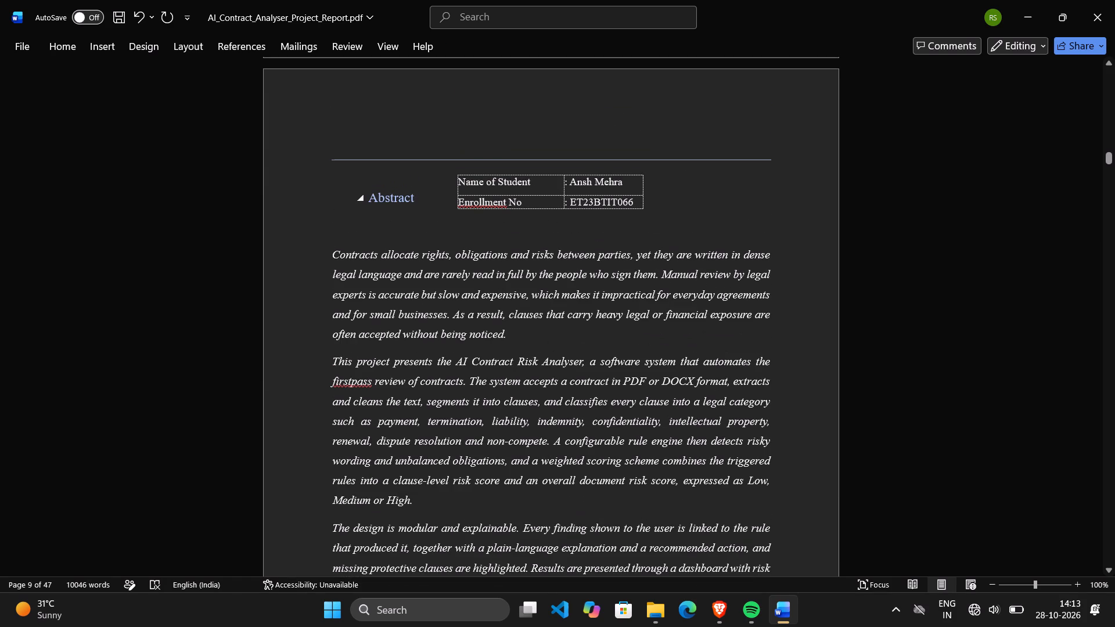
Move the Abstract heading text from beside the student table to a new line above the first abstract paragraph, indented to about the page centre.
left_click(390, 181)
left_click(419, 193)
key("Left")
key("ctrl+shift+Left")
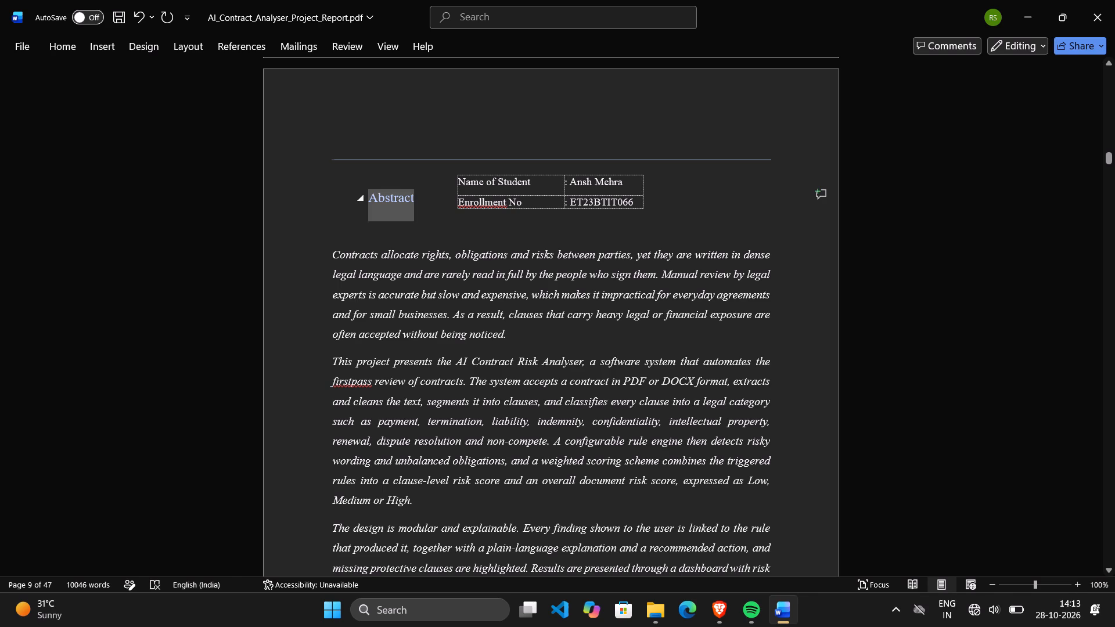
key("ctrl+c")
key("BackSpace")
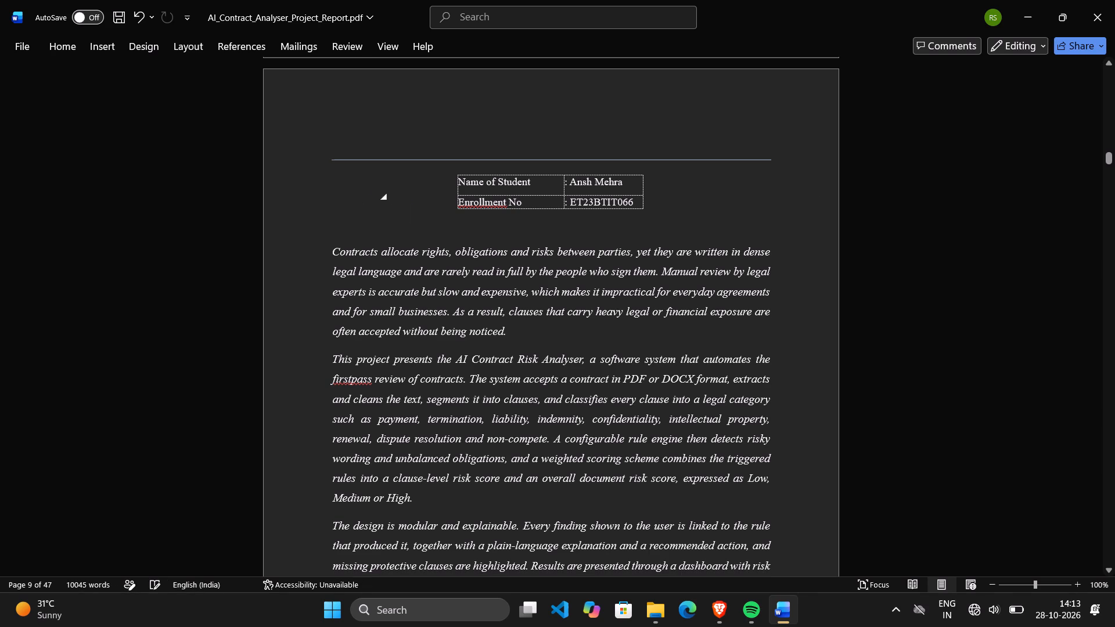
left_click(602, 225)
key("Return")
key("Tab")
key("Tab")
key("Tab")
key("Tab")
key("Tab")
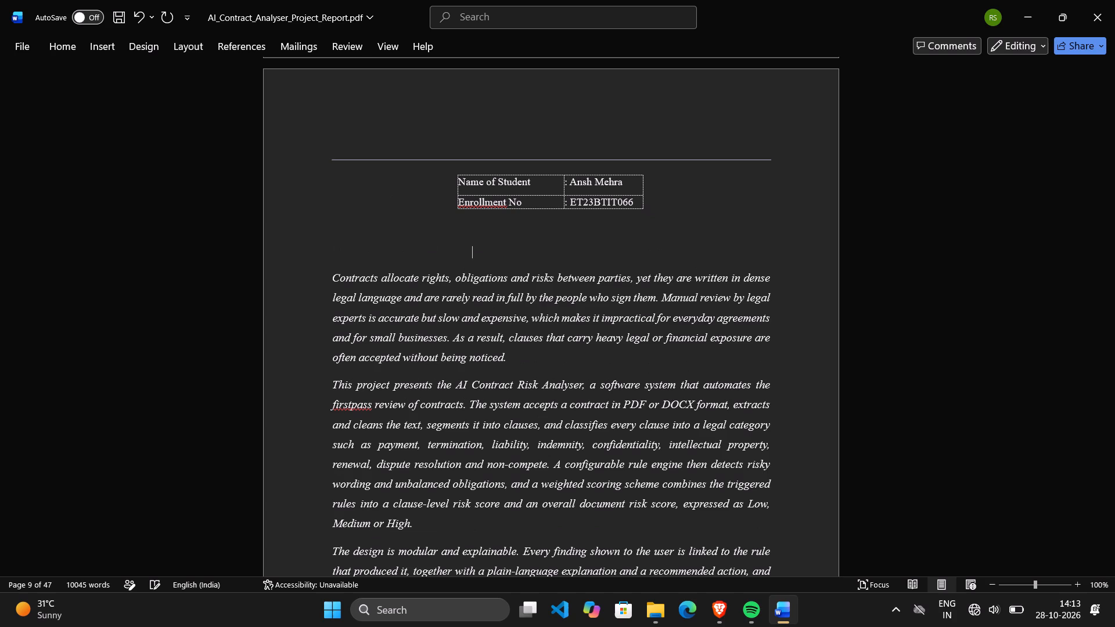
key("Tab")
key("ctrl+v")
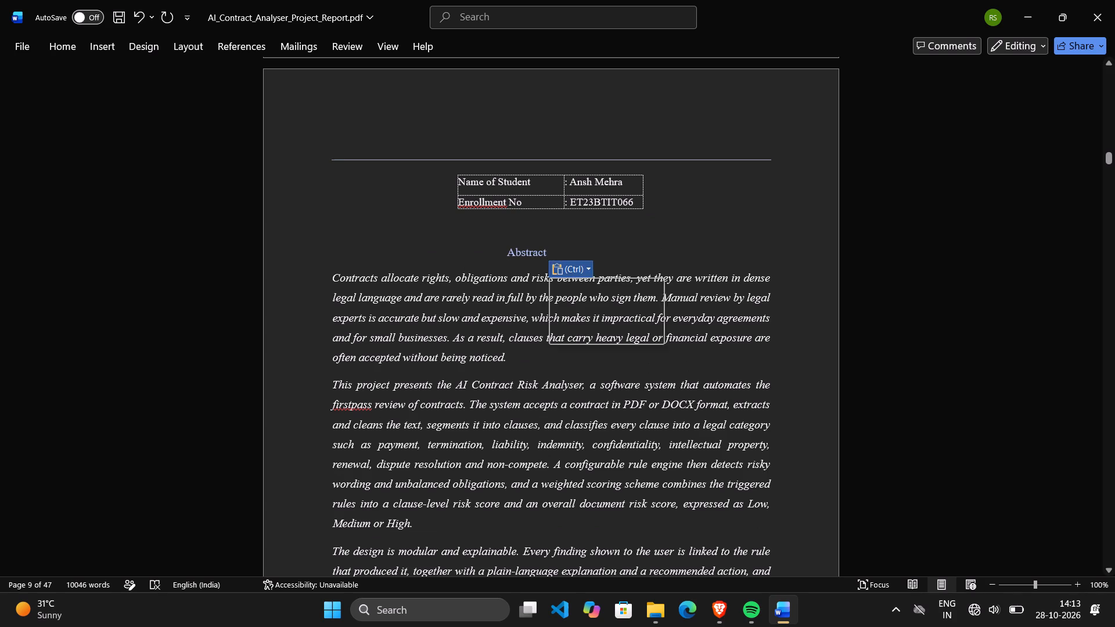
Format the relocated Abstract heading as bold with a font size of 14.
left_click(567, 240)
key("ctrl+shift+Left")
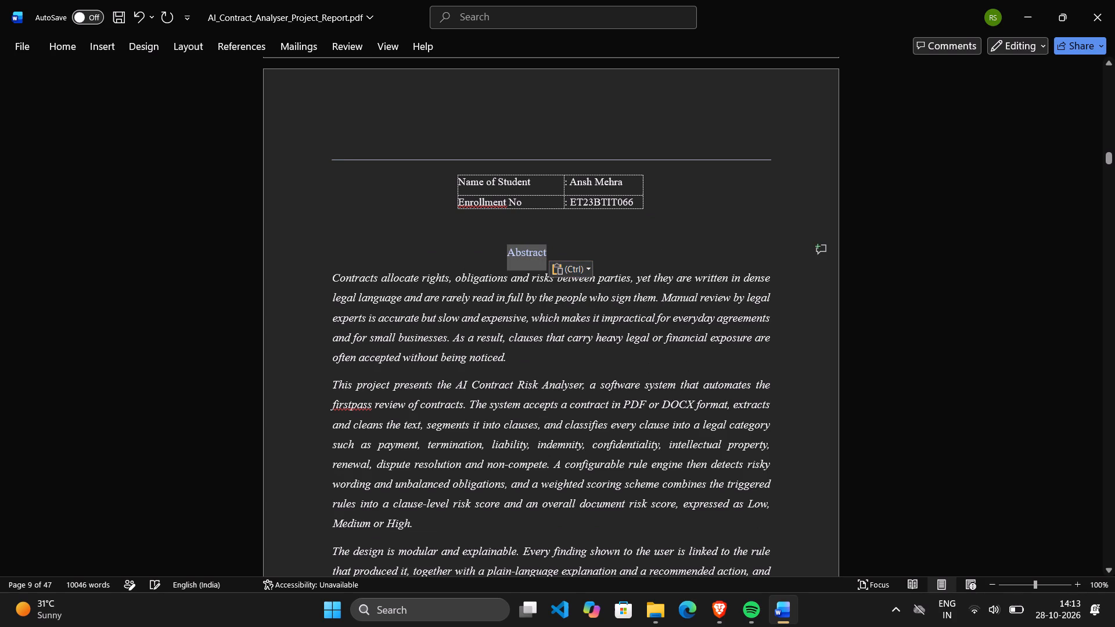
left_click(55, 48)
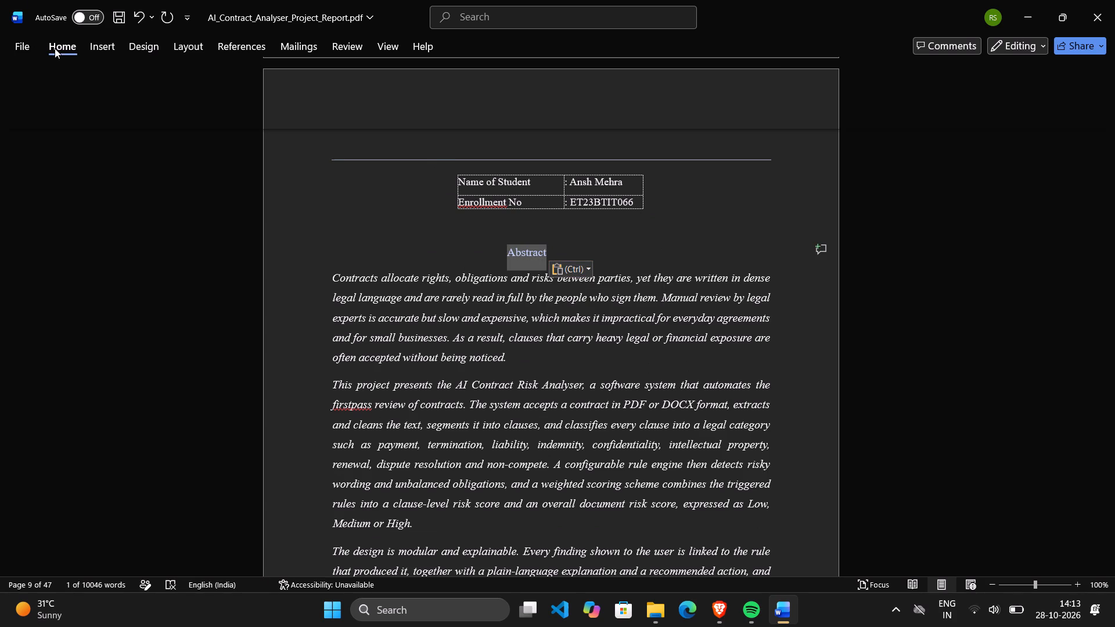
left_click(146, 97)
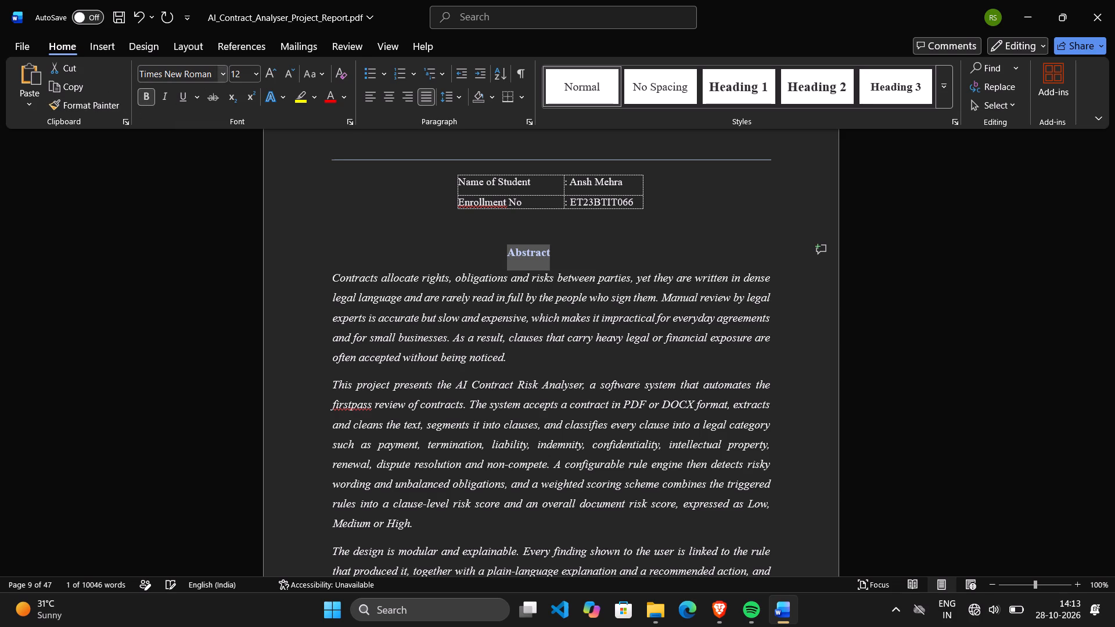
left_click(260, 68)
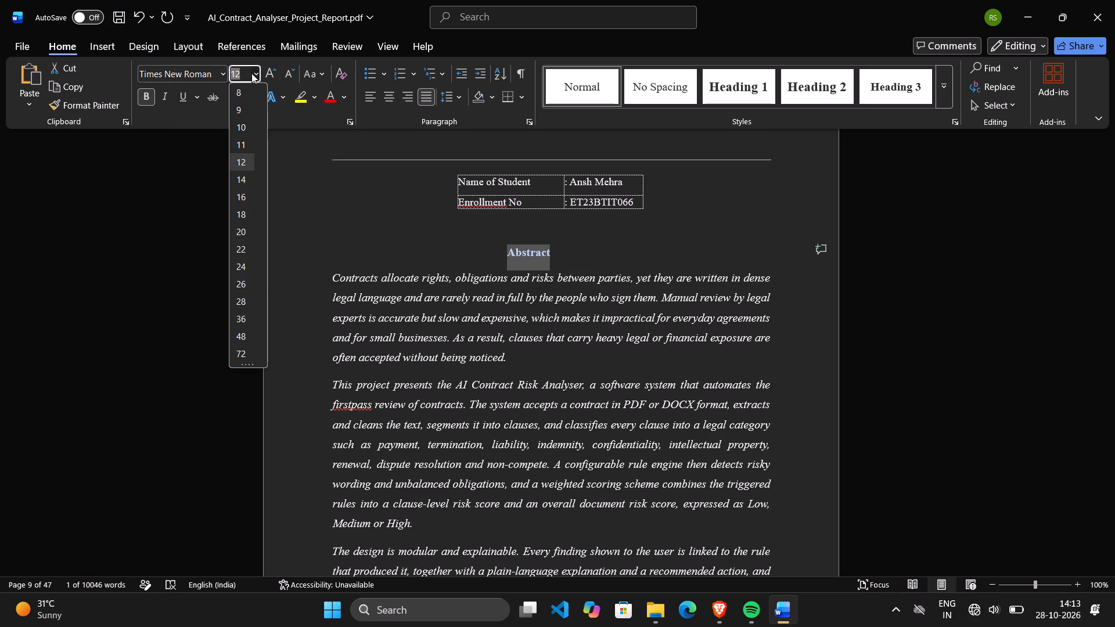
left_click(258, 72)
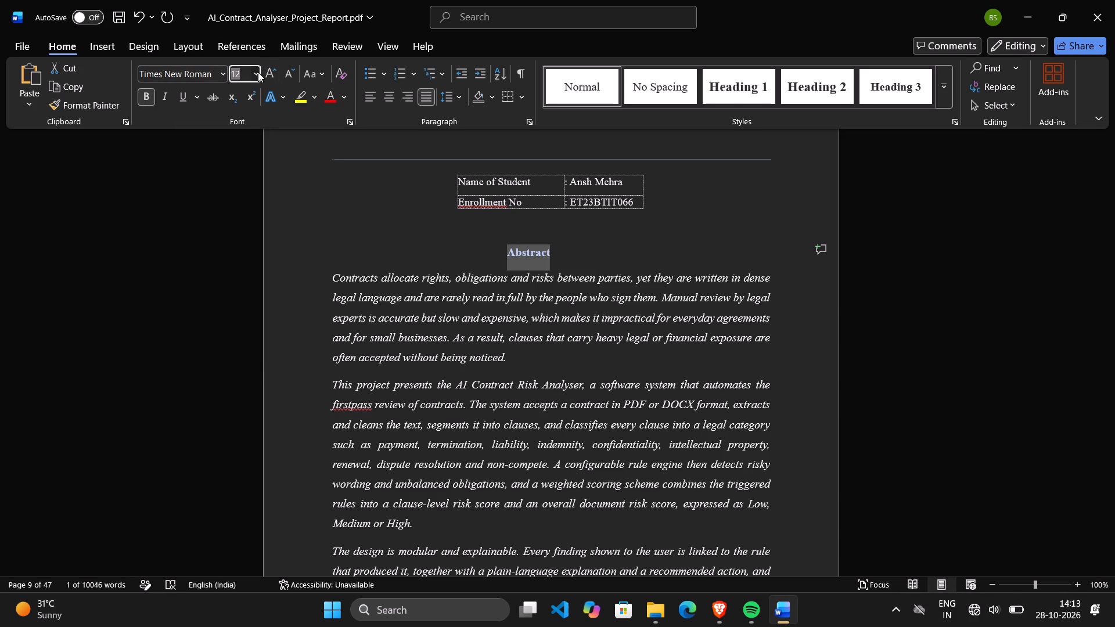
left_click(256, 72)
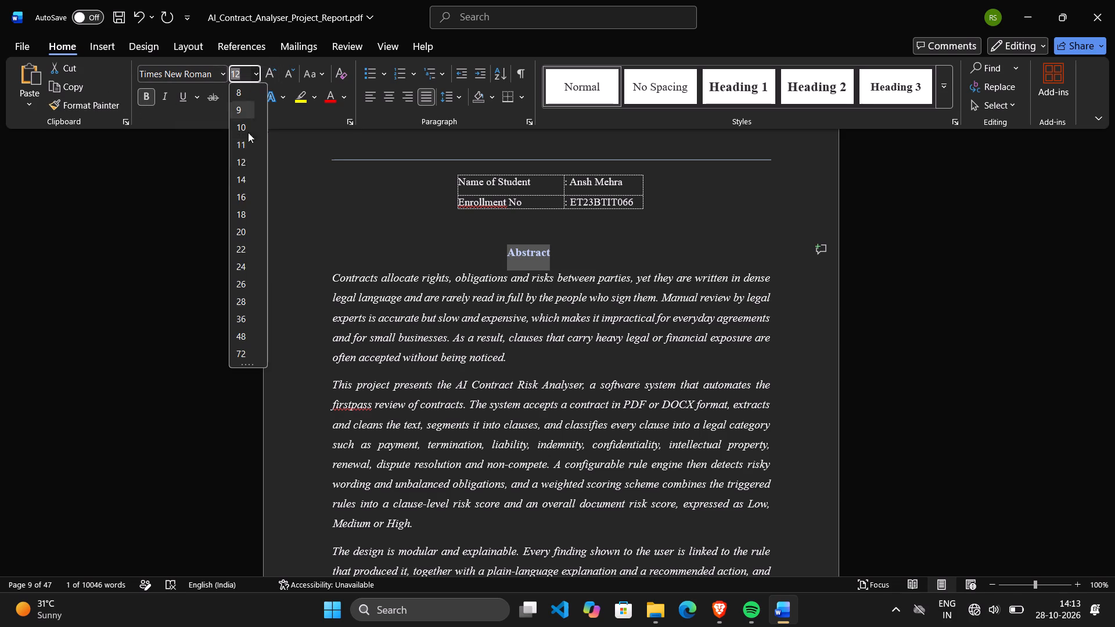
left_click(243, 178)
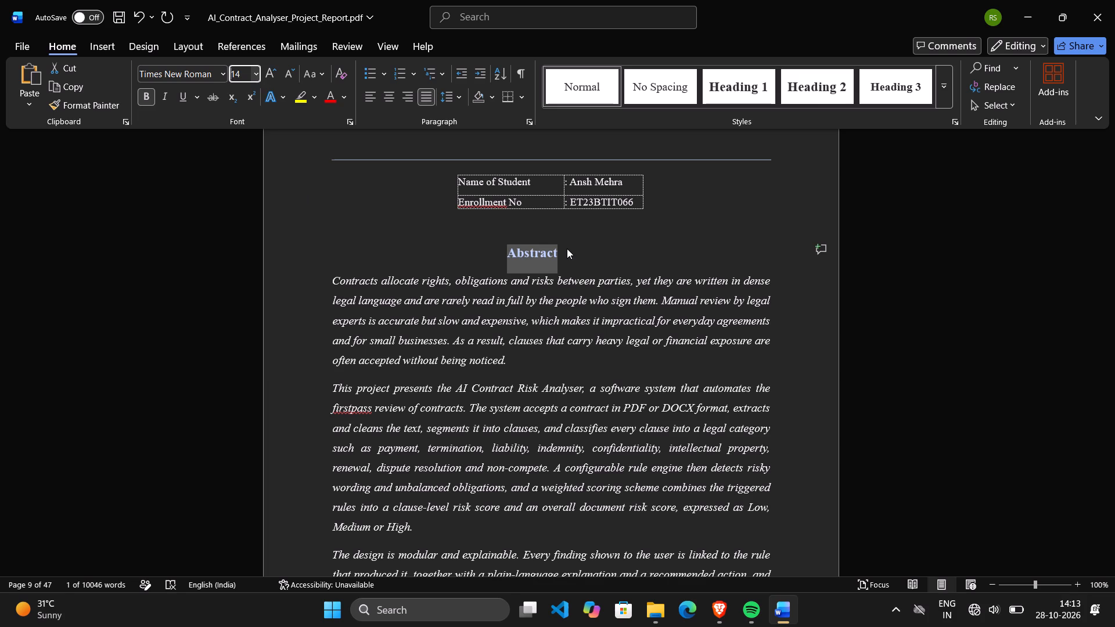
Rewrite the Abstract heading in capitals as ABSTRACT.
left_click(567, 248)
left_click(567, 248)
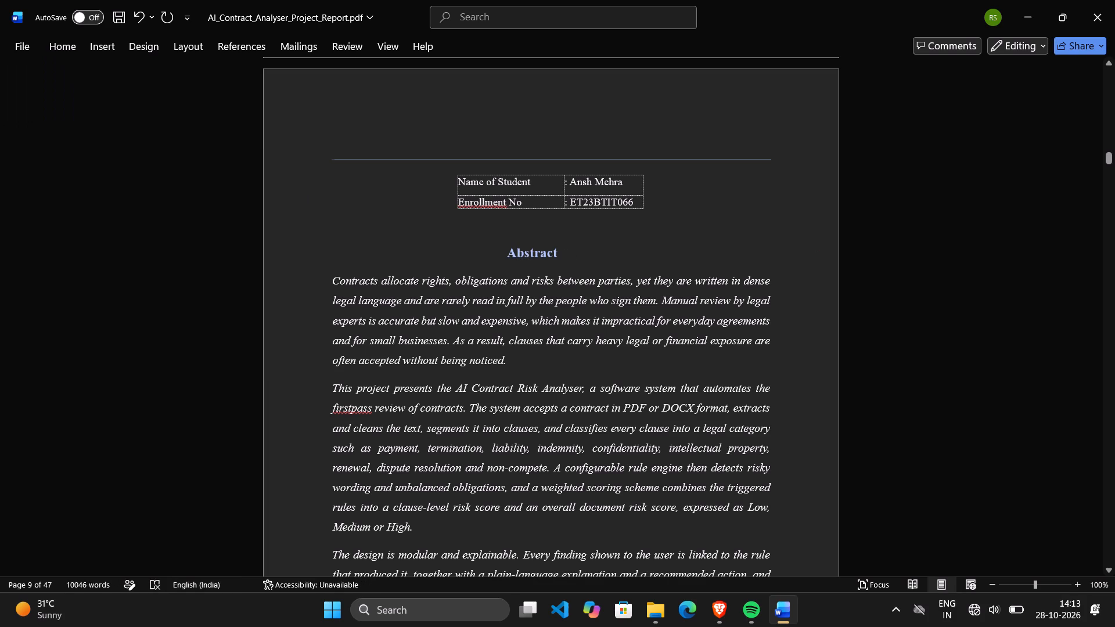
key("BackSpace")
key("BackSpace")
key("BackSpace")
key("BackSpace")
key("BackSpace")
key("BackSpace")
key("BackSpace")
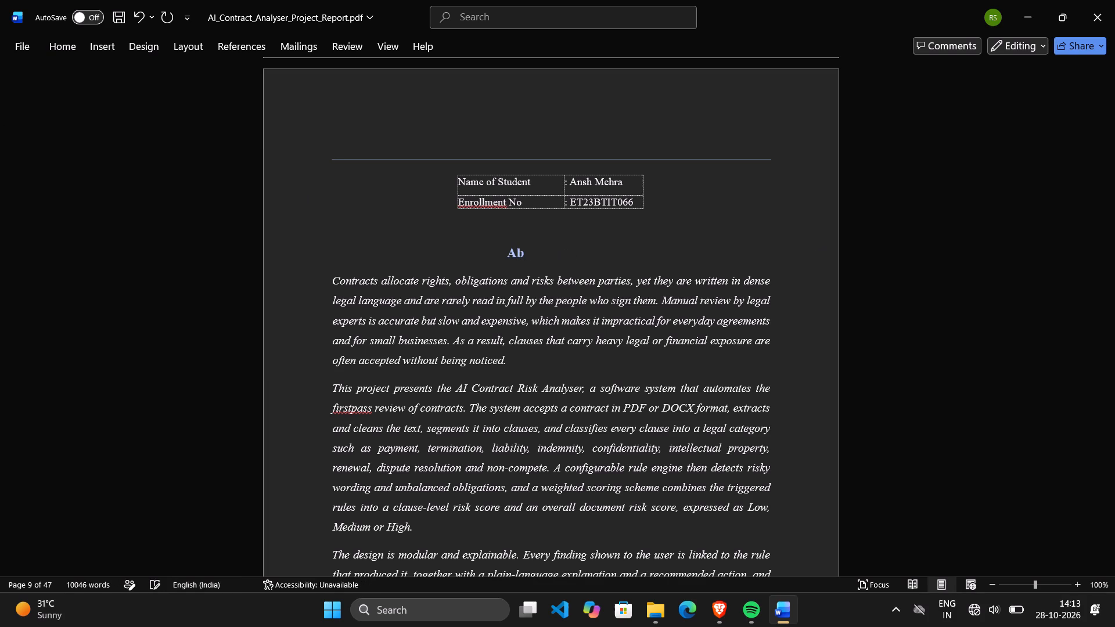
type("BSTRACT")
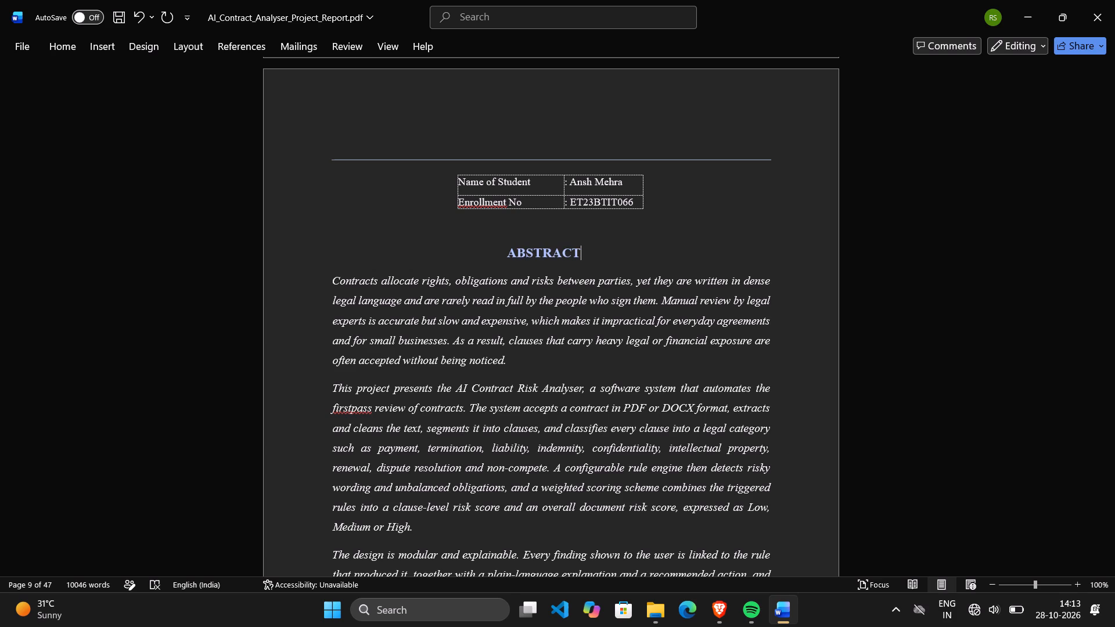
Review the layout of the Abstract page and the List of Tables and List of Figures that follow it.
scroll(458, 253, "up", 2)
scroll(458, 253, "down", 2)
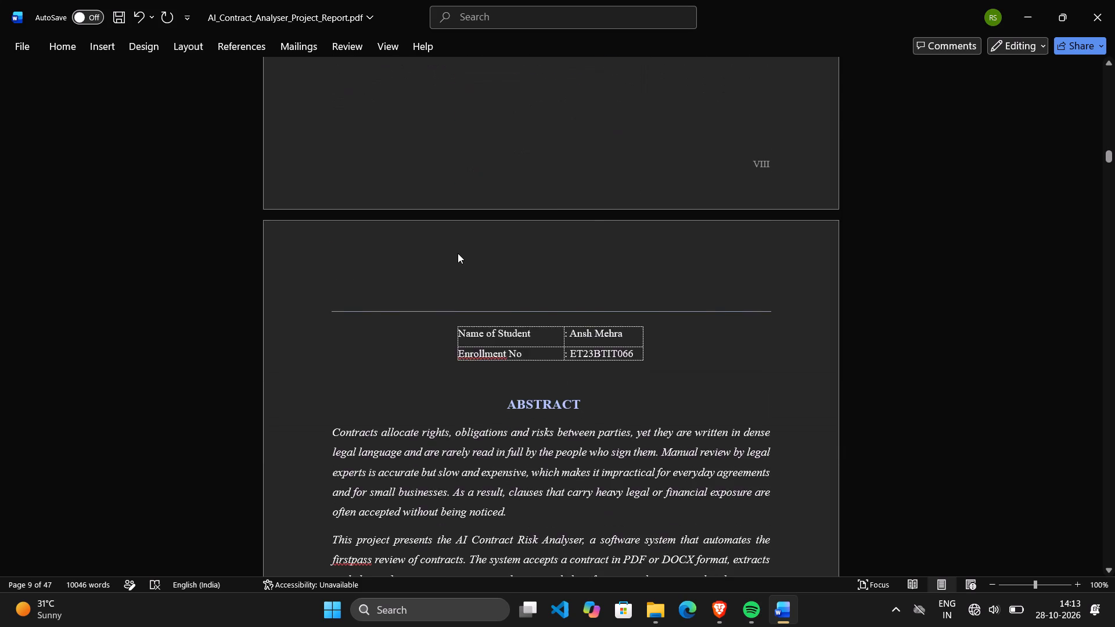
scroll(458, 253, "down", 1)
scroll(458, 253, "up", 2)
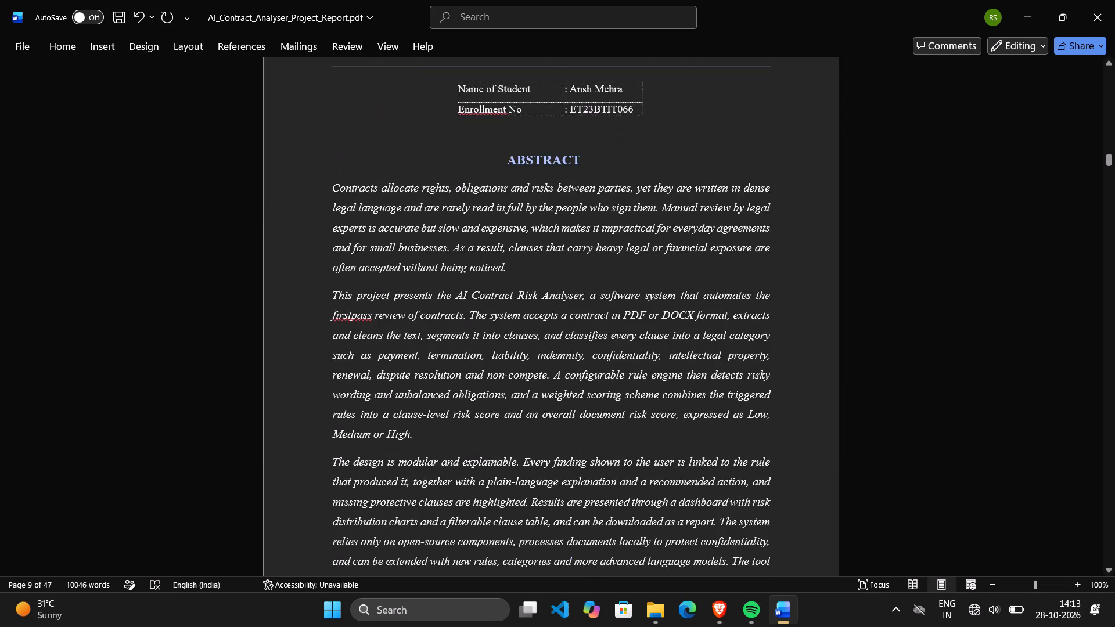
scroll(458, 253, "up", 1)
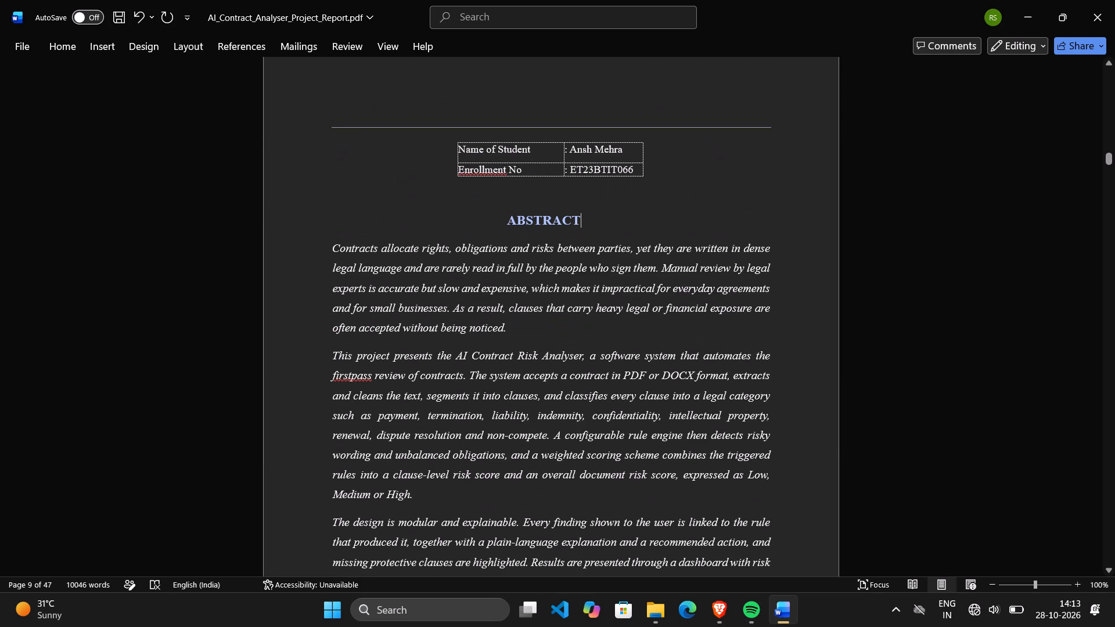
scroll(582, 194, "down", 2)
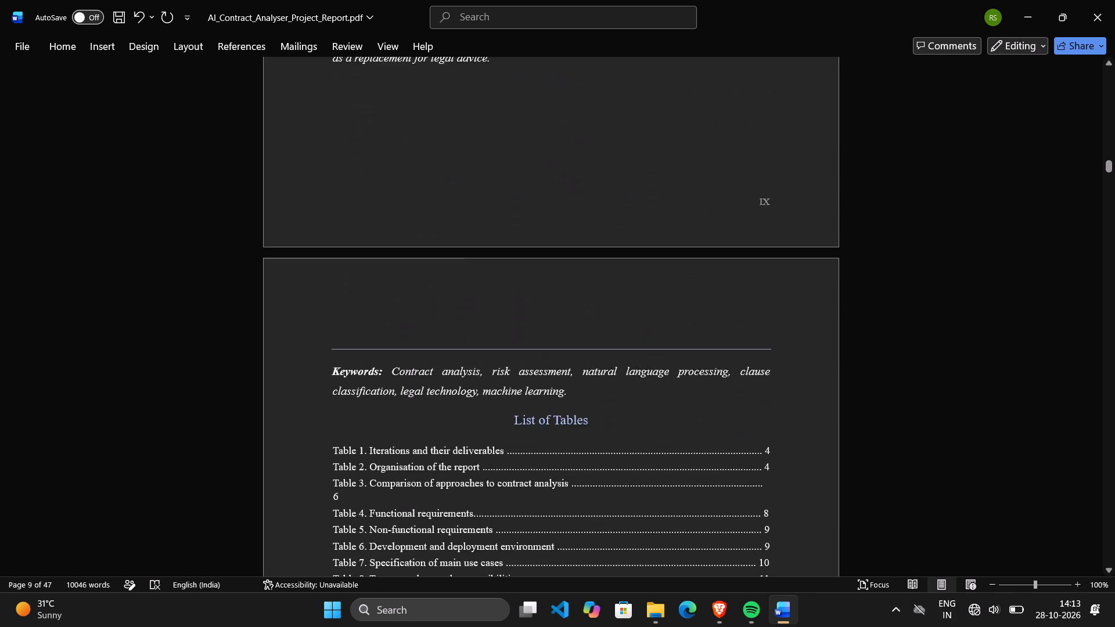
scroll(582, 194, "down", 1)
scroll(568, 289, "down", 1)
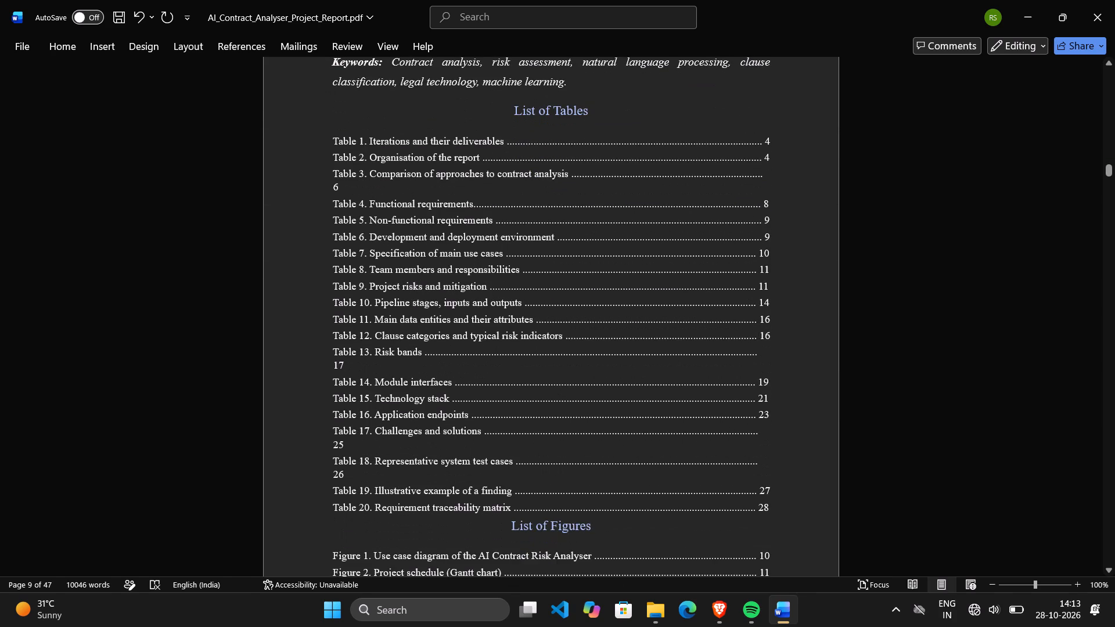
scroll(583, 225, "up", 1)
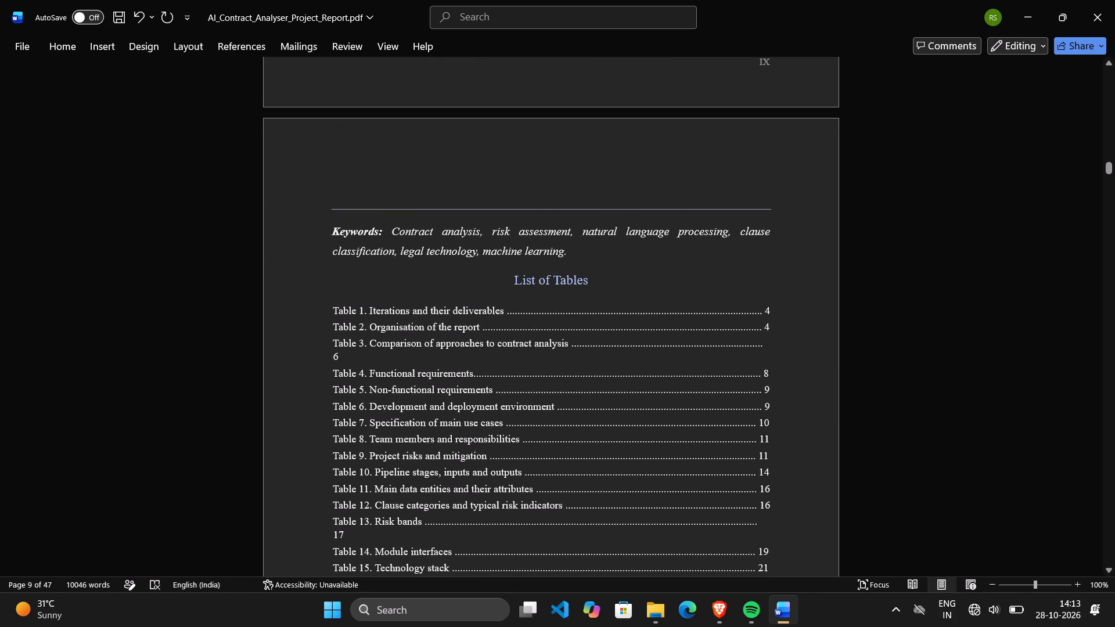
scroll(480, 315, "down", 3)
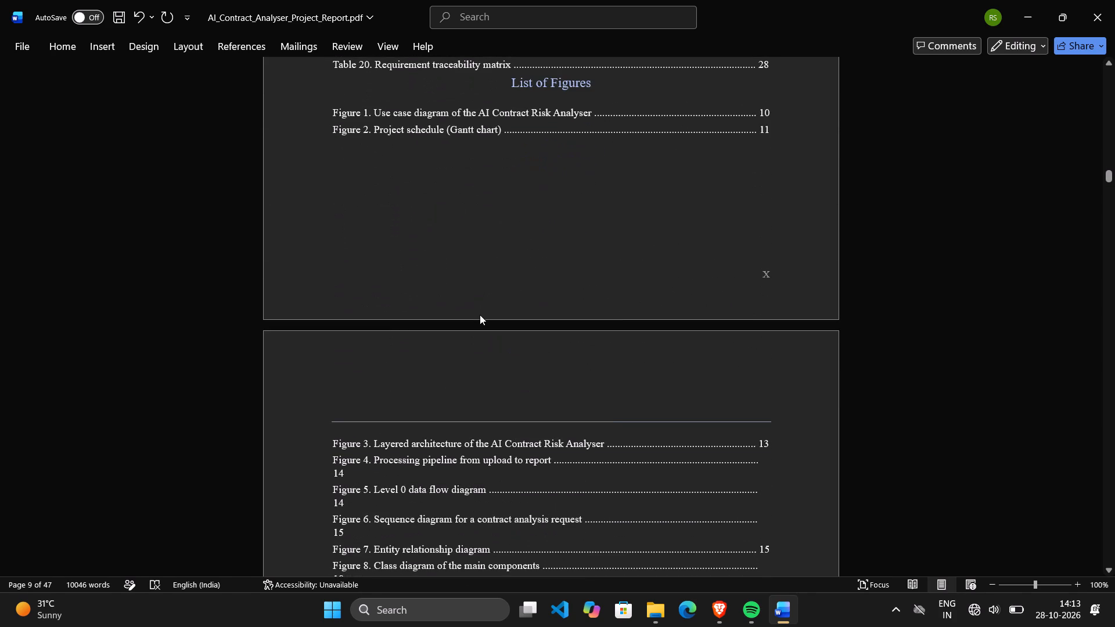
scroll(480, 315, "down", 2)
scroll(480, 315, "up", 2)
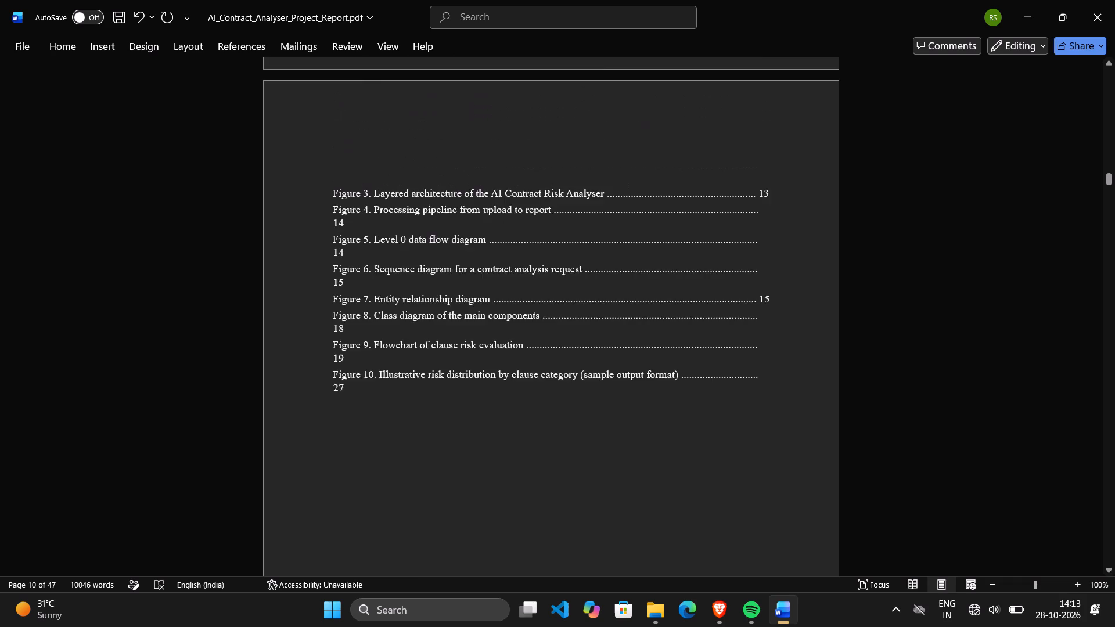
Review the Undertaking and Certificate pages and the student table after the Acknowledgements for layout problems.
scroll(480, 315, "up", 5)
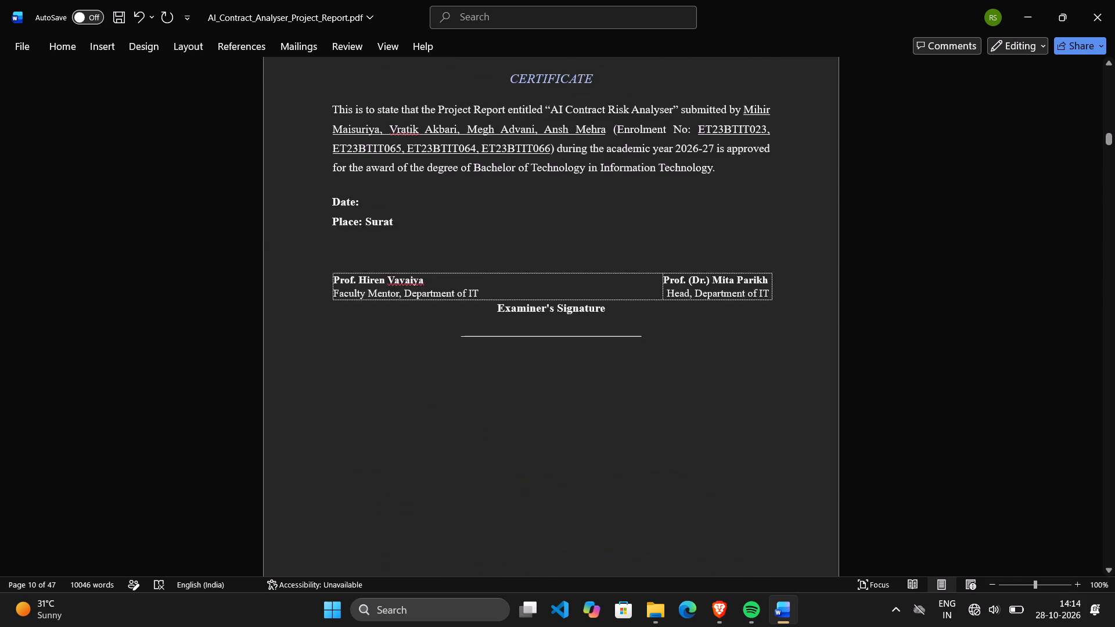
scroll(480, 315, "up", 5)
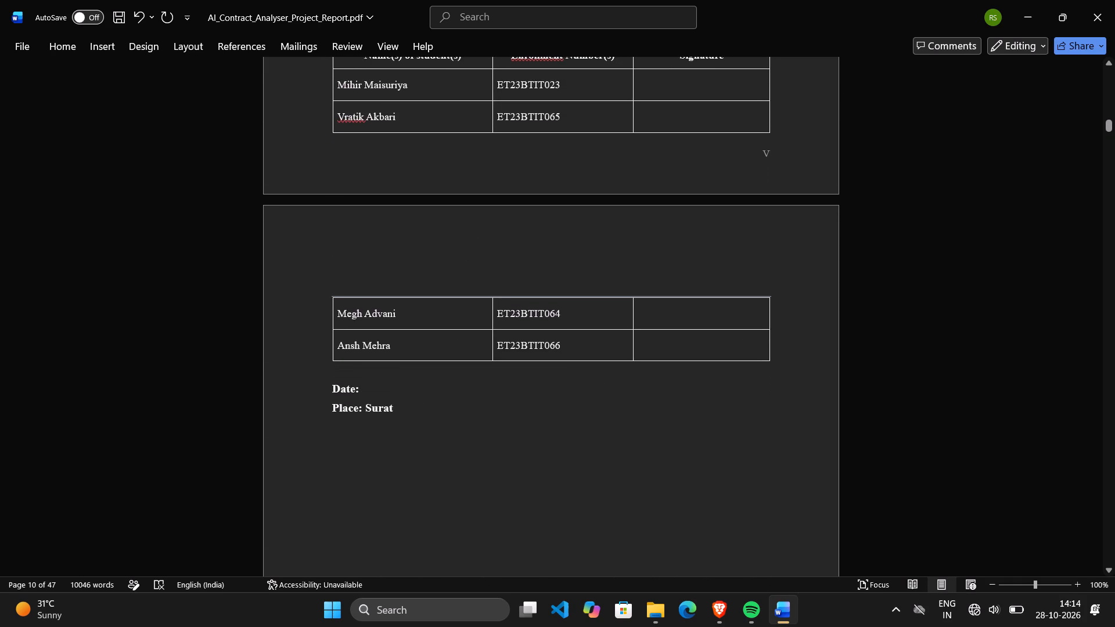
scroll(480, 315, "up", 3)
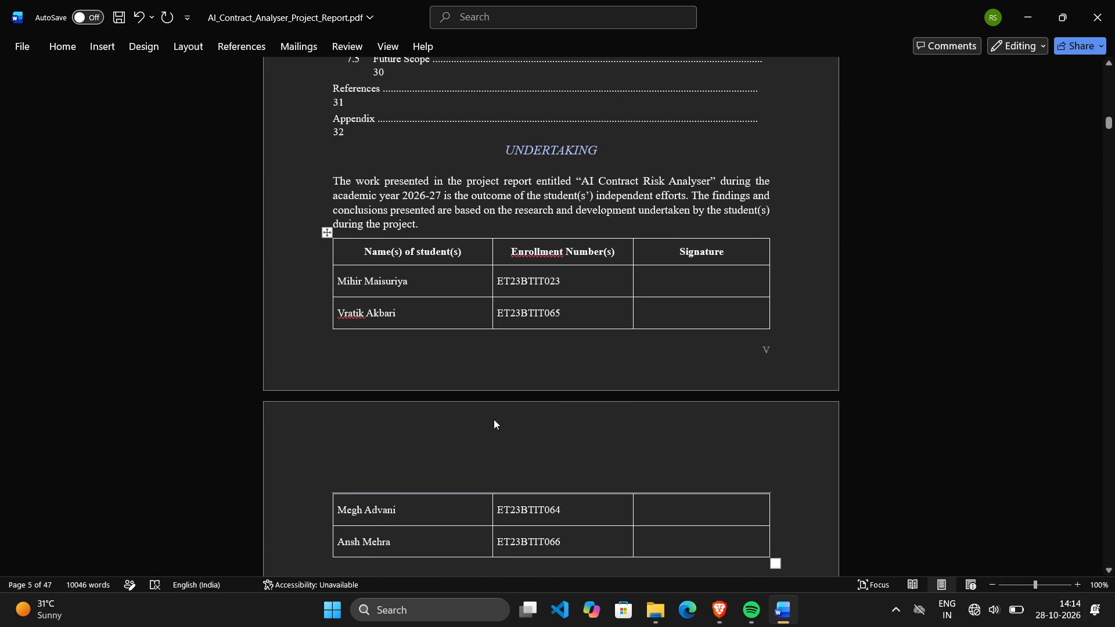
scroll(494, 419, "down", 2)
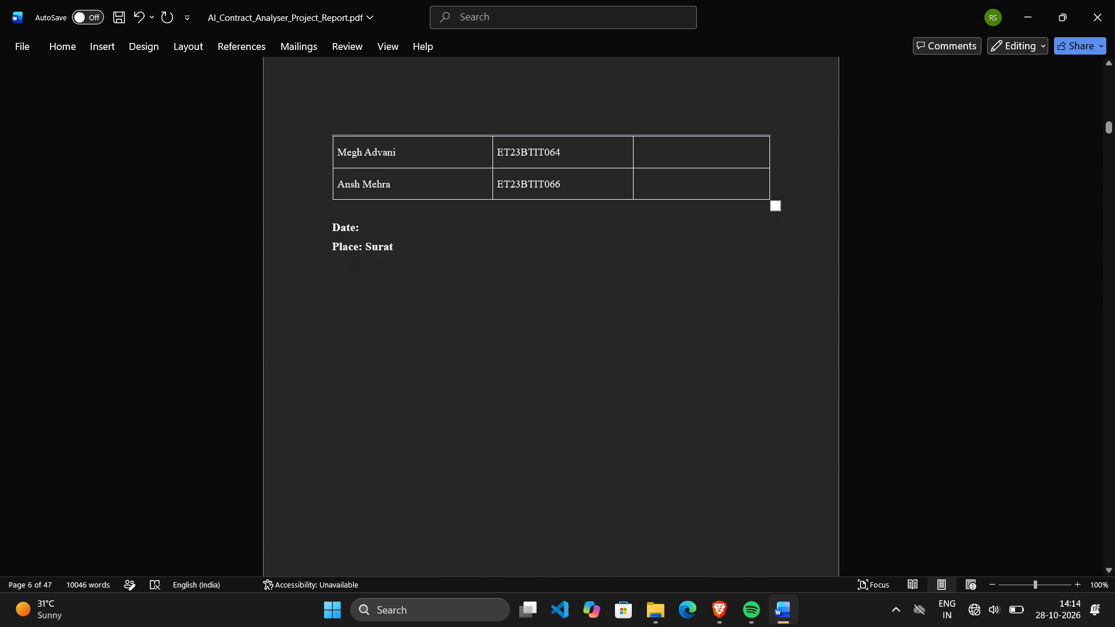
left_click(372, 228)
scroll(475, 335, "down", 3)
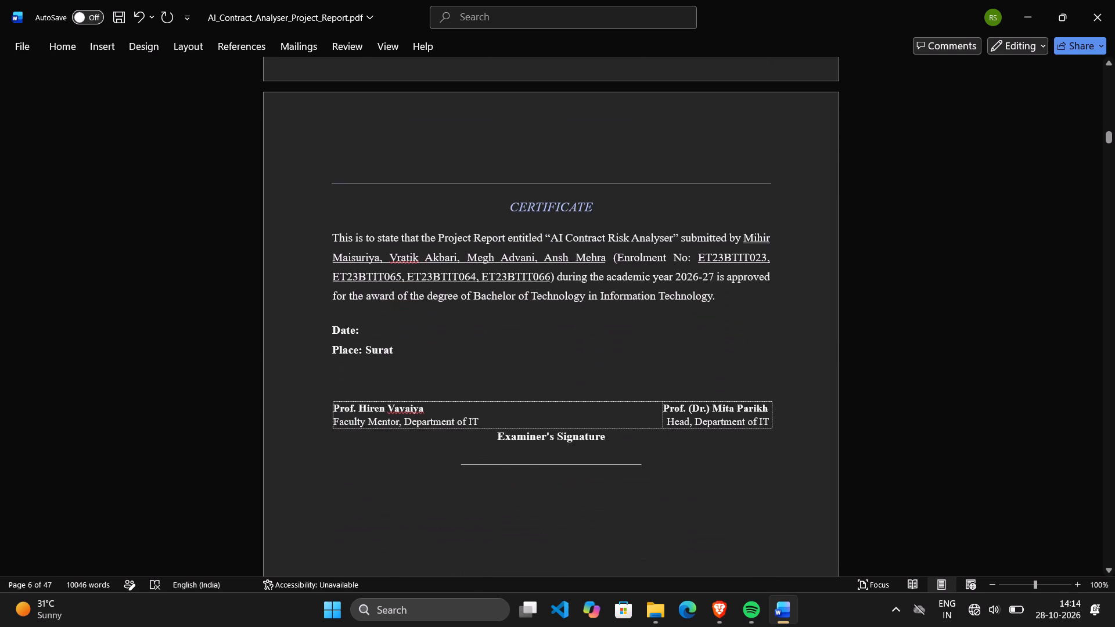
scroll(475, 335, "down", 4)
scroll(475, 335, "up", 1)
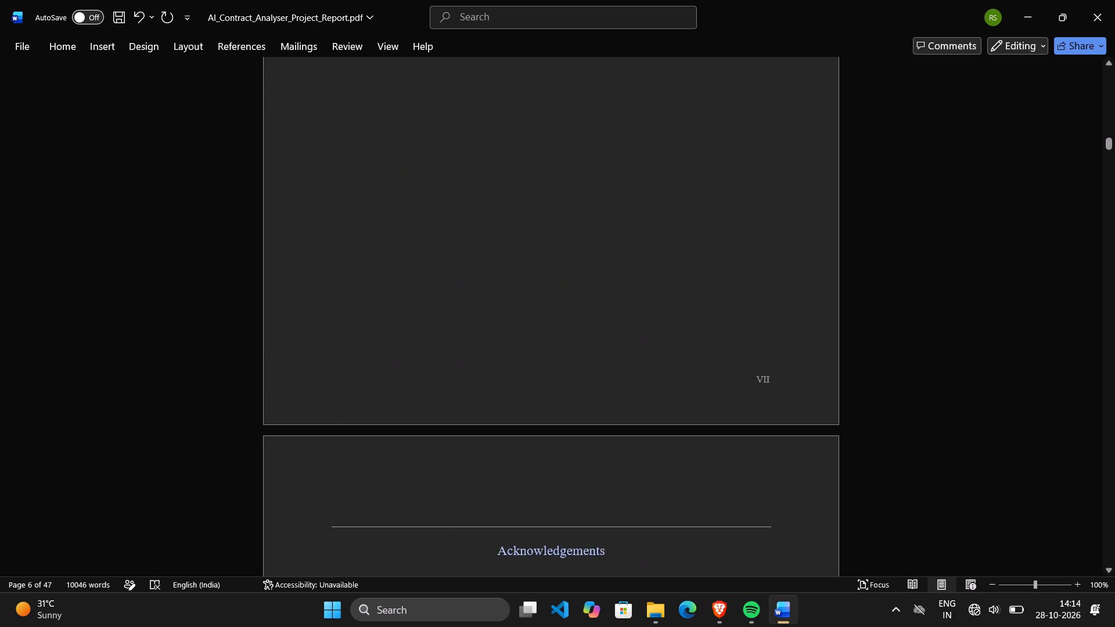
scroll(475, 335, "up", 1)
scroll(475, 335, "down", 1)
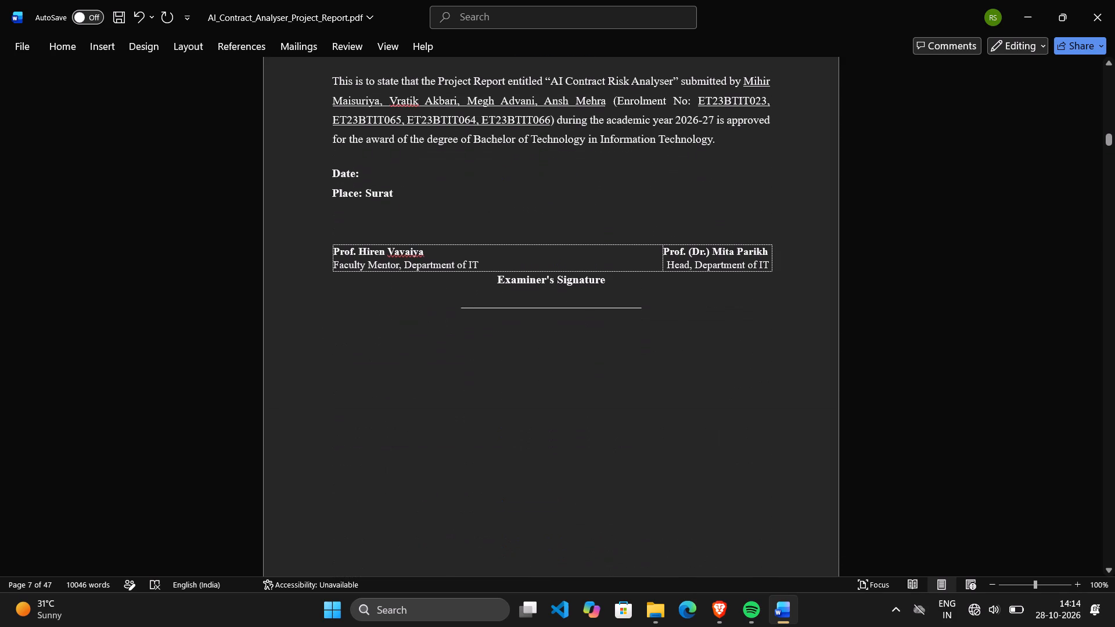
scroll(475, 335, "down", 5)
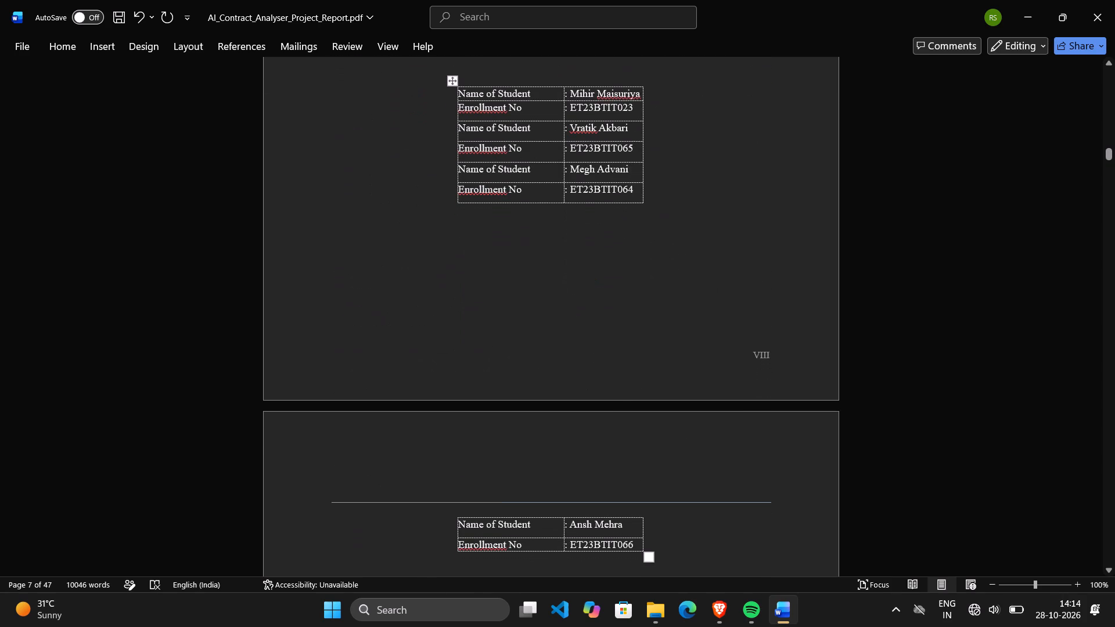
Move the student table up so it sits directly beneath the closing paragraph of the Acknowledgements, with all its rows on one page.
scroll(475, 335, "down", 1)
scroll(618, 307, "up", 1)
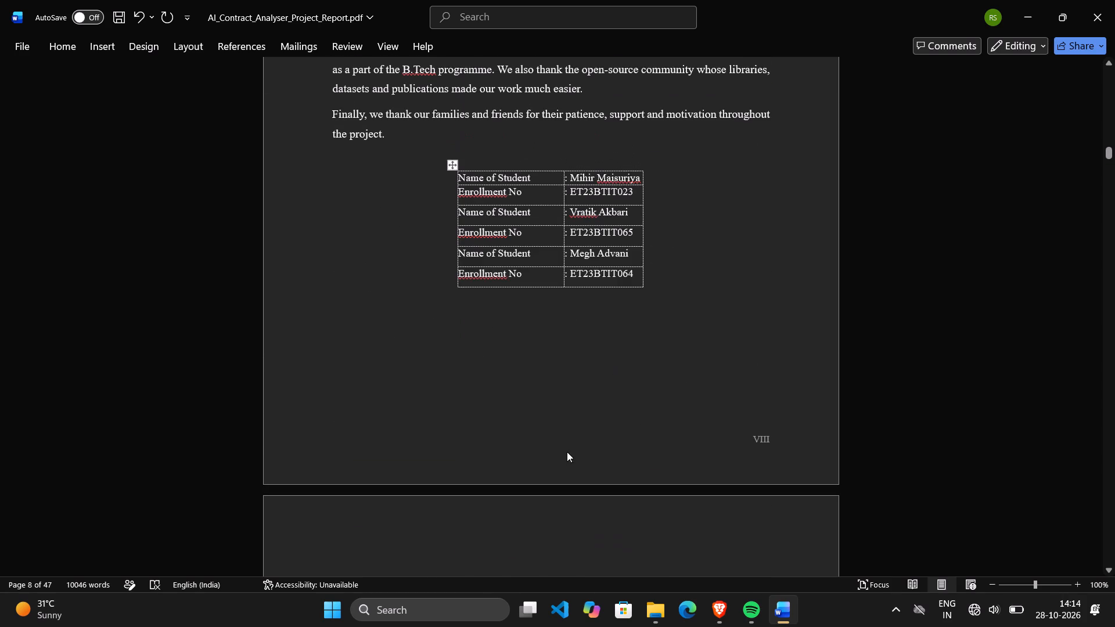
scroll(567, 452, "down", 1)
left_click_drag(563, 443, 544, 139)
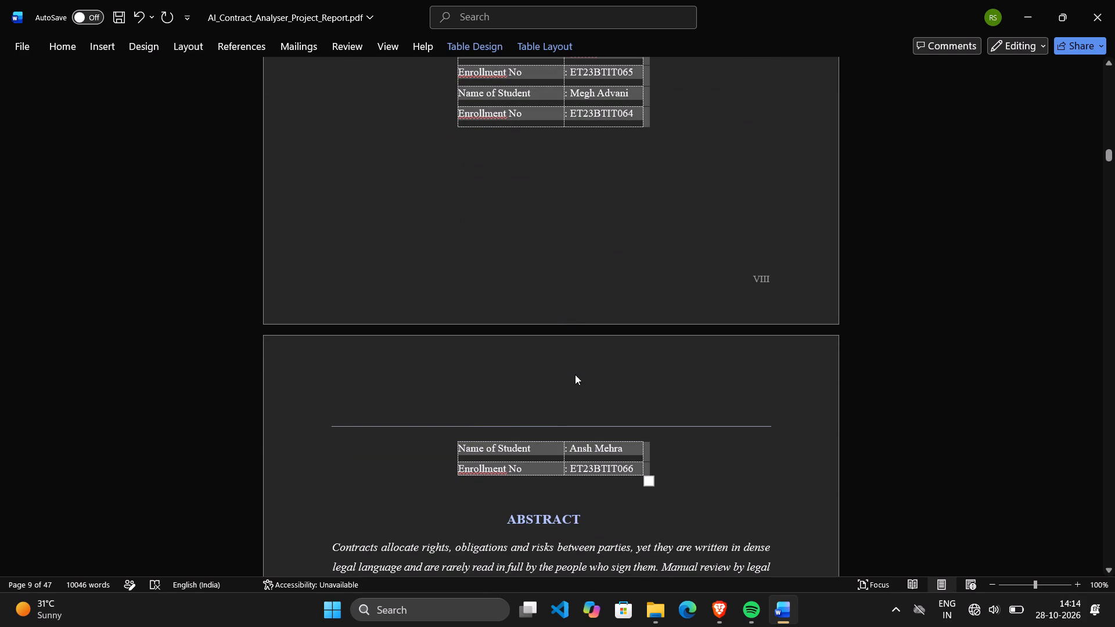
left_click(674, 183)
scroll(556, 327, "up", 1)
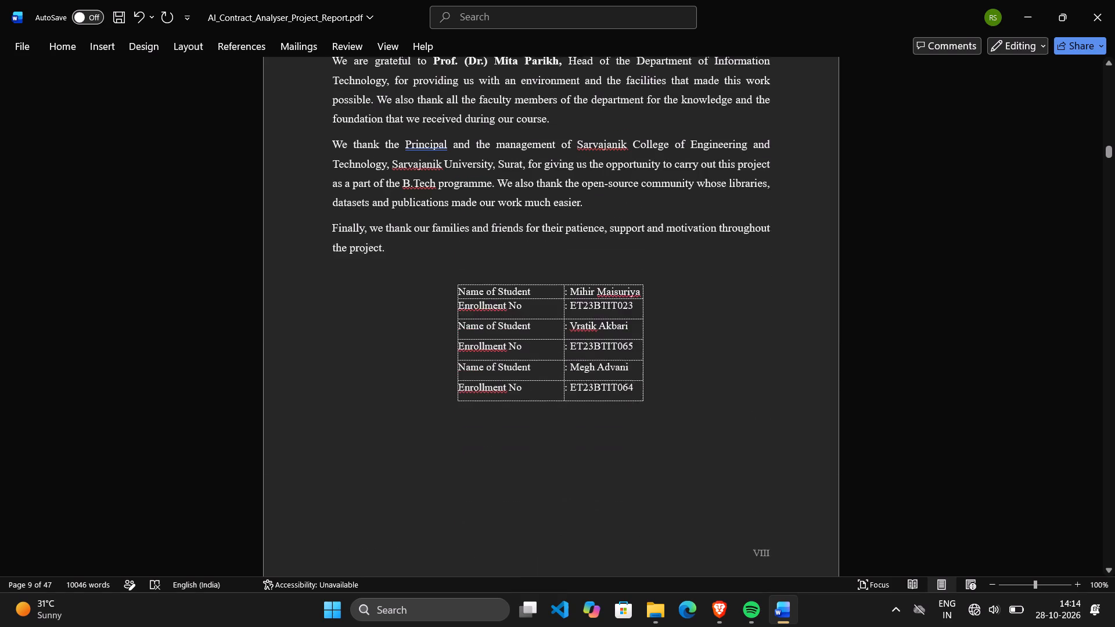
scroll(556, 327, "up", 1)
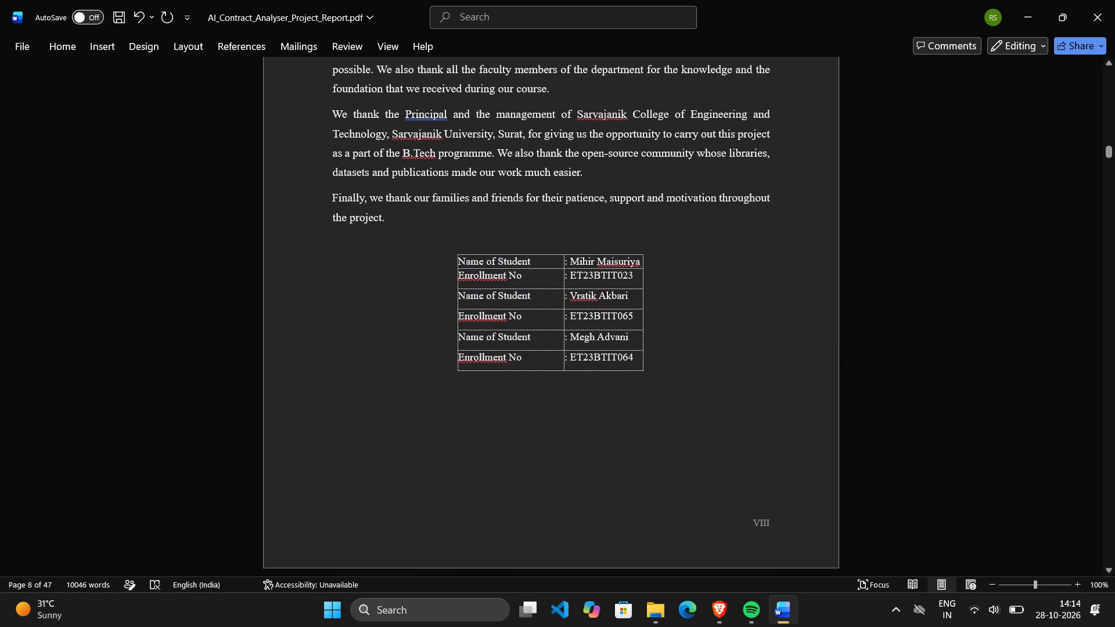
left_click(399, 308)
left_click_drag(453, 247, 452, 218)
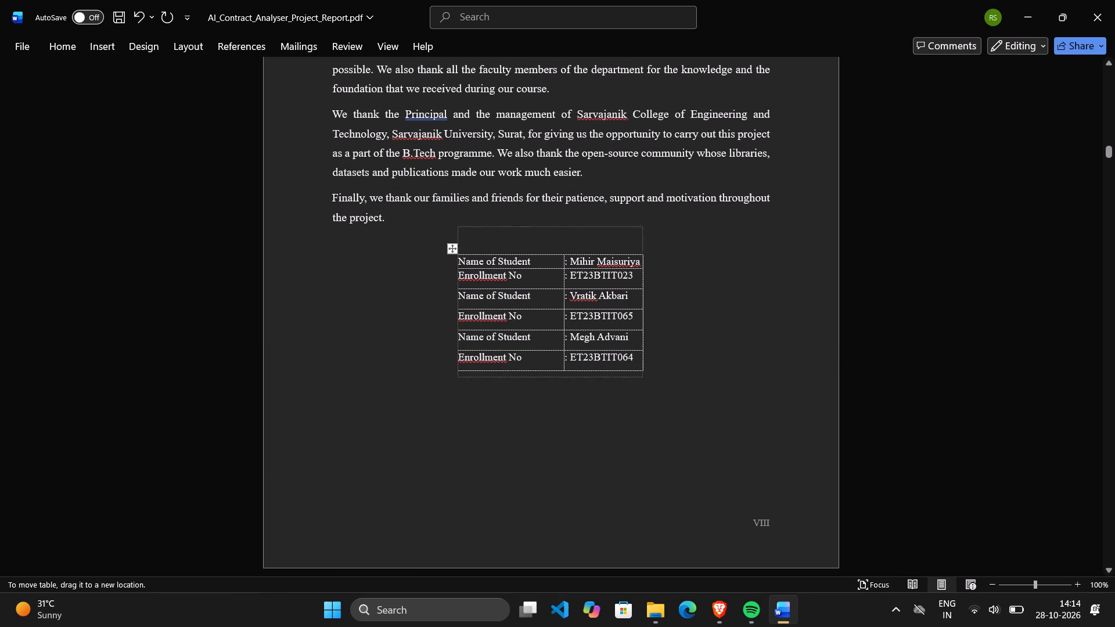
left_click_drag(452, 218, 452, 209)
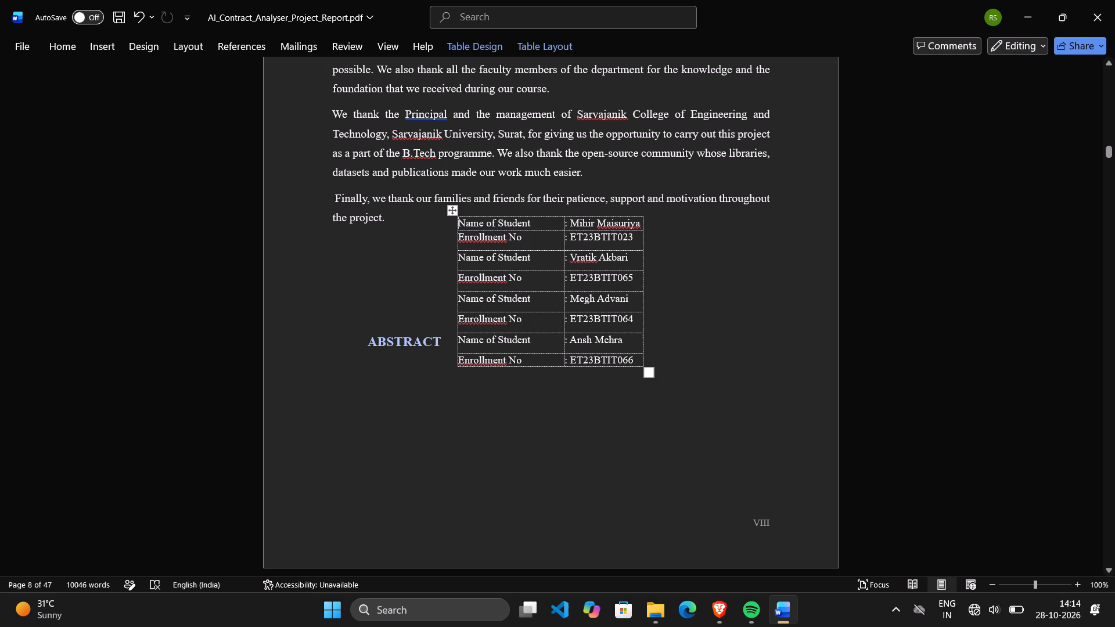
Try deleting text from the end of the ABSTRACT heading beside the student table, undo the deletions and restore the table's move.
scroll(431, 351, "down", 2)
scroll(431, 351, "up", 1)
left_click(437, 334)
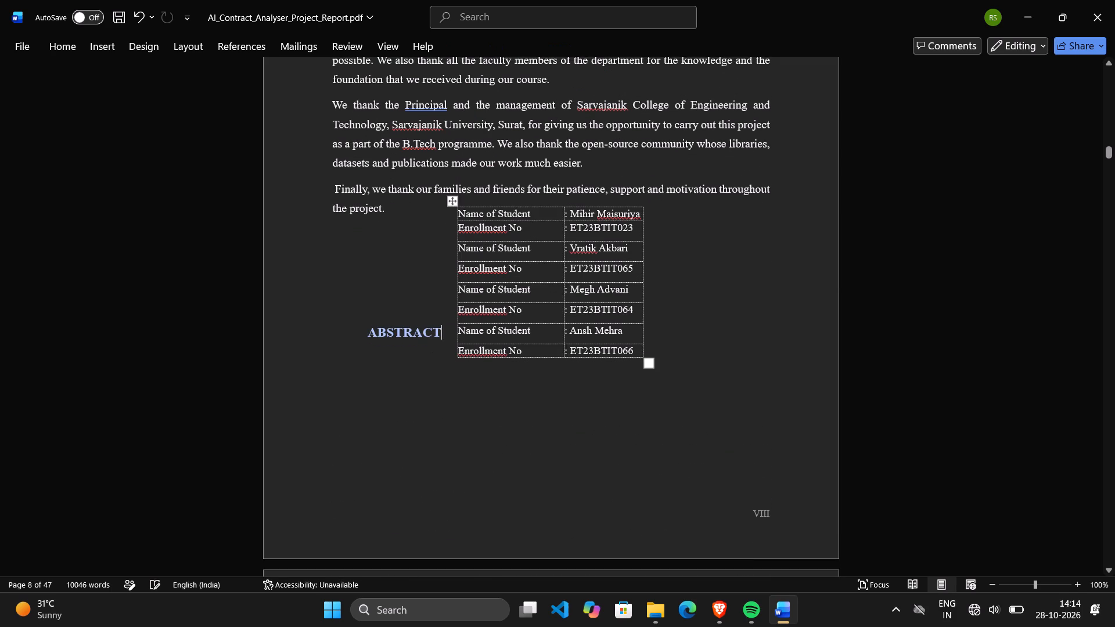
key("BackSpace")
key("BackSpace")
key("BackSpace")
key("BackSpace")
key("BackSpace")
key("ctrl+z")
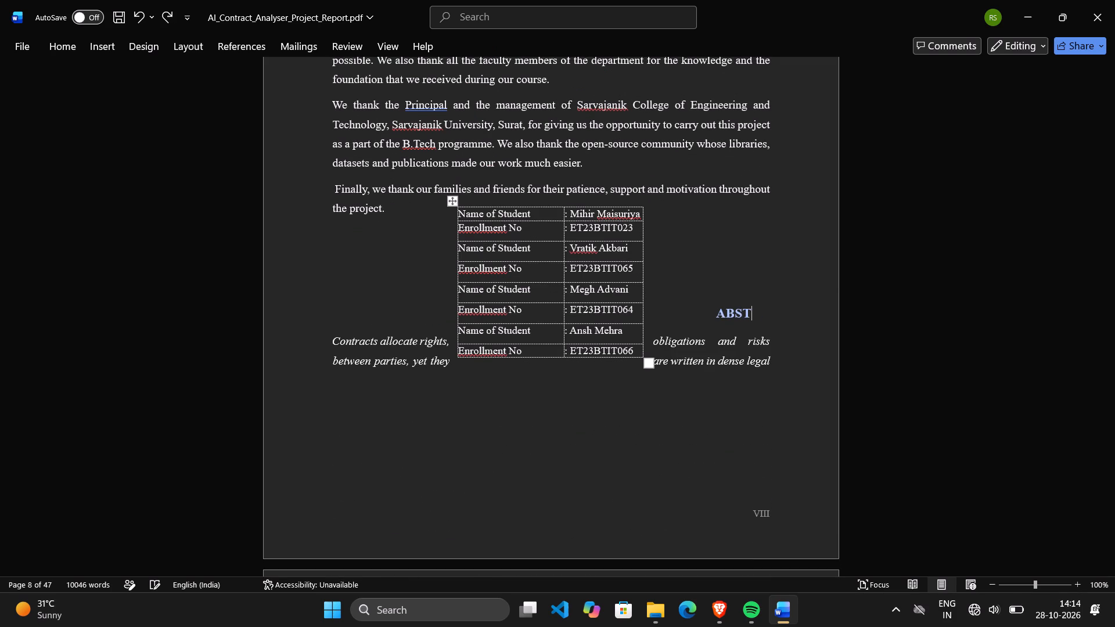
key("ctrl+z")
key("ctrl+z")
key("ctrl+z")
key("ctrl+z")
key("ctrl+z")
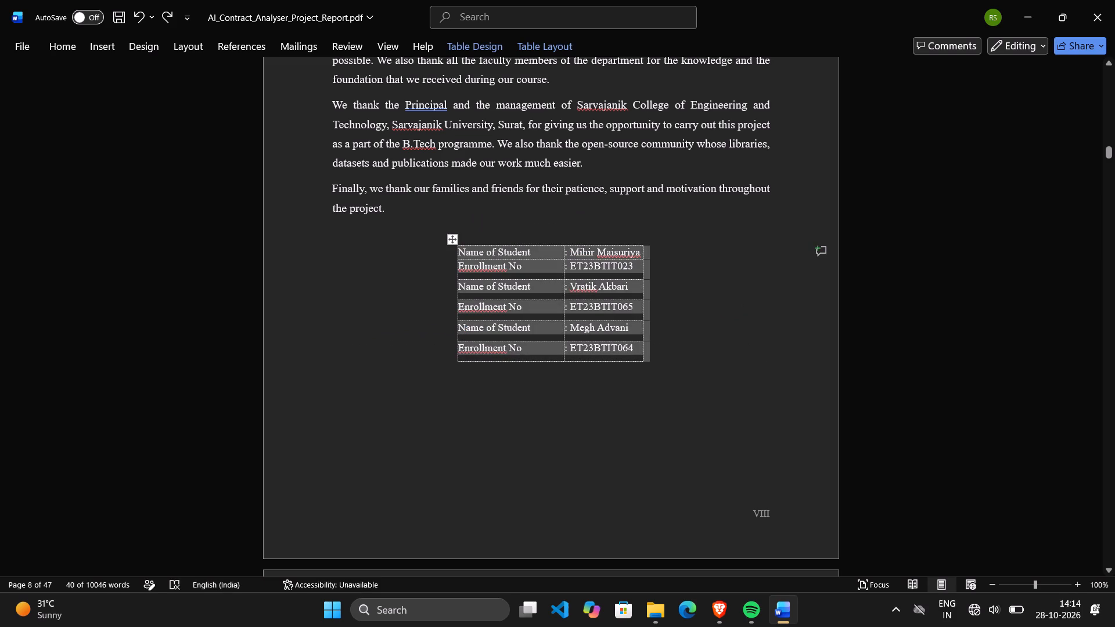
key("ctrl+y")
Insert three blank lines before the ABSTRACT heading to push it onto the page after the student table.
left_click(365, 330)
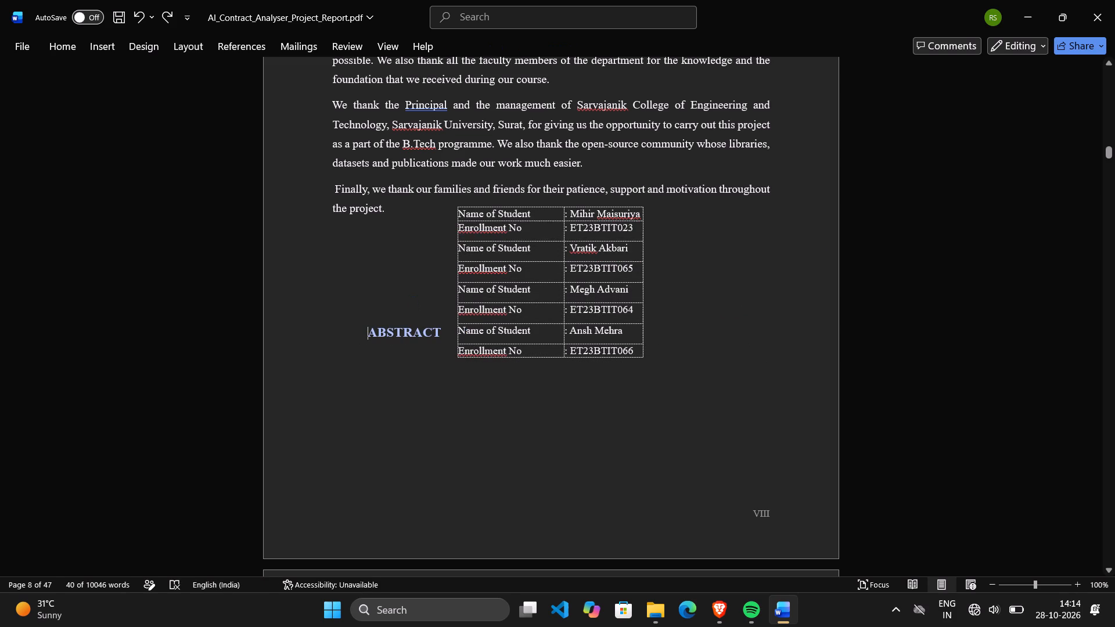
key("Return")
key("Return")
key("Return")
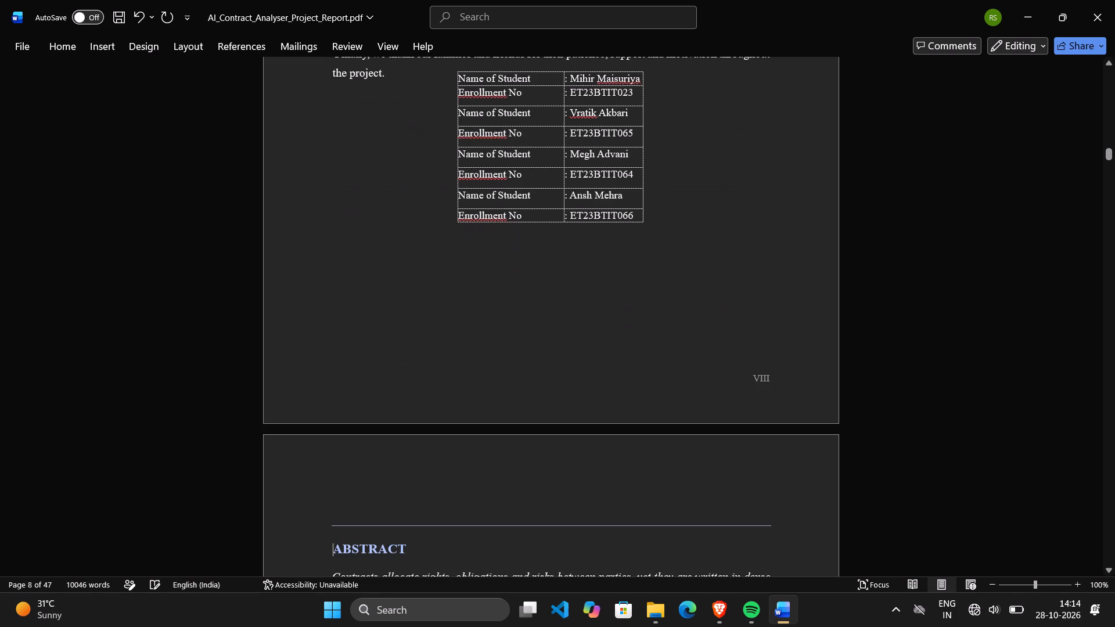
Indent the ABSTRACT heading to the middle of the line, above the abstract text.
scroll(365, 330, "down", 1)
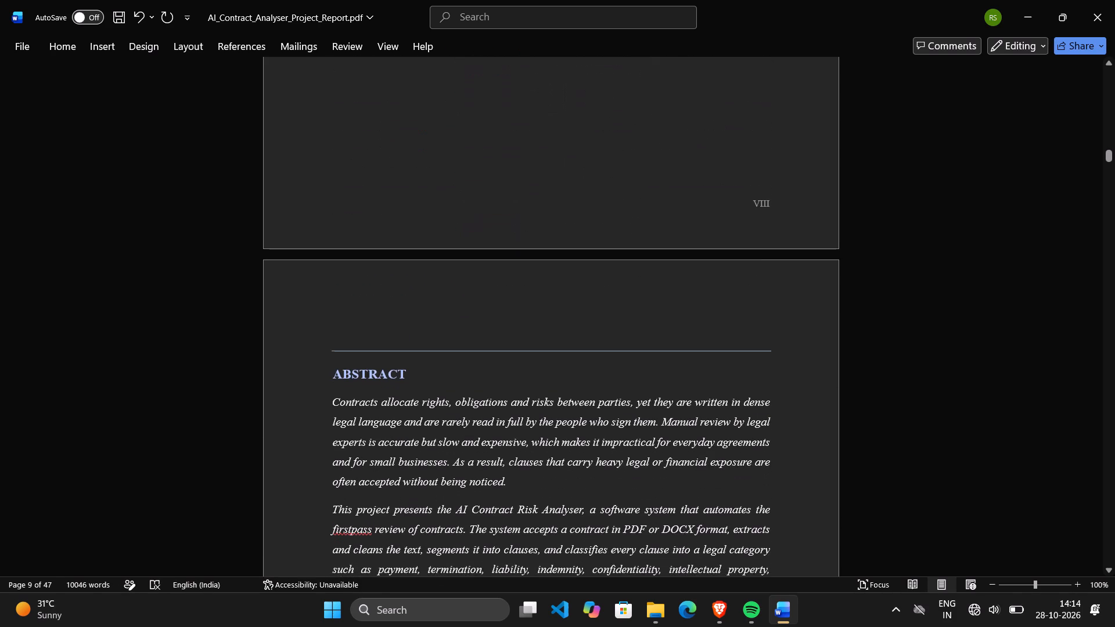
key("Tab")
key("Tab")
key("Tab")
key("Tab")
key("Tab")
key("Tab")
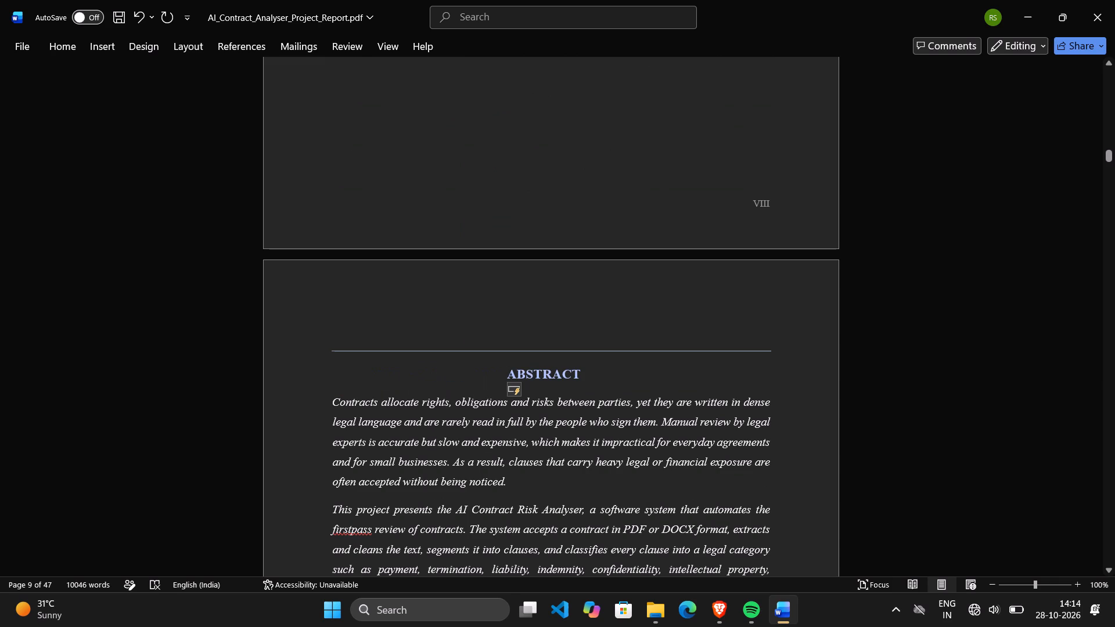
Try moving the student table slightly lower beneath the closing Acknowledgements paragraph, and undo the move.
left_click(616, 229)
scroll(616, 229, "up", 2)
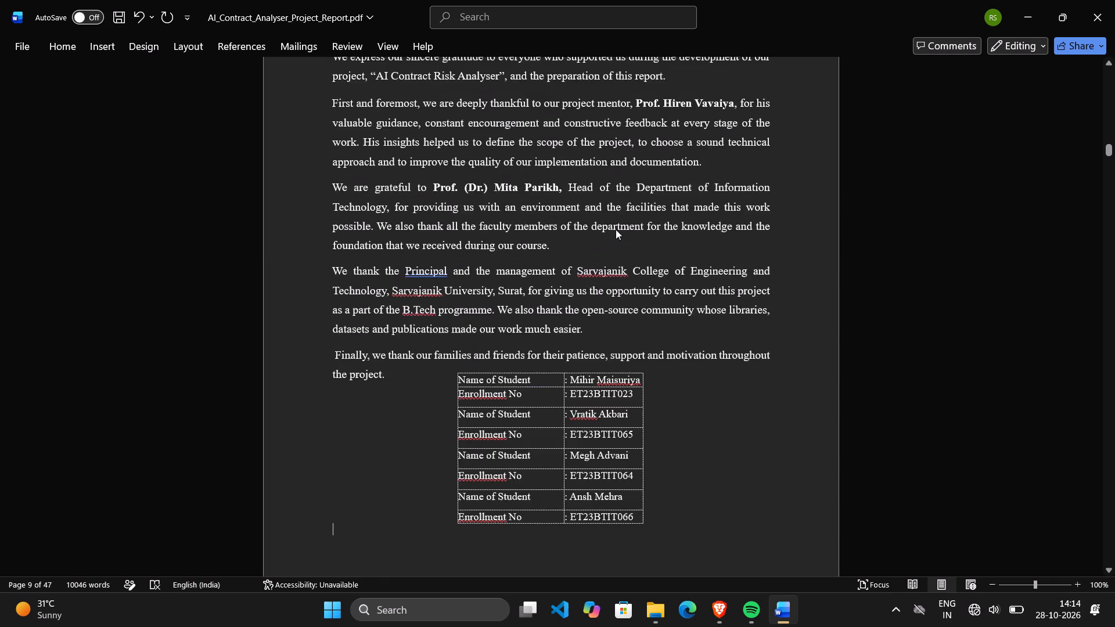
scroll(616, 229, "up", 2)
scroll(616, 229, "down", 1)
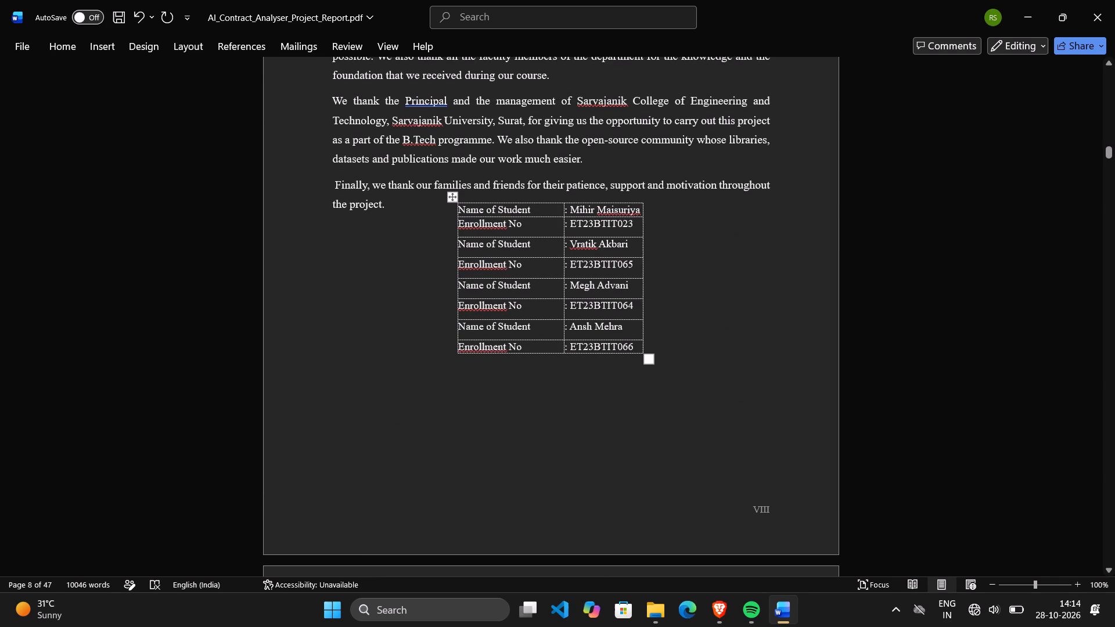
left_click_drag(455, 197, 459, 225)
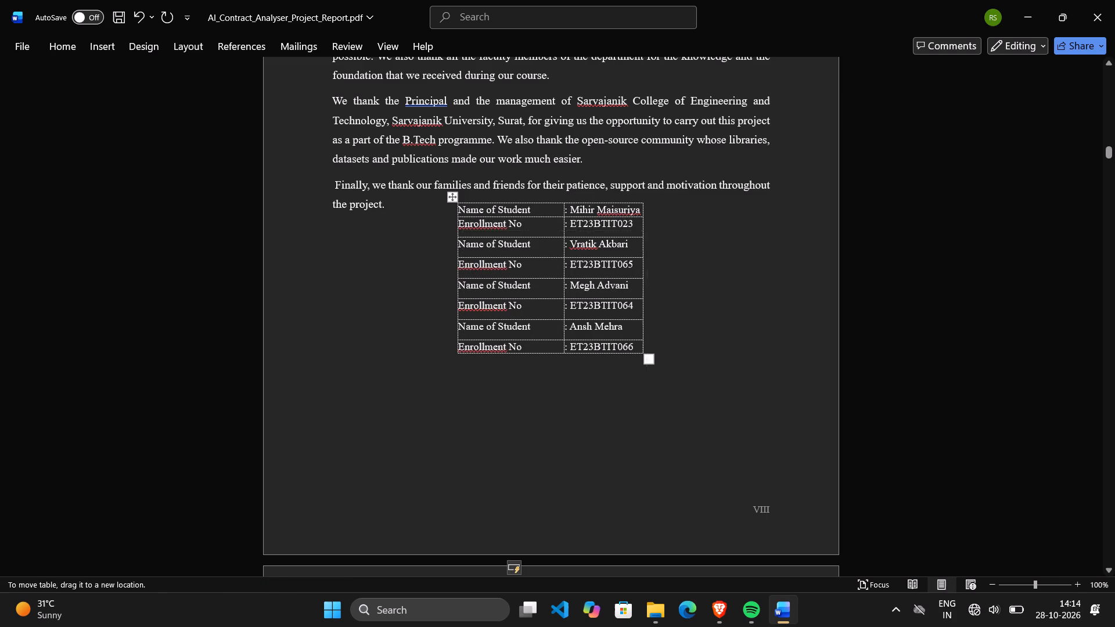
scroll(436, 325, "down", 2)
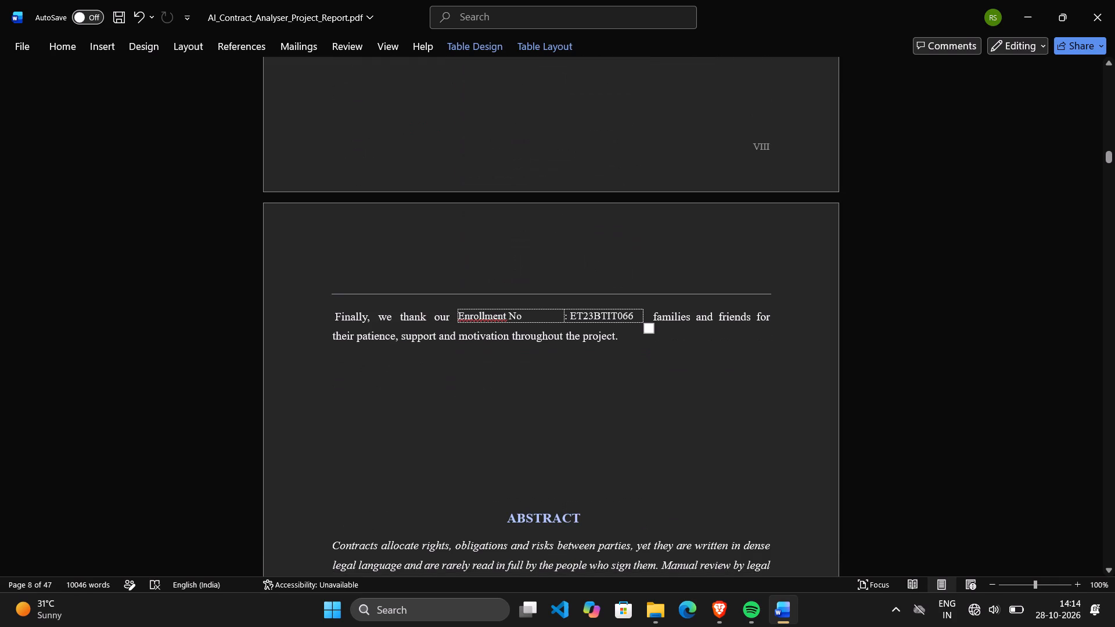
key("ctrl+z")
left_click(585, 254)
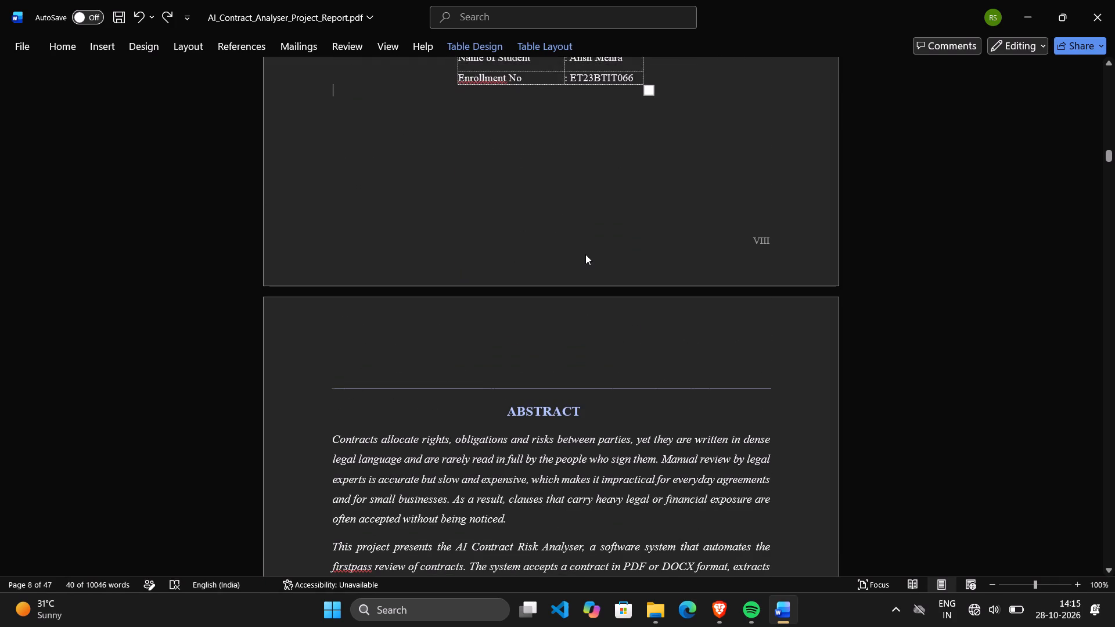
Review the front-matter layout from the Certificate and Acknowledgements through the Abstract, List of Figures and List of Symbols, Abbreviations and Nomenclature.
scroll(585, 254, "up", 5)
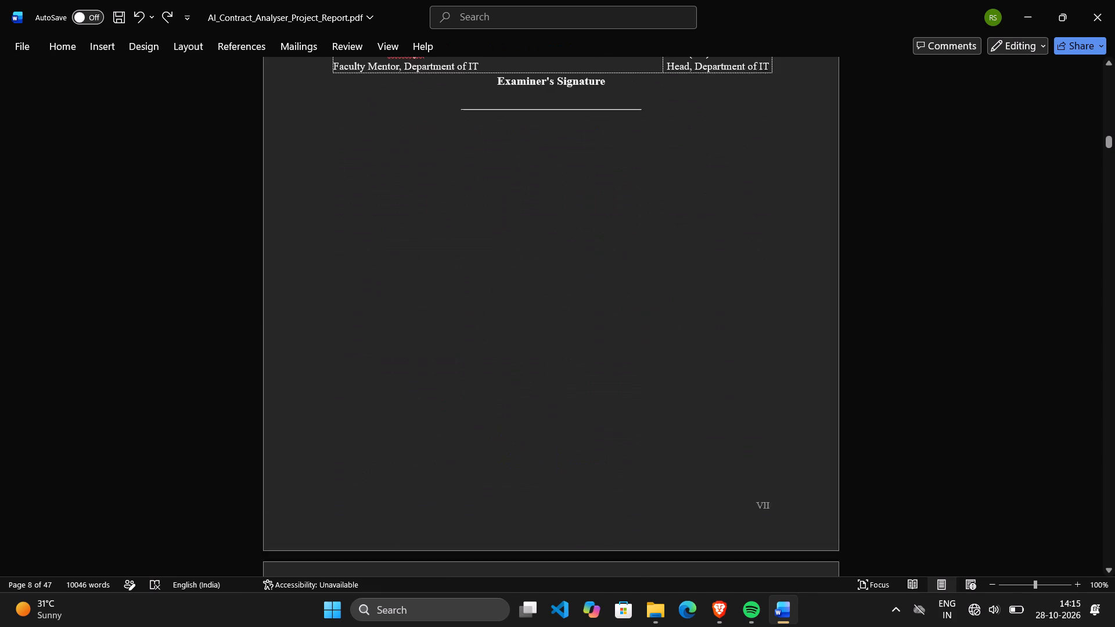
scroll(585, 254, "up", 2)
scroll(585, 254, "down", 6)
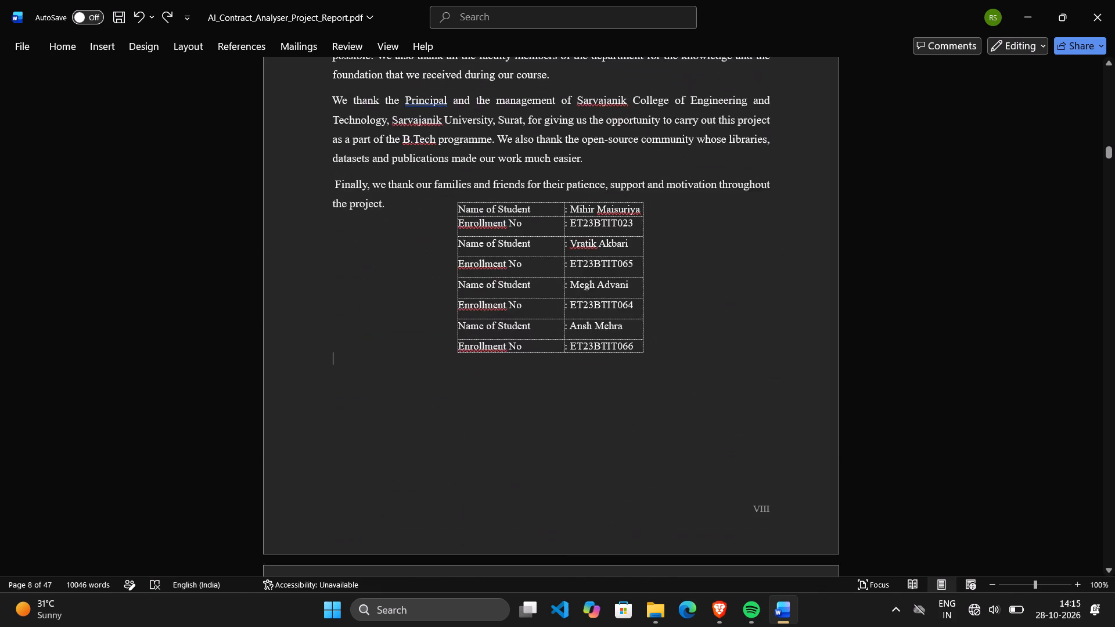
scroll(585, 254, "down", 5)
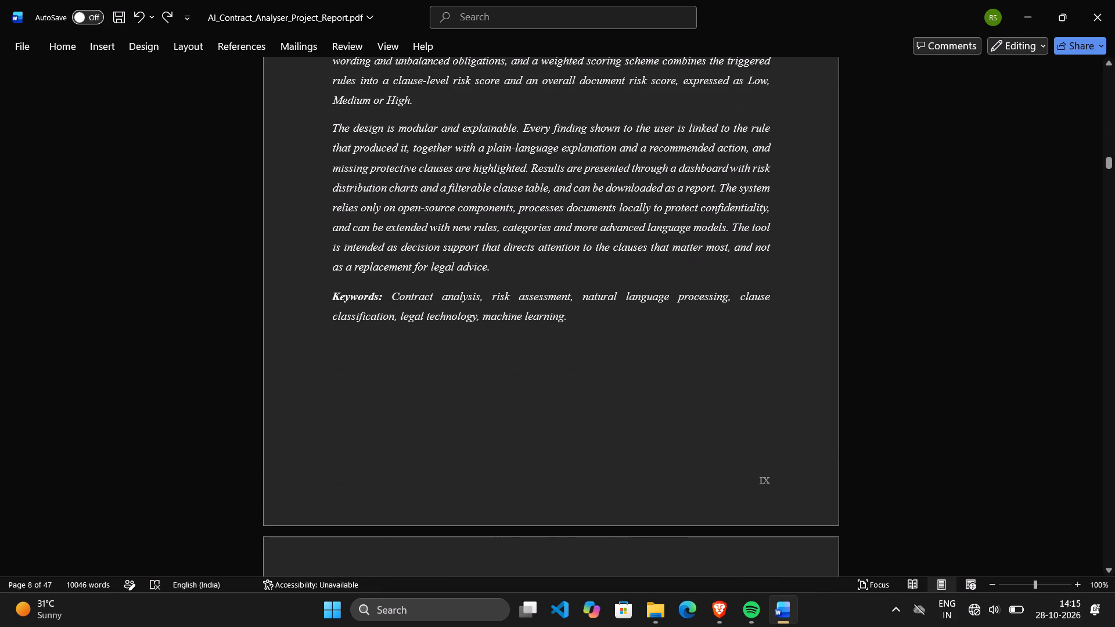
scroll(585, 254, "down", 5)
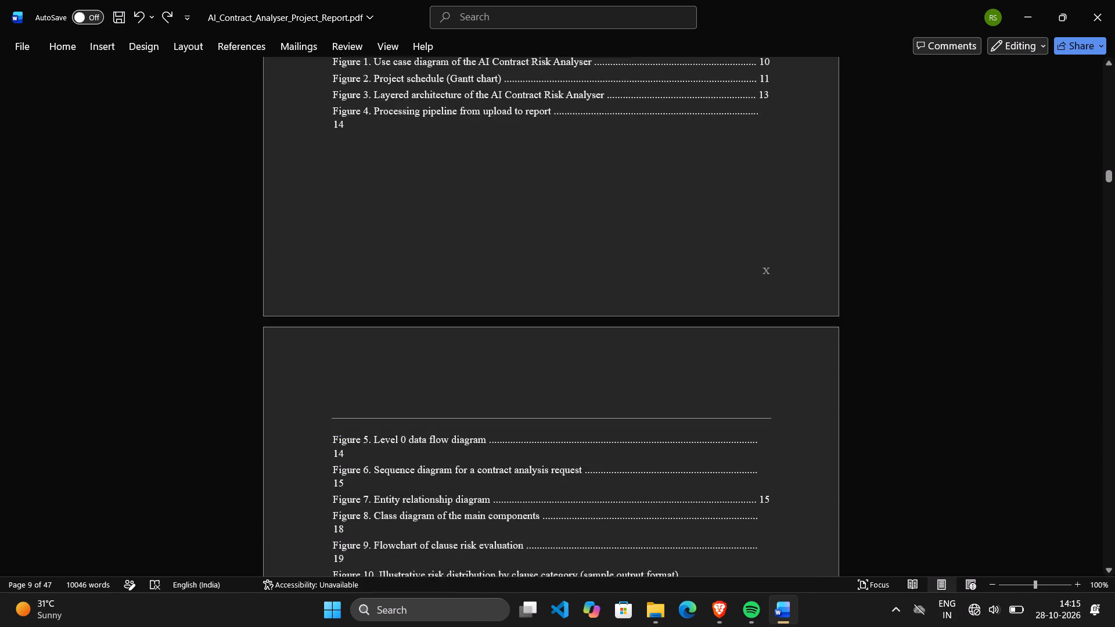
scroll(585, 254, "down", 4)
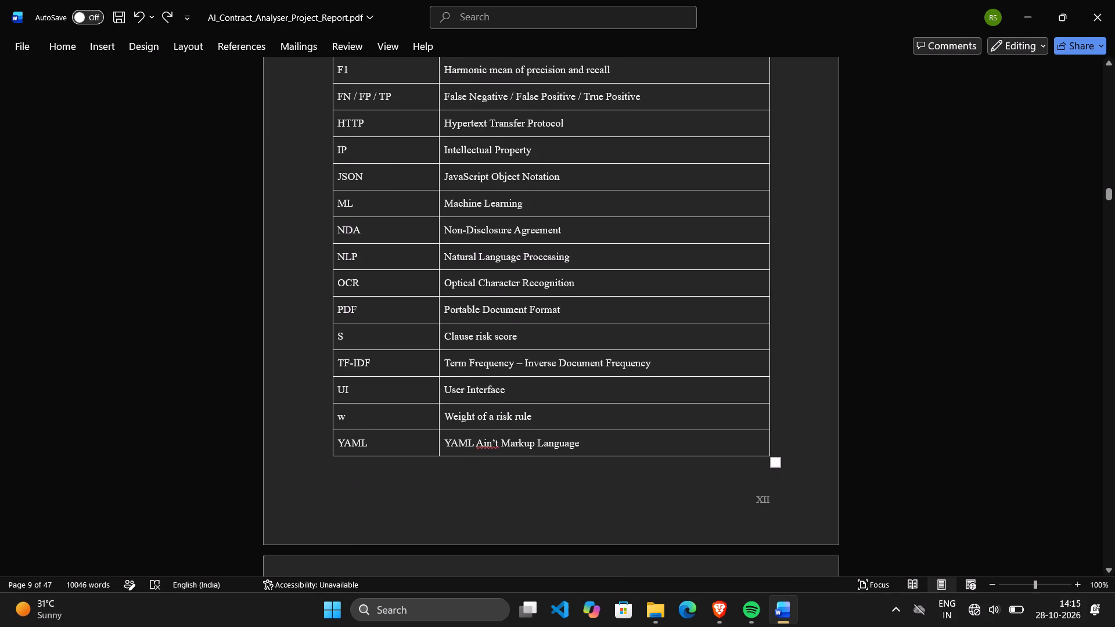
scroll(585, 254, "down", 2)
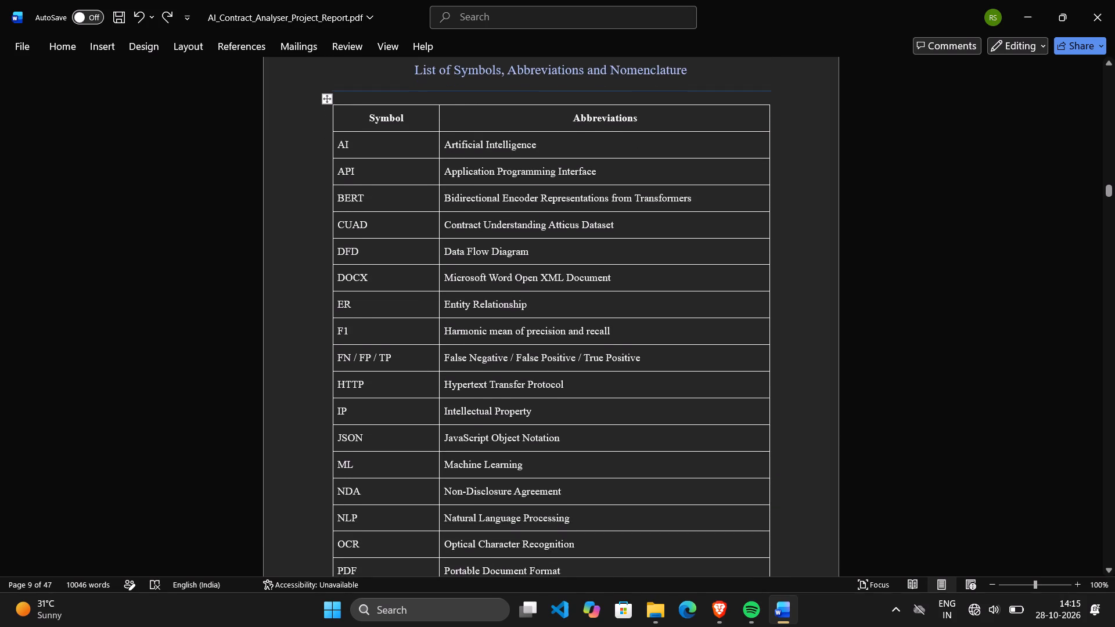
Review the Introduction, Literature Review and System Analysis chapters through to the Design chapter, checking heading numbers, tables and page breaks.
scroll(585, 254, "down", 3)
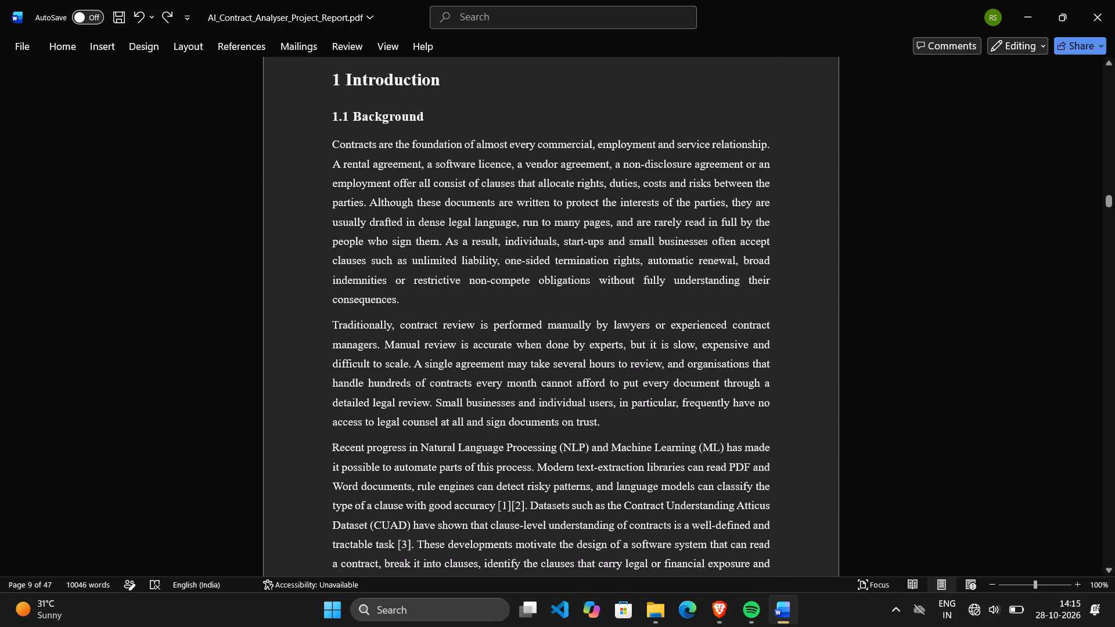
scroll(585, 254, "down", 6)
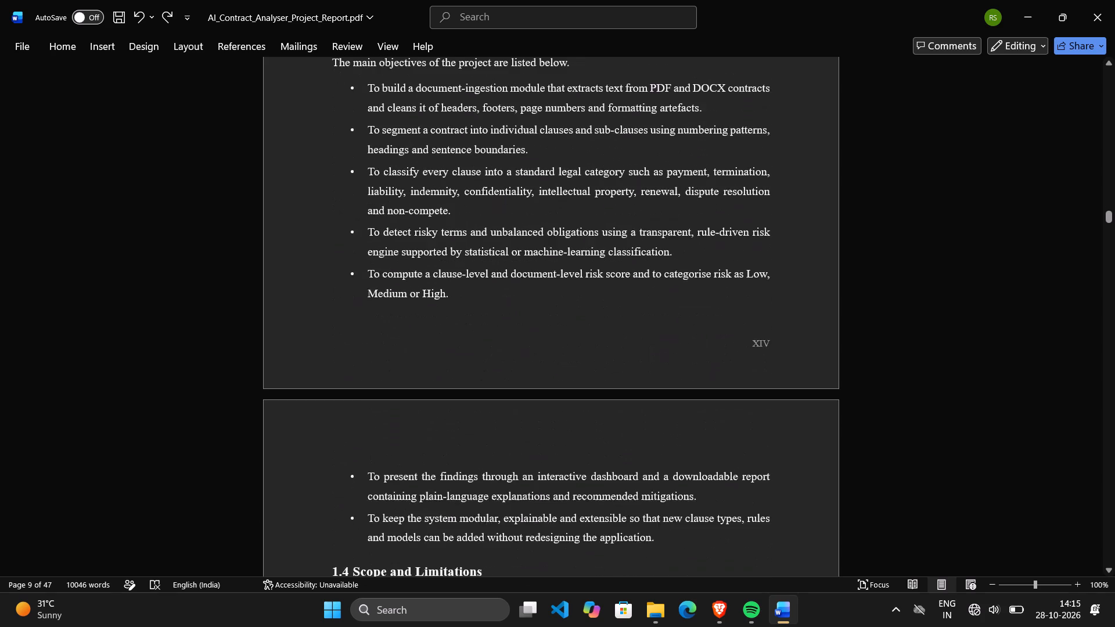
scroll(585, 254, "down", 6)
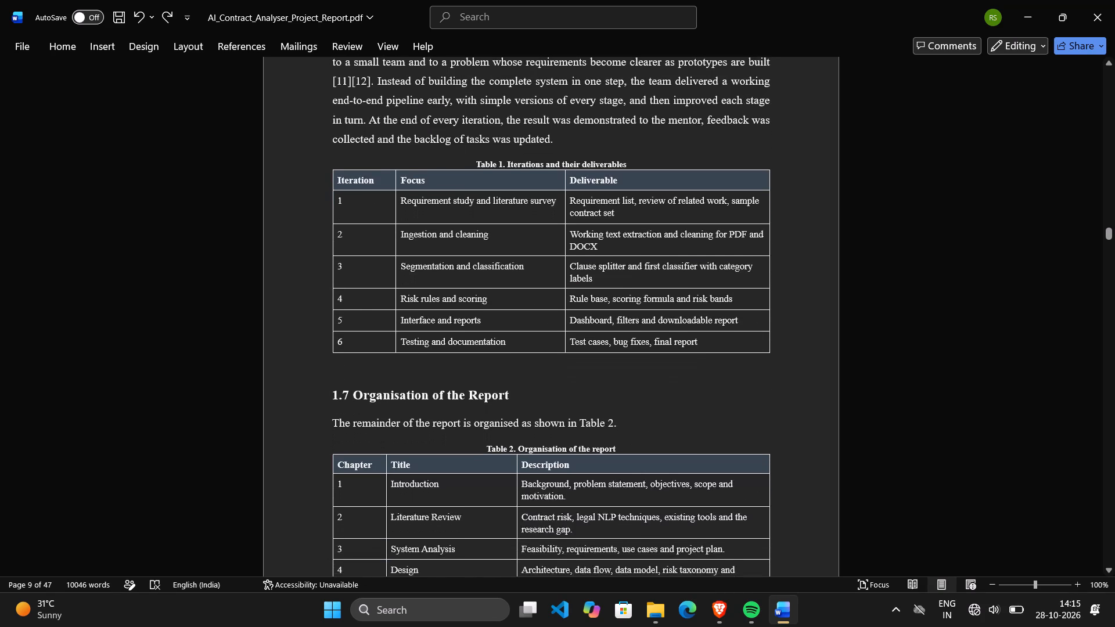
scroll(585, 254, "down", 6)
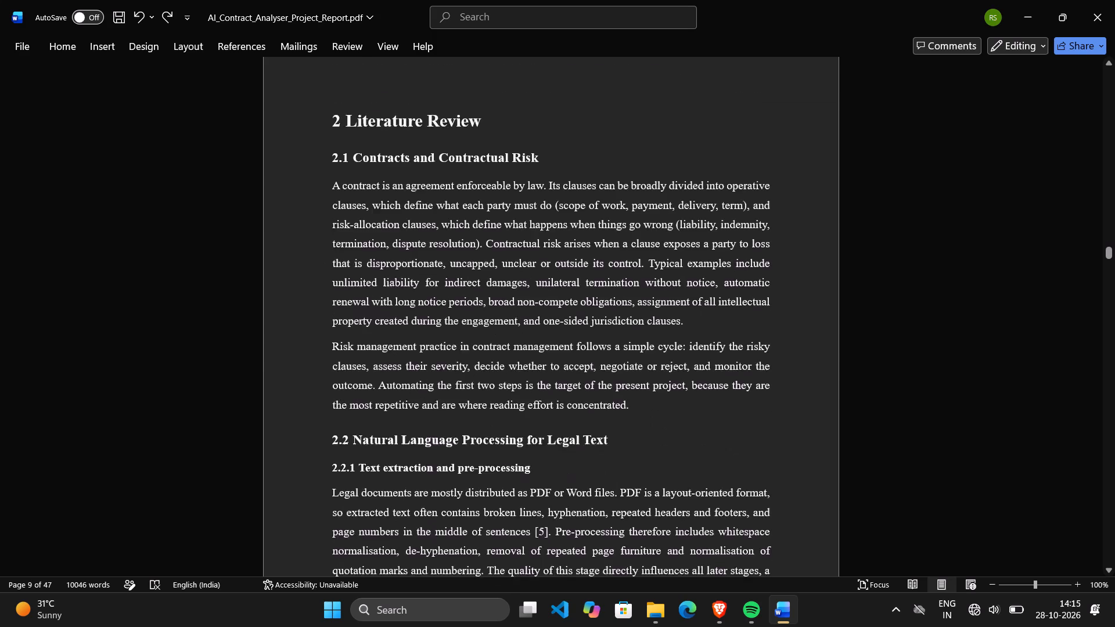
scroll(585, 254, "down", 8)
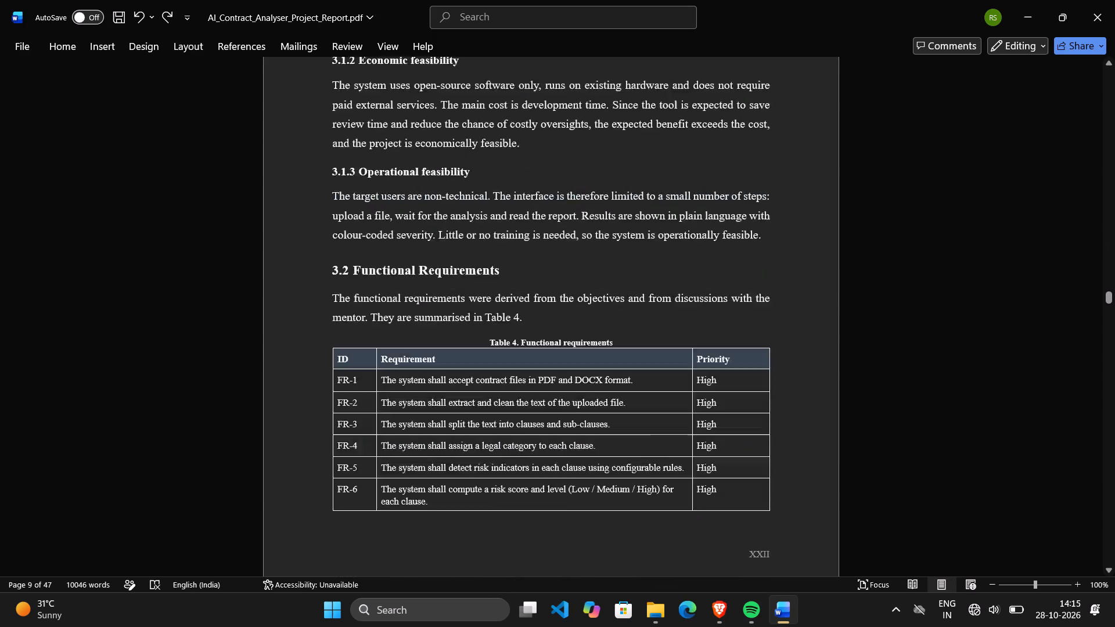
scroll(585, 254, "down", 5)
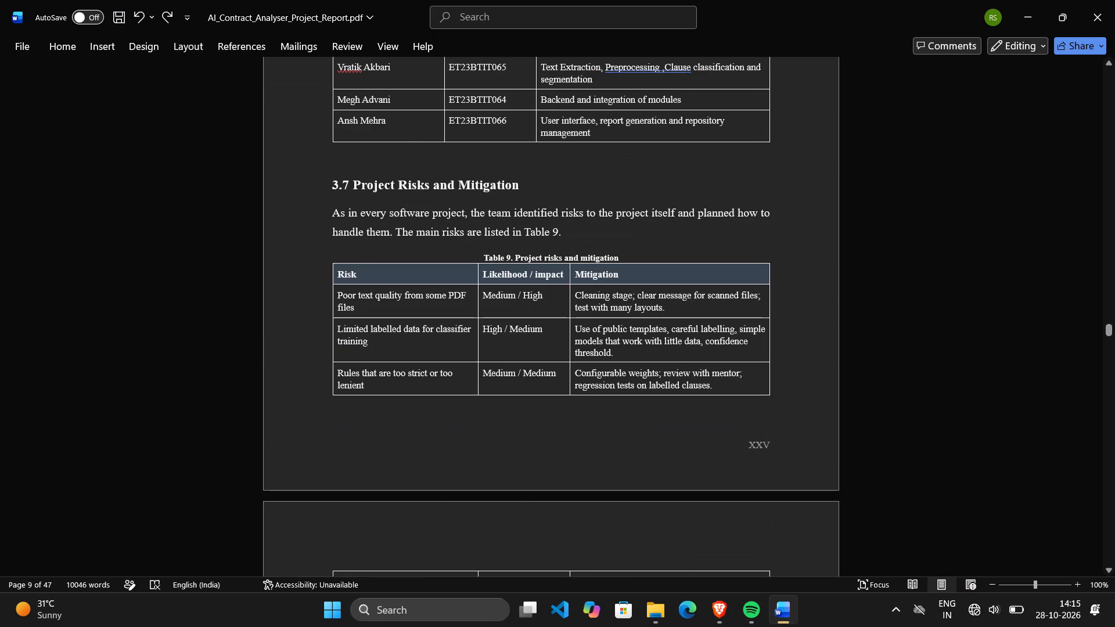
scroll(585, 254, "down", 4)
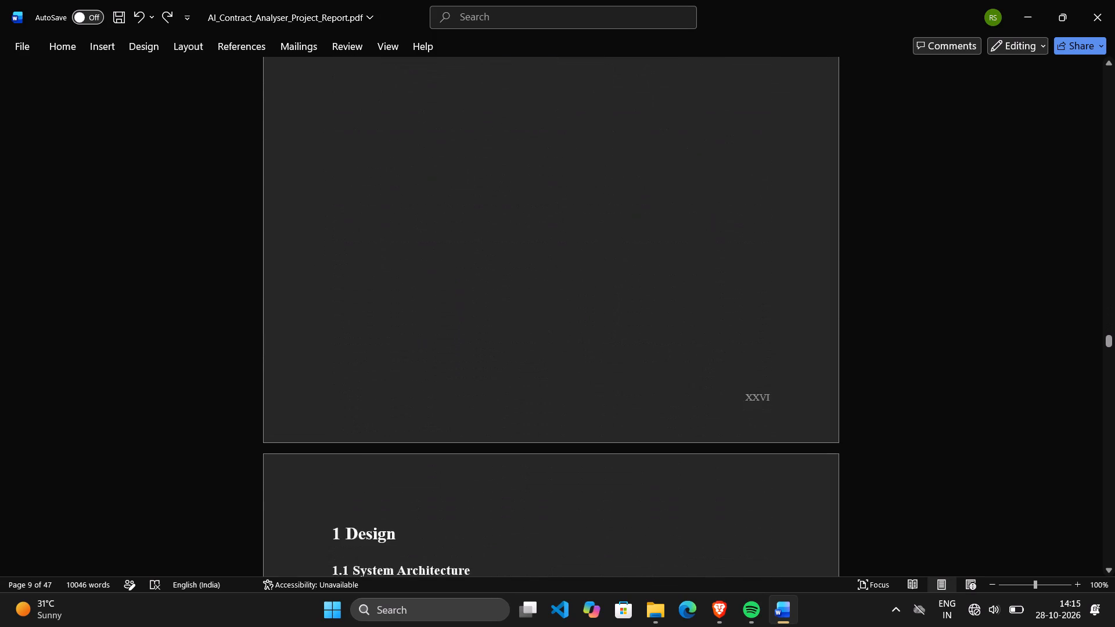
scroll(585, 254, "down", 3)
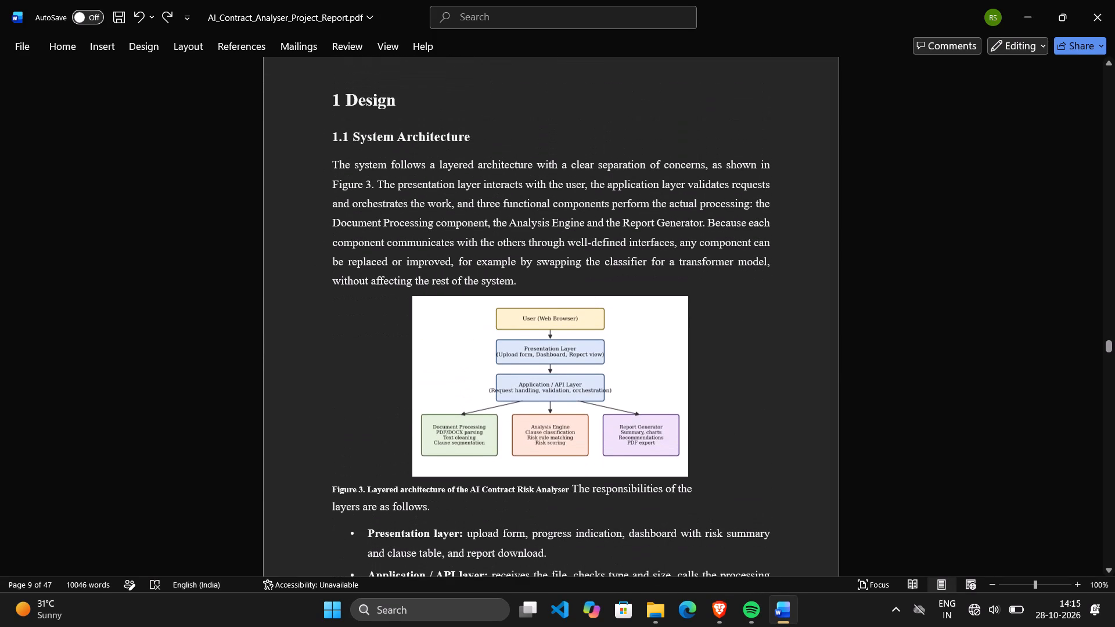
Go back to the Index and examine the chapter and section numbering listed from Introduction through Implementation.
scroll(350, 137, "up", 3)
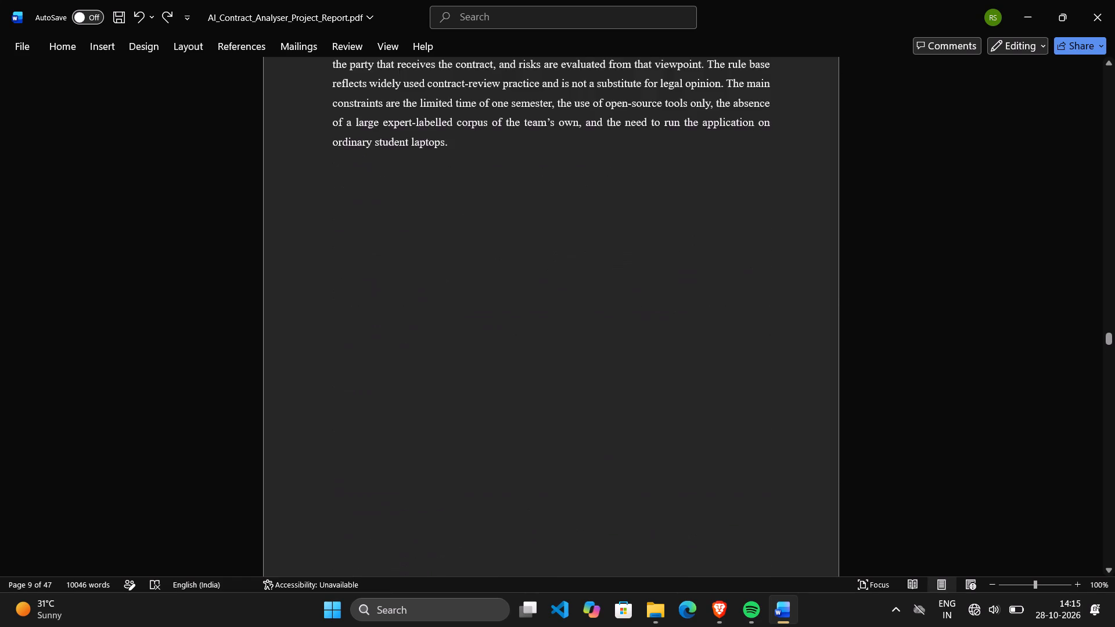
scroll(350, 137, "up", 4)
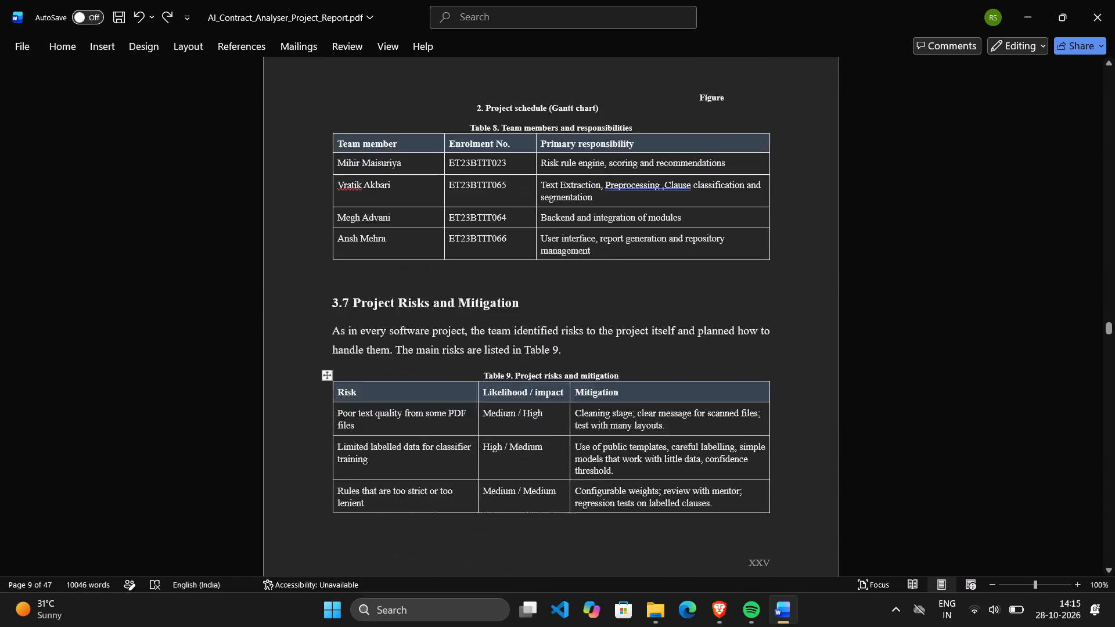
scroll(350, 137, "up", 2)
scroll(350, 137, "down", 1)
scroll(350, 137, "up", 10)
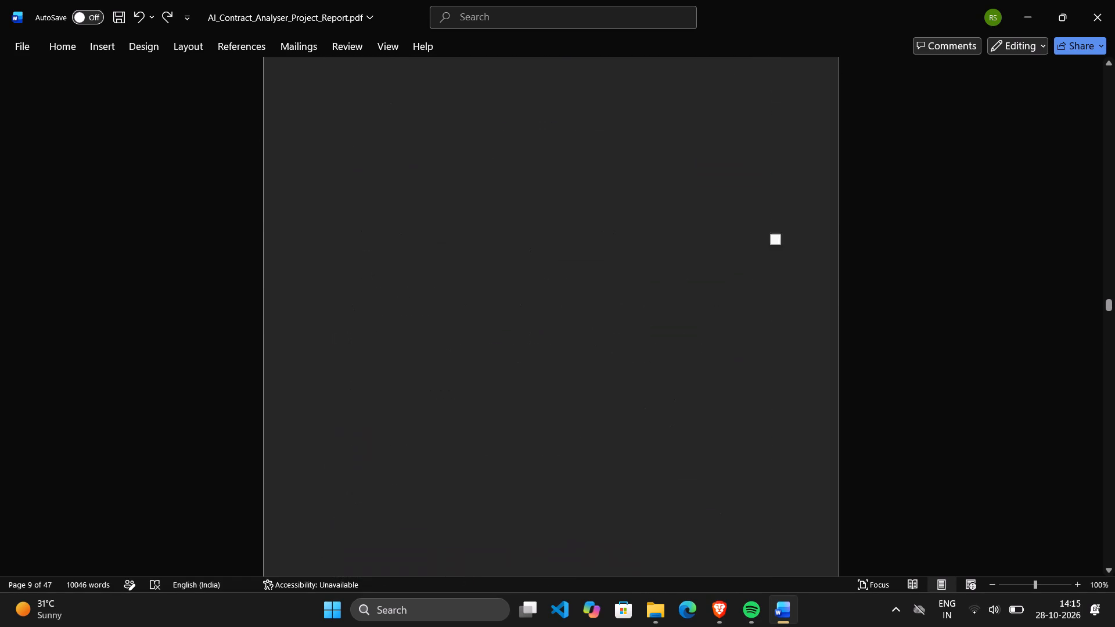
scroll(350, 137, "up", 7)
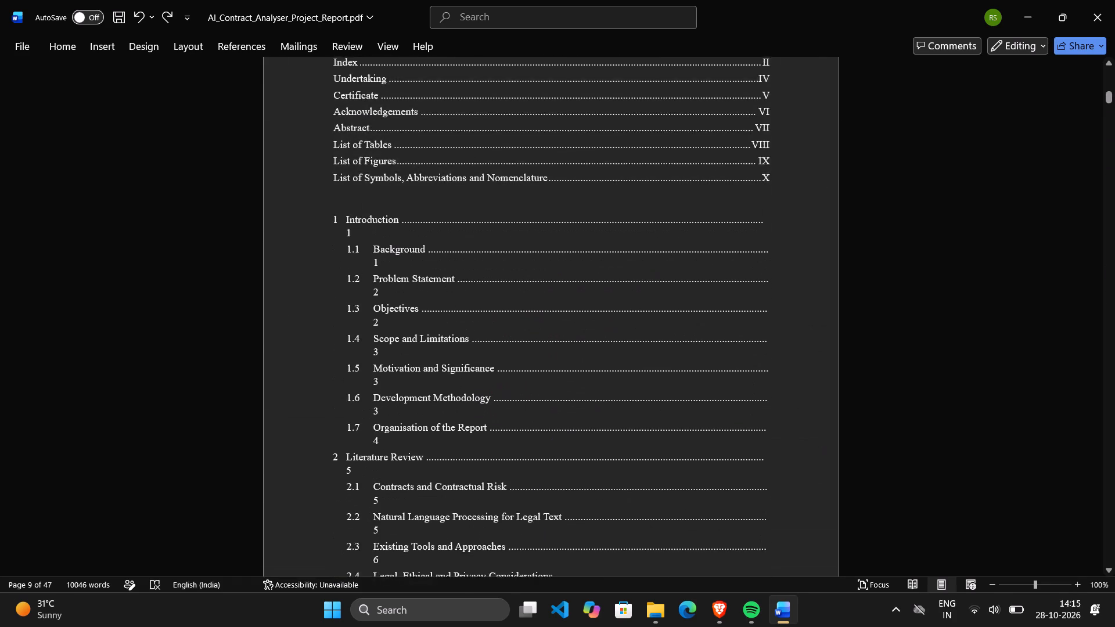
scroll(350, 137, "up", 1)
scroll(327, 402, "down", 1)
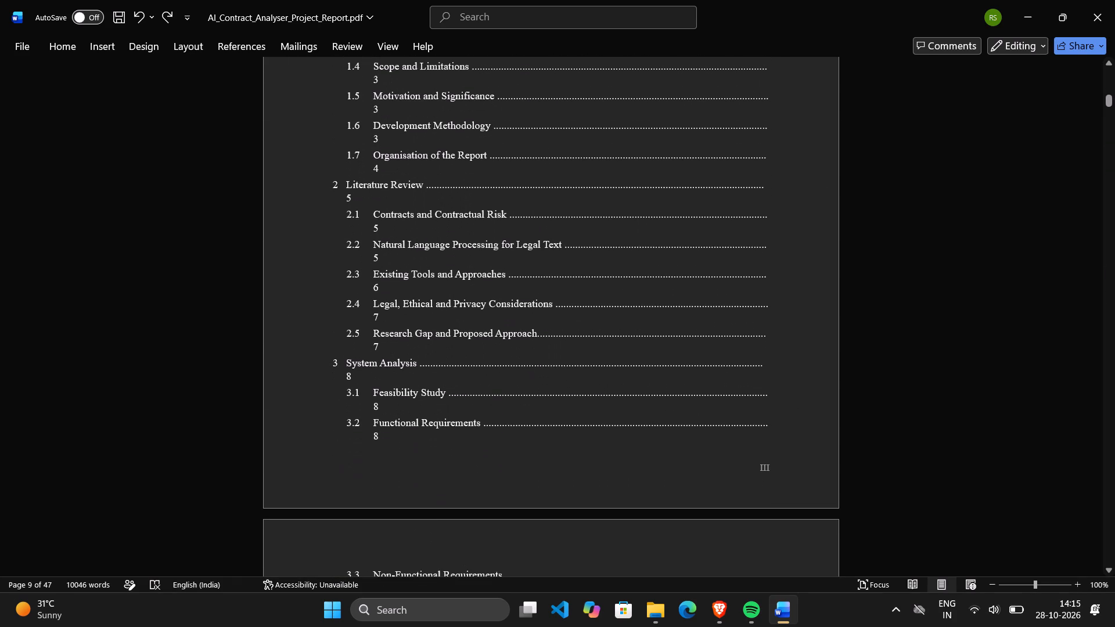
scroll(327, 402, "down", 1)
scroll(317, 467, "down", 1)
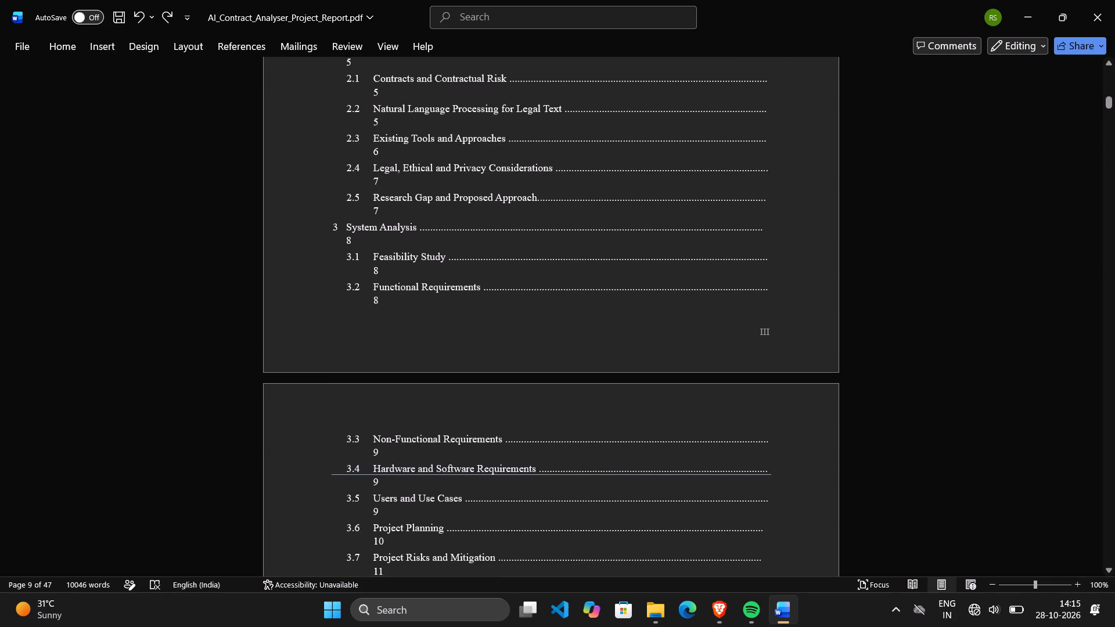
scroll(344, 376, "down", 2)
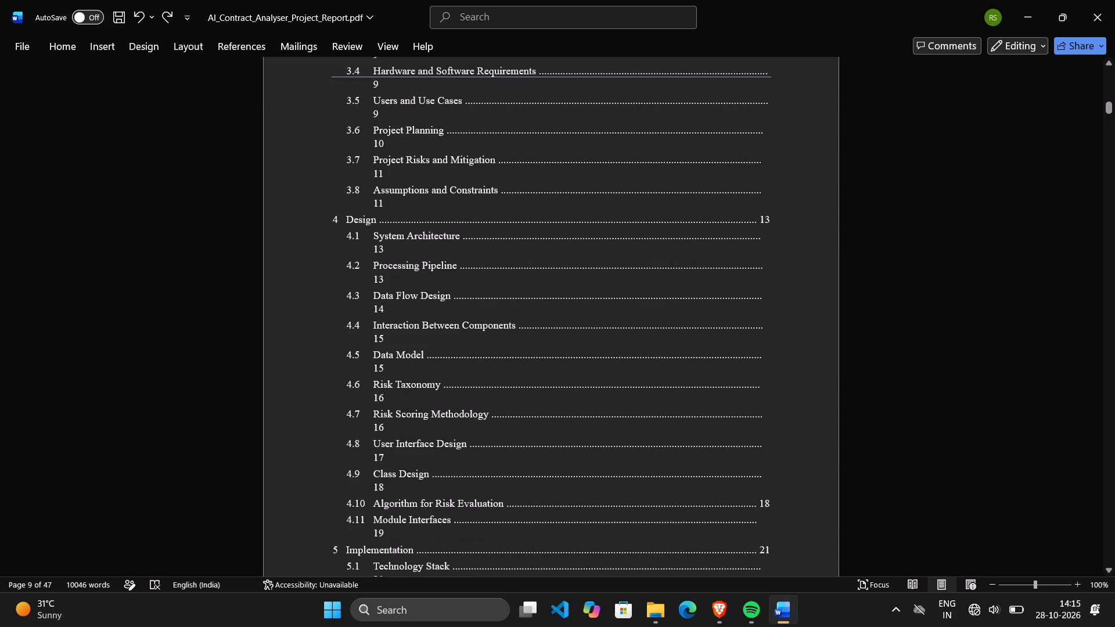
scroll(367, 412, "down", 1)
scroll(354, 299, "down", 1)
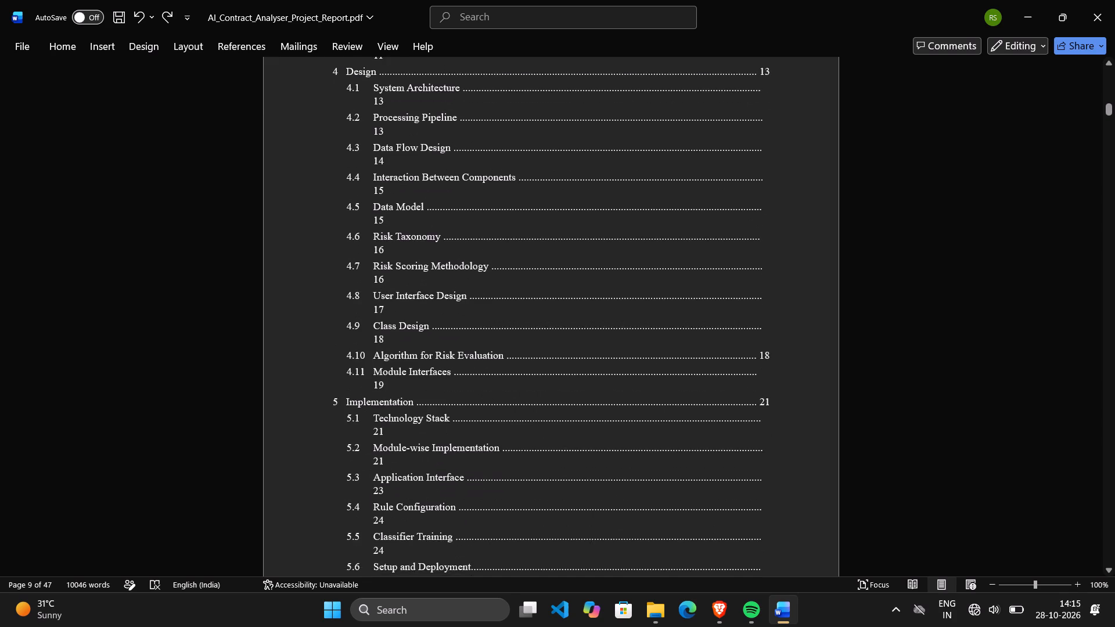
scroll(354, 299, "down", 3)
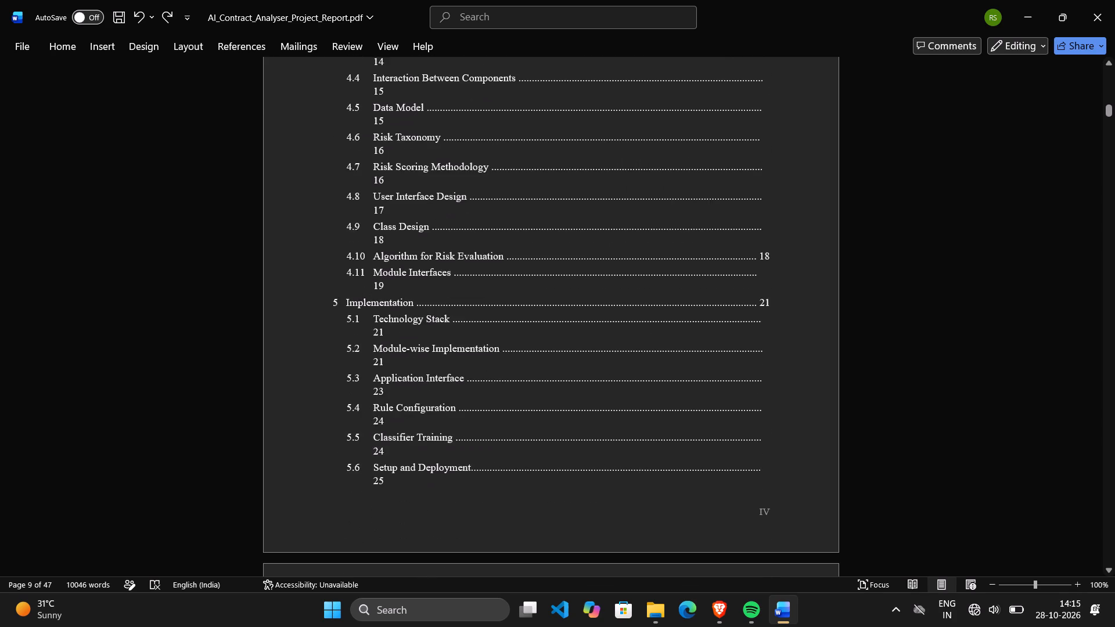
Check the headings and tables from the front matter through the System Analysis chapter to the start of the Design chapter.
scroll(354, 299, "down", 6)
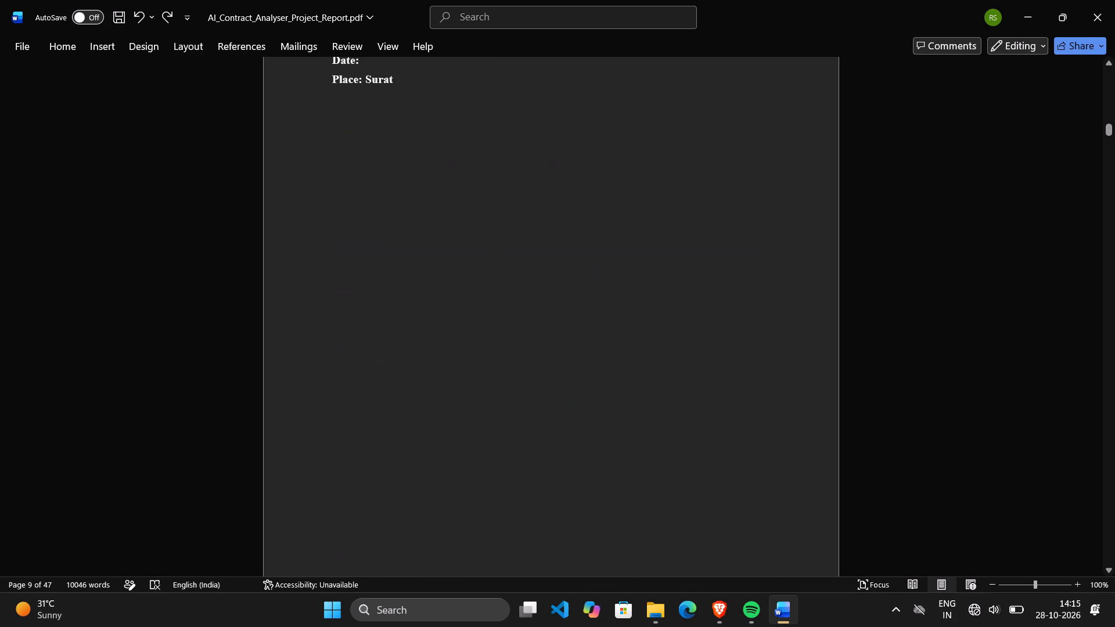
scroll(354, 299, "down", 10)
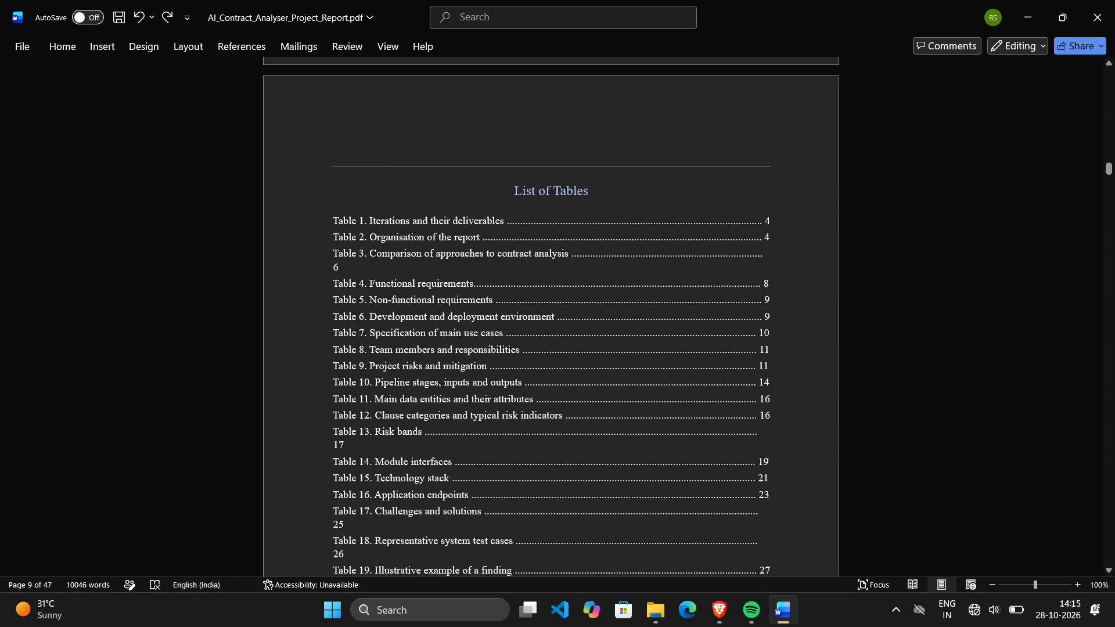
scroll(354, 299, "down", 9)
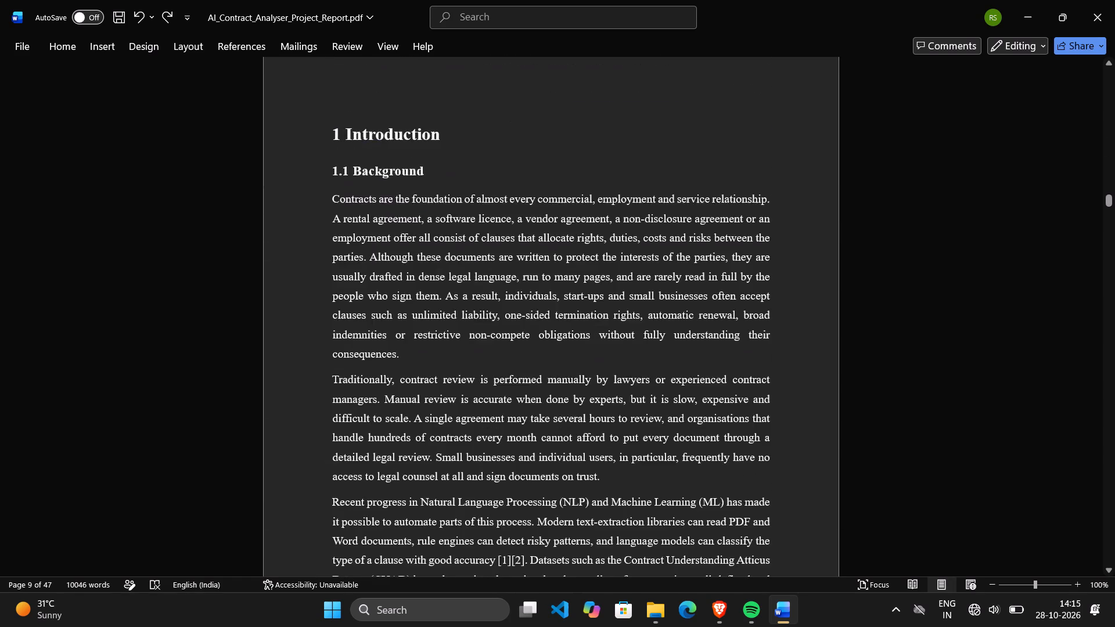
scroll(354, 299, "down", 8)
scroll(354, 299, "up", 1)
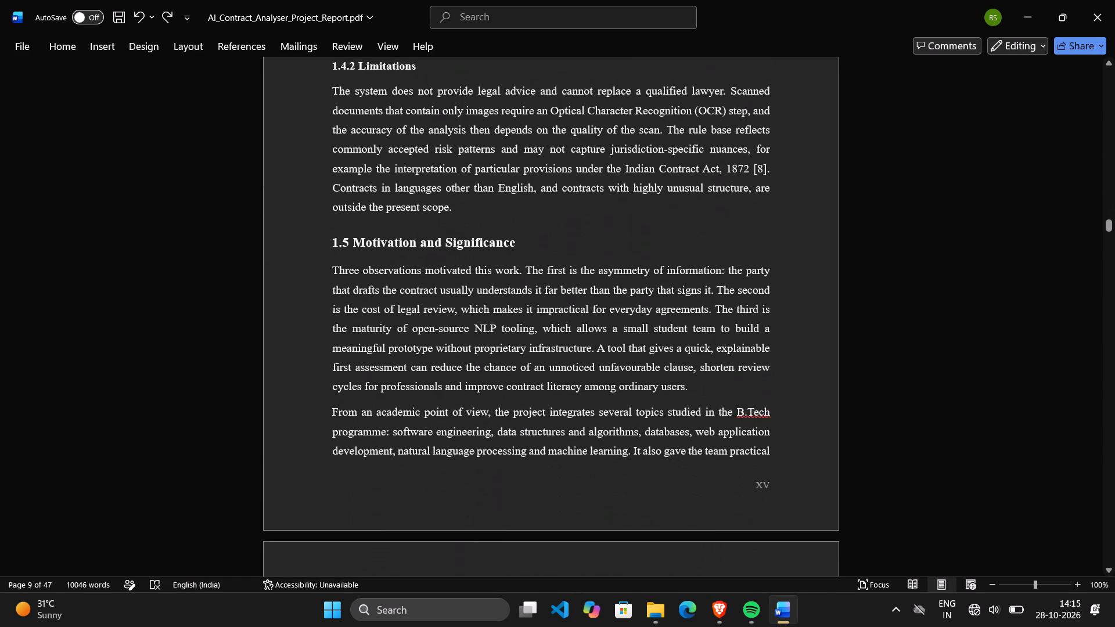
scroll(354, 299, "up", 1)
scroll(354, 299, "down", 2)
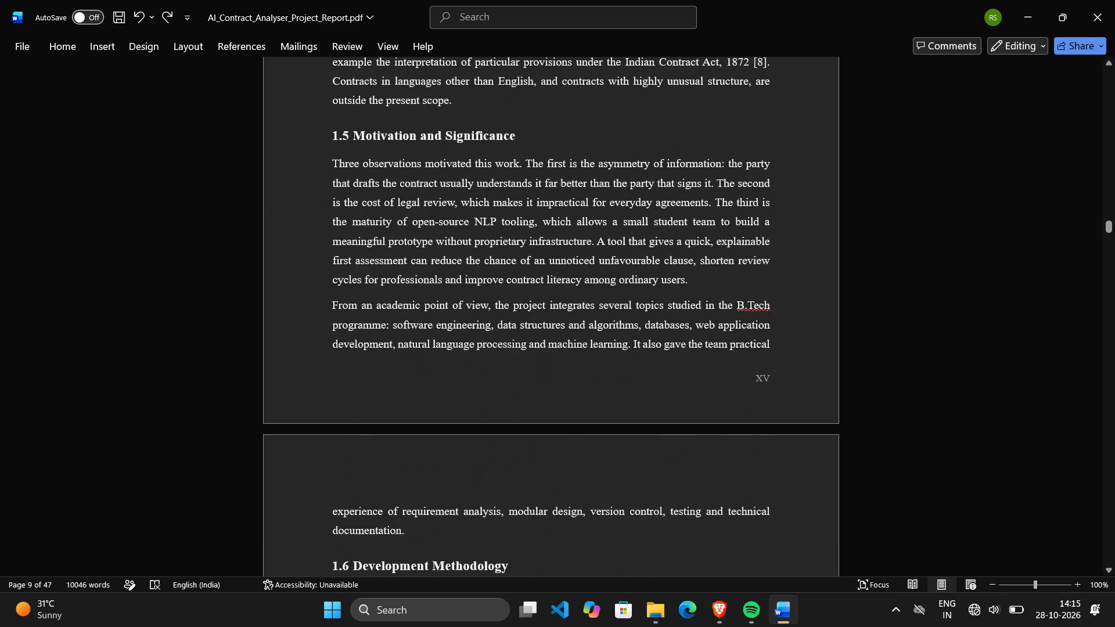
scroll(354, 299, "down", 6)
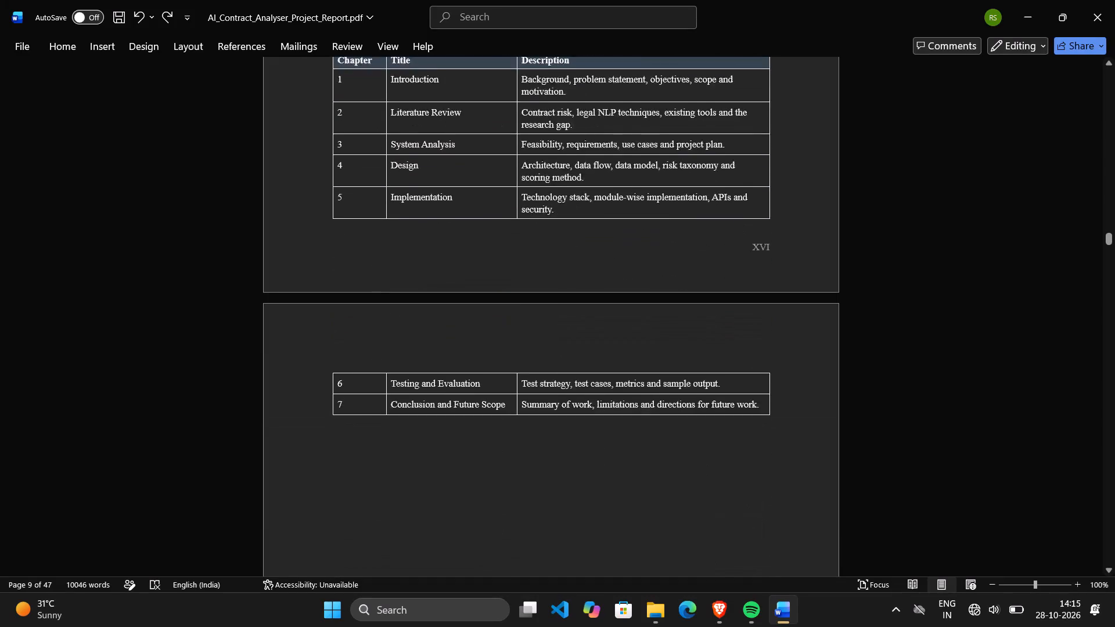
scroll(354, 299, "down", 6)
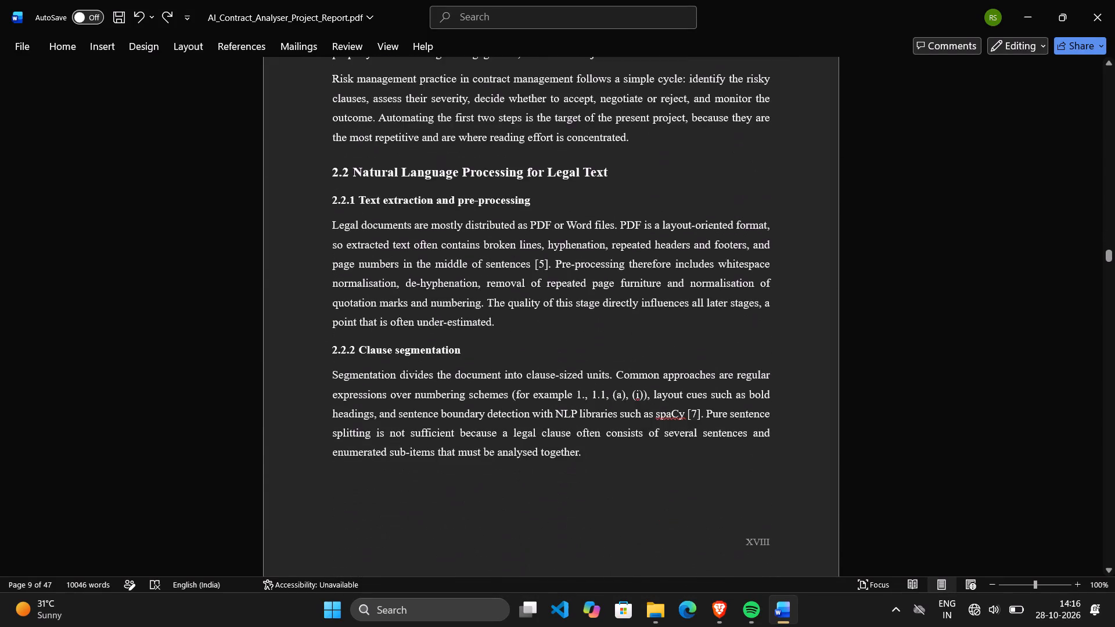
scroll(354, 299, "down", 6)
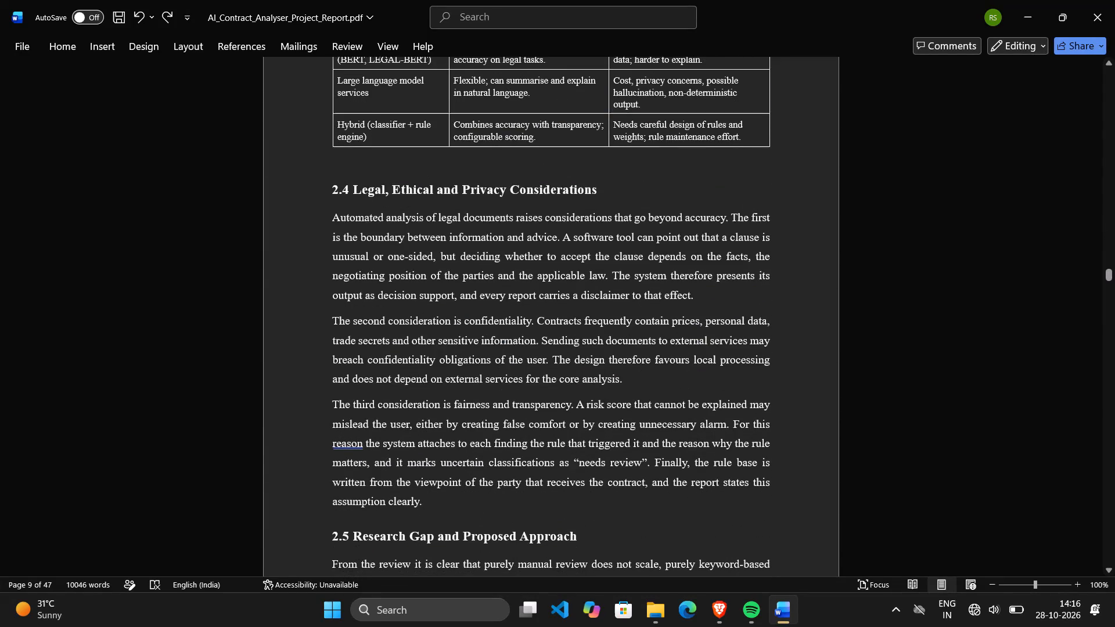
scroll(354, 299, "down", 8)
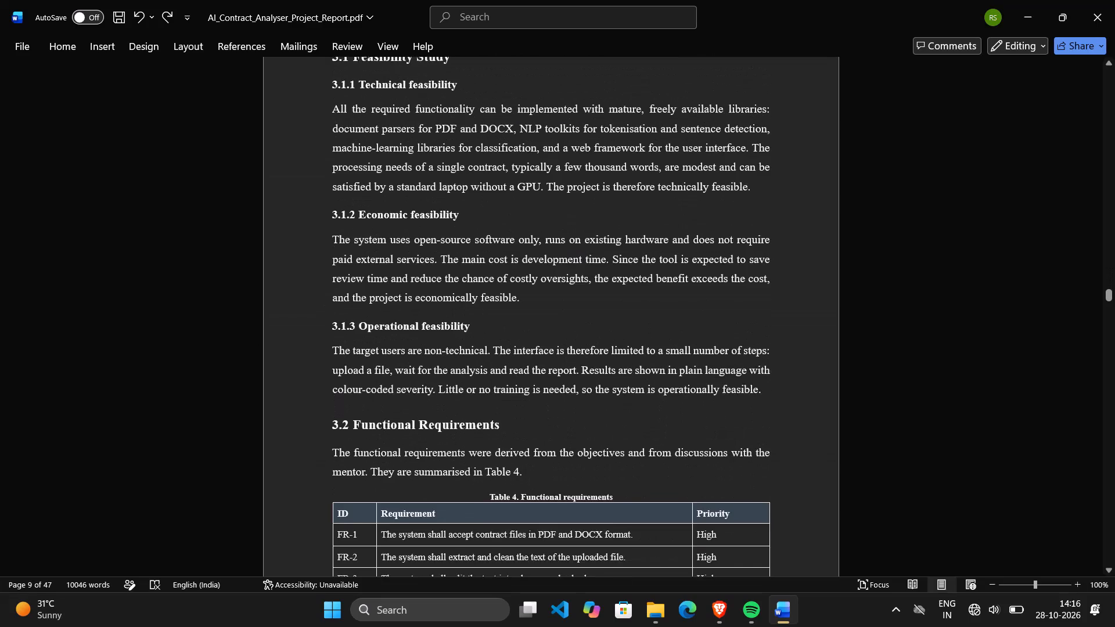
scroll(354, 299, "down", 8)
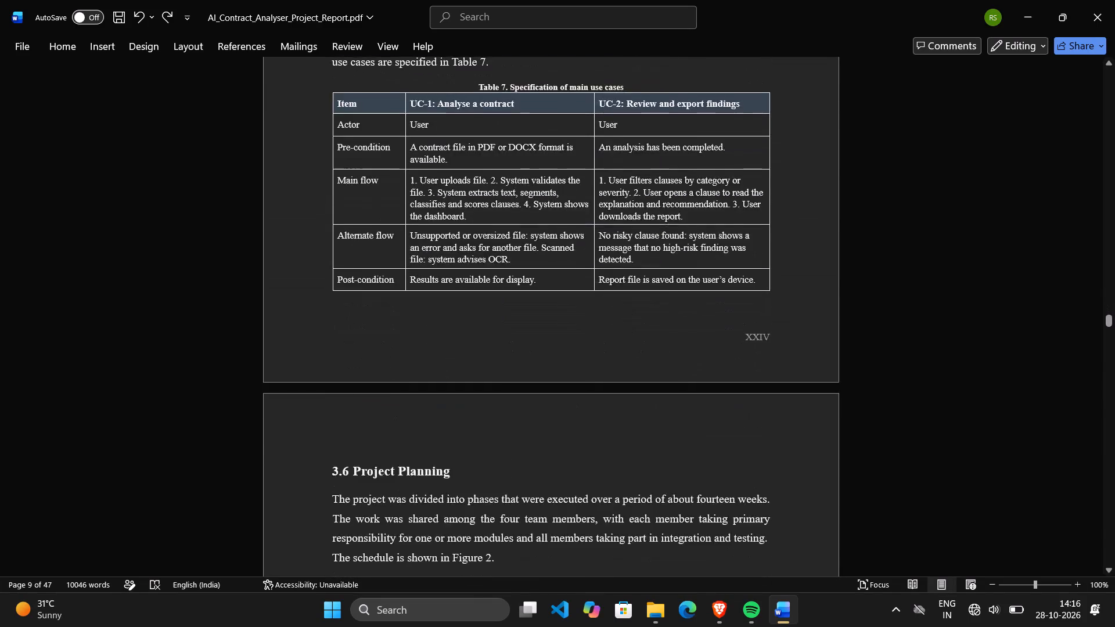
scroll(354, 299, "down", 7)
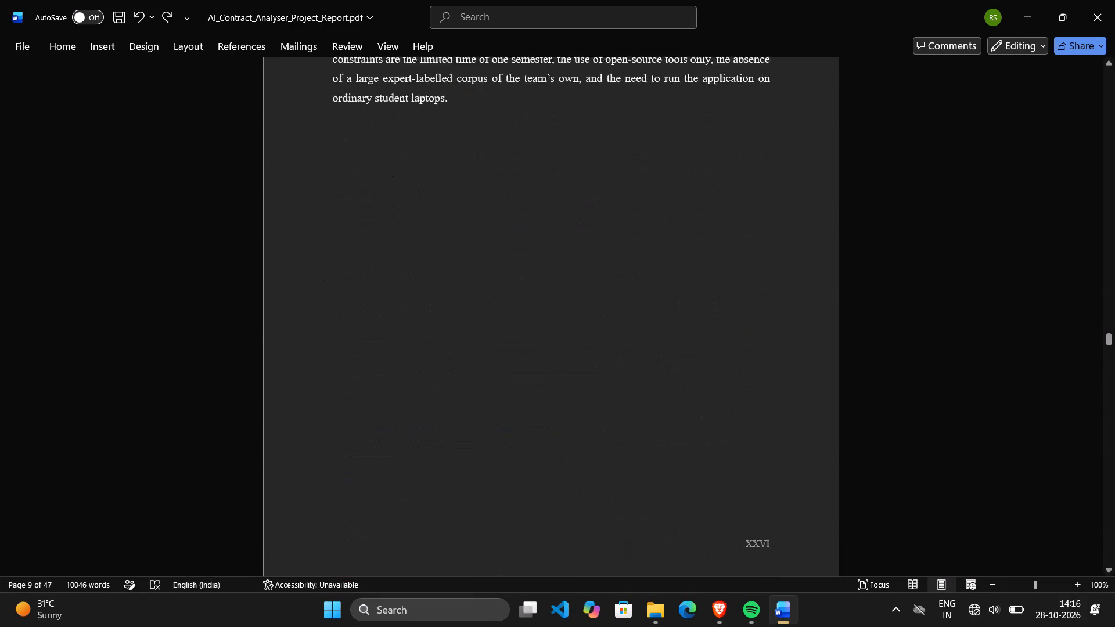
scroll(354, 299, "down", 3)
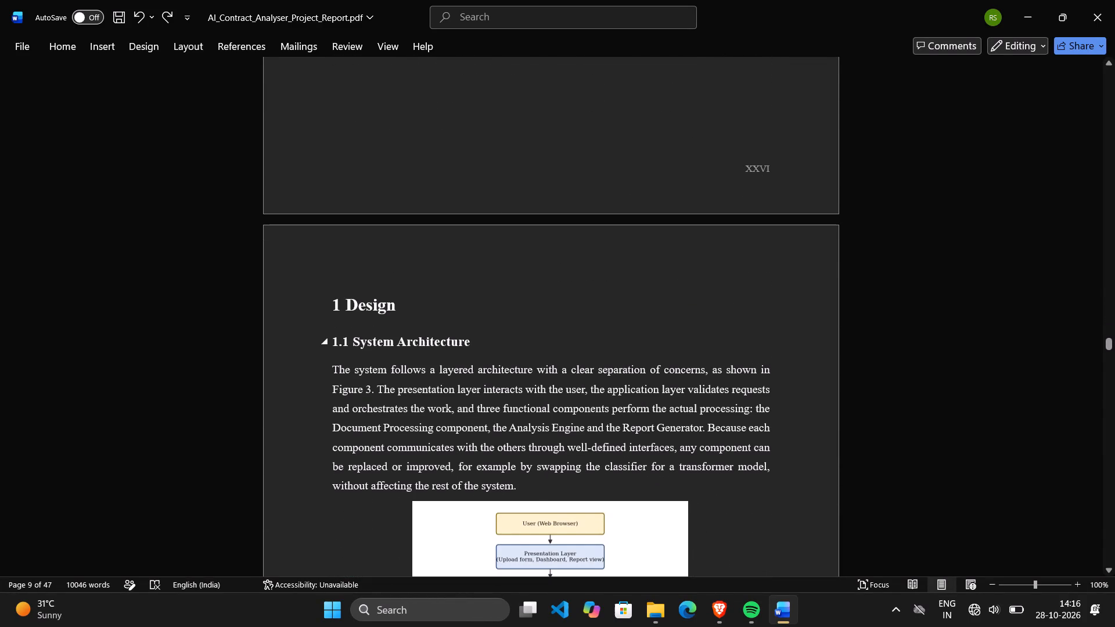
Renumber the Design chapter heading as 4 and its System Architecture subheading as 4.1.
left_click(342, 309)
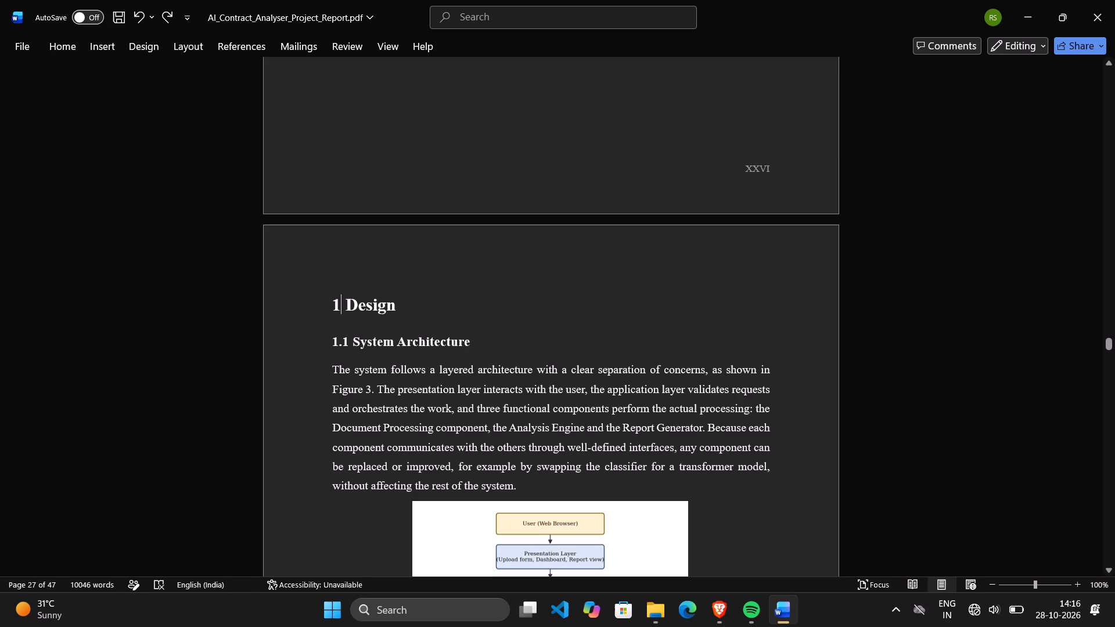
key("Left")
key("Right")
key("BackSpace")
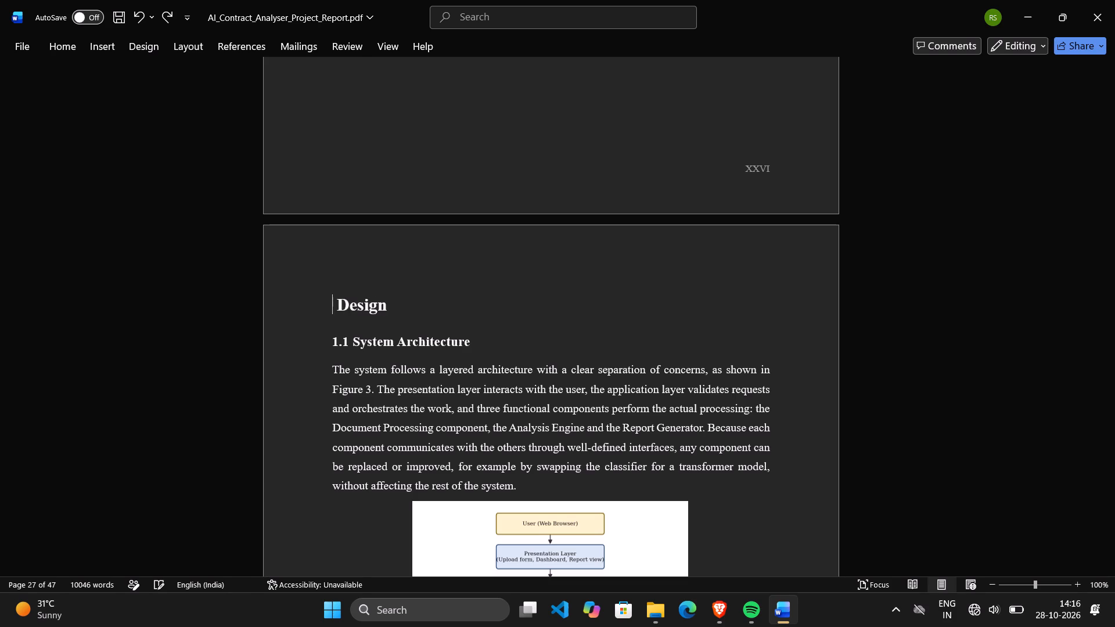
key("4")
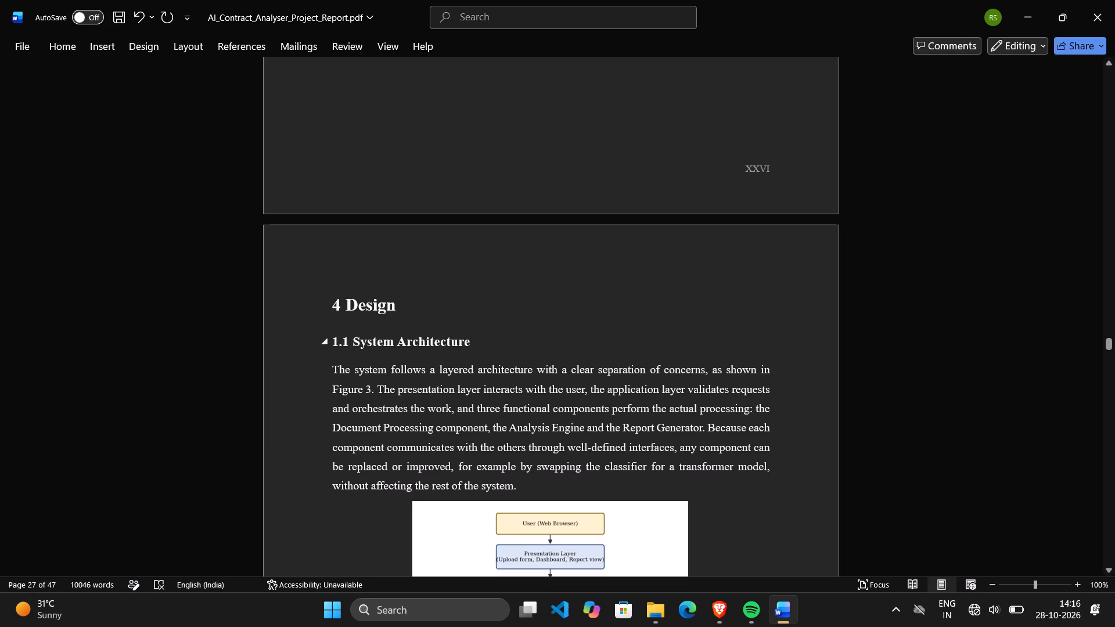
left_click(338, 344)
key("BackSpace")
Check the heading numbers and layout from the System Analysis requirements through the Design sections to the Listing 3 pseudo-code.
scroll(404, 279, "up", 5)
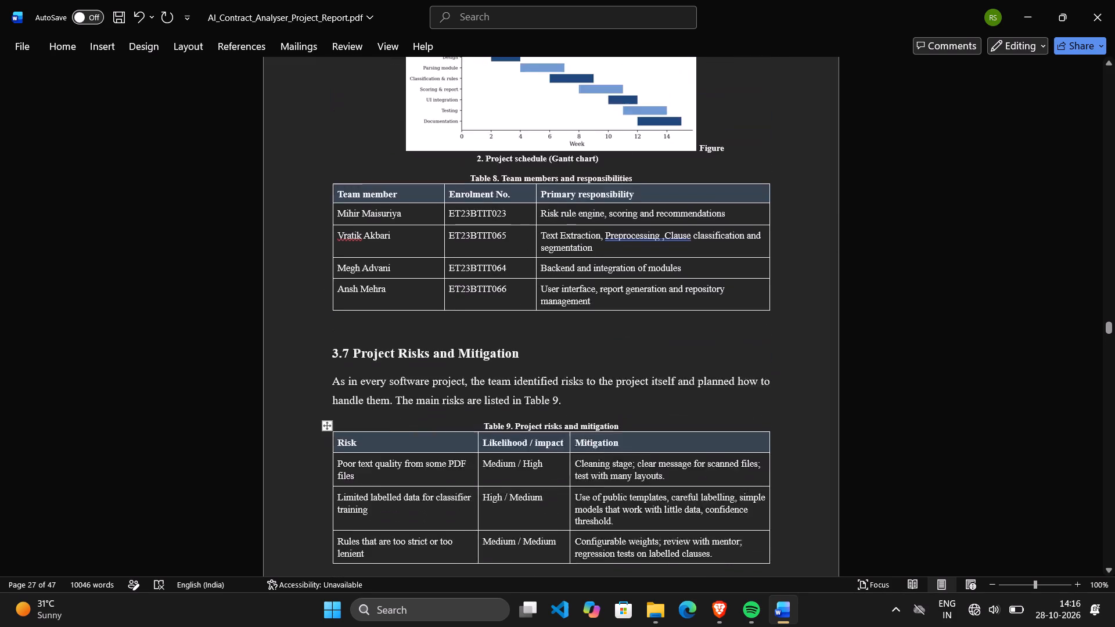
scroll(404, 279, "up", 7)
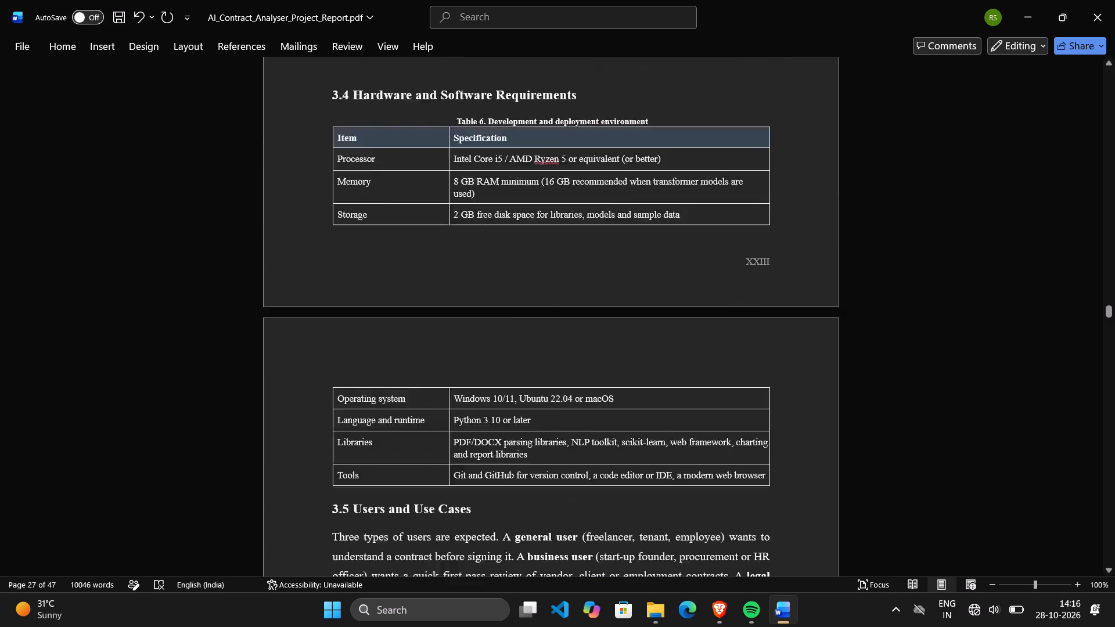
scroll(404, 279, "up", 6)
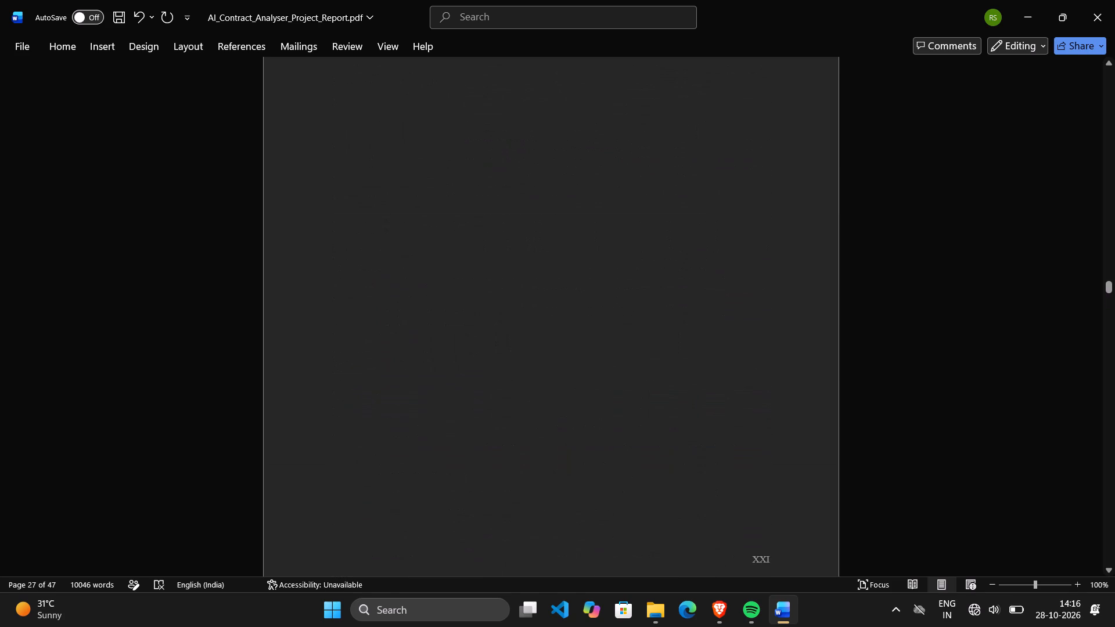
scroll(404, 279, "down", 7)
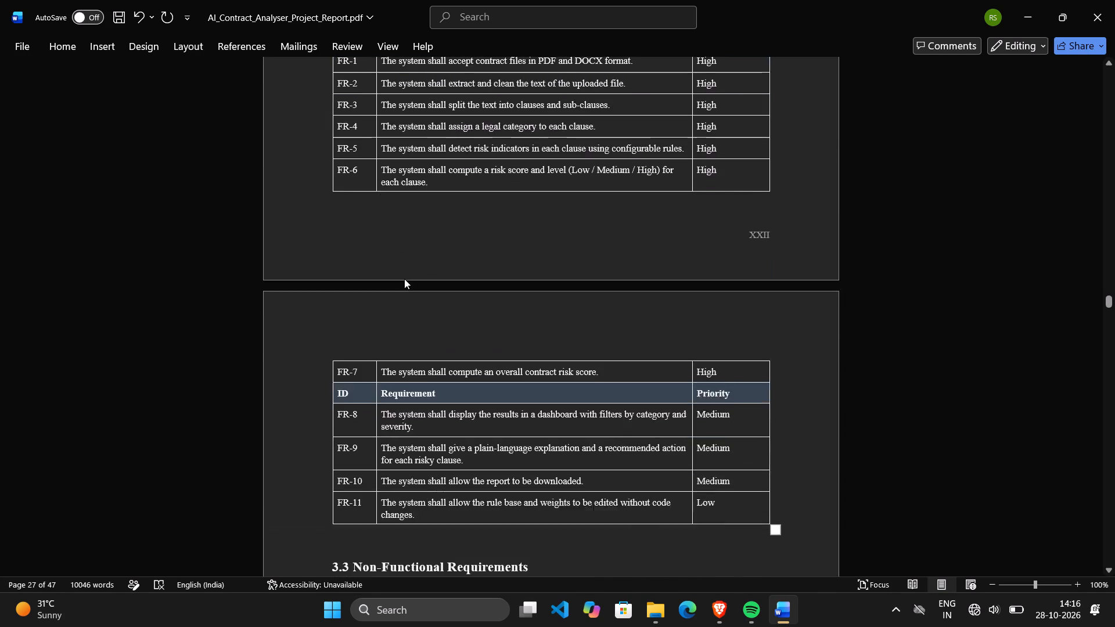
scroll(404, 279, "down", 10)
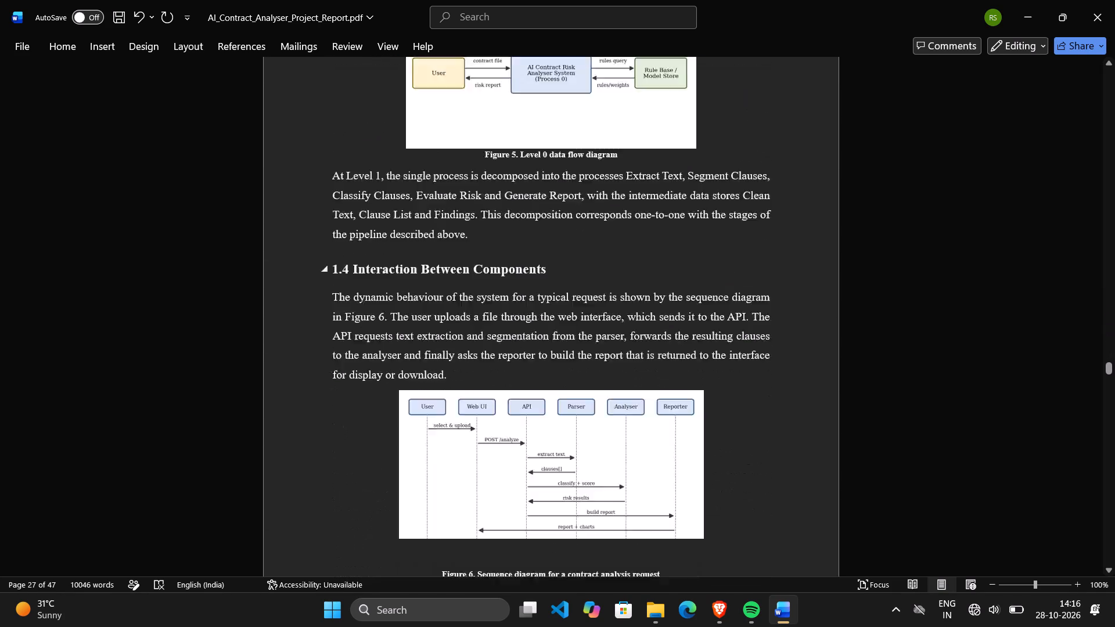
scroll(404, 279, "down", 10)
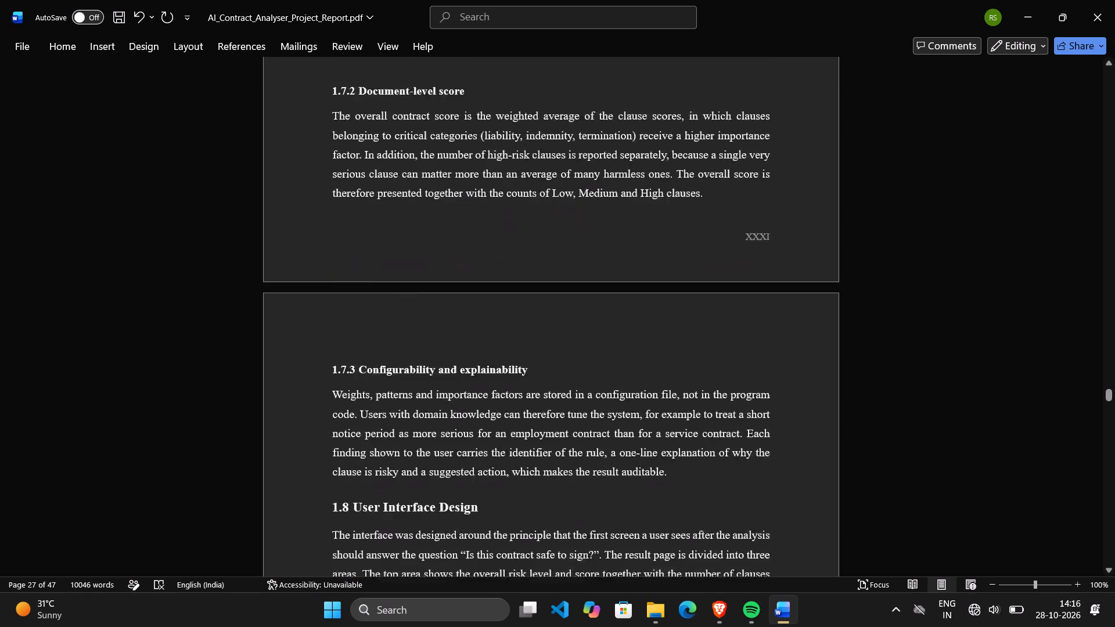
scroll(404, 279, "down", 4)
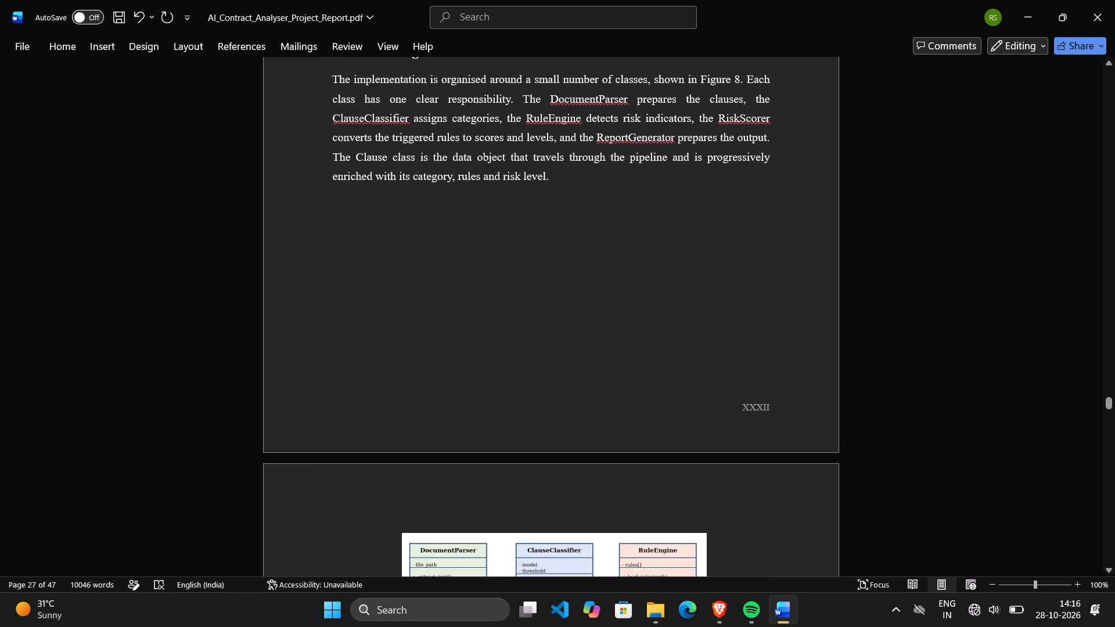
scroll(404, 279, "down", 5)
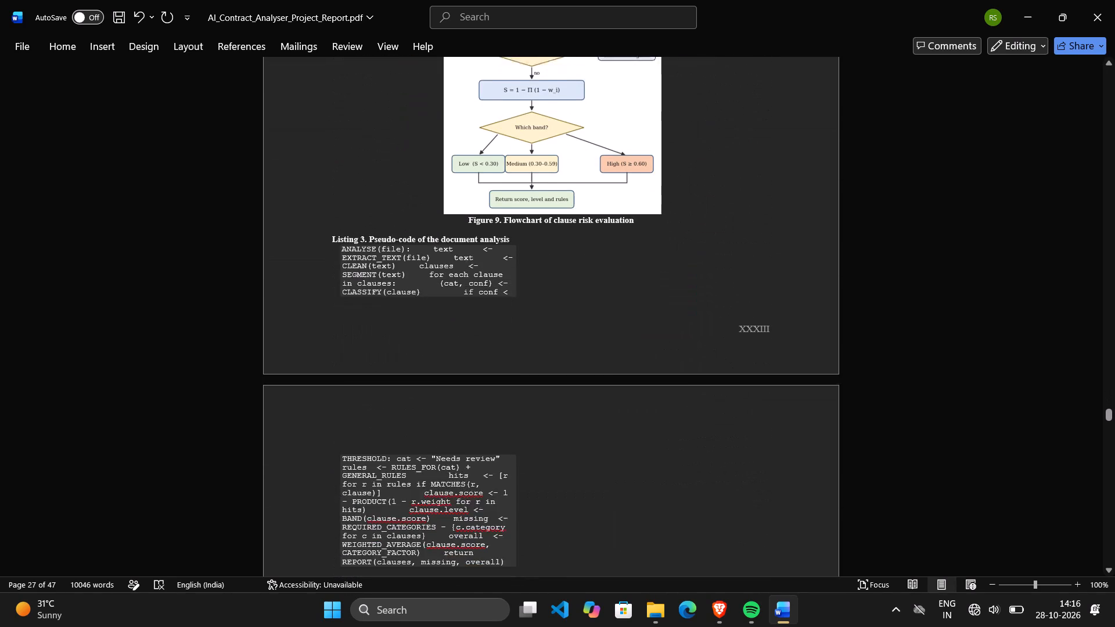
scroll(404, 279, "down", 3)
scroll(404, 279, "up", 11)
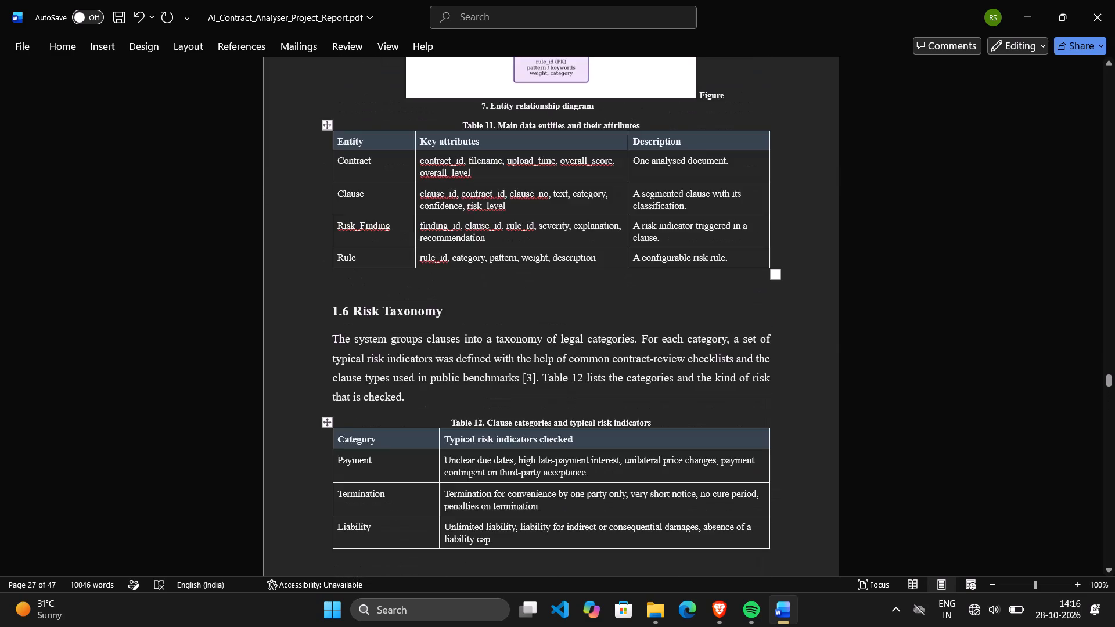
scroll(404, 279, "up", 7)
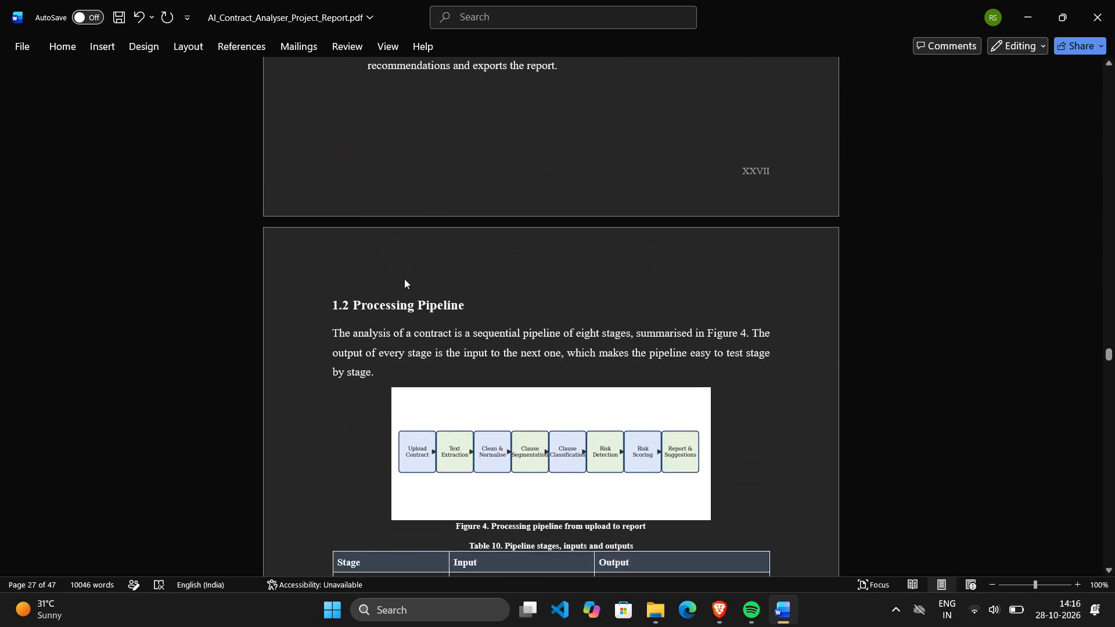
scroll(397, 295, "up", 2)
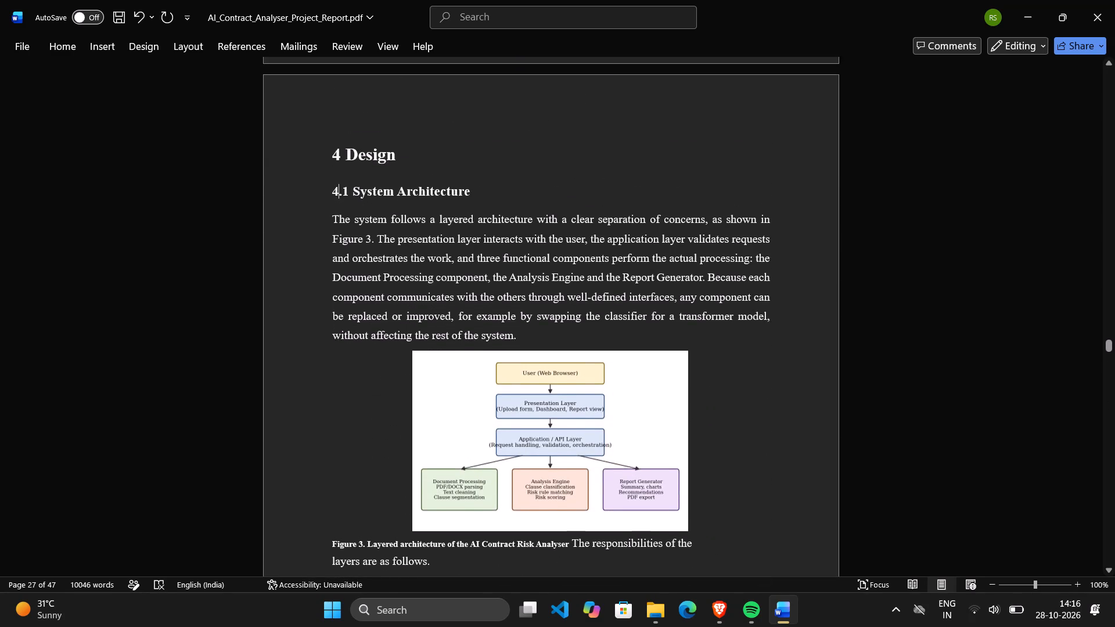
scroll(397, 295, "up", 1)
Renumber the Processing Pipeline heading as 4.2 and the Data Flow Design heading as 4.3.
scroll(397, 295, "down", 2)
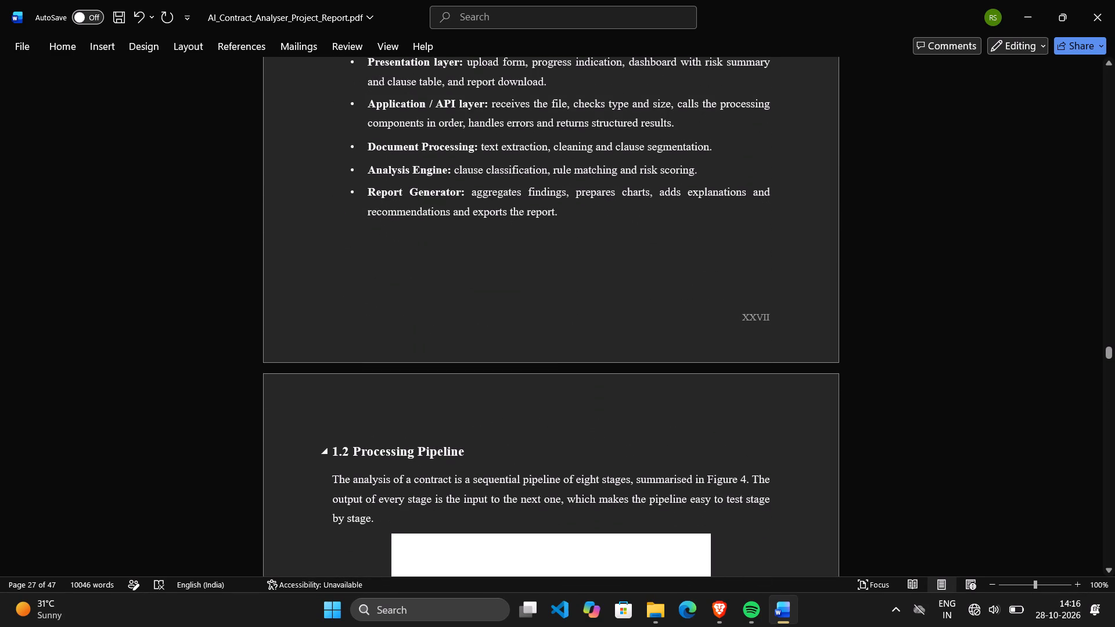
left_click(335, 446)
key("Delete")
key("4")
scroll(335, 446, "down", 4)
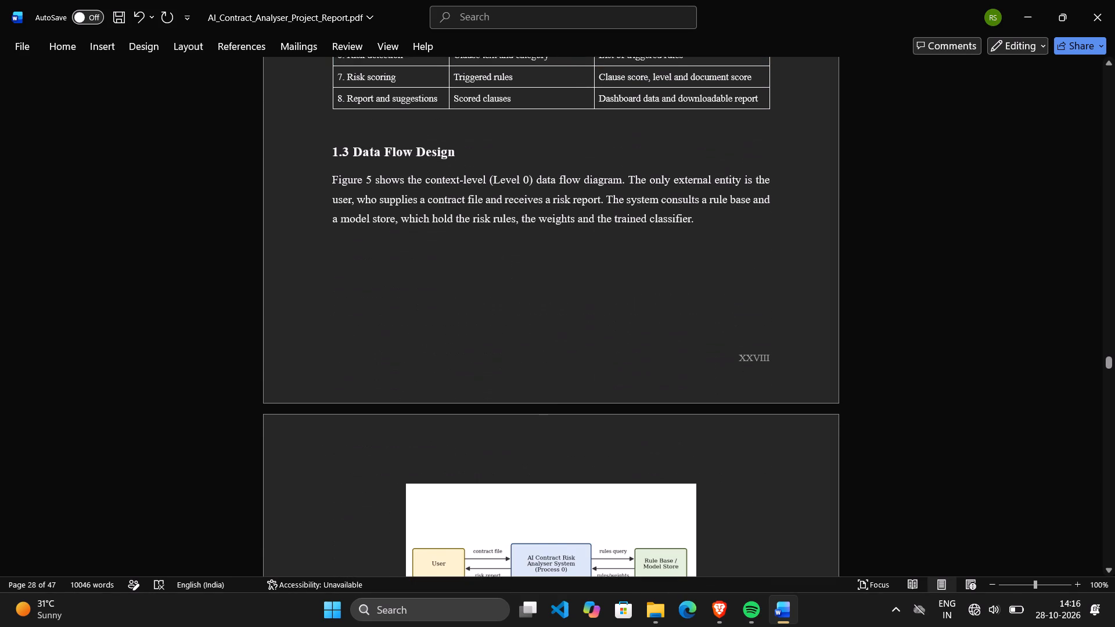
scroll(335, 446, "down", 1)
left_click(337, 153)
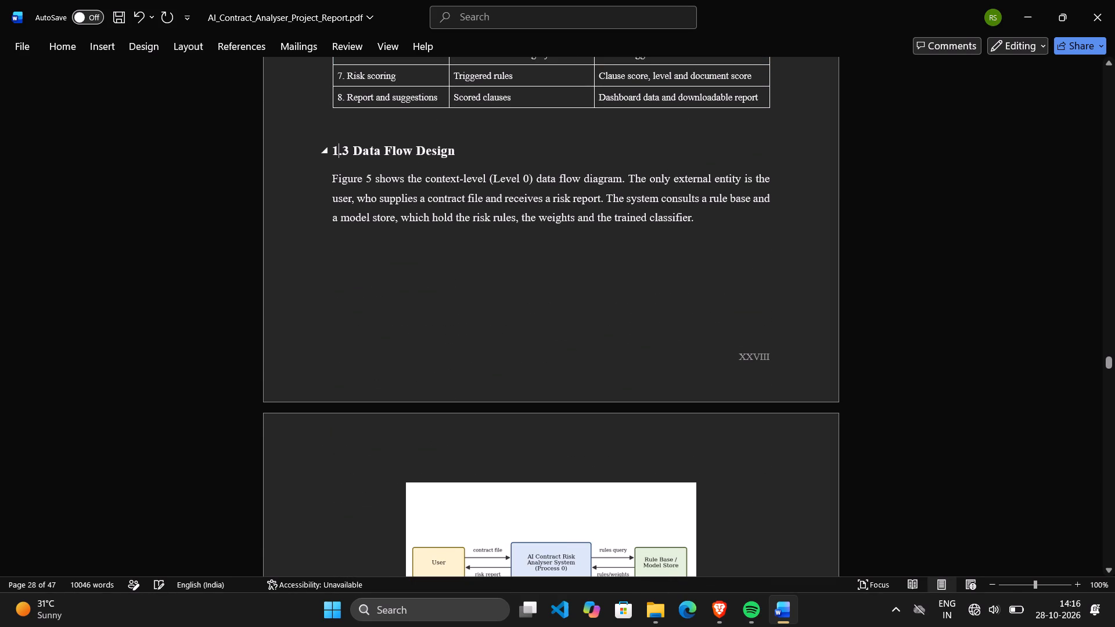
key("BackSpace")
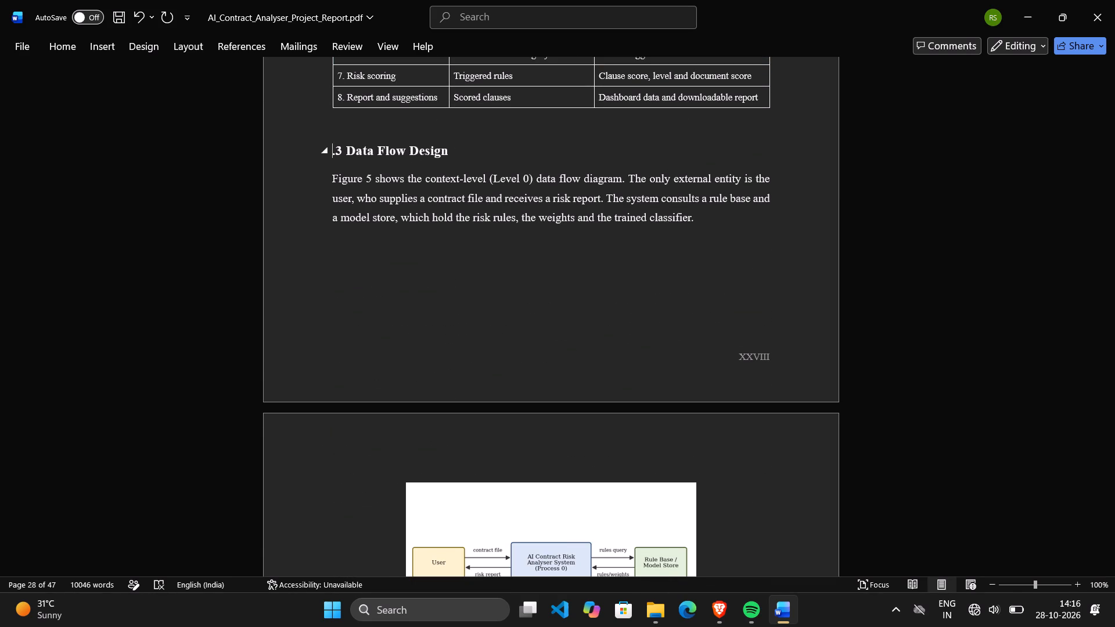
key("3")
key("BackSpace")
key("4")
Renumber the Interaction Between Components heading as 4.4 and the Data Model heading as 4.5.
scroll(337, 153, "down", 3)
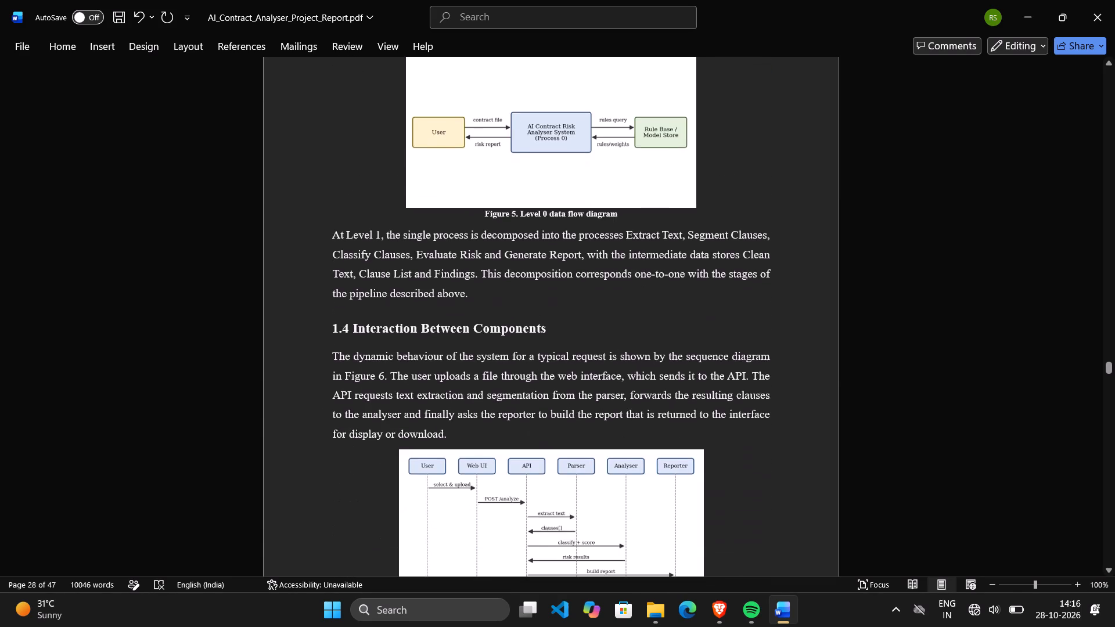
scroll(337, 153, "down", 1)
scroll(337, 185, "up", 1)
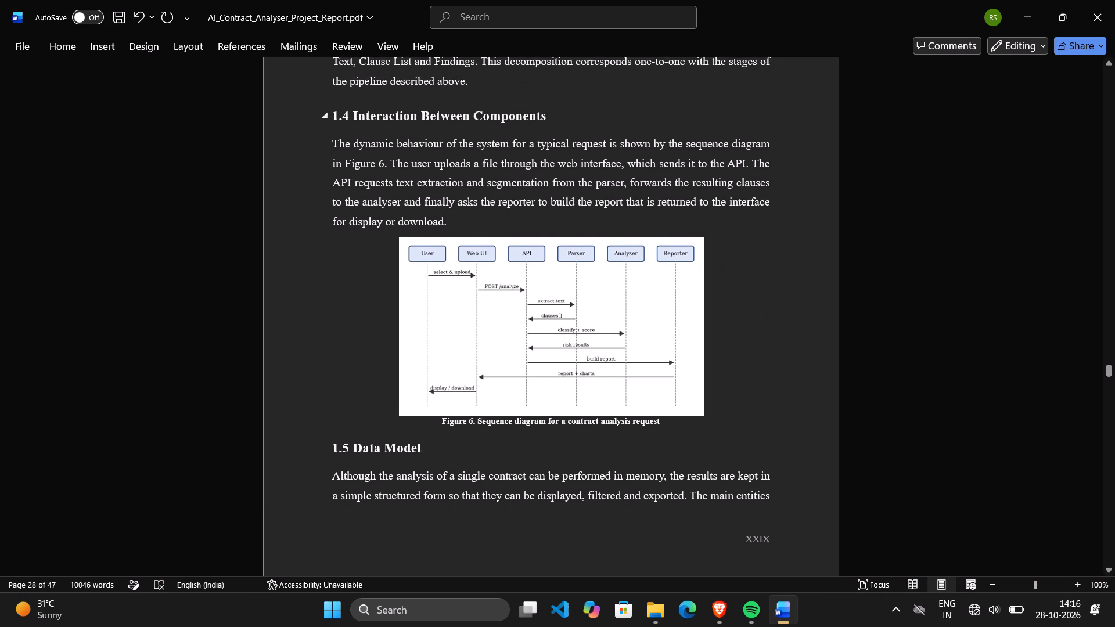
left_click(340, 118)
key("Down")
key("Up")
key("Left")
key("BackSpace")
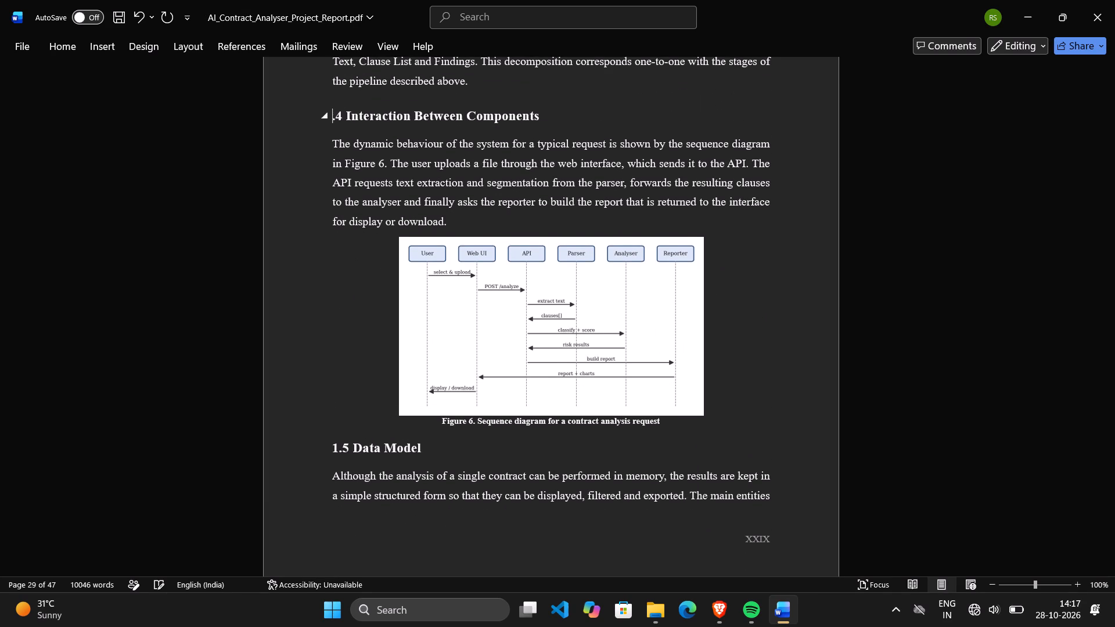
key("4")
scroll(340, 118, "down", 2)
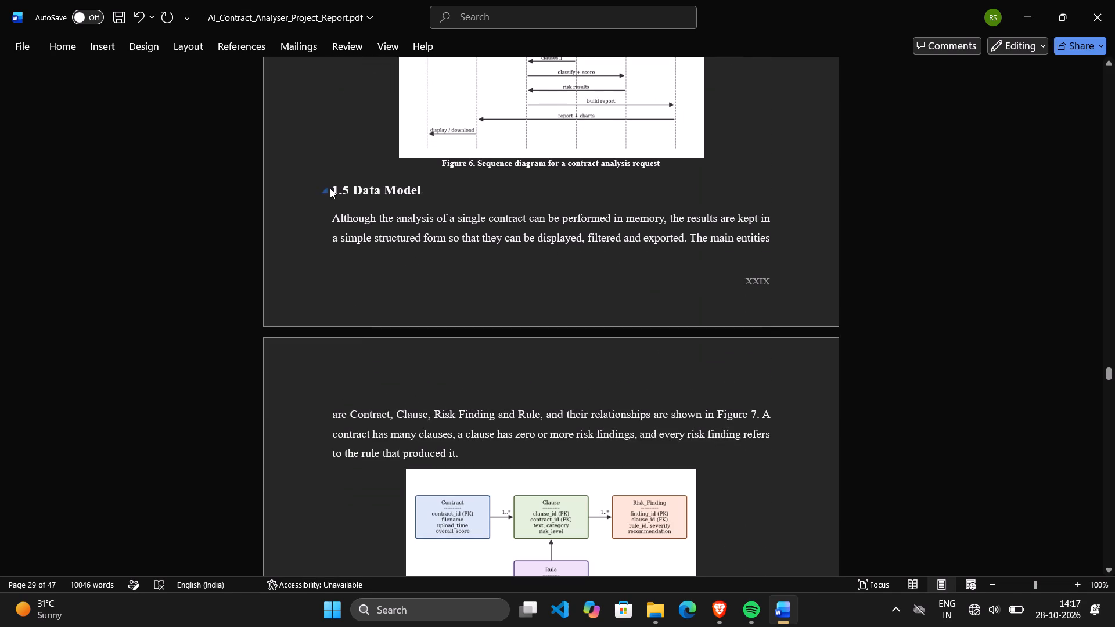
left_click(339, 194)
key("BackSpace")
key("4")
Renumber the Risk Taxonomy heading in the Design chapter as 4.6.
scroll(377, 240, "down", 1)
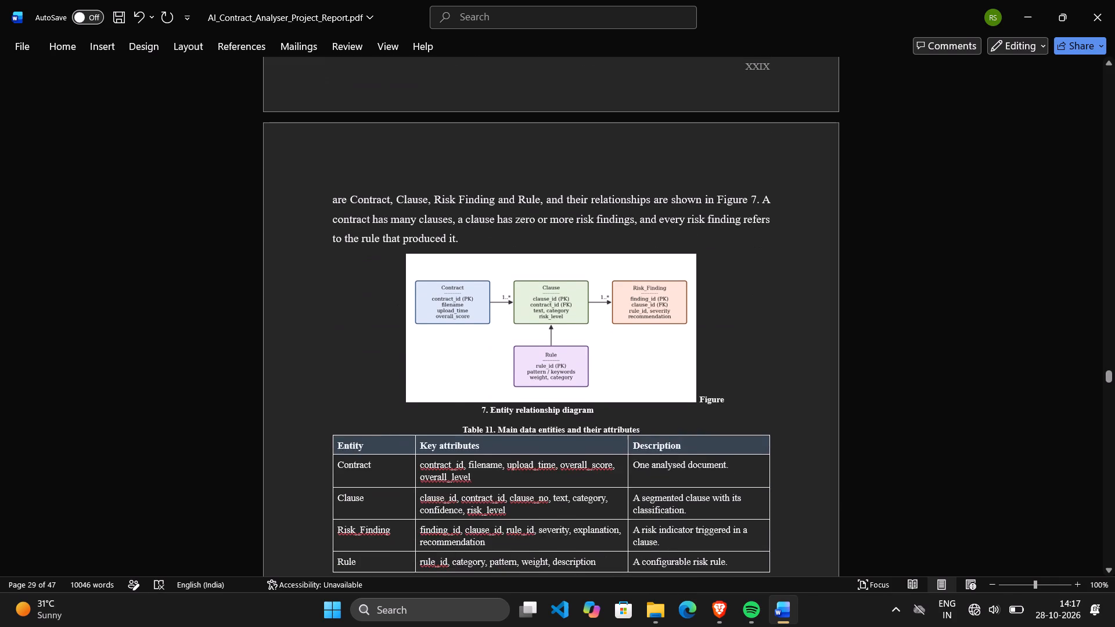
scroll(348, 367, "down", 3)
scroll(348, 367, "up", 1)
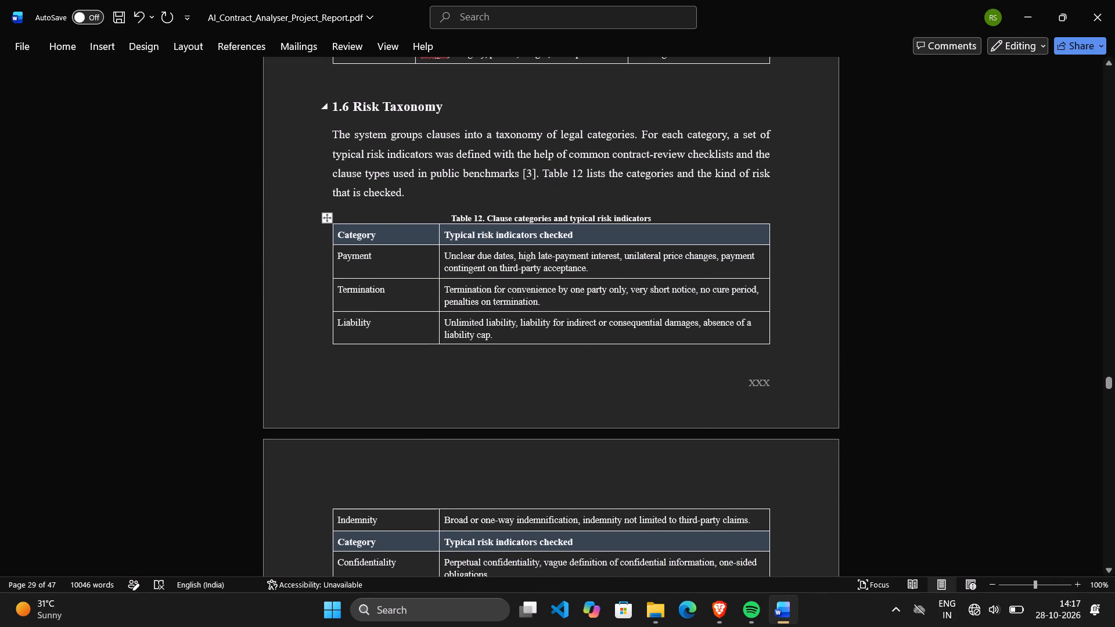
left_click(336, 104)
key("BackSpace")
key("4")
Renumber the Risk Scoring Methodology heading as 4.7 and its Clause-level score subheading as 4.7.1.
scroll(336, 104, "down", 3)
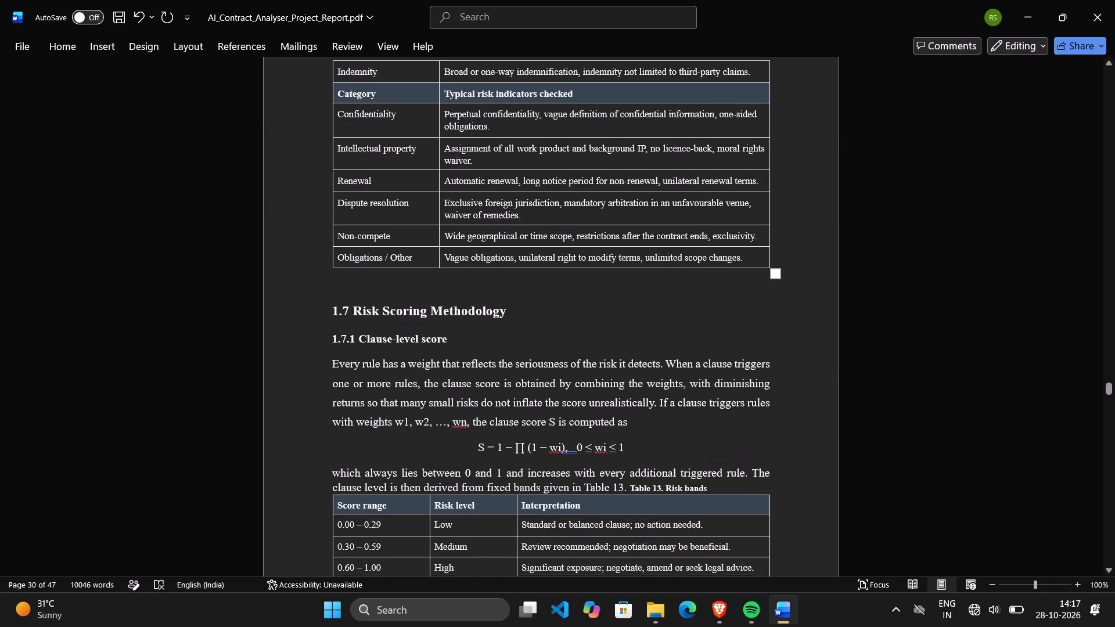
left_click(338, 308)
key("BackSpace")
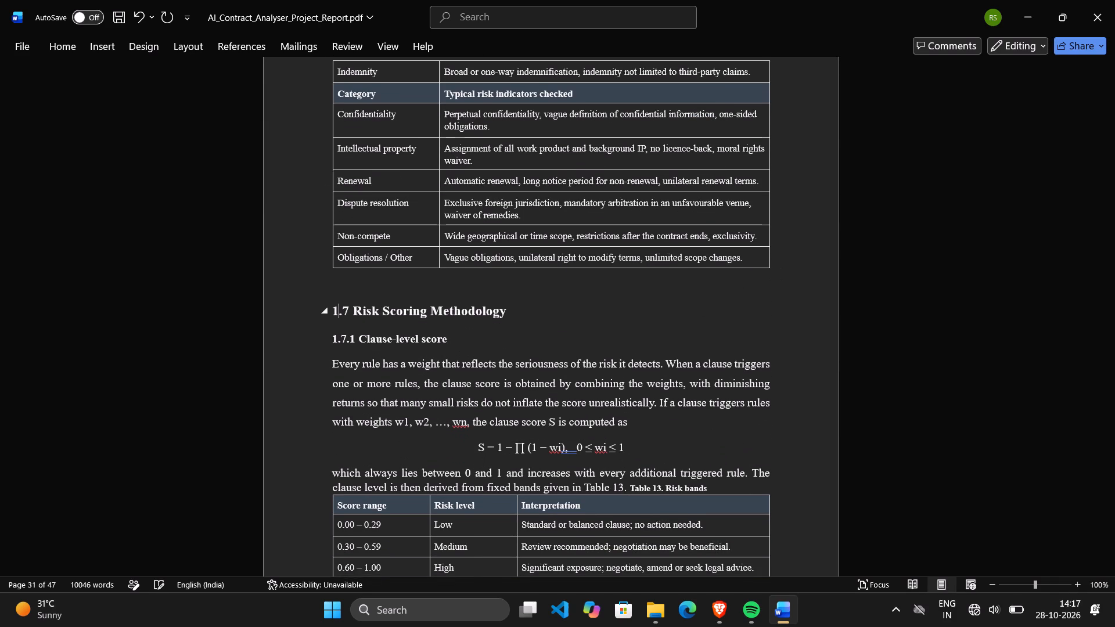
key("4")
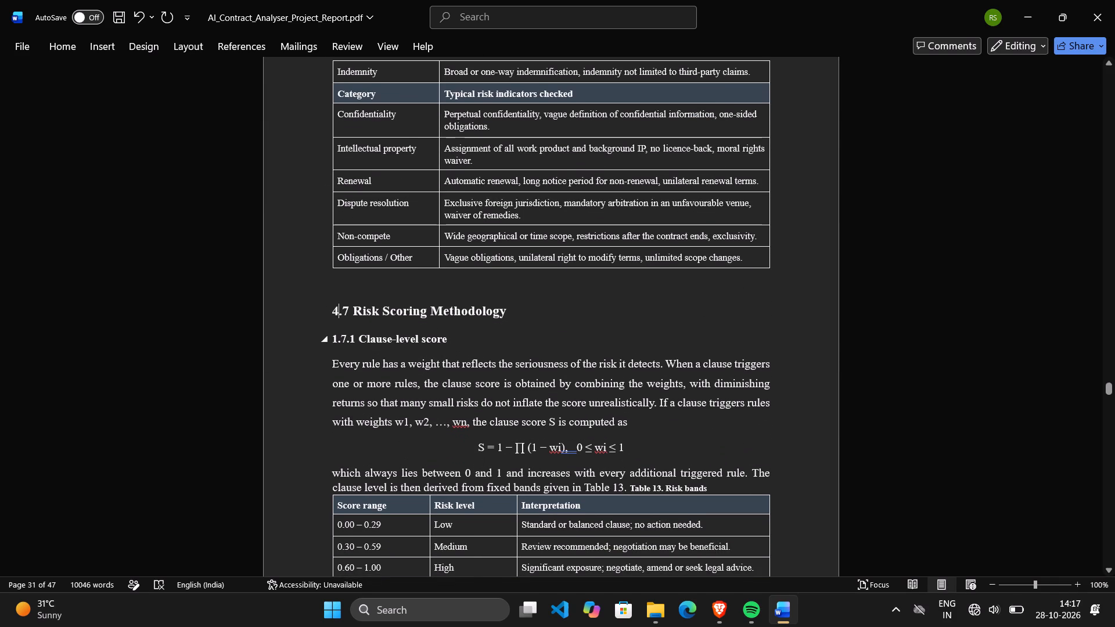
left_click(338, 340)
key("BackSpace")
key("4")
Renumber the Document-level score subheading as 4.7.2 and the Configurability and explainability subheading as 4.7.3.
scroll(338, 340, "down", 1)
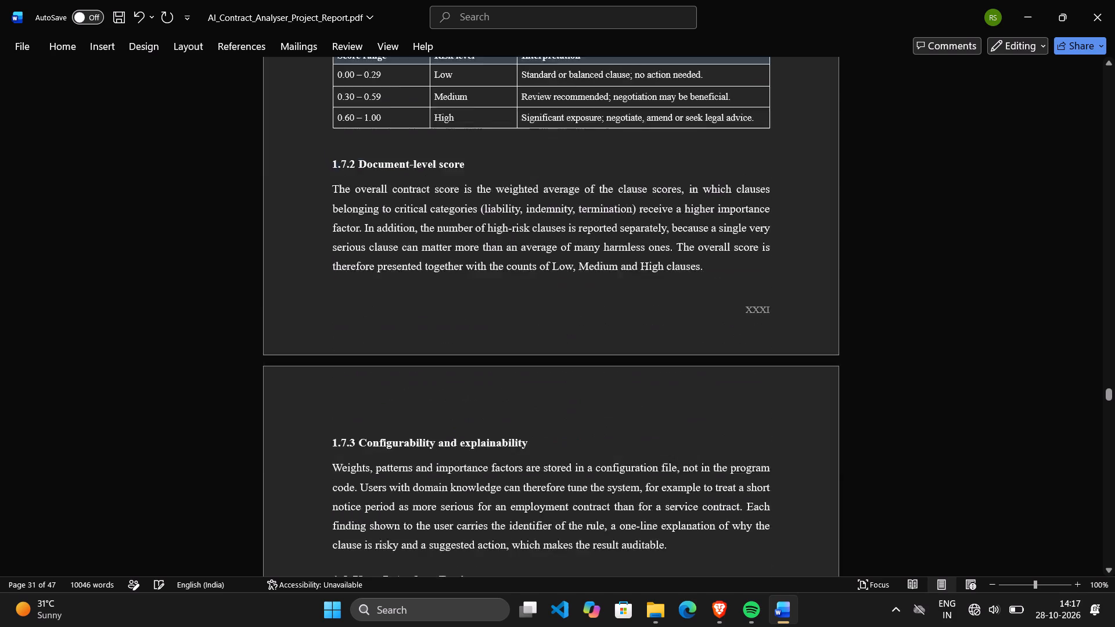
scroll(338, 340, "down", 1)
scroll(338, 340, "up", 1)
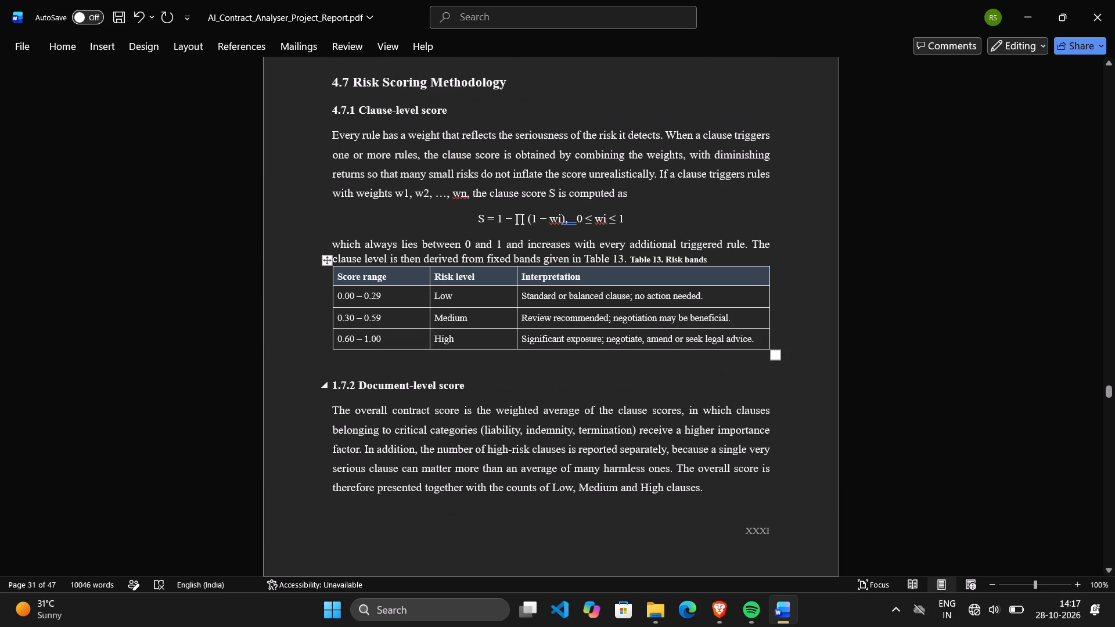
left_click(339, 385)
key("BackSpace")
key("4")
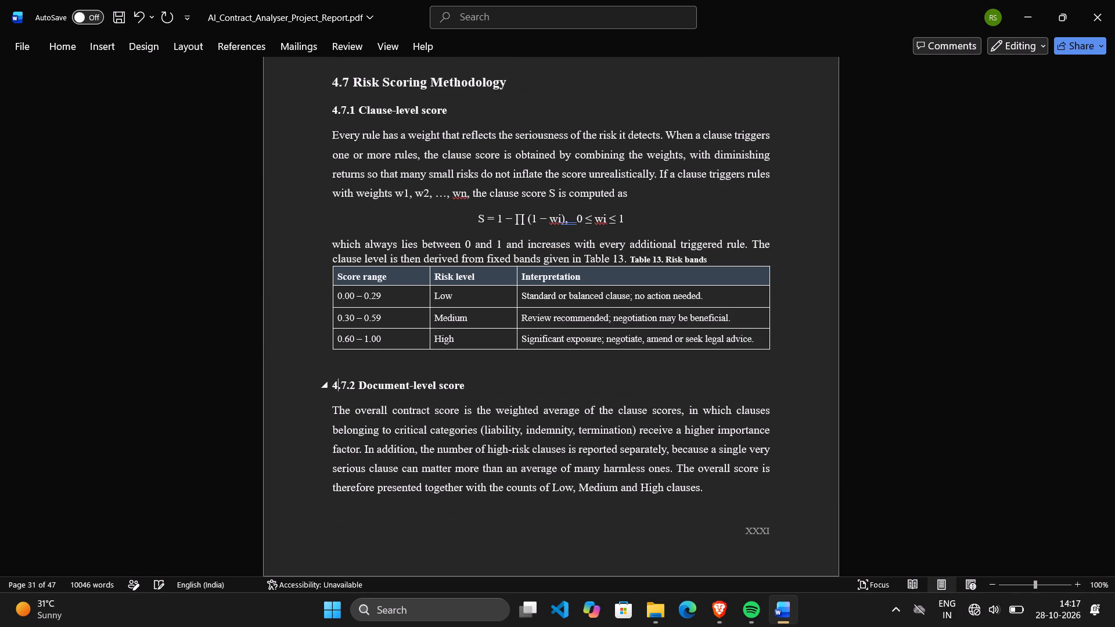
scroll(339, 385, "down", 1)
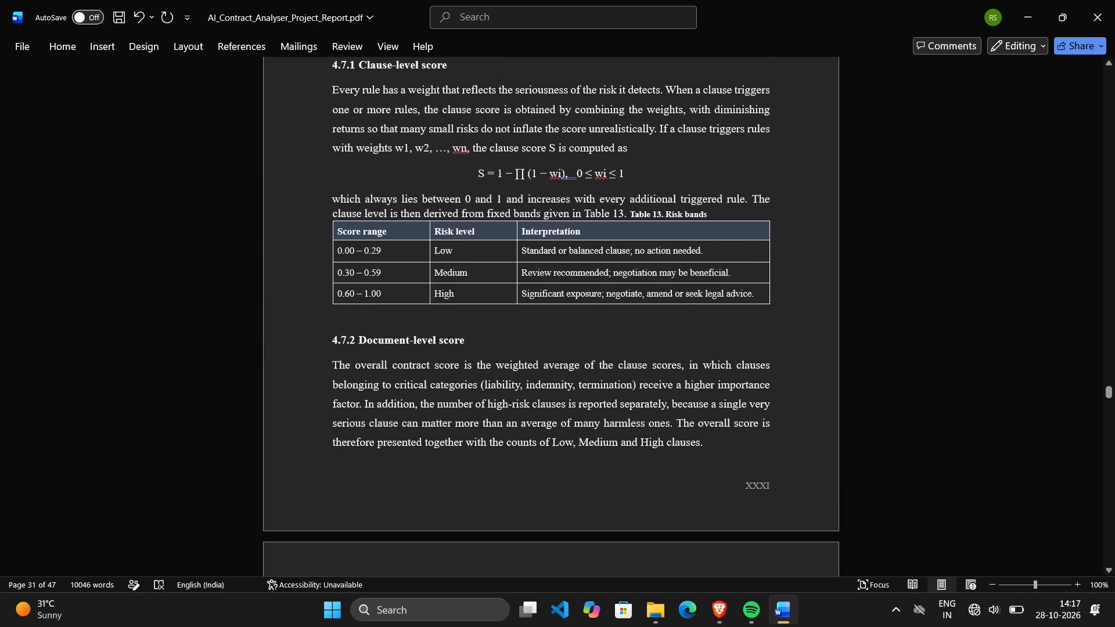
scroll(339, 385, "down", 1)
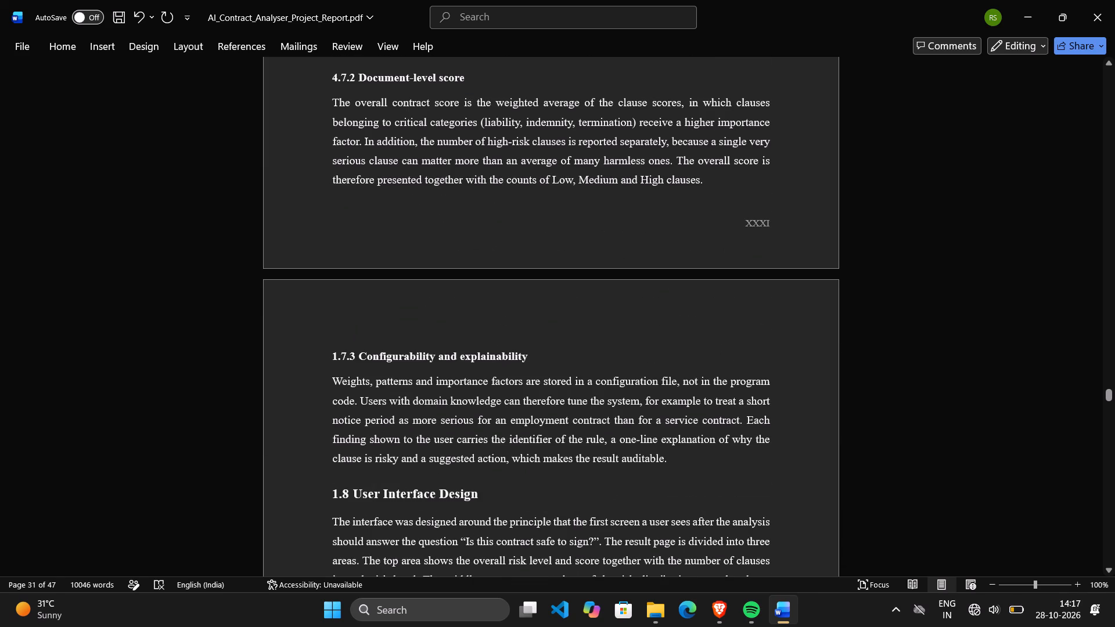
left_click(337, 351)
key("BackSpace")
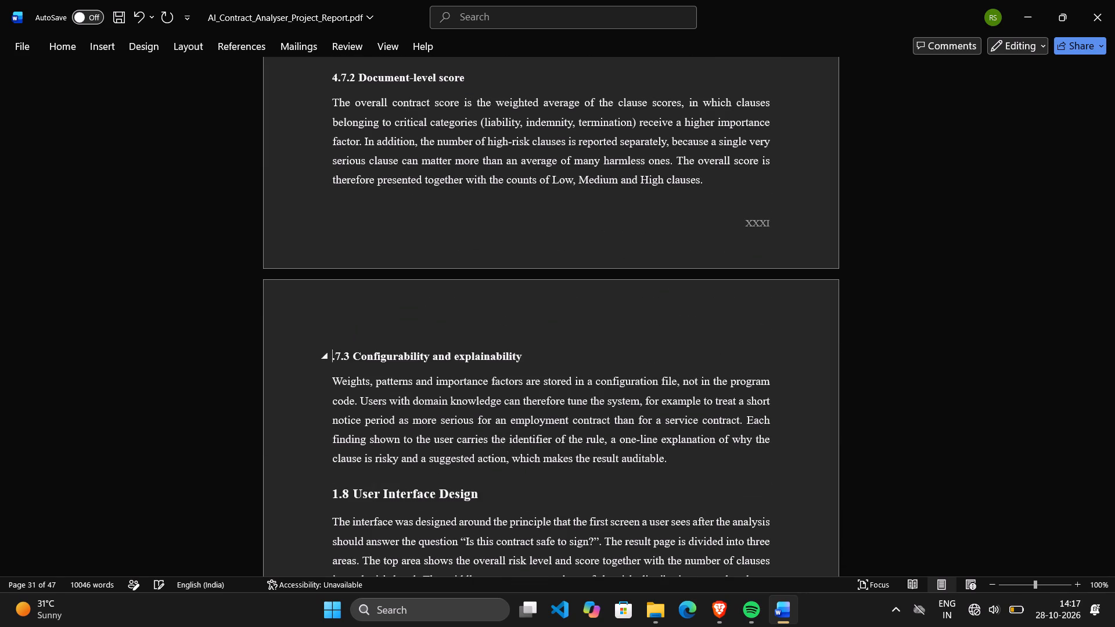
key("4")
Renumber the User Interface Design heading as 4.8 and the Class Design heading as 4.9.
left_click(338, 490)
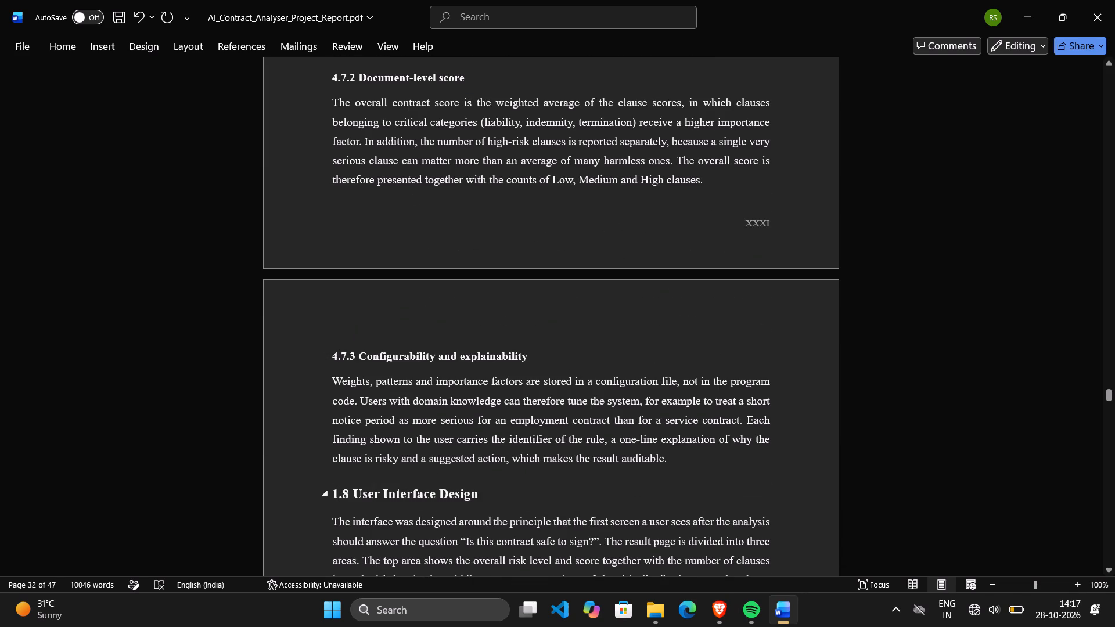
key("BackSpace")
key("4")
scroll(338, 490, "down", 2)
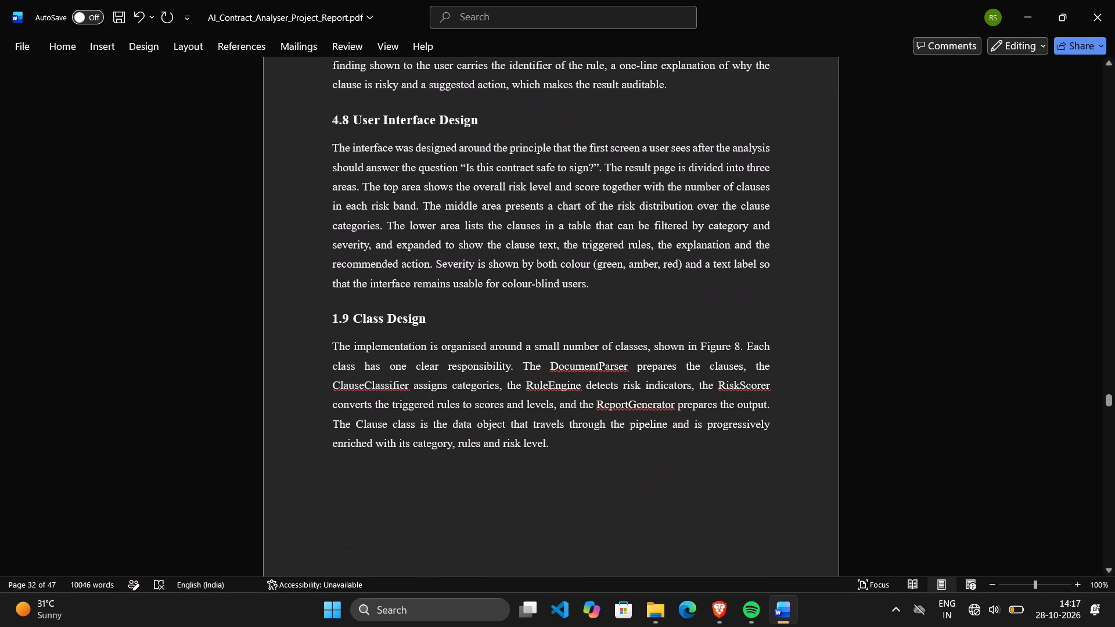
scroll(338, 490, "up", 1)
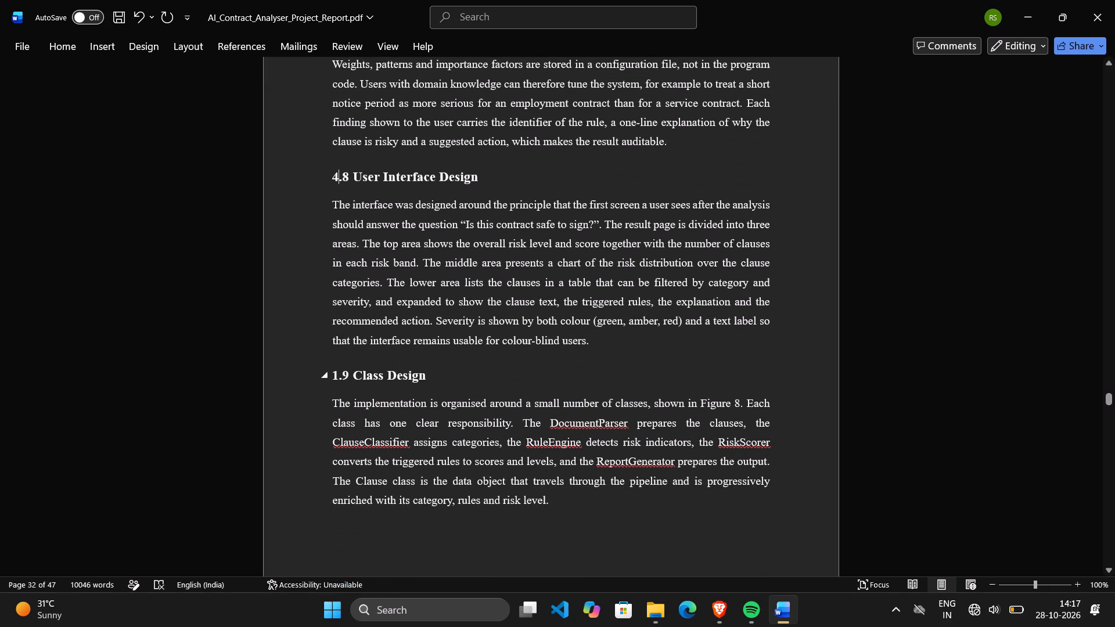
left_click(339, 378)
key("BackSpace")
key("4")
Renumber the Algorithm for Risk Evaluation heading below the class diagram as 4.10.
scroll(339, 378, "down", 3)
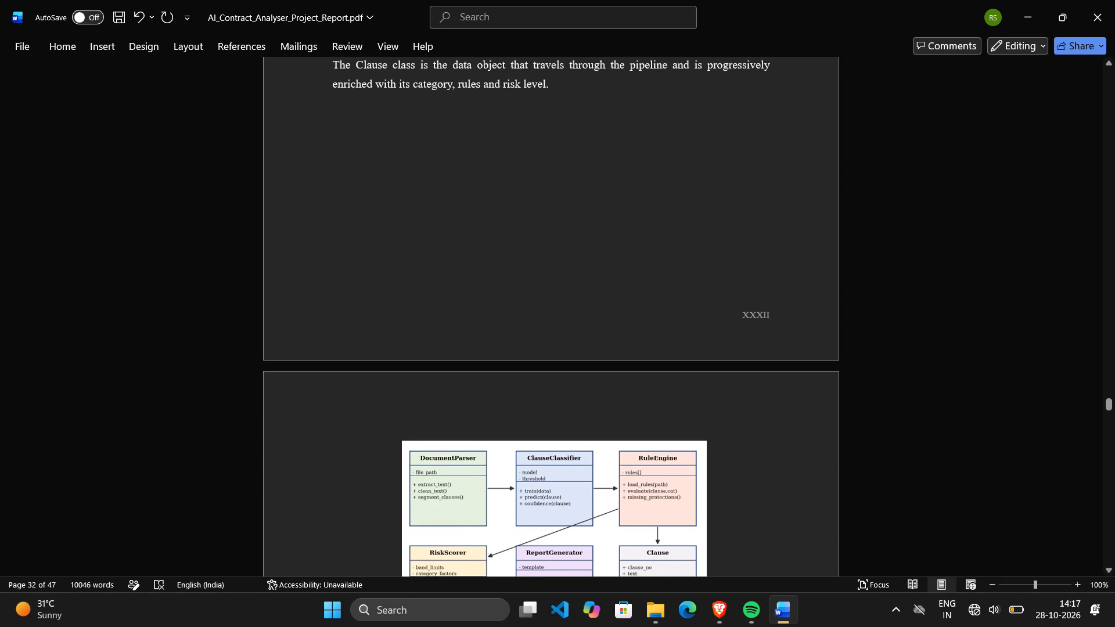
scroll(339, 378, "down", 1)
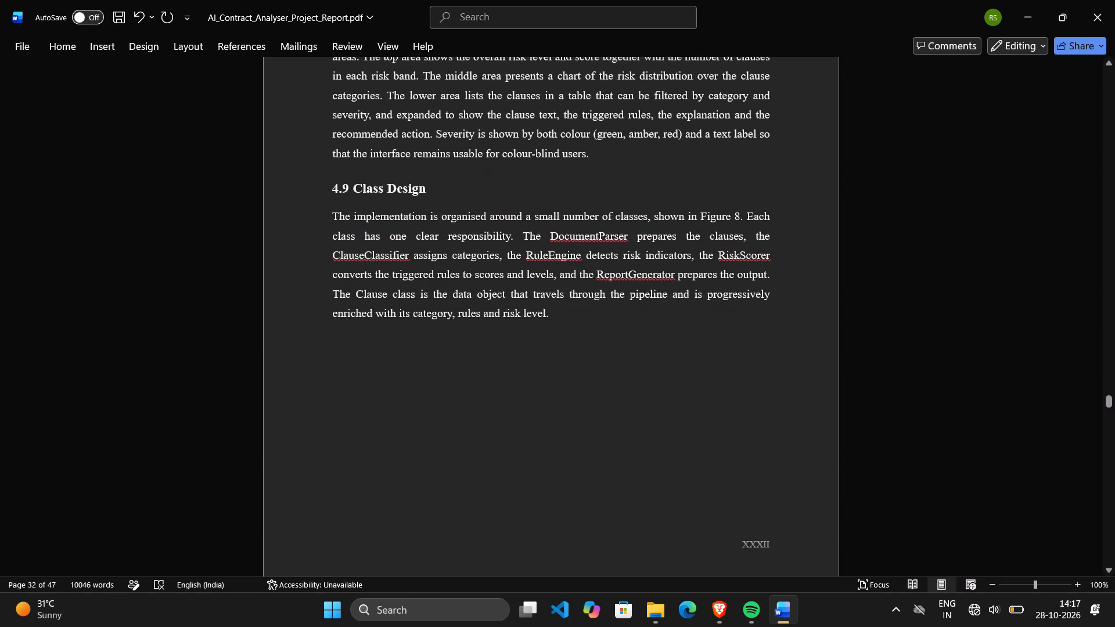
scroll(339, 378, "down", 1)
scroll(323, 270, "up", 1)
scroll(337, 195, "up", 1)
left_click(338, 353)
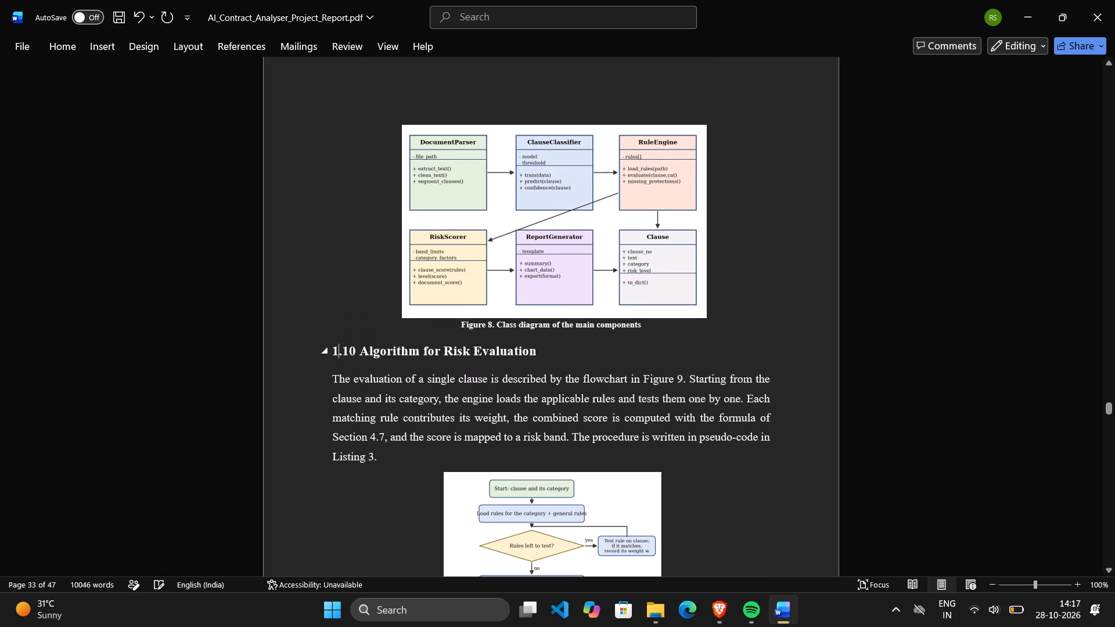
key("BackSpace")
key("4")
Renumber the Module Interfaces heading at the end of the Design chapter as 4.11.
scroll(338, 353, "down", 3)
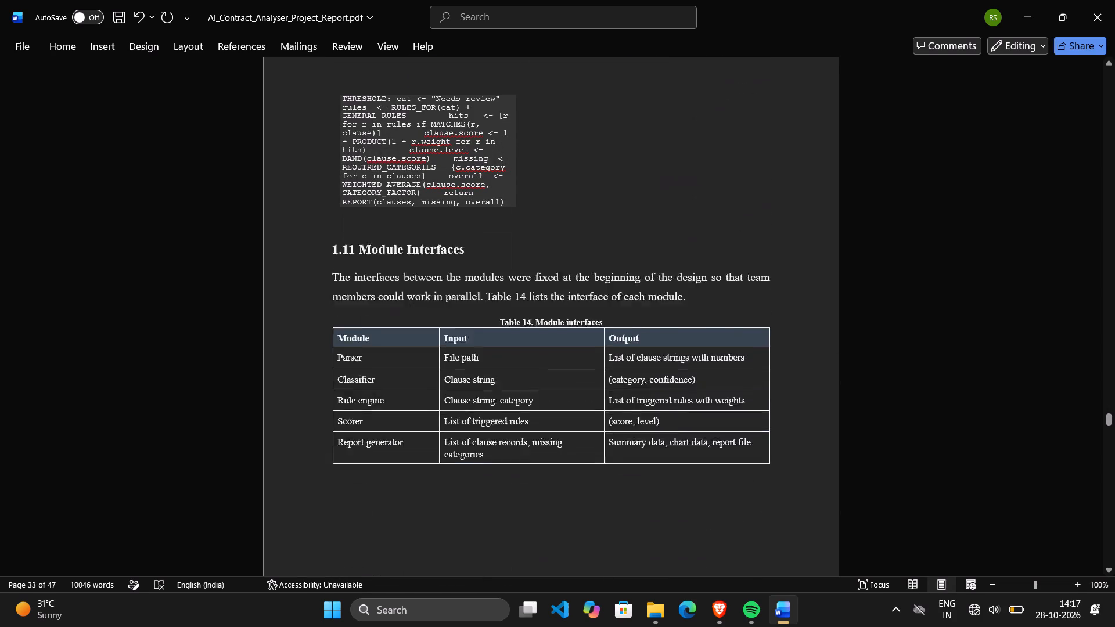
scroll(338, 353, "down", 1)
left_click(336, 206)
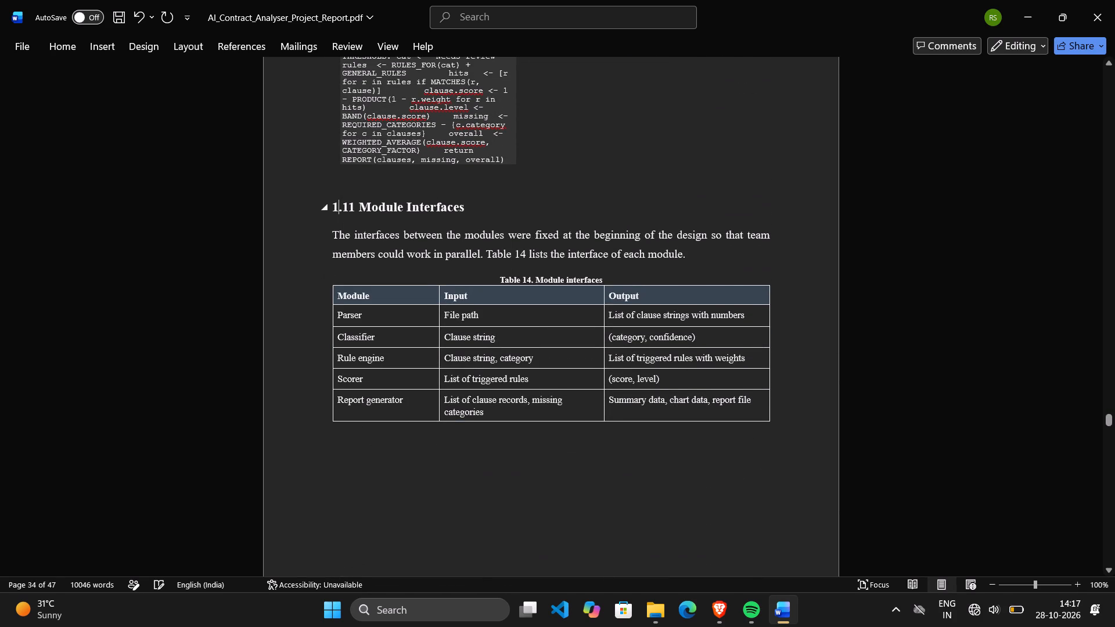
key("BackSpace")
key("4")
Renumber the Implementation chapter heading as 5 and its Technology Stack section heading as 5.1.
scroll(336, 206, "down", 4)
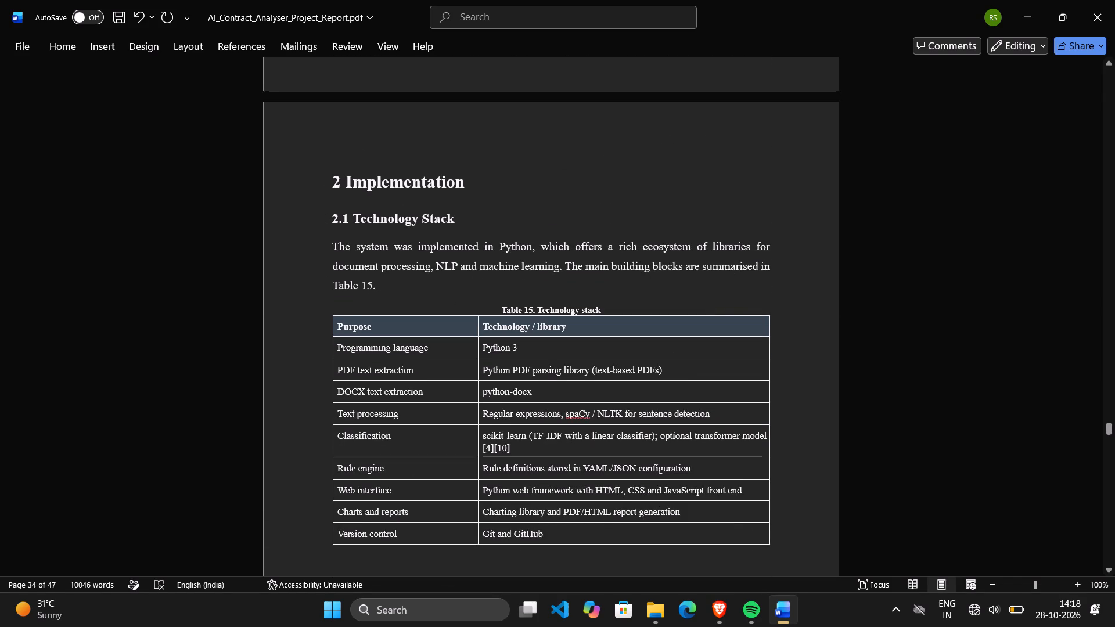
left_click(340, 177)
key("BackSpace")
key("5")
left_click(337, 220)
key("BackSpace")
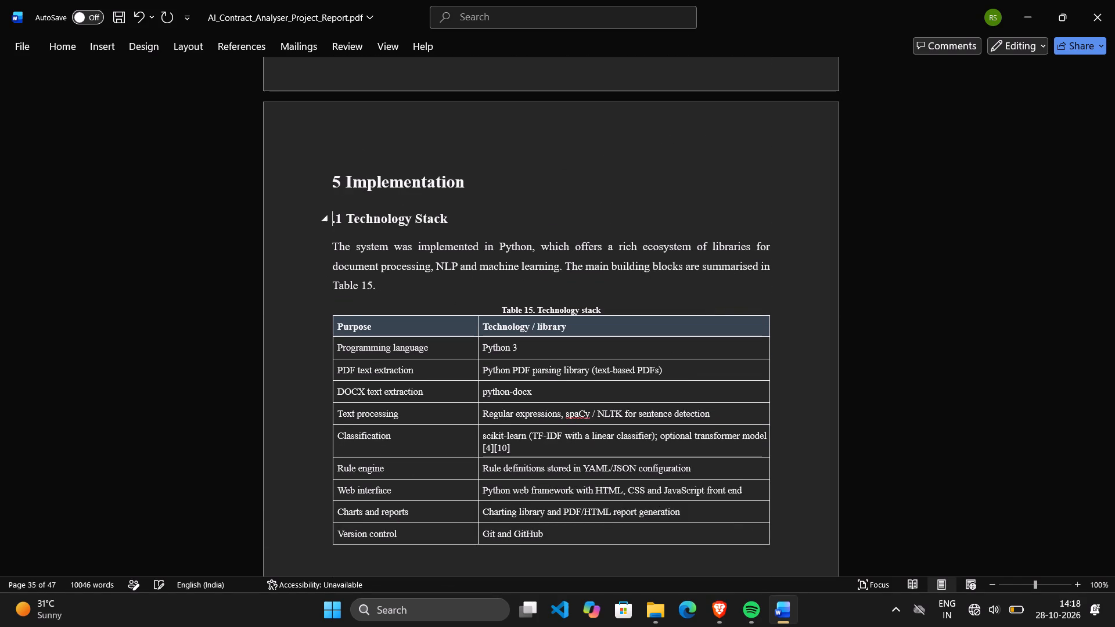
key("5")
Renumber the Module-wise Implementation heading as 5.2 and its Document ingestion module subheading as 5.2.1.
scroll(337, 220, "down", 2)
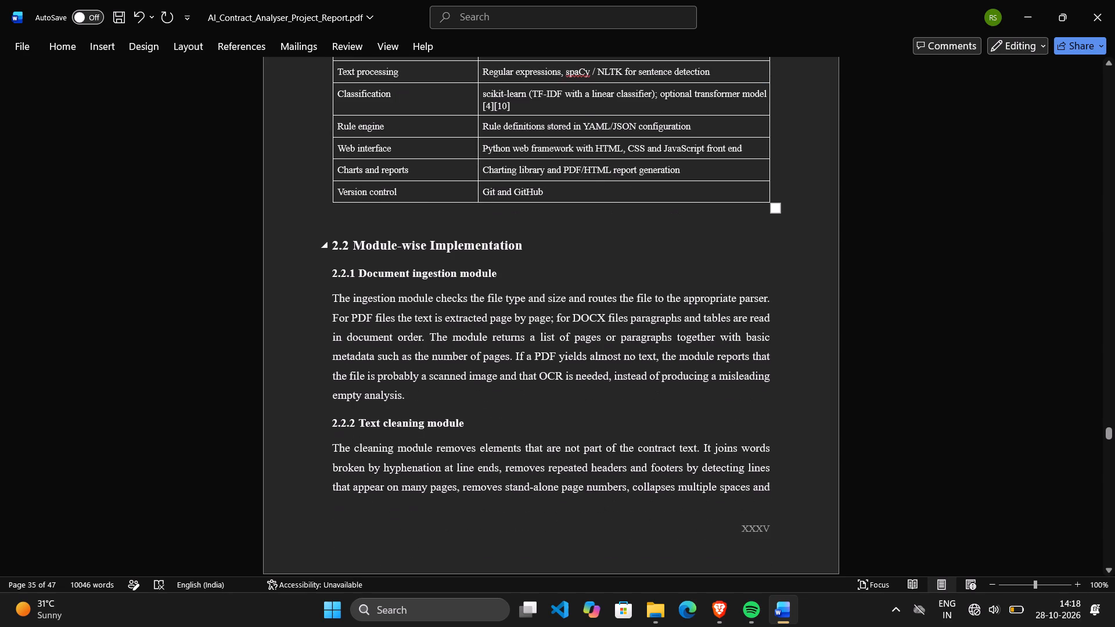
left_click(337, 246)
key("BackSpace")
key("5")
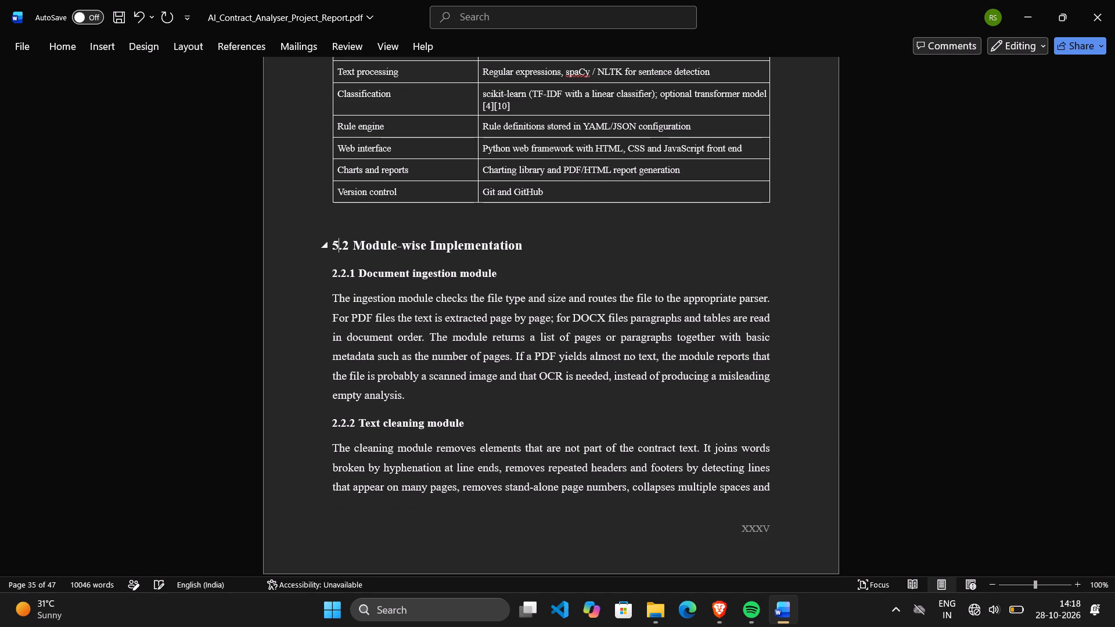
key("Down")
key("BackSpace")
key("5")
Renumber the Text cleaning module subheading as 5.2.2 and the Clause segmentation module subheading as 5.2.3.
left_click(337, 426)
key("BackSpace")
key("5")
scroll(402, 399, "down", 2)
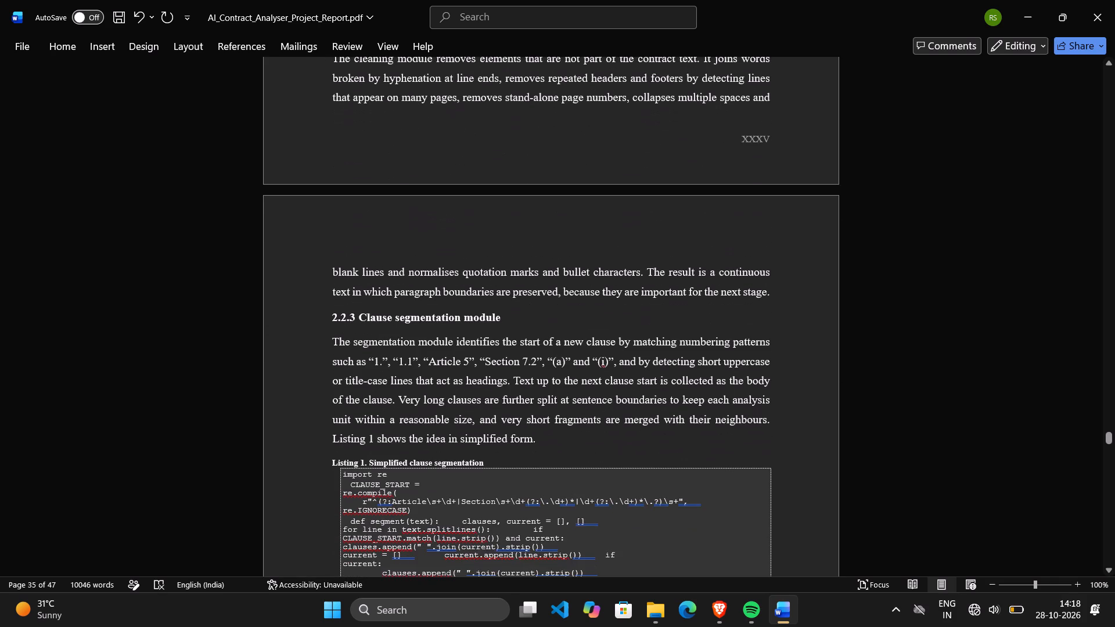
left_click(336, 318)
key("BackSpace")
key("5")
Renumber the Clause classification module subheading as 5.2.4 and the Risk detection module subheading as 5.2.5.
scroll(369, 349, "down", 1)
scroll(383, 200, "down", 1)
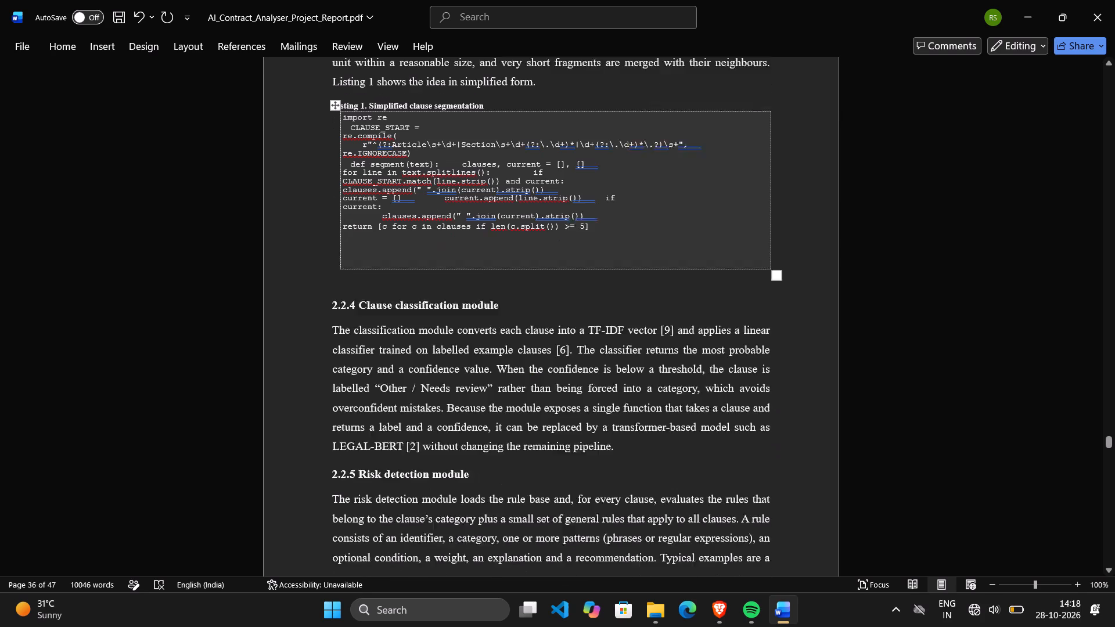
scroll(383, 200, "down", 1)
left_click(335, 287)
key("BackSpace")
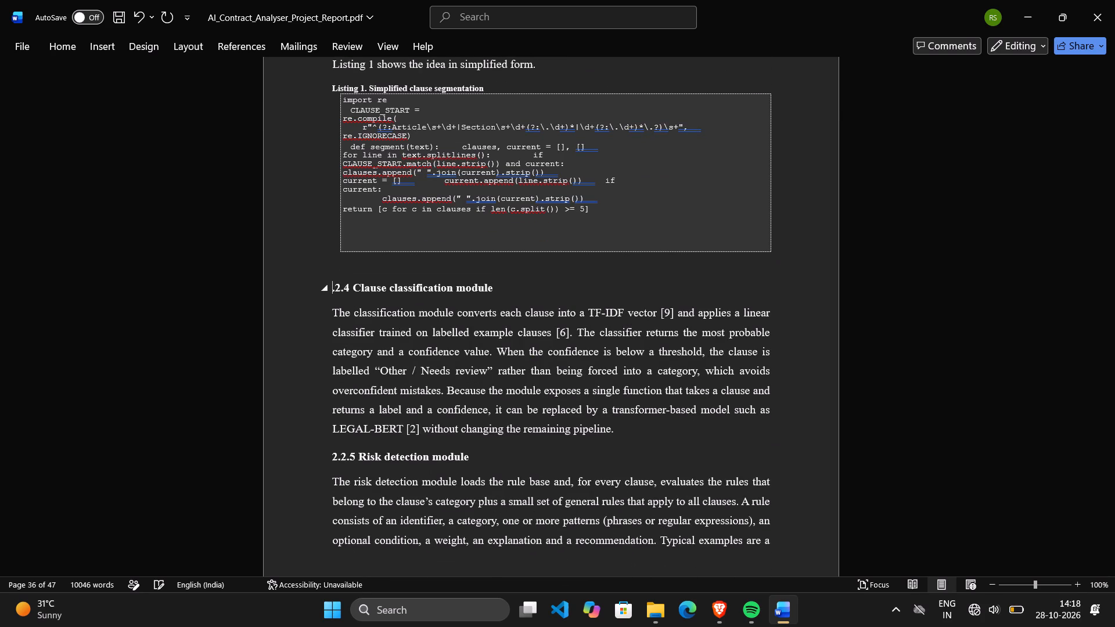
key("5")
scroll(338, 289, "down", 1)
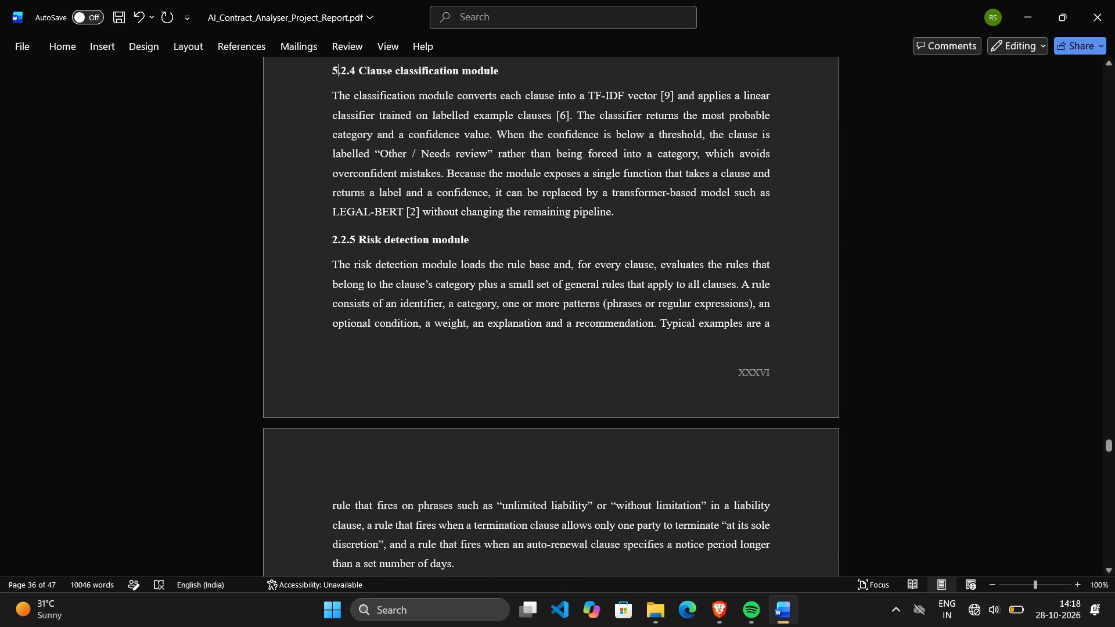
left_click(337, 240)
key("BackSpace")
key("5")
Renumber the Risk scoring module subheading as 5.2.6 and the Report generation module subheading as 5.2.7.
scroll(337, 240, "down", 3)
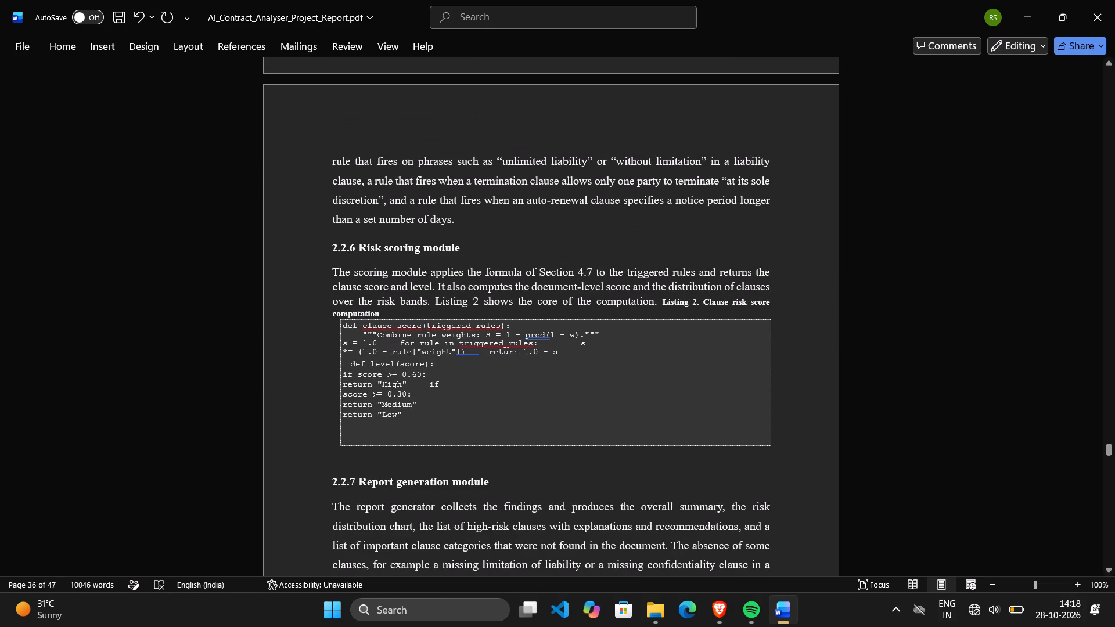
left_click(337, 247)
key("BackSpace")
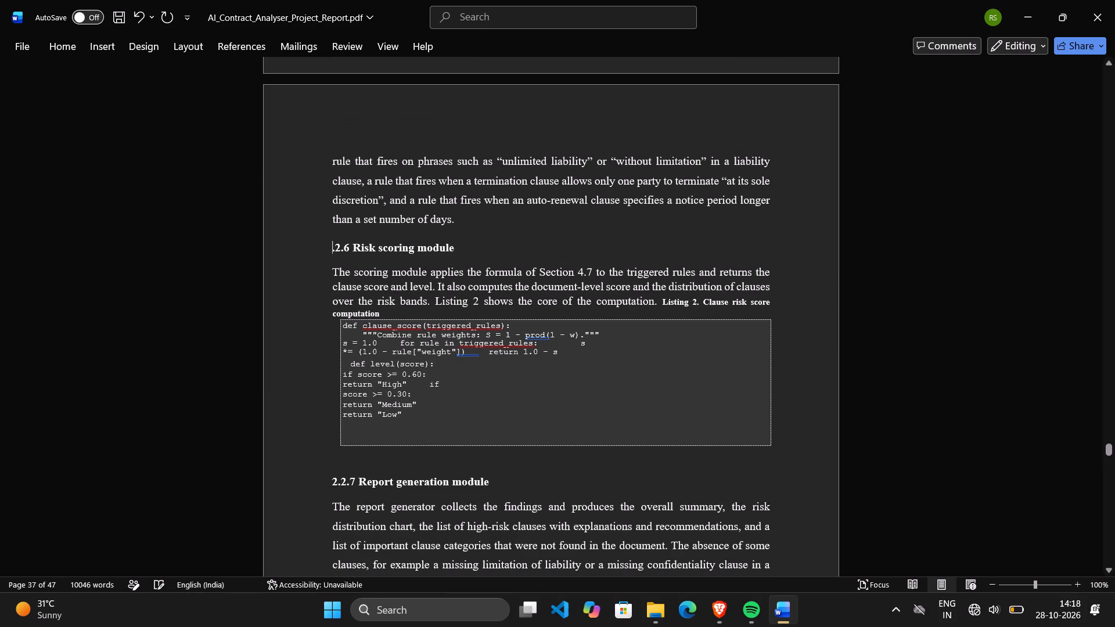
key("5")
scroll(481, 231, "down", 1)
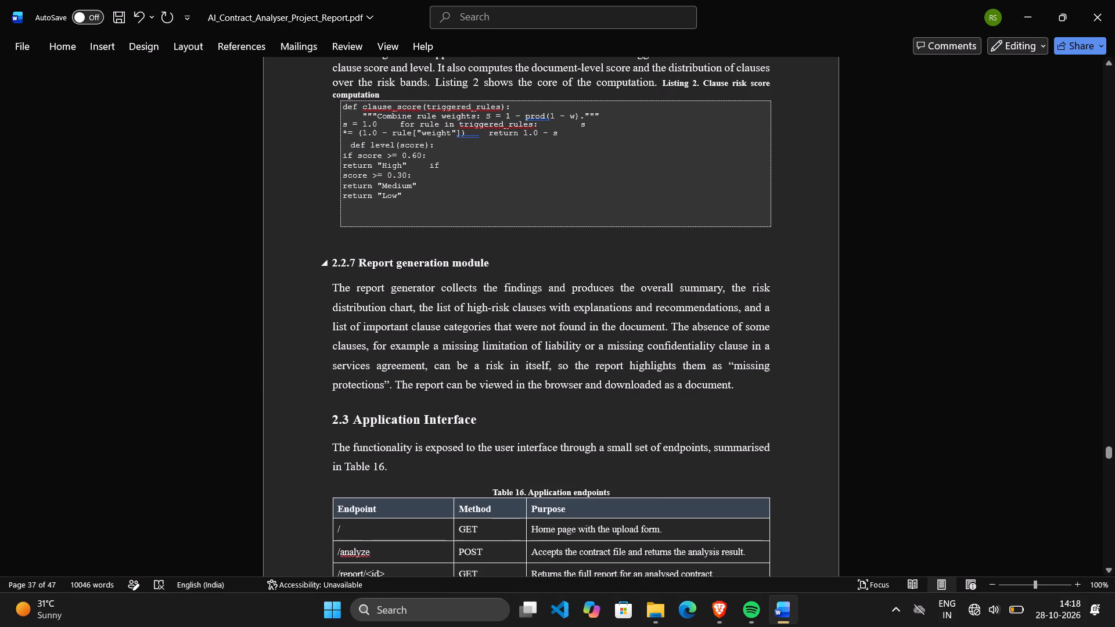
left_click(336, 261)
key("BackSpace")
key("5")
Renumber the Application Interface heading as 5.3 and the Rule Configuration heading as 5.4.
scroll(390, 323, "down", 1)
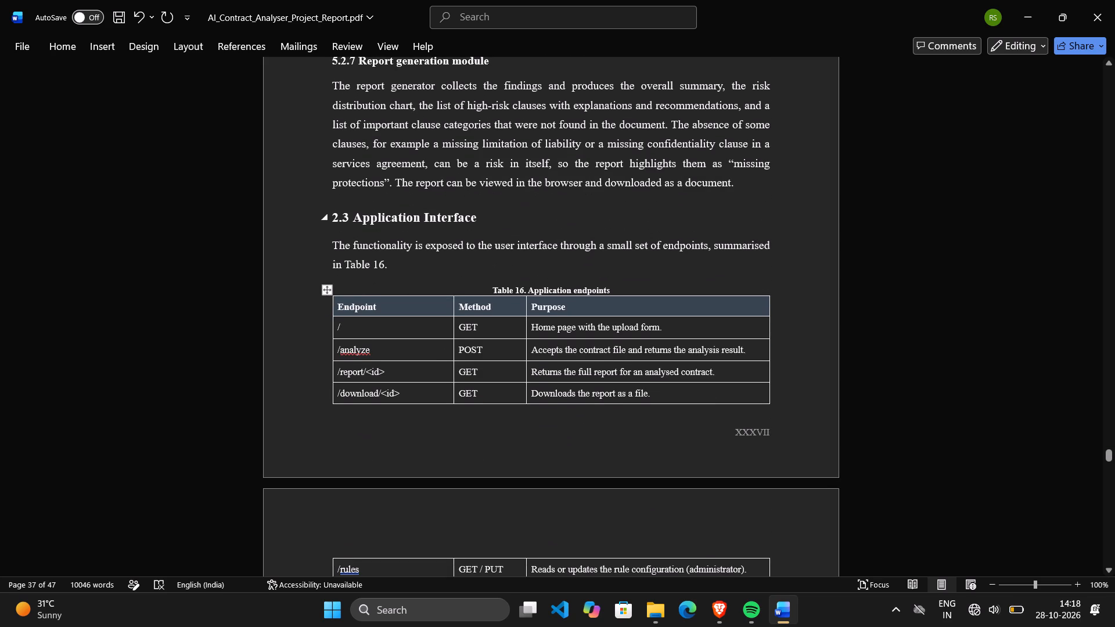
left_click(337, 214)
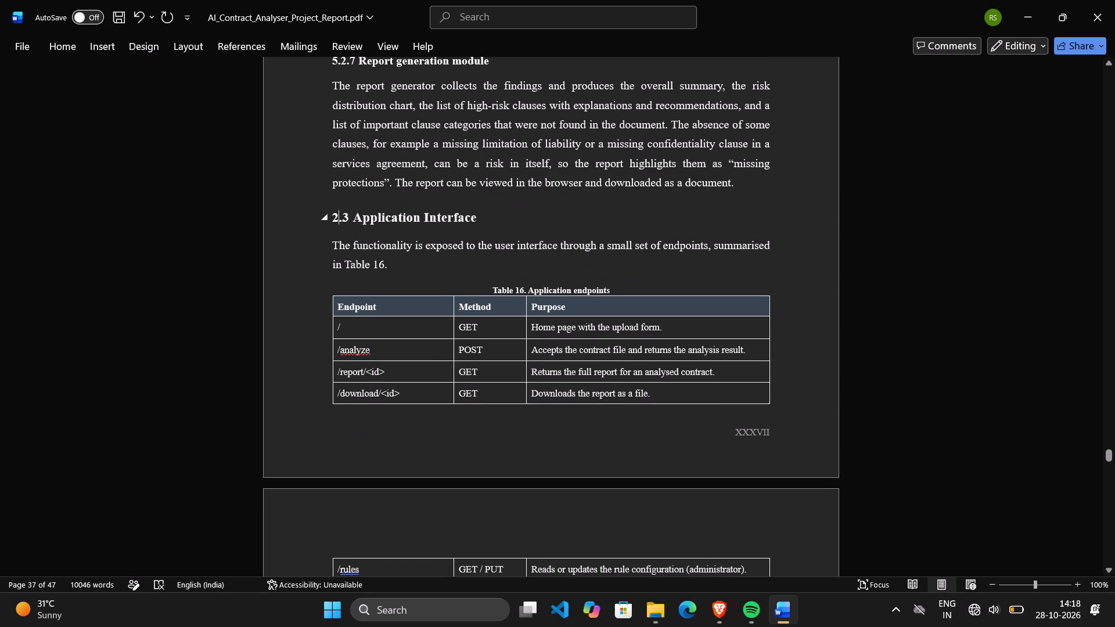
key("BackSpace")
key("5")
scroll(337, 214, "down", 1)
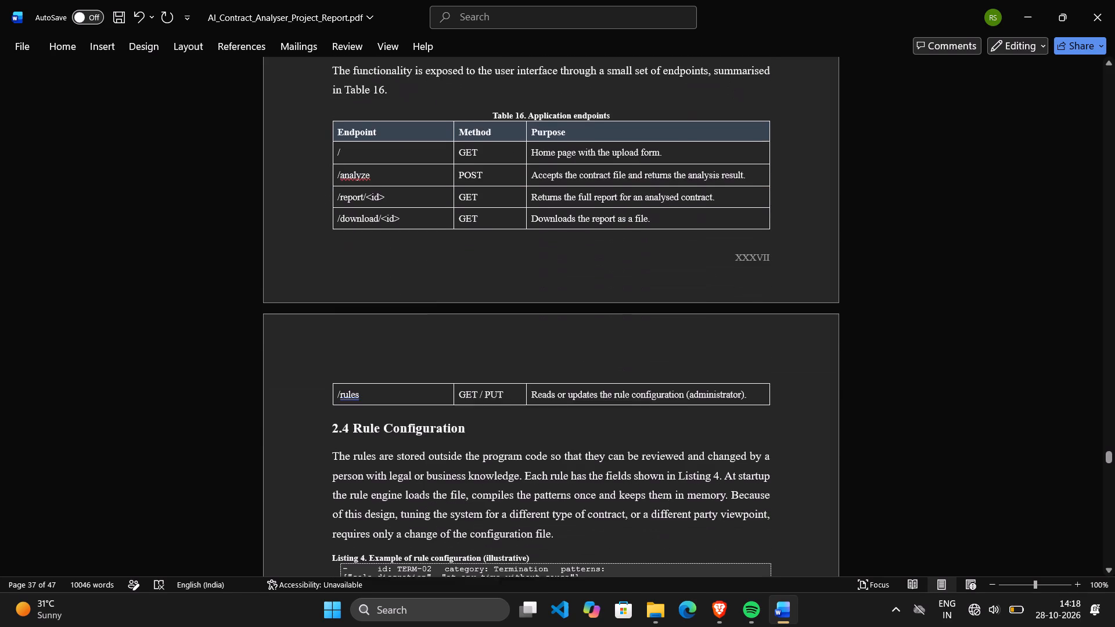
scroll(337, 214, "down", 1)
left_click(337, 343)
key("BackSpace")
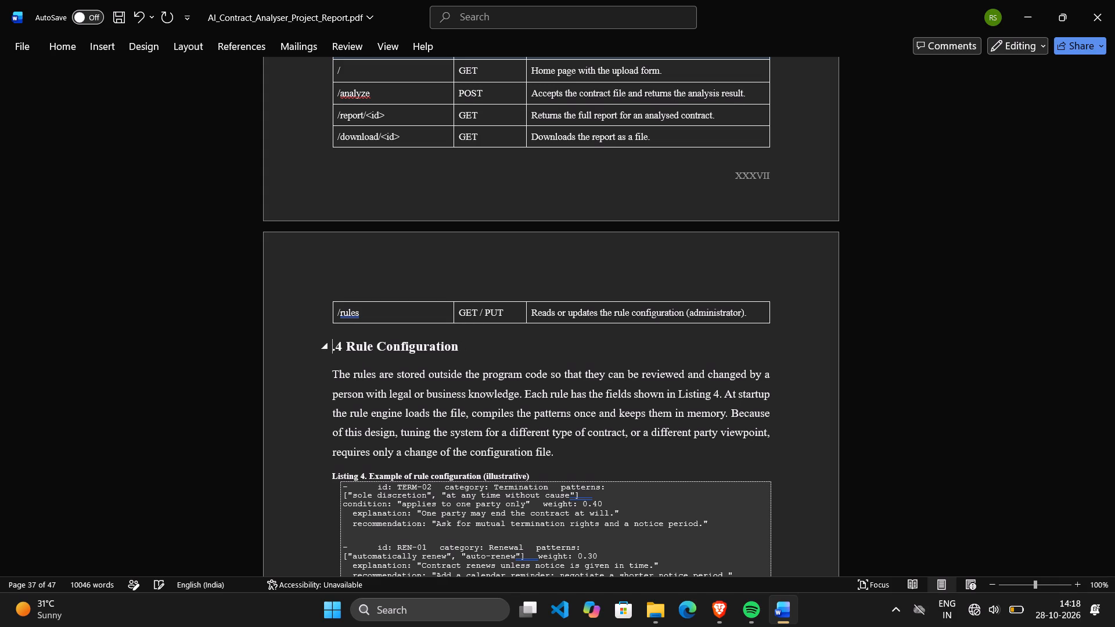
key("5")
Renumber the Classifier Training heading in the Implementation chapter as 5.5.
scroll(371, 402, "down", 1)
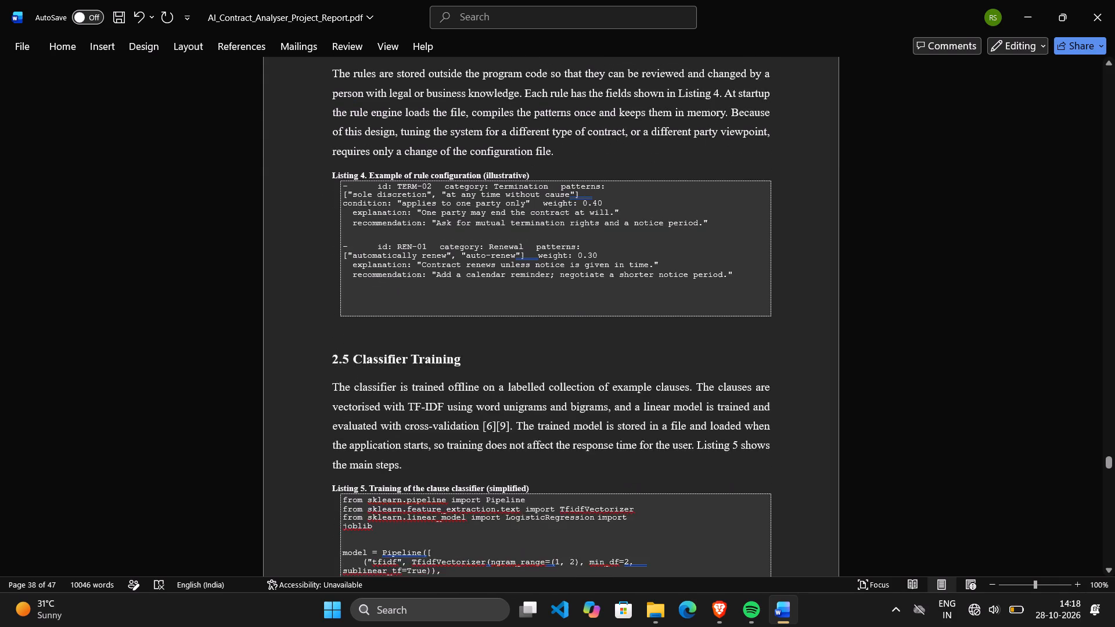
scroll(371, 402, "down", 1)
left_click(339, 299)
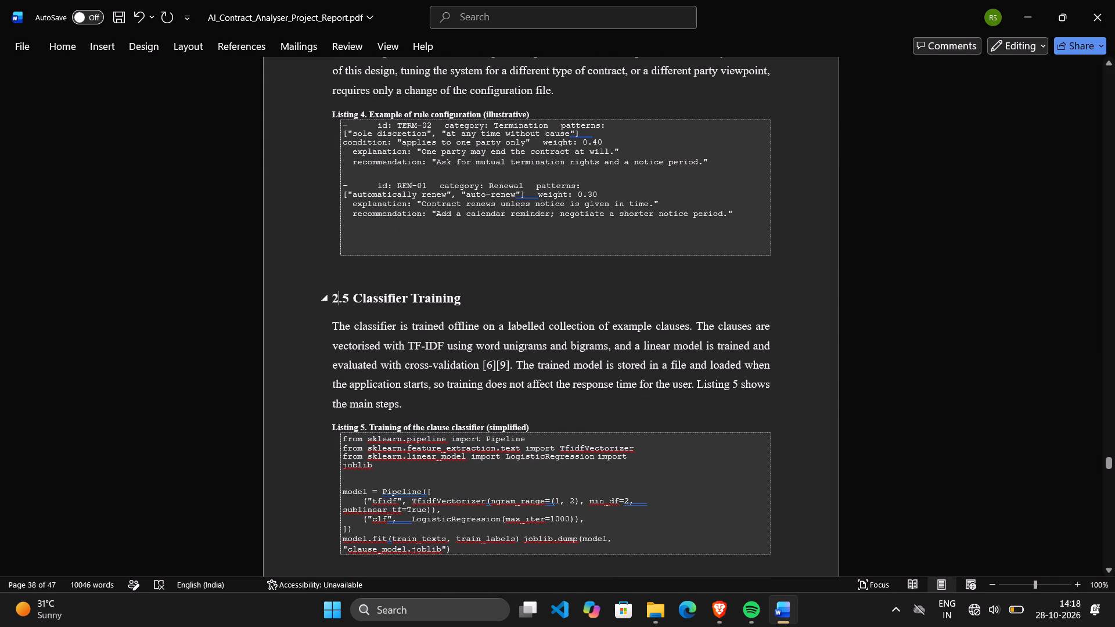
key("BackSpace")
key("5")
Renumber the Setup and Deployment heading as 5.6 and the Security and Privacy Considerations heading as 5.7.
scroll(339, 299, "down", 1)
scroll(385, 388, "down", 3)
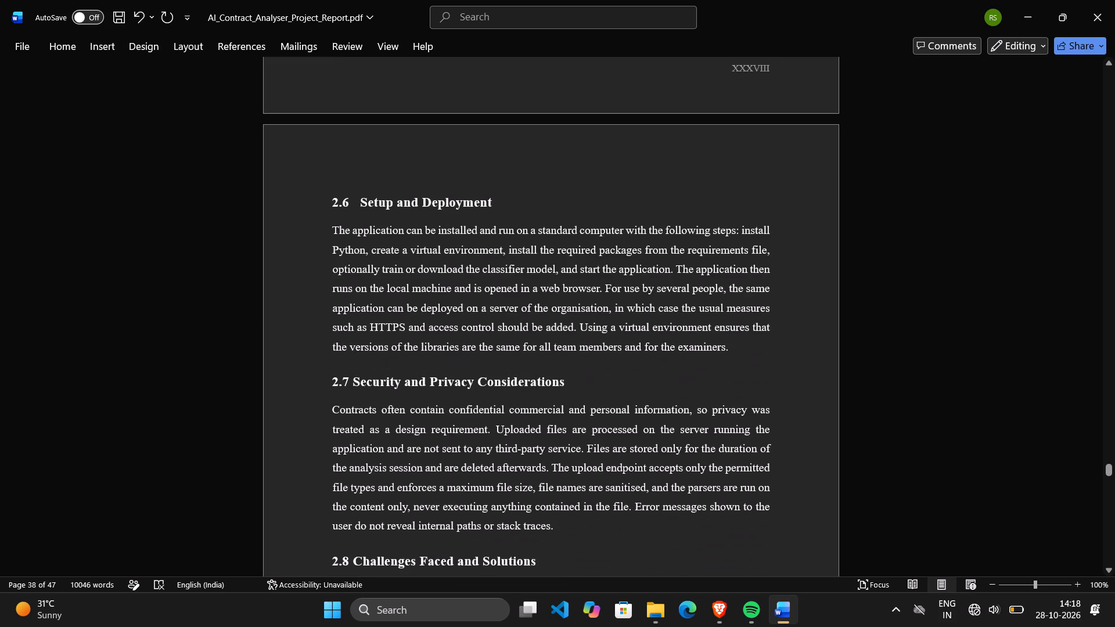
left_click(339, 202)
key("BackSpace")
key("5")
left_click(339, 383)
key("BackSpace")
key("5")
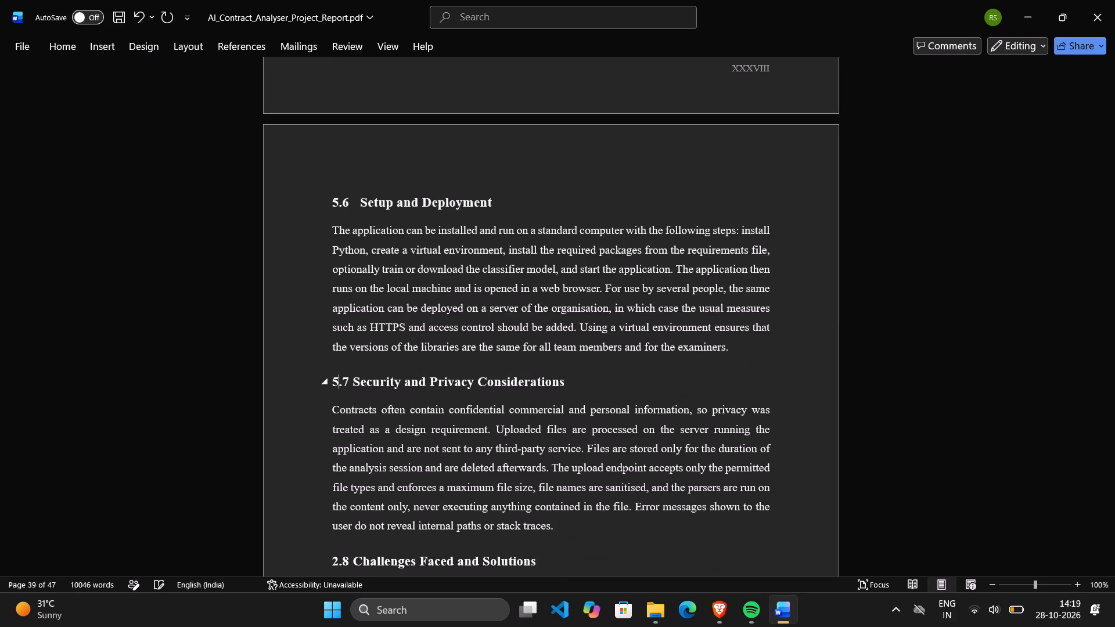
Renumber the Challenges Faced and Solutions heading in the Implementation chapter as 5.8.
scroll(339, 383, "down", 1)
left_click(339, 309)
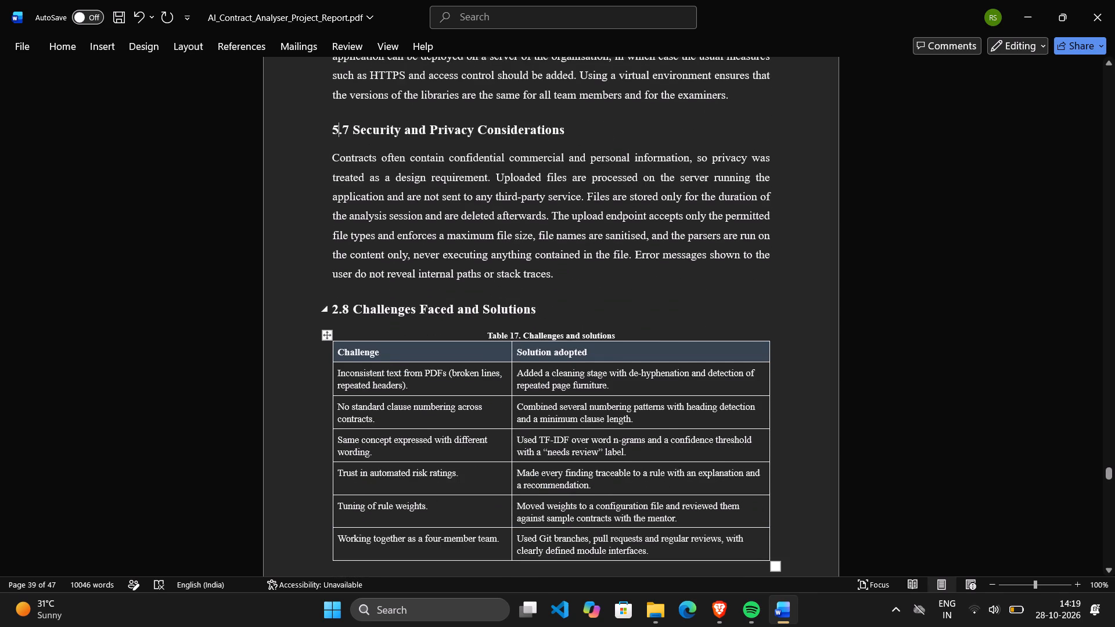
key("BackSpace")
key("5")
Renumber the Testing and Evaluation chapter heading as 6 and push it onto the next page, directly above Test Strategy.
scroll(339, 309, "down", 2)
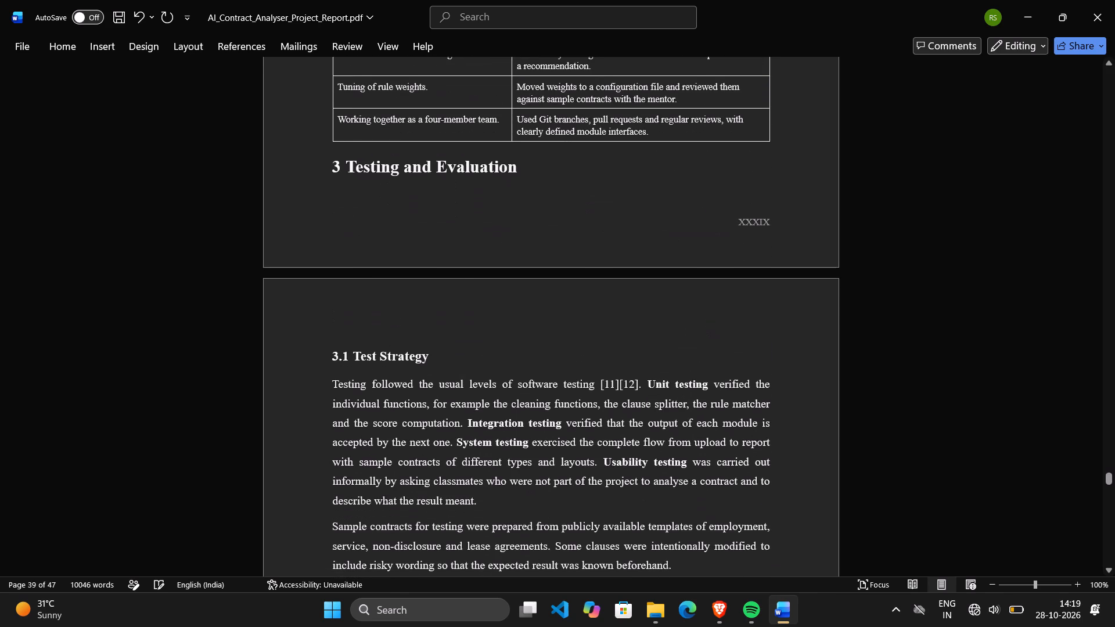
left_click(343, 169)
key("BackSpace")
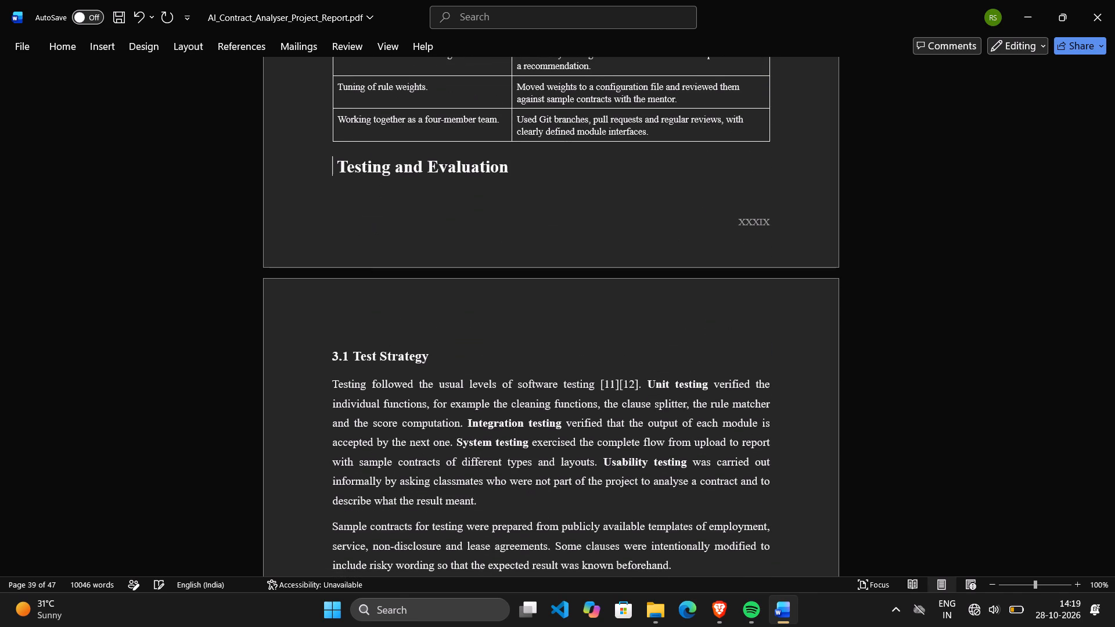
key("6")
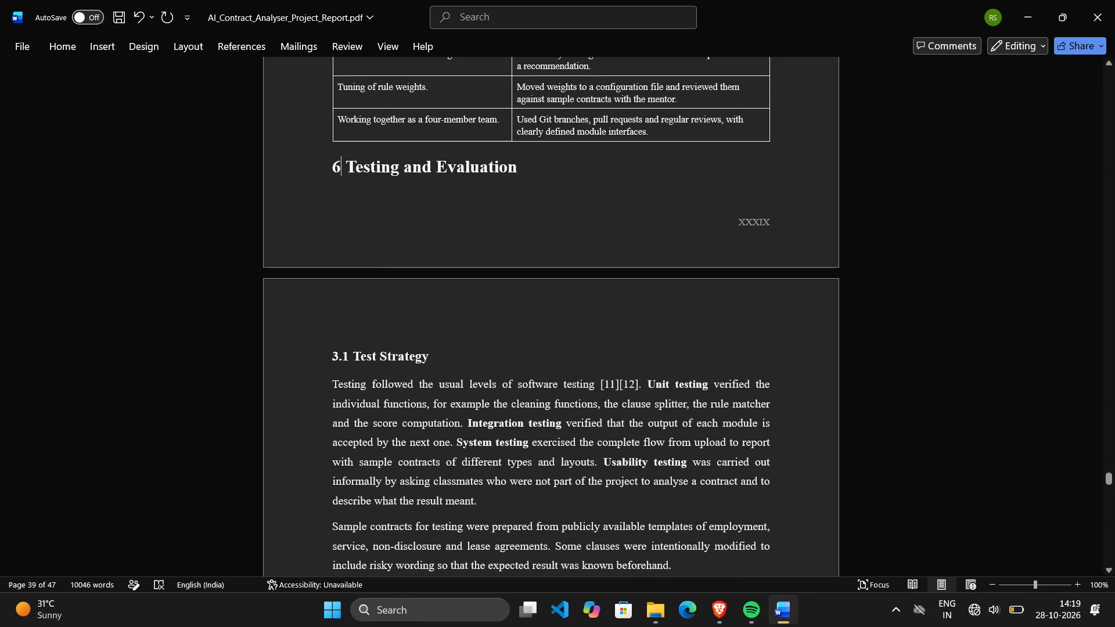
left_click(332, 163)
key("Return")
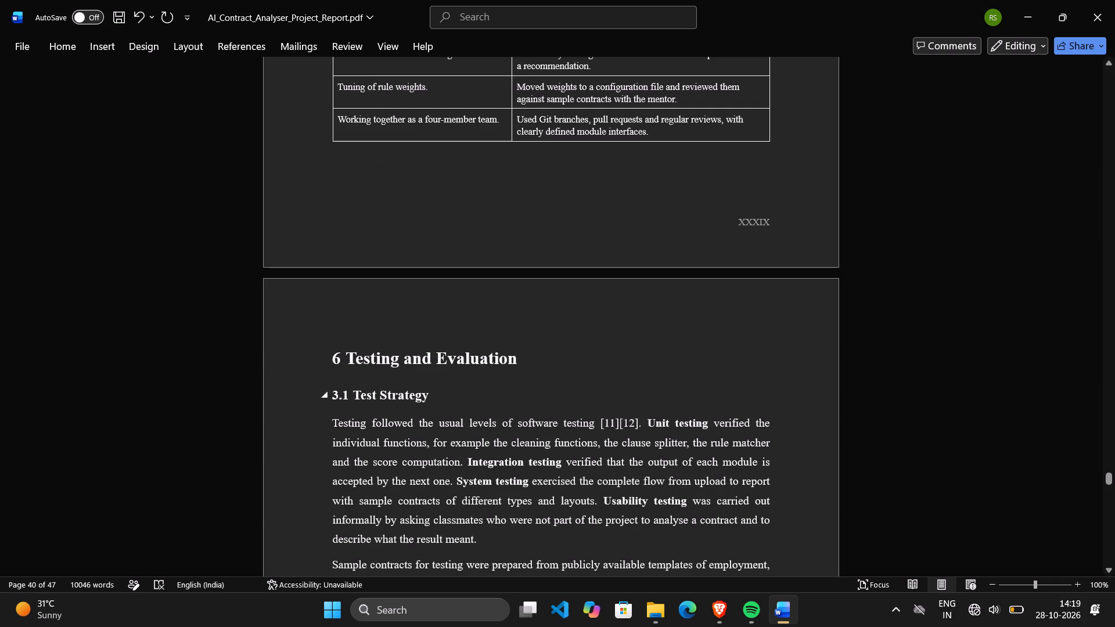
left_click(336, 398)
Remove the blank first page so that the report starts with the cover page.
scroll(766, 230, "up", 15)
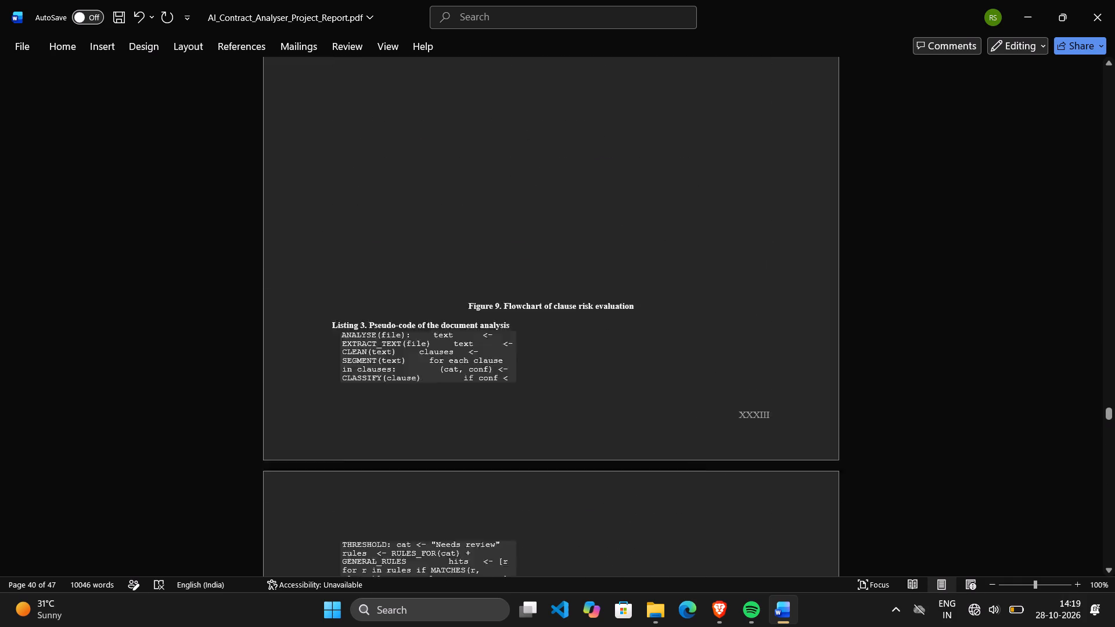
scroll(766, 230, "up", 9)
scroll(766, 230, "up", 18)
scroll(766, 230, "down", 4)
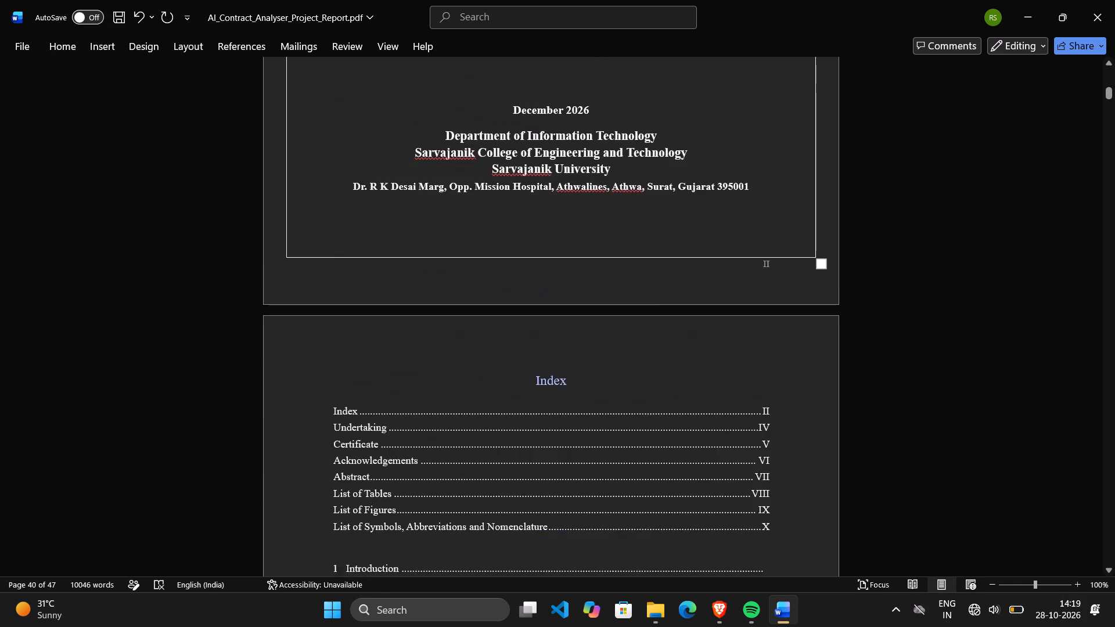
scroll(766, 230, "up", 1)
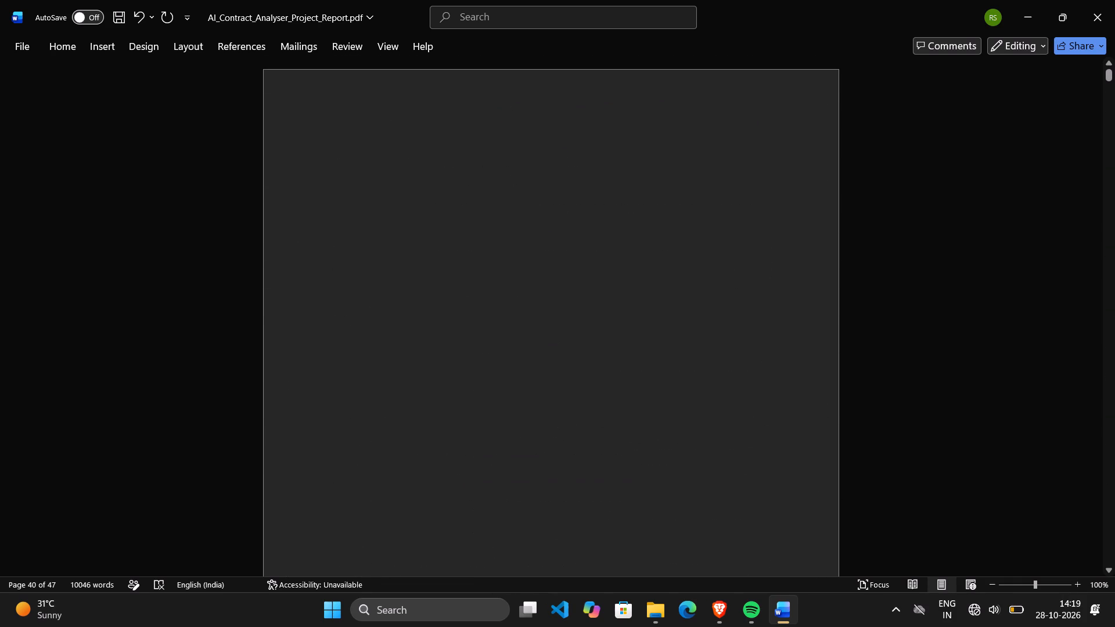
scroll(769, 216, "down", 1)
scroll(624, 239, "up", 1)
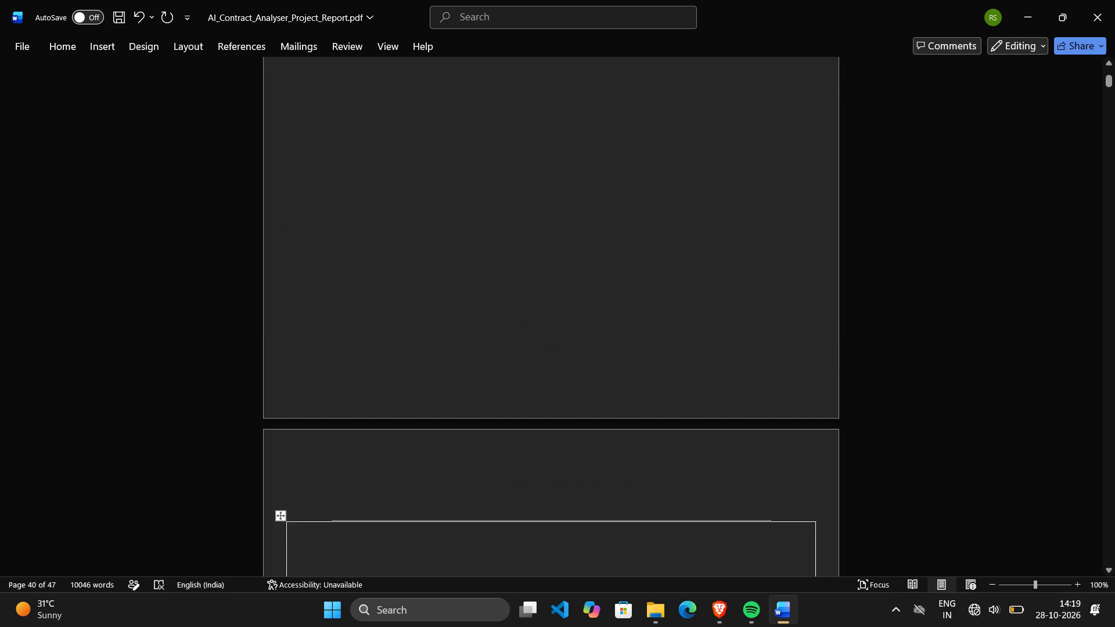
scroll(624, 239, "up", 1)
scroll(624, 239, "right", 1)
scroll(624, 239, "down", 1)
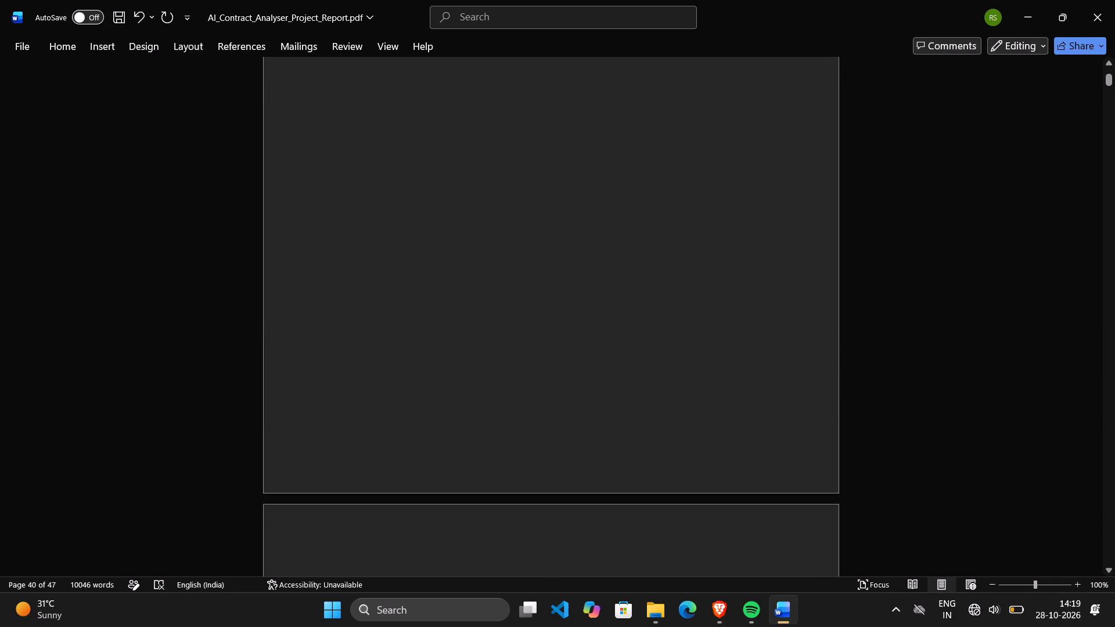
scroll(624, 239, "down", 1)
left_click(485, 224)
scroll(485, 224, "down", 1)
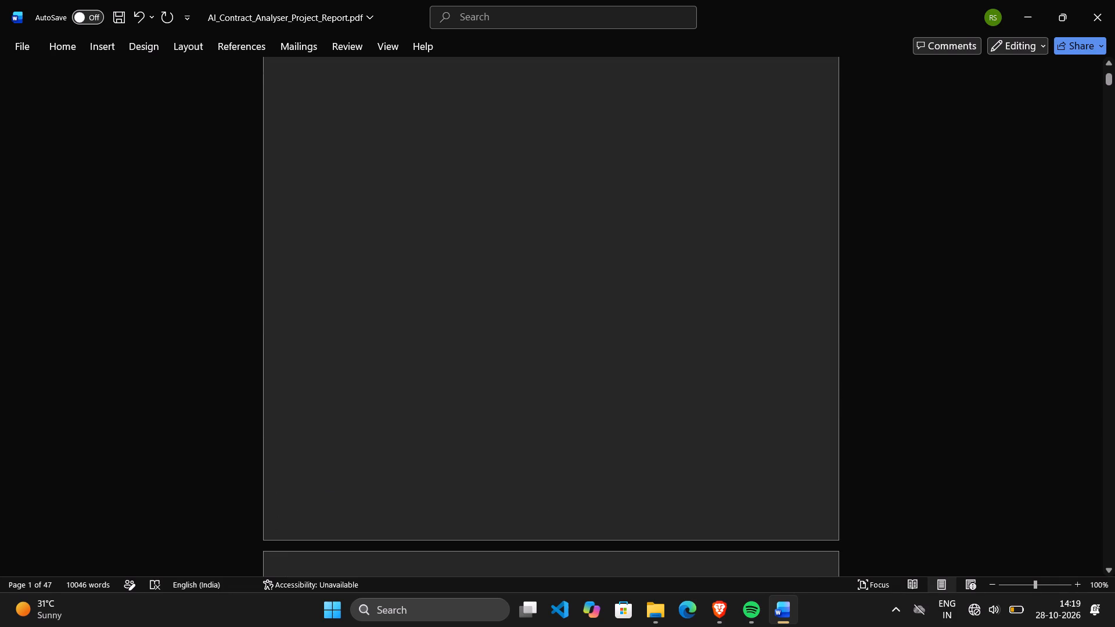
scroll(485, 224, "down", 2)
scroll(485, 224, "up", 6)
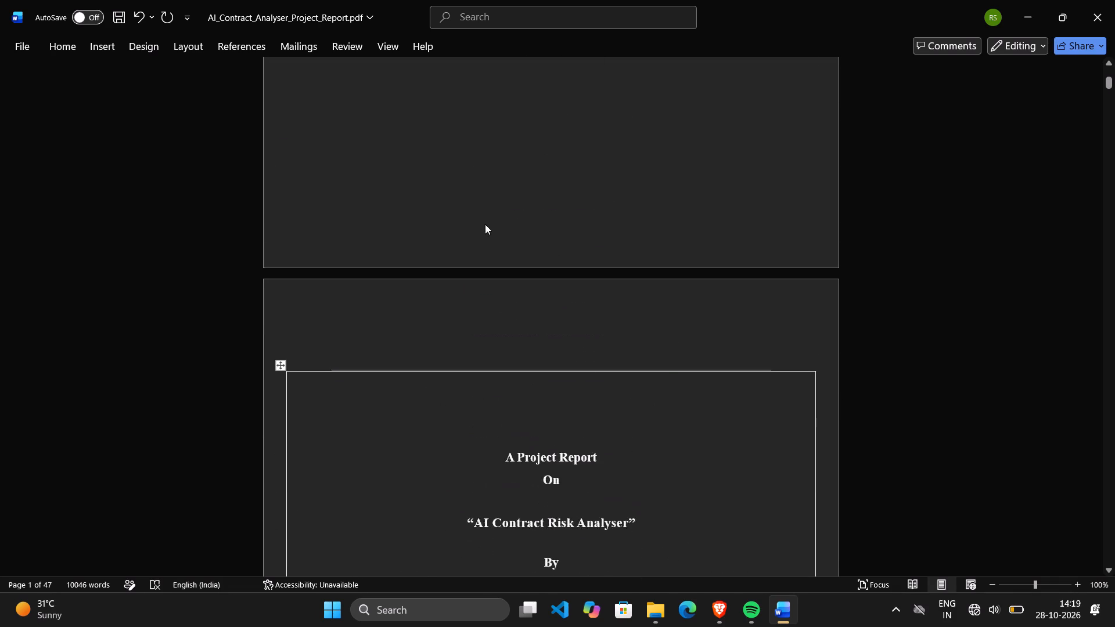
scroll(485, 224, "up", 3)
left_click(485, 224)
double_click(485, 224)
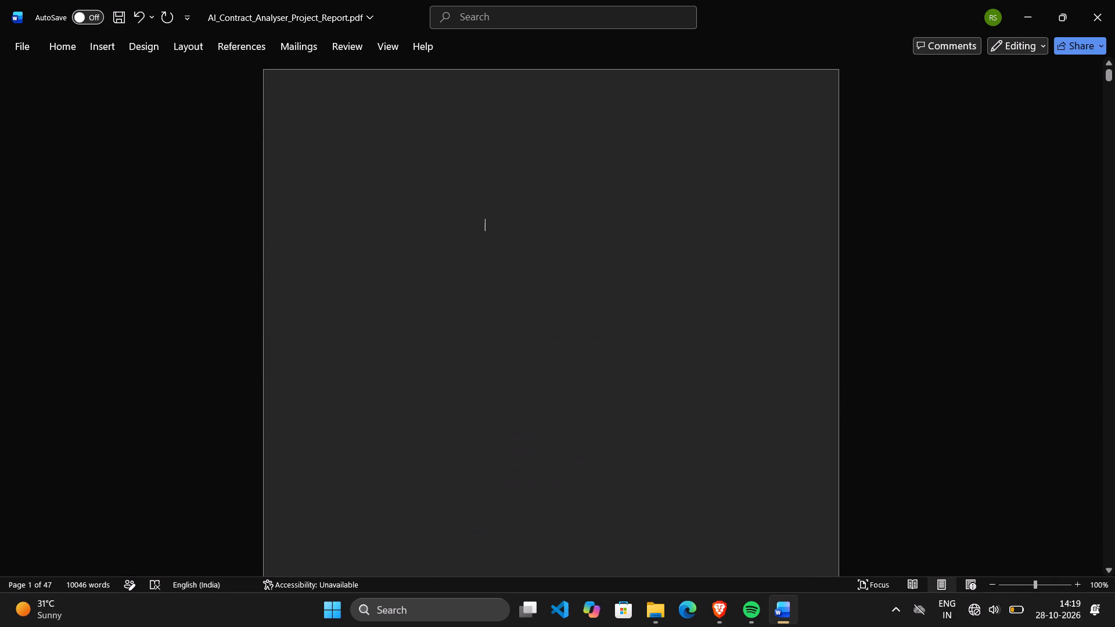
triple_click(485, 224)
left_click(485, 224)
double_click(485, 224)
key("BackSpace")
key("BackSpace")
key("BackSpace")
key("BackSpace")
key("BackSpace")
key("BackSpace")
key("BackSpace")
key("BackSpace")
key("BackSpace")
key("BackSpace")
key("BackSpace")
key("BackSpace")
key("BackSpace")
key("BackSpace")
key("BackSpace")
key("BackSpace")
key("Delete")
scroll(648, 265, "up", 2)
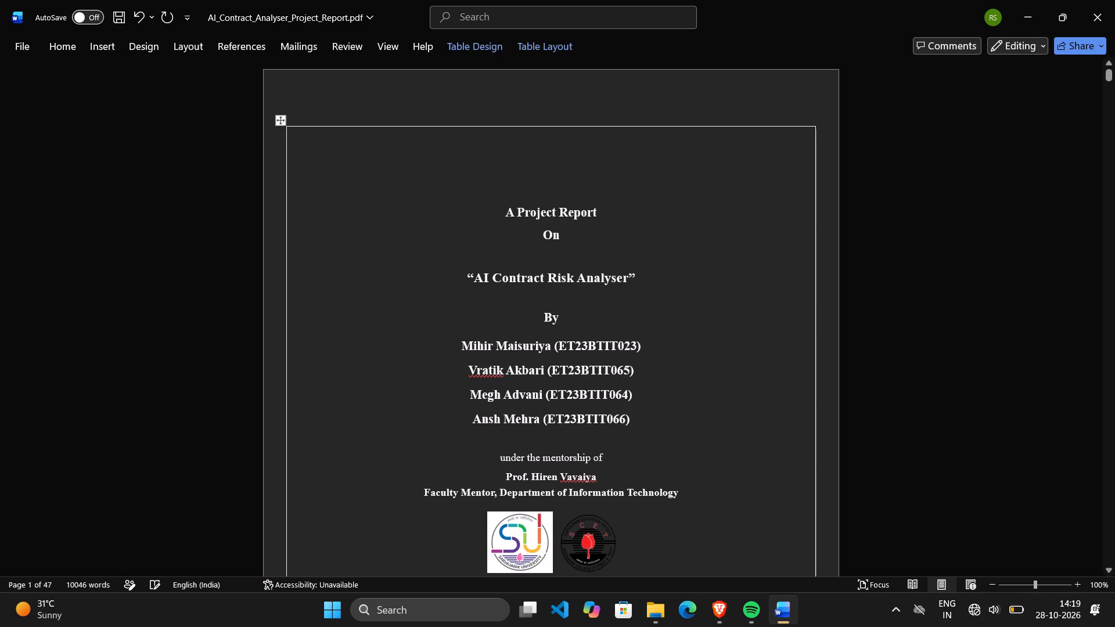
left_click(929, 299)
Examine the cover page, including the text formatting of the mentor's name line.
scroll(490, 285, "down", 1)
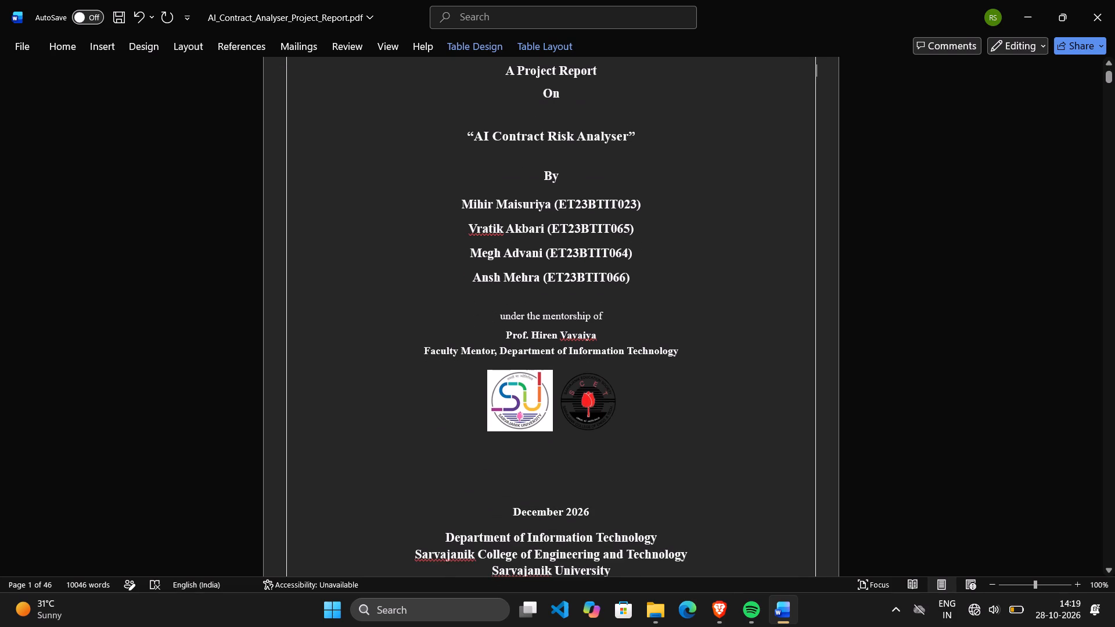
scroll(484, 321, "down", 1)
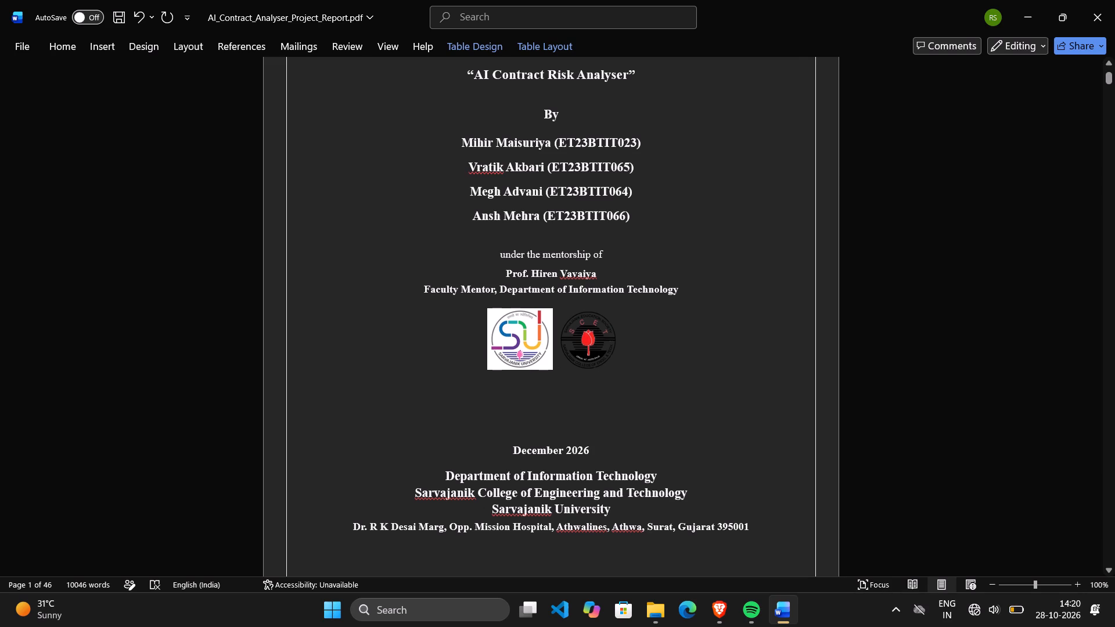
left_click_drag(596, 273, 509, 274)
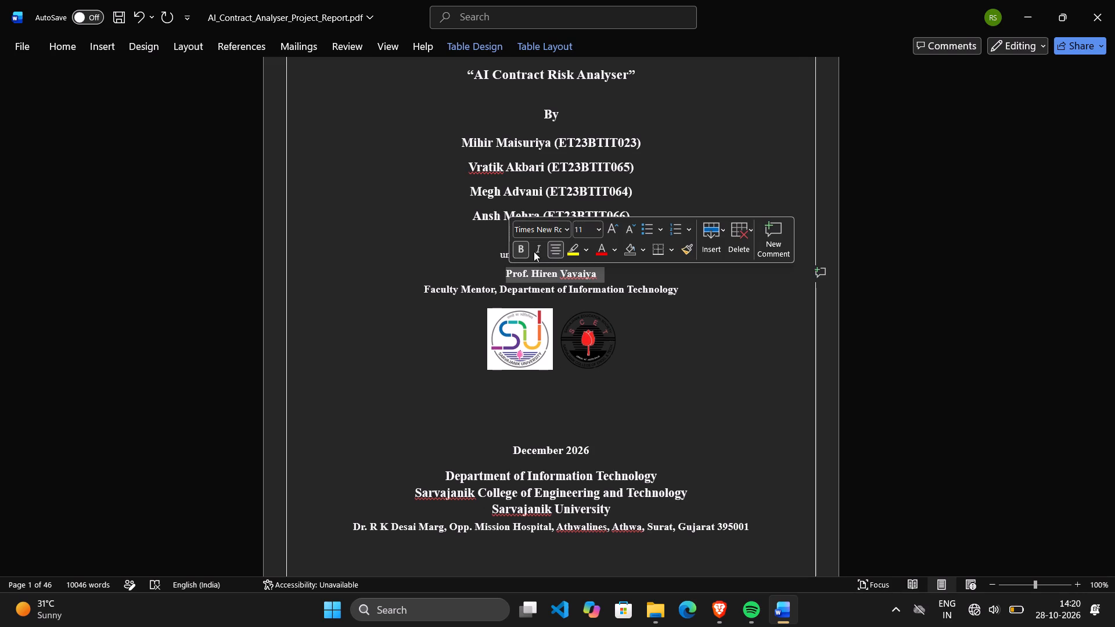
left_click(686, 372)
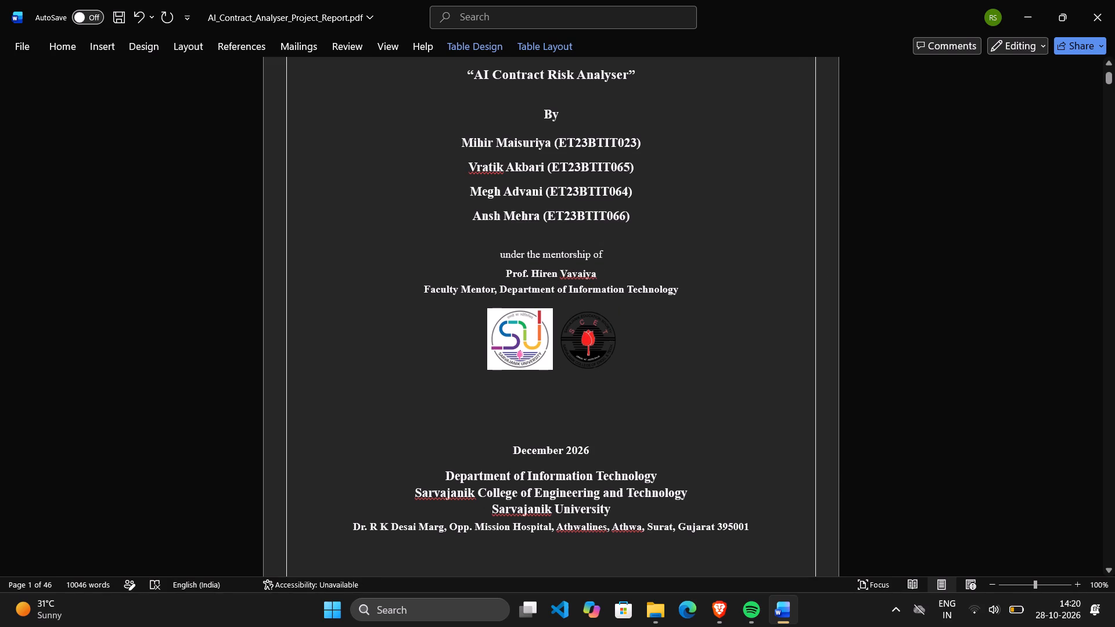
scroll(627, 326, "down", 1)
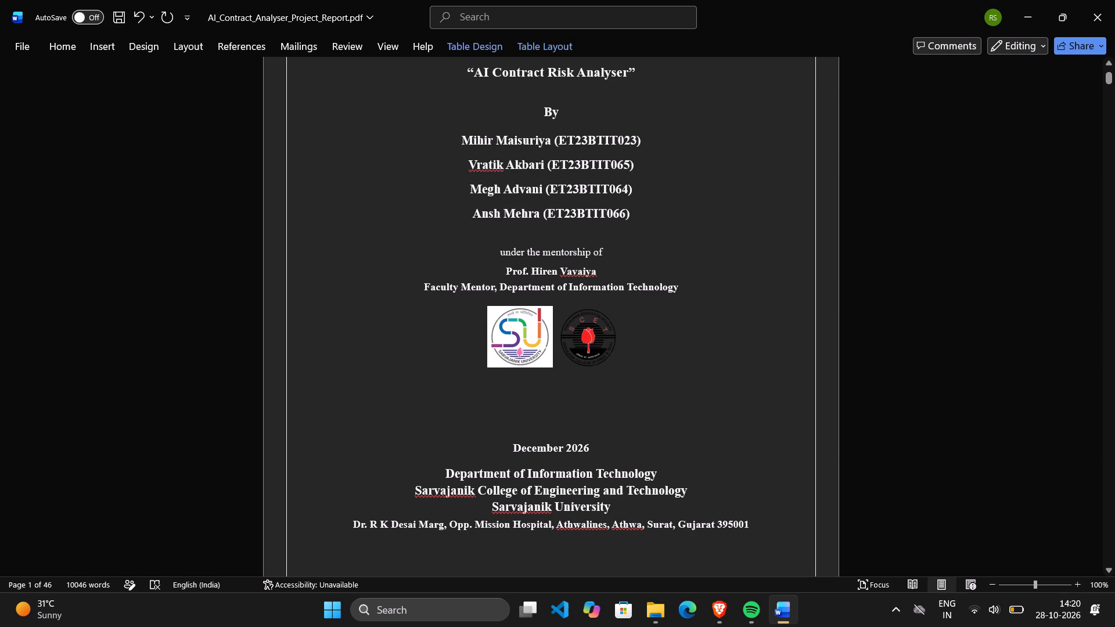
scroll(627, 326, "down", 1)
scroll(544, 371, "down", 1)
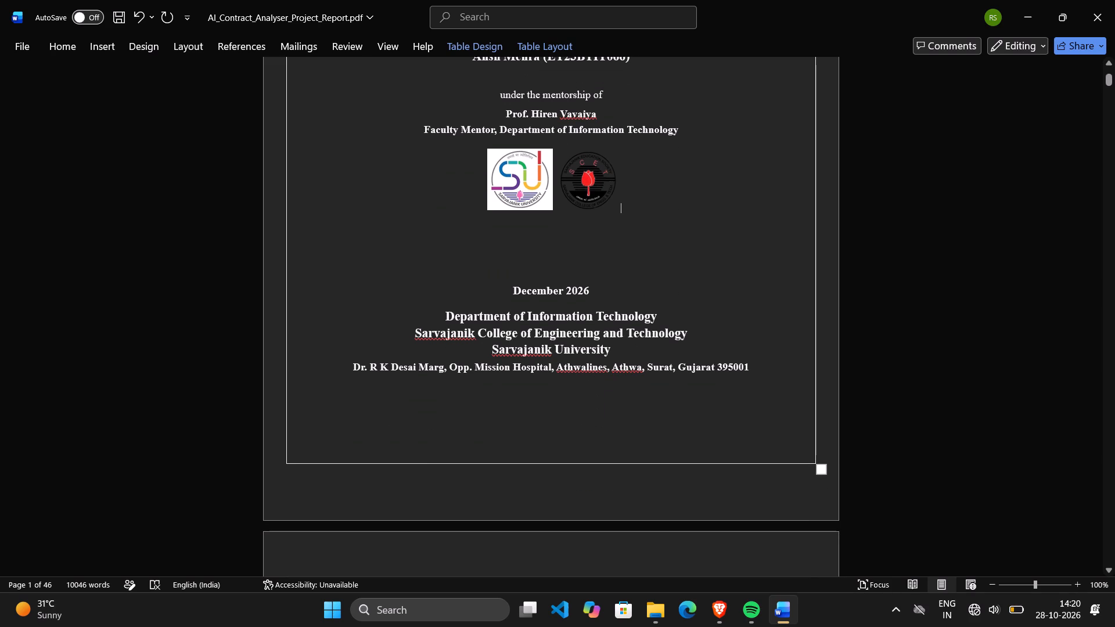
Examine the cover page and the index for layout and page-number formatting.
scroll(557, 429, "down", 1)
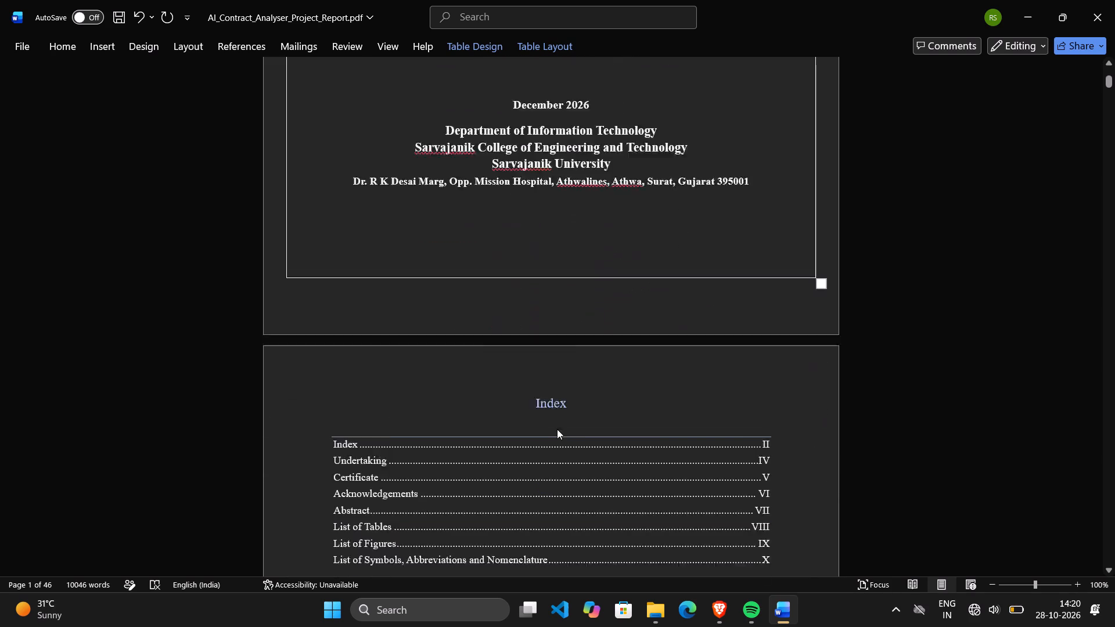
scroll(557, 429, "down", 6)
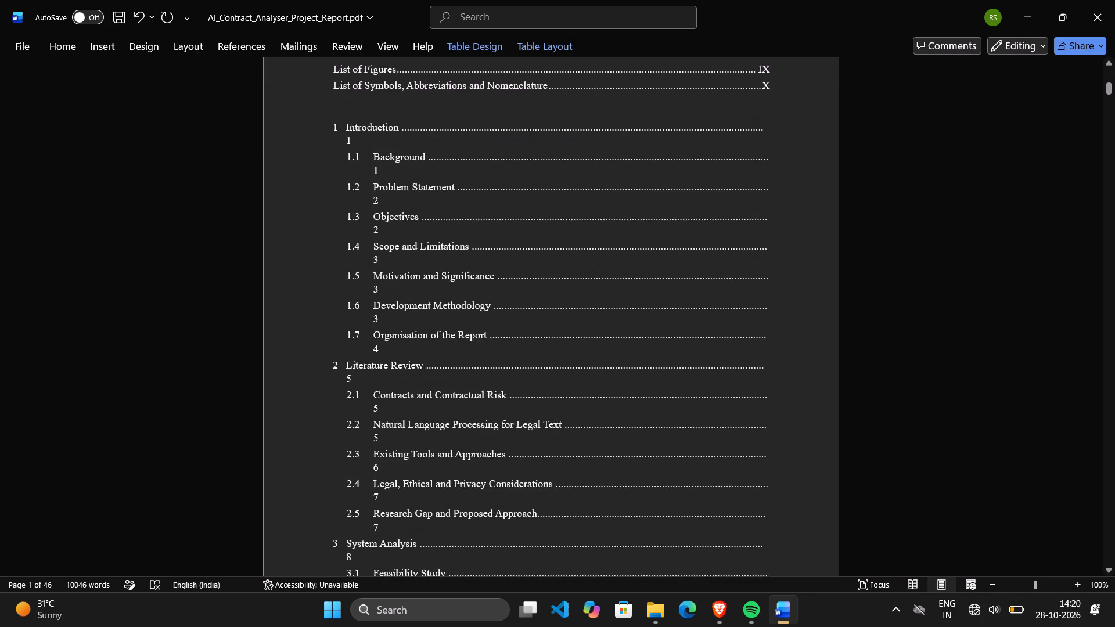
scroll(557, 429, "down", 4)
scroll(557, 429, "up", 2)
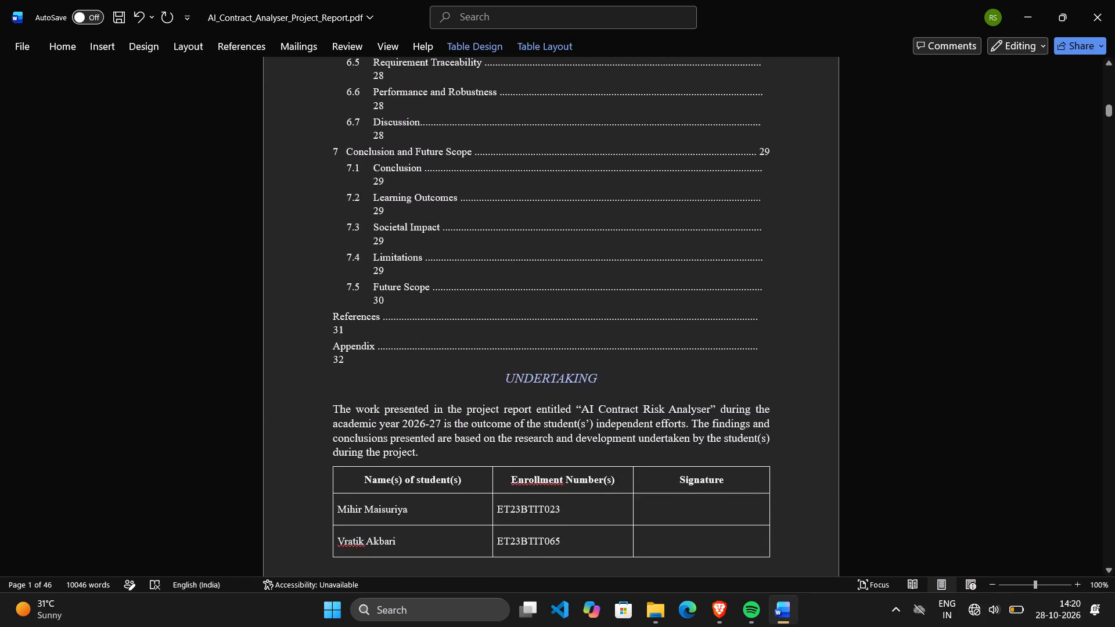
scroll(557, 429, "up", 5)
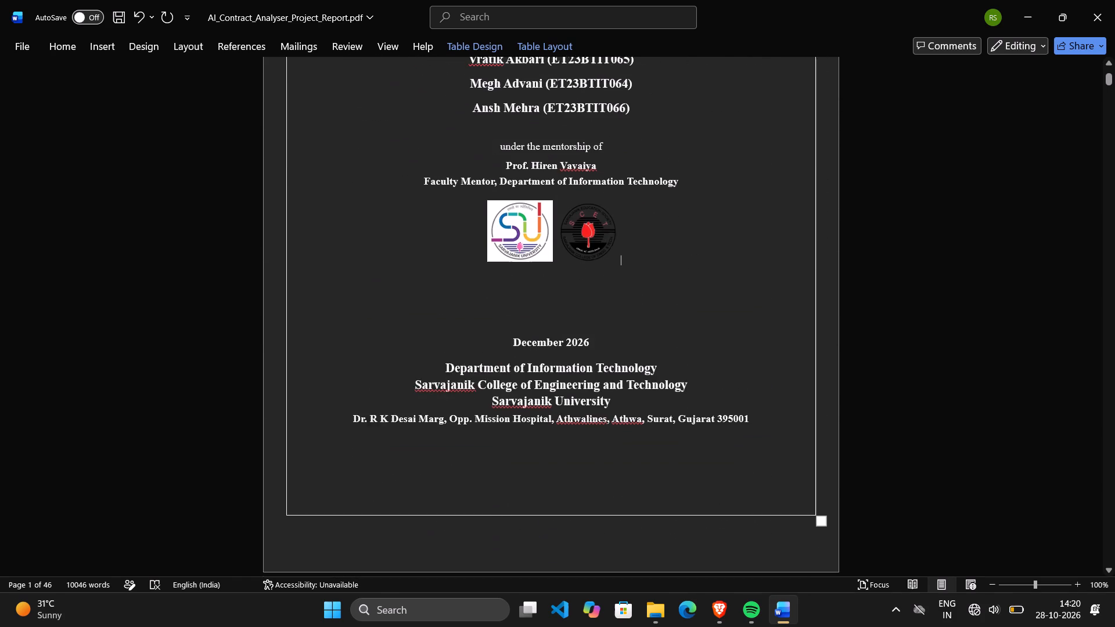
scroll(557, 429, "up", 1)
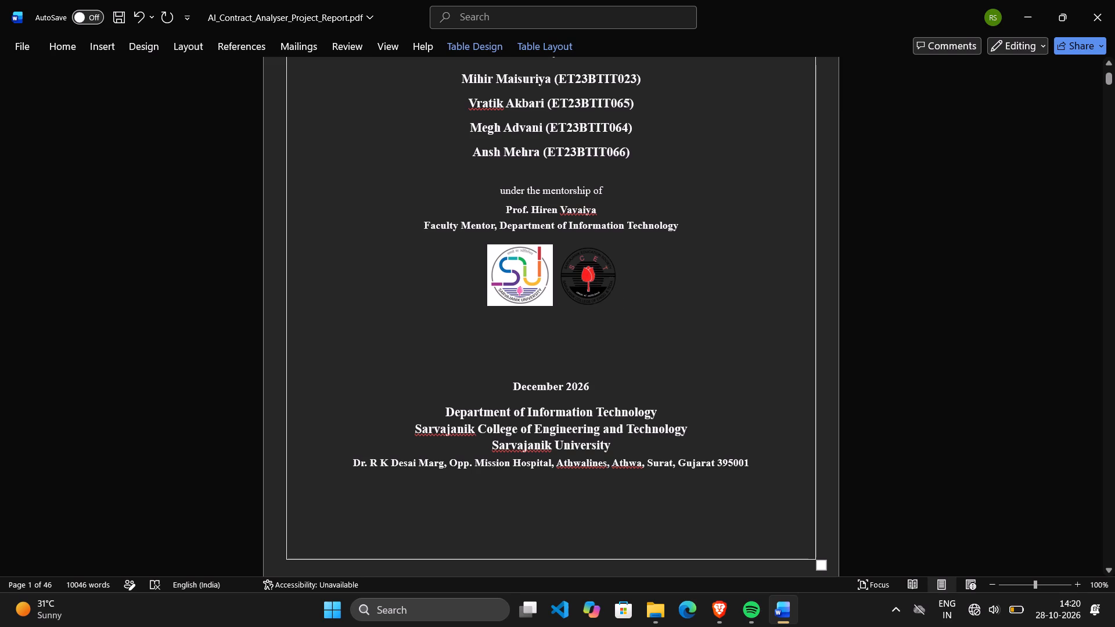
scroll(589, 210, "up", 1)
scroll(631, 334, "down", 1)
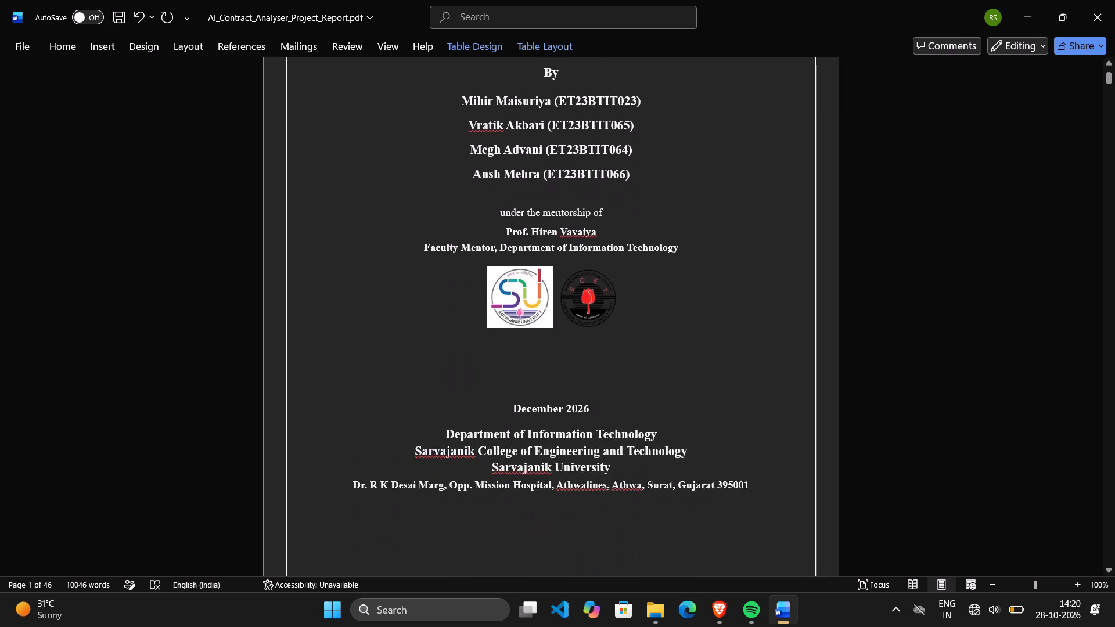
scroll(631, 334, "down", 3)
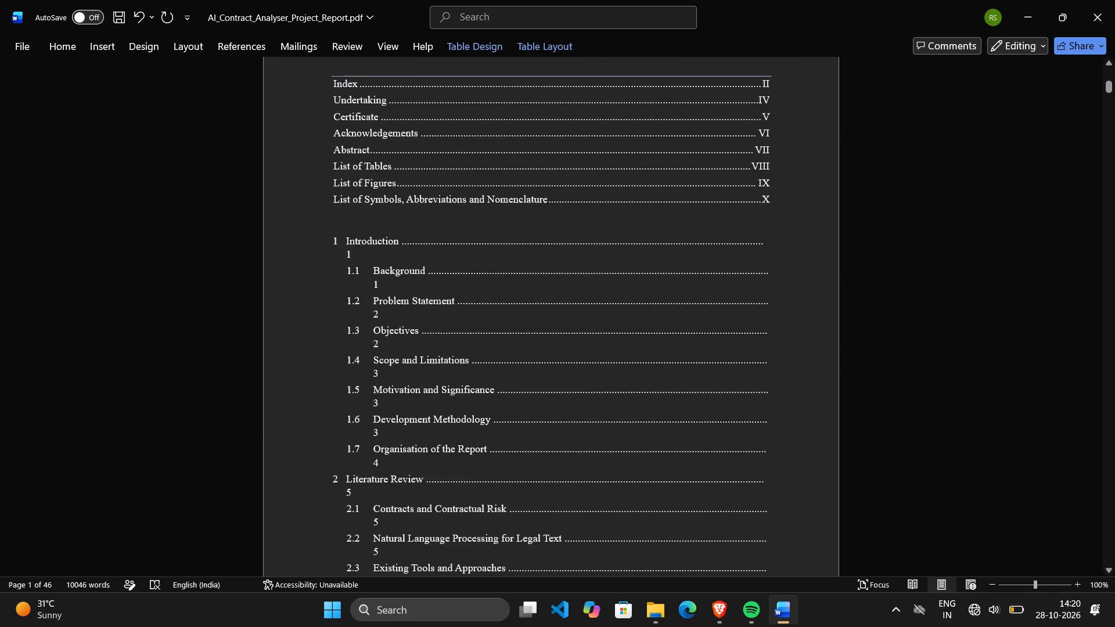
scroll(631, 334, "down", 6)
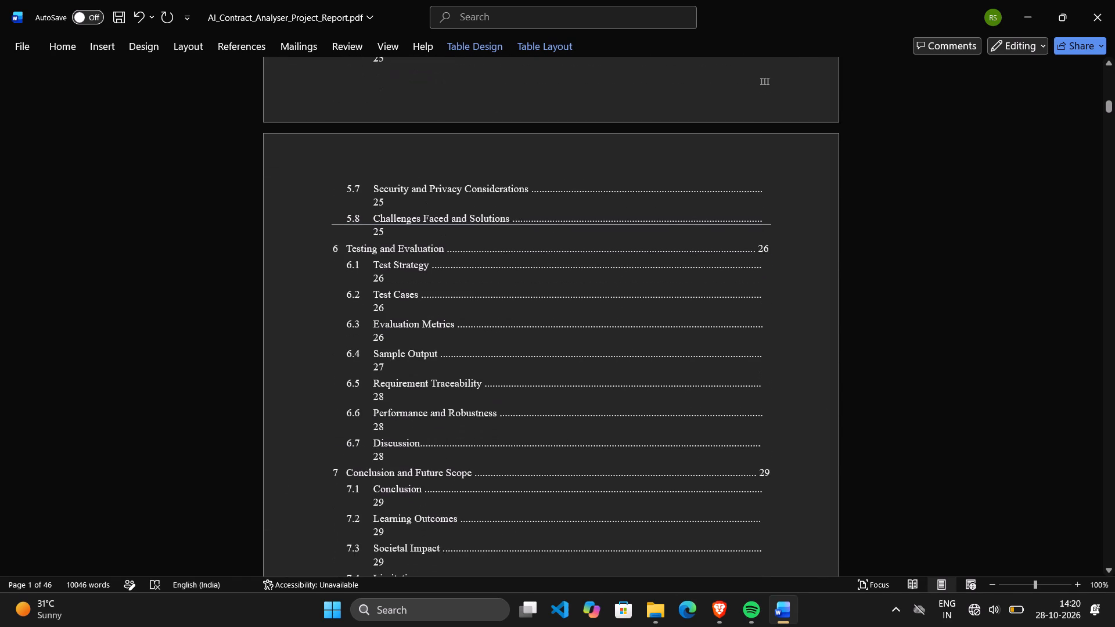
Push the Undertaking heading, with its statement and student table, onto the page after the index by adding five blank lines above it.
scroll(631, 334, "down", 2)
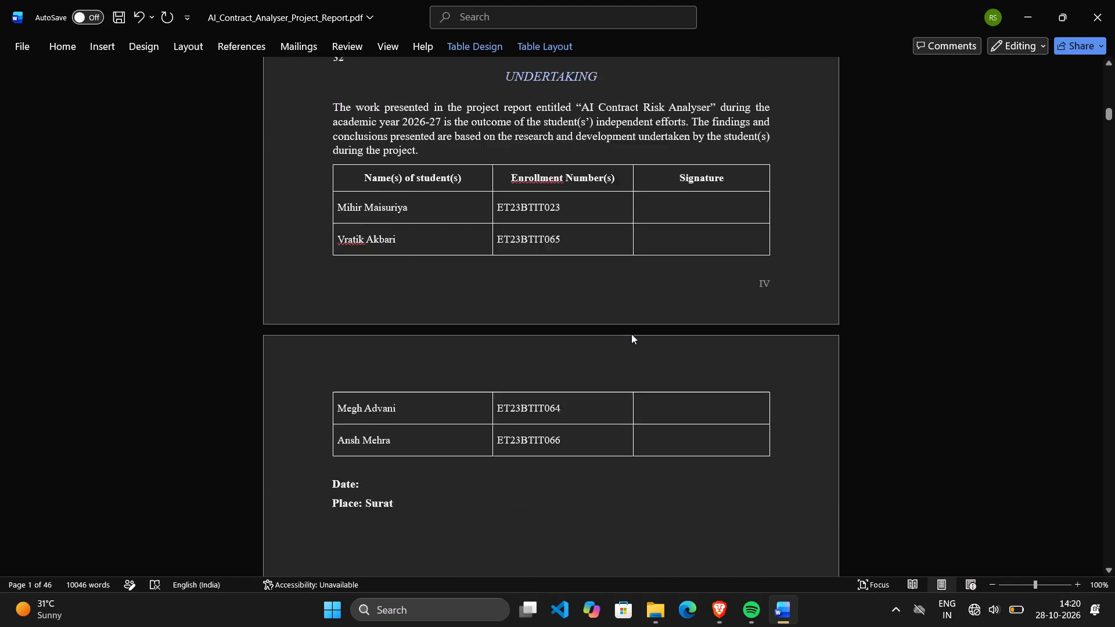
scroll(631, 334, "down", 2)
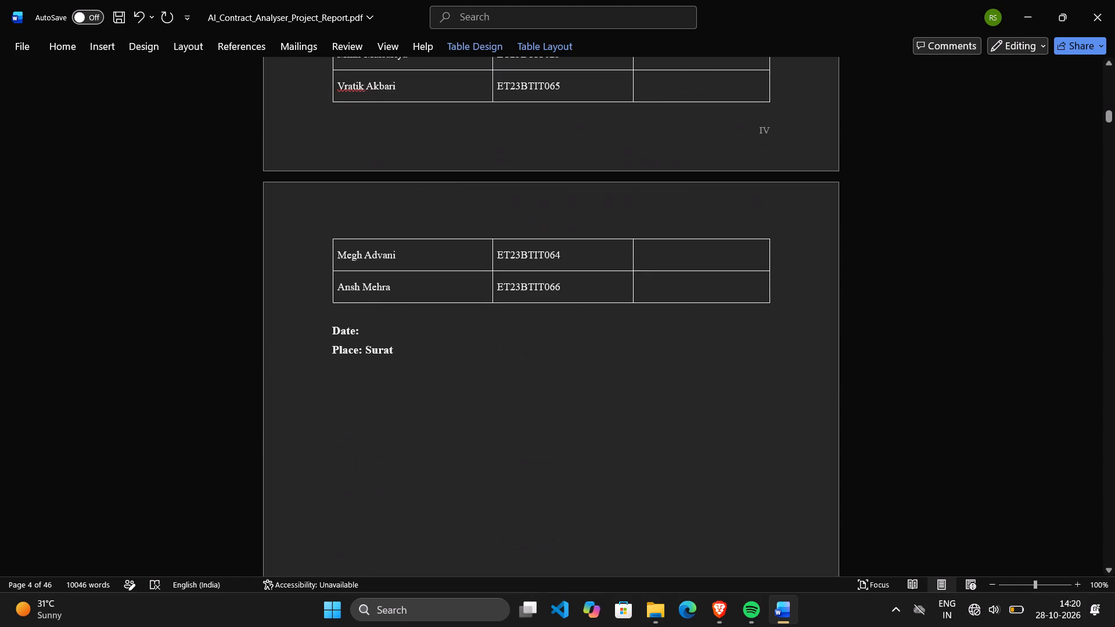
scroll(631, 334, "down", 1)
scroll(631, 334, "up", 2)
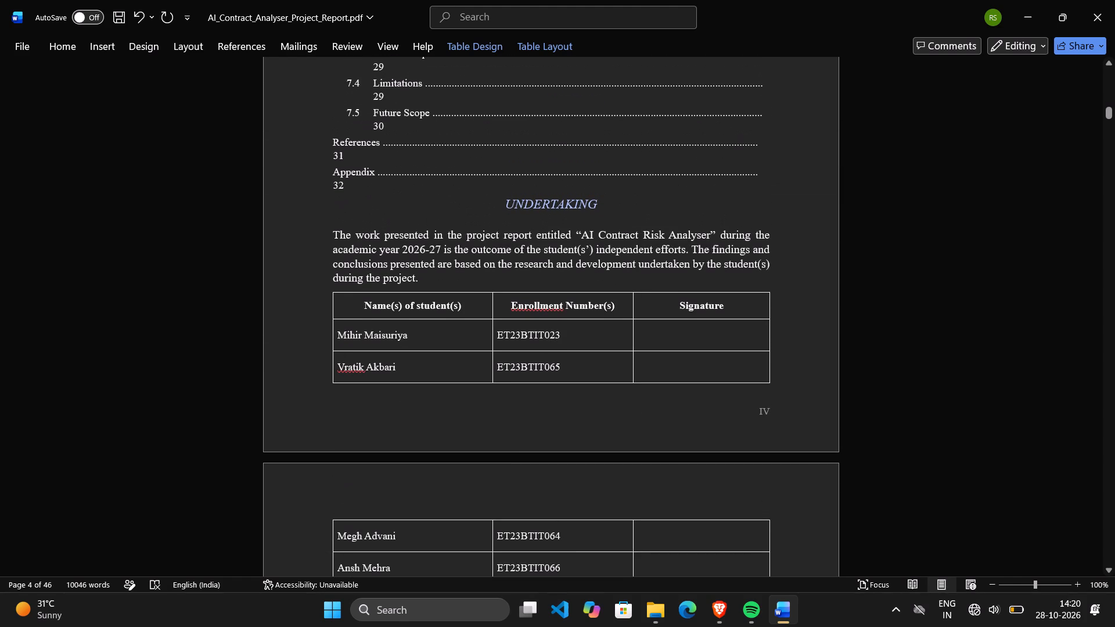
left_click(507, 199)
key("Return")
key("Return")
key("Return")
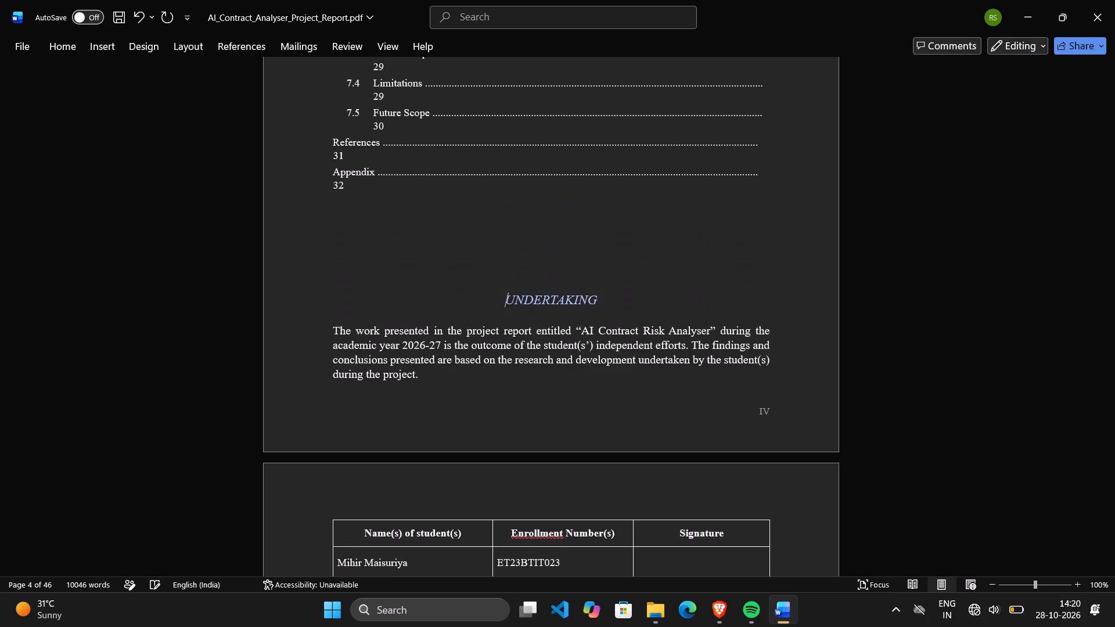
key("Return")
key("Return")
scroll(507, 199, "down", 2)
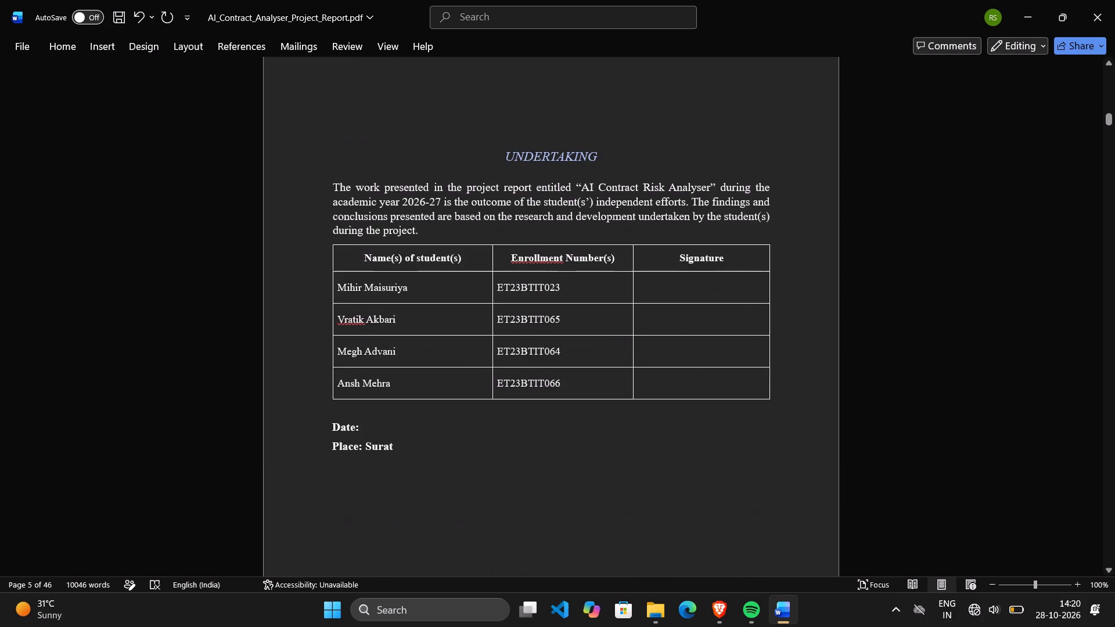
scroll(507, 199, "down", 1)
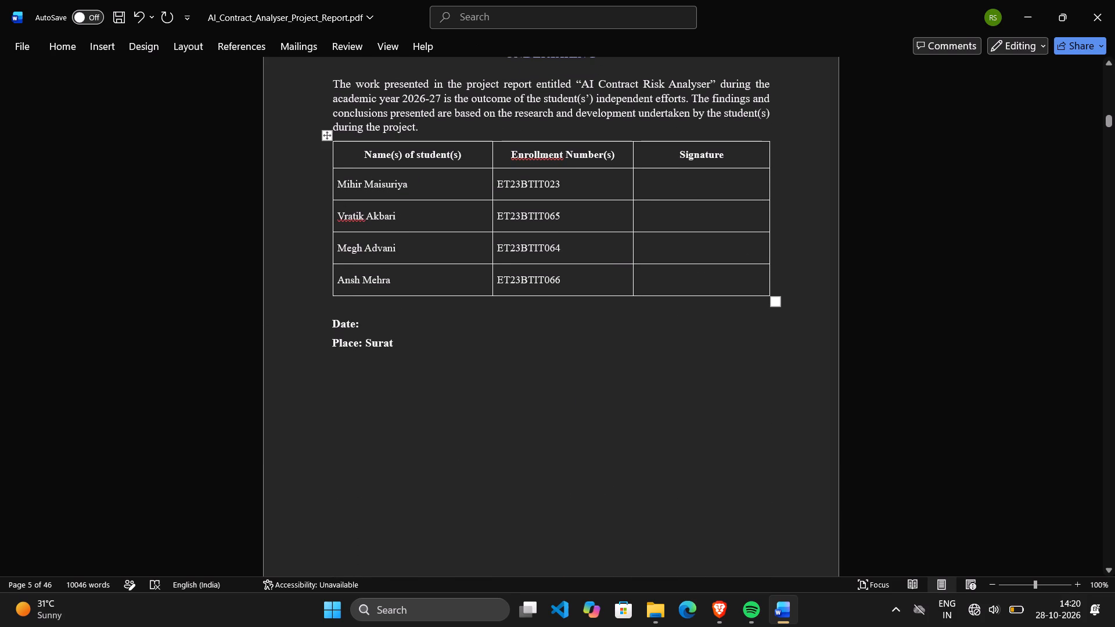
scroll(426, 375, "up", 1)
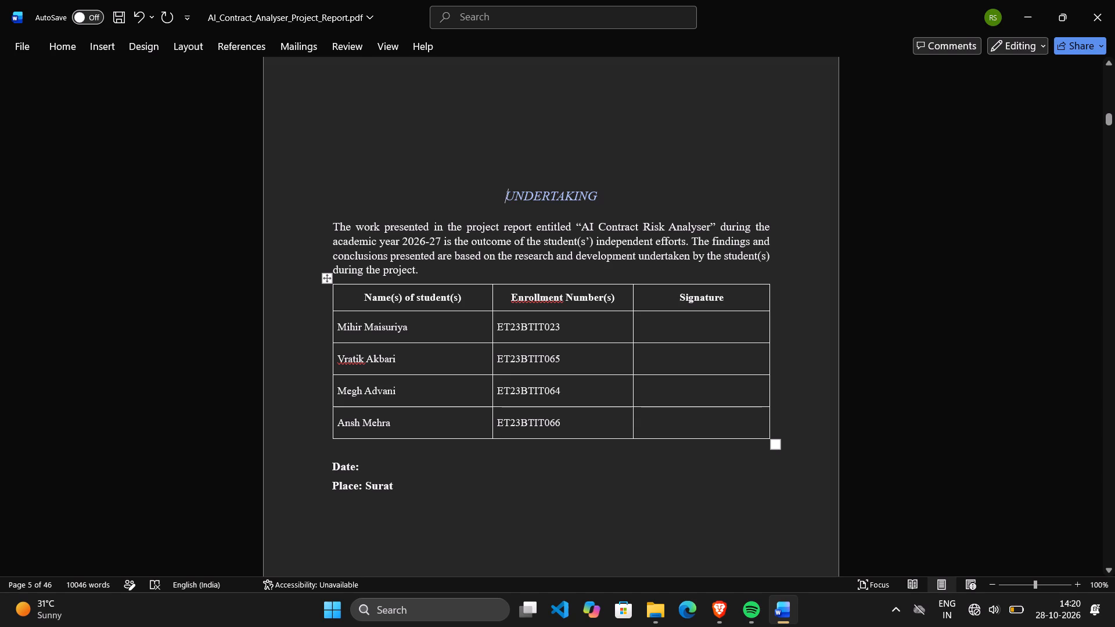
Add two blank lines between the mentor and department head table and the Examiner's Signature line on the Certificate page.
scroll(492, 406, "down", 3)
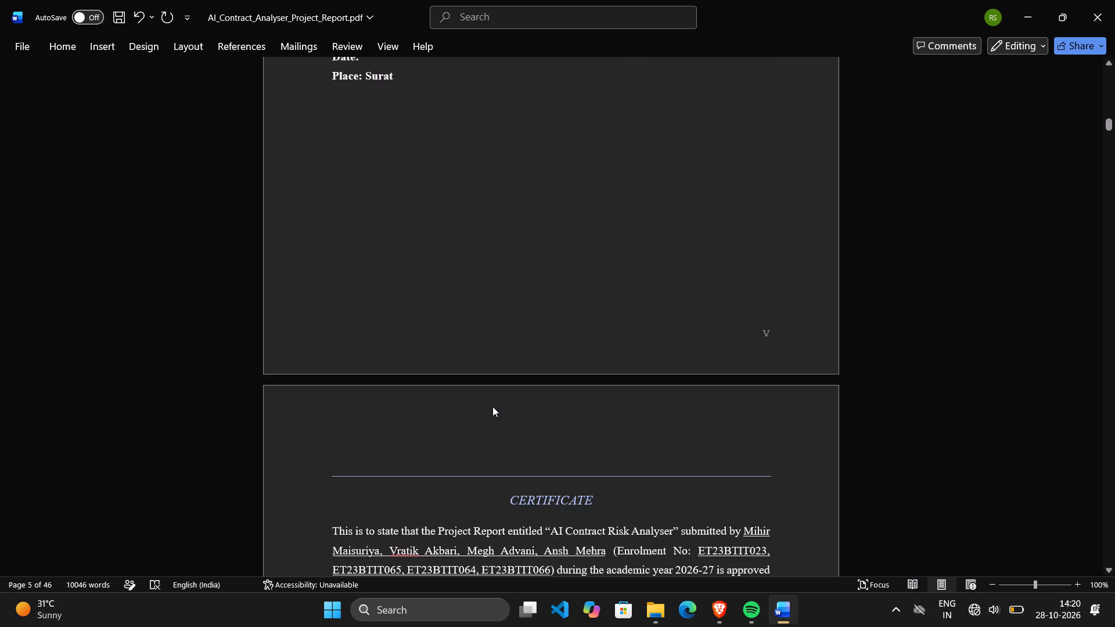
scroll(492, 406, "down", 2)
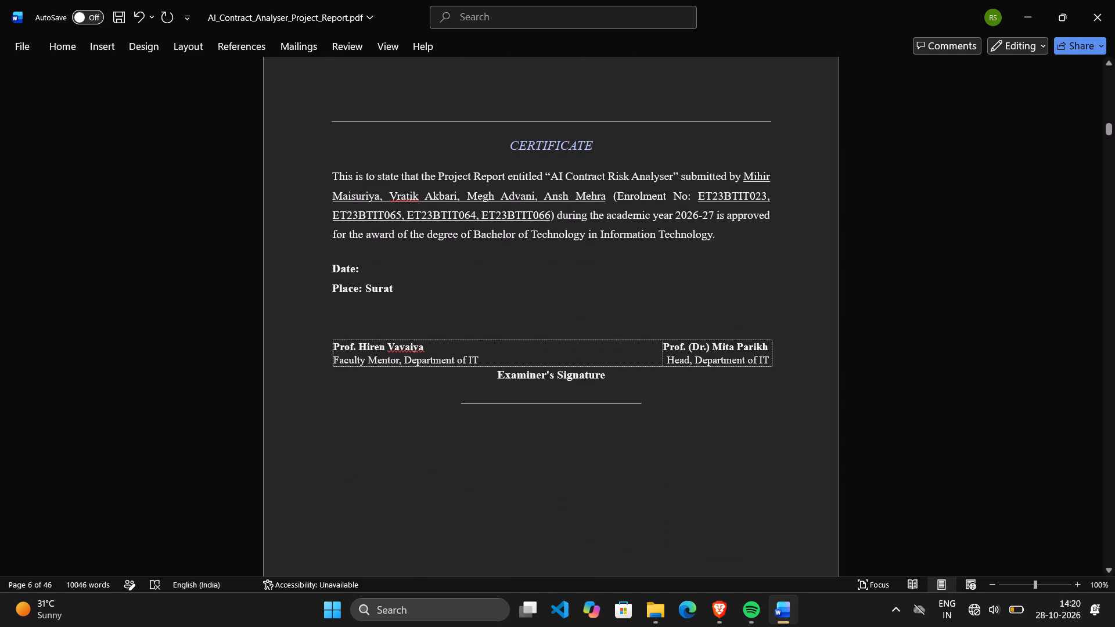
left_click(491, 376)
key("Return")
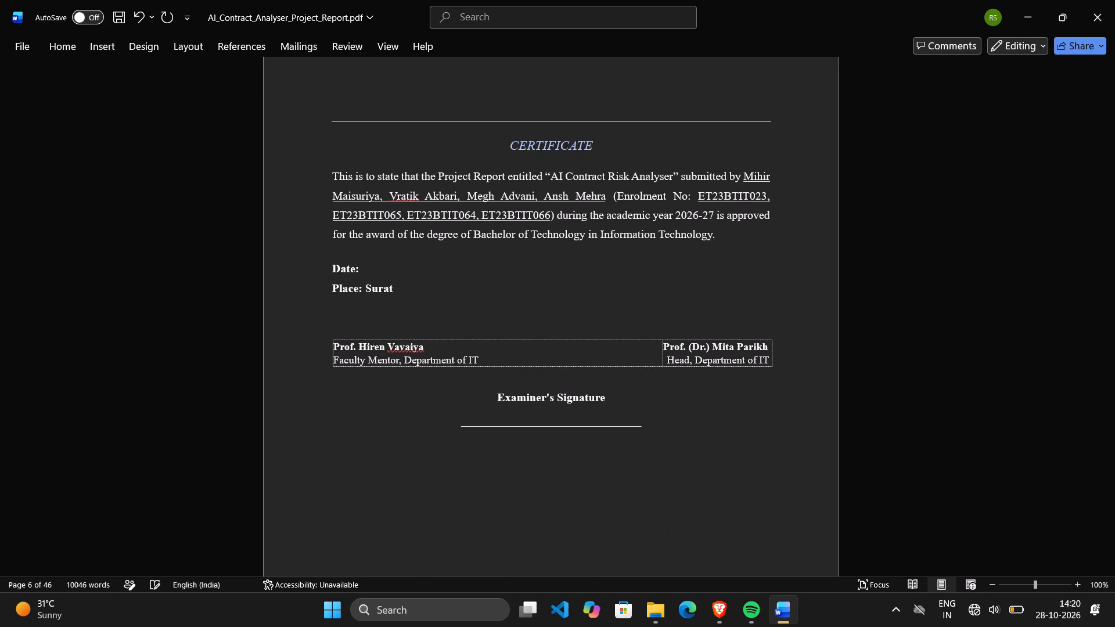
key("Return")
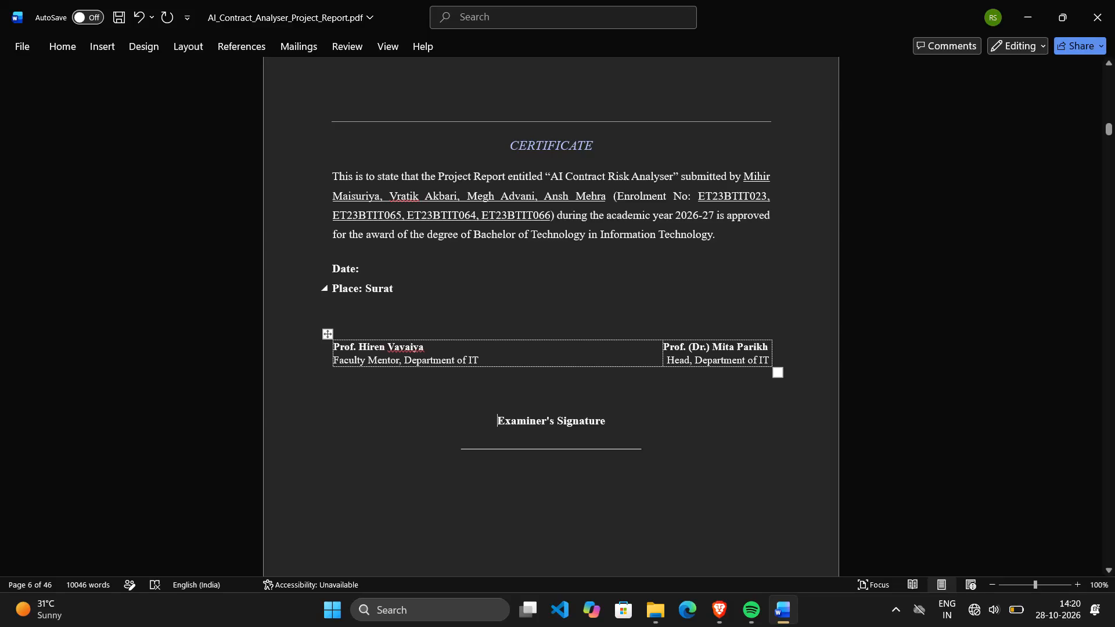
scroll(438, 440, "down", 1)
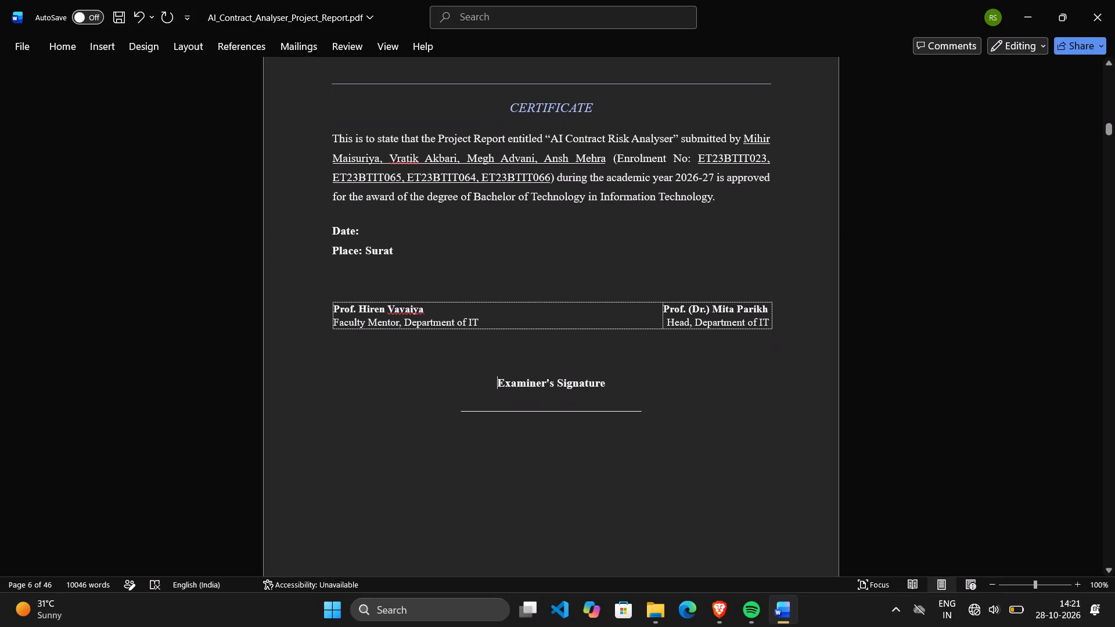
left_click(431, 308)
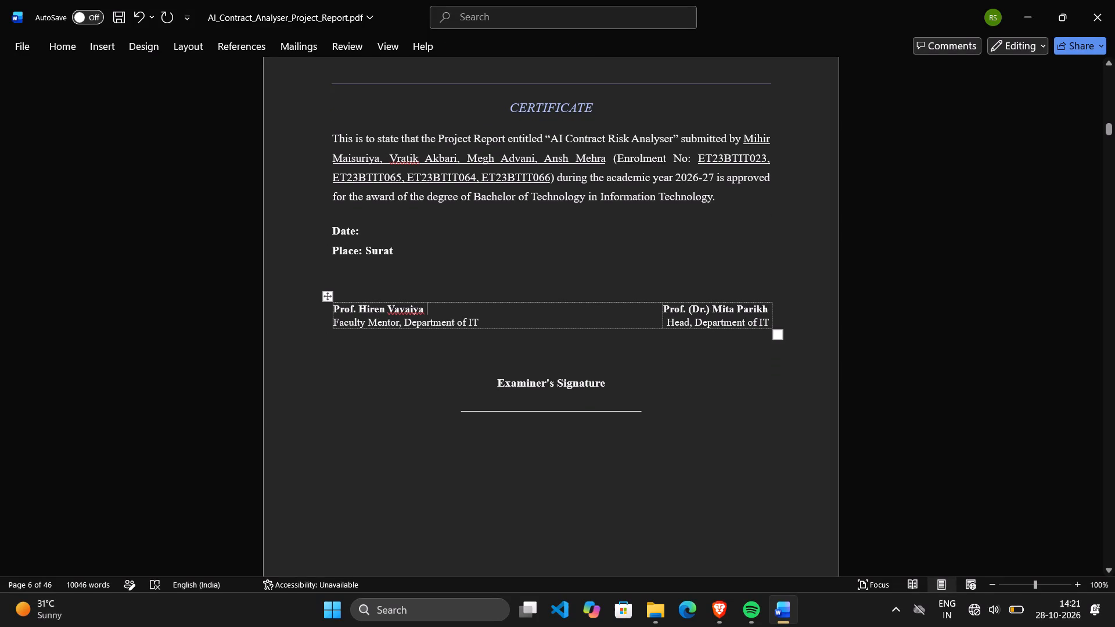
left_click(426, 308)
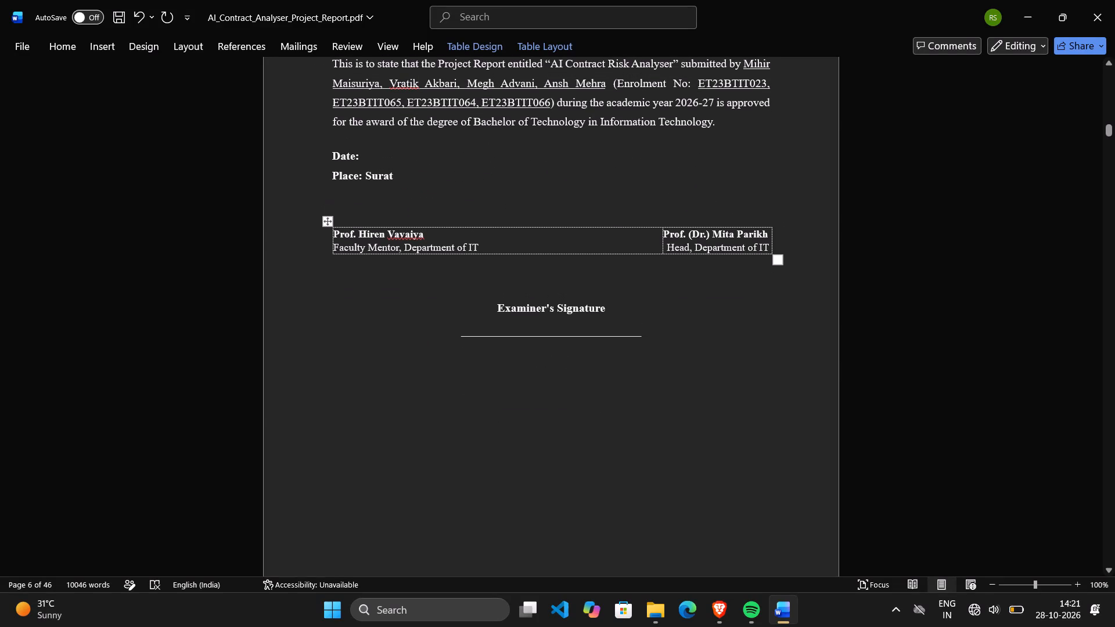
Examine the front matter from the Acknowledgements and Abstract through the List of Tables to the List of Symbols, Abbreviations and Nomenclature.
scroll(559, 514, "down", 2)
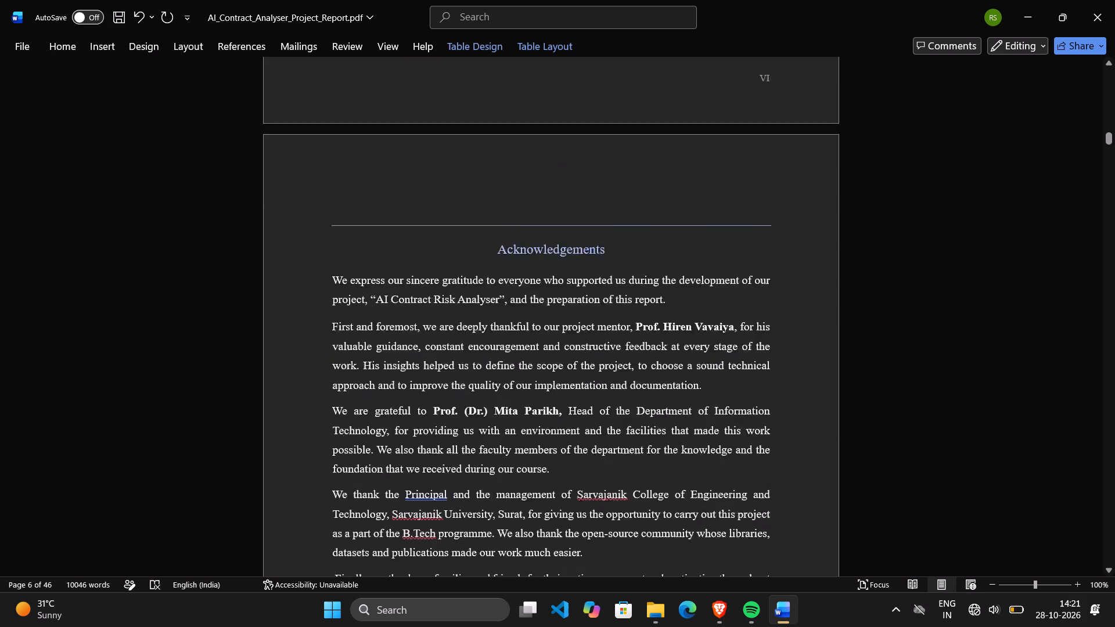
scroll(559, 514, "down", 4)
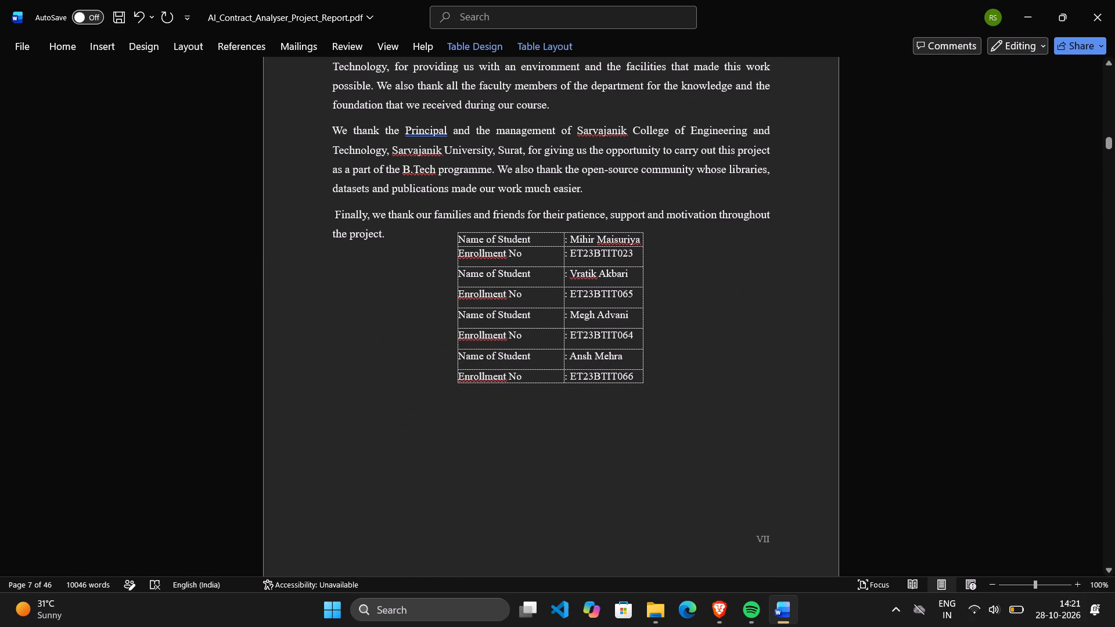
scroll(408, 280, "down", 1)
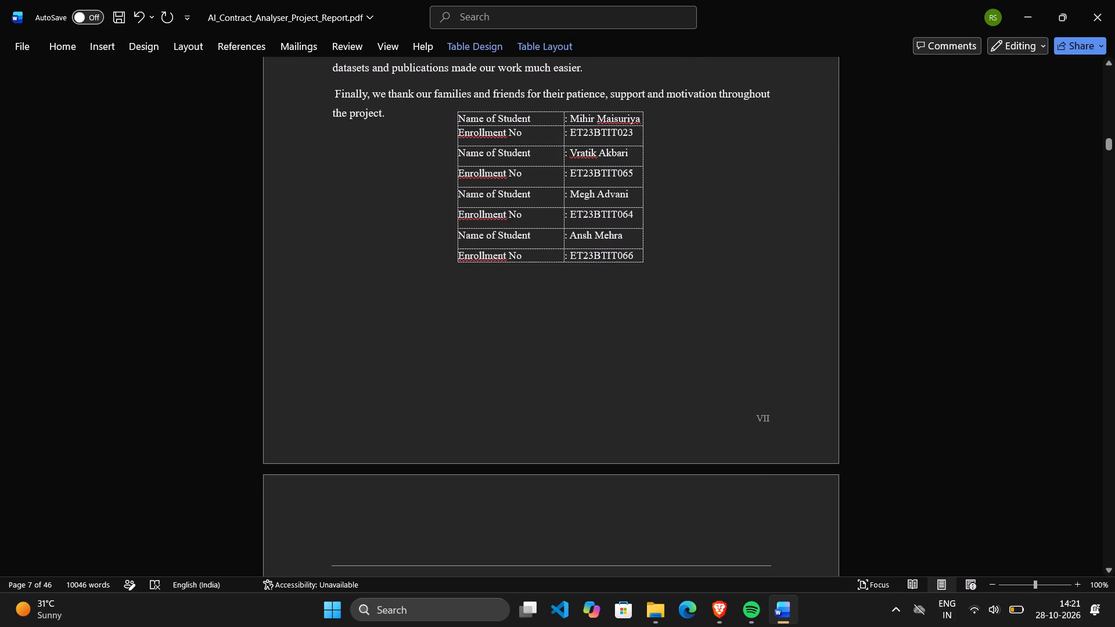
scroll(408, 280, "down", 4)
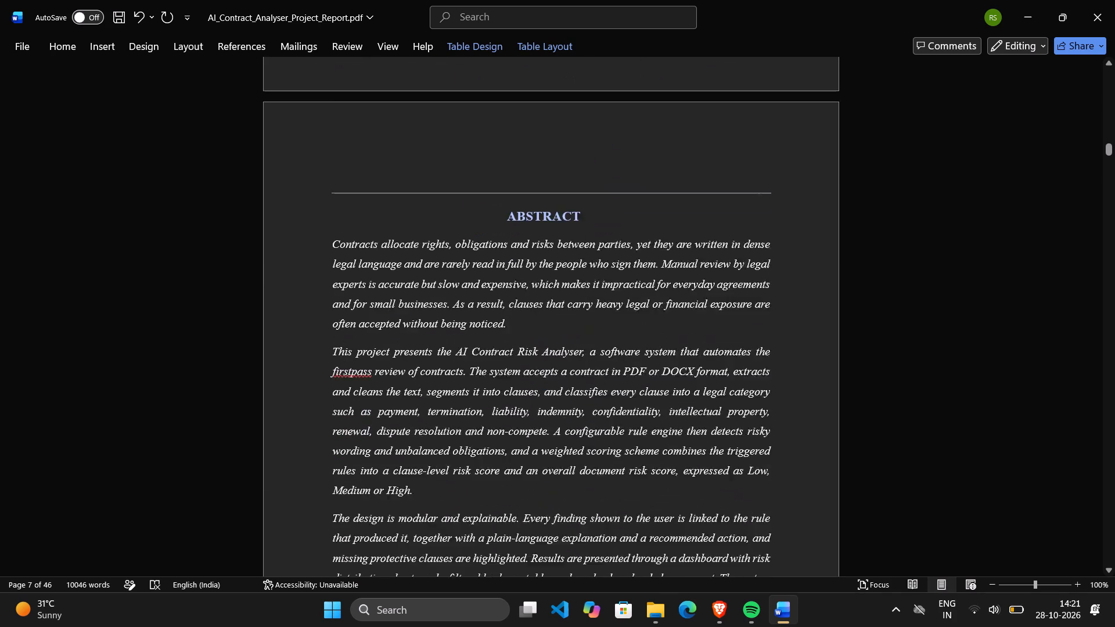
scroll(408, 280, "down", 4)
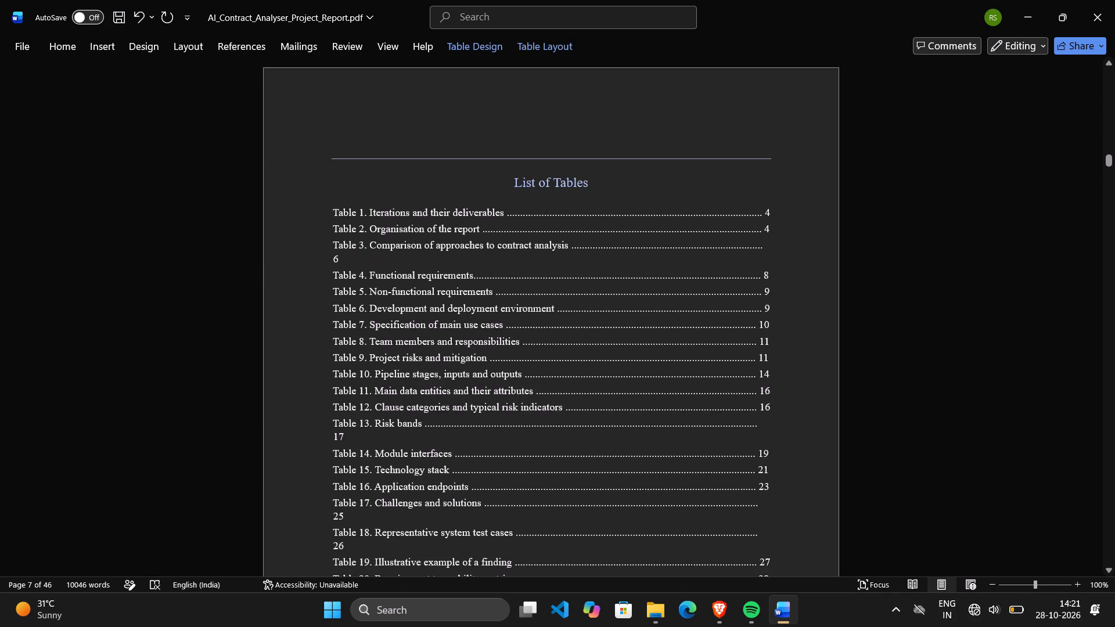
scroll(408, 280, "down", 5)
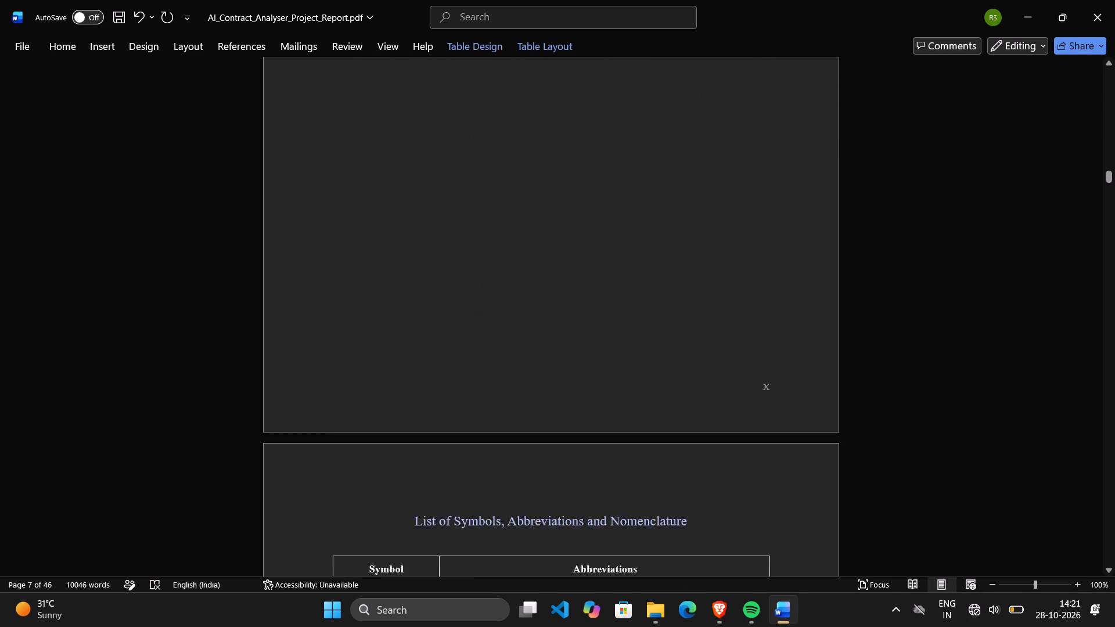
scroll(408, 280, "down", 3)
Examine the front matter again from the cover page and index through the Undertaking to the Certificate page.
scroll(477, 242, "up", 3)
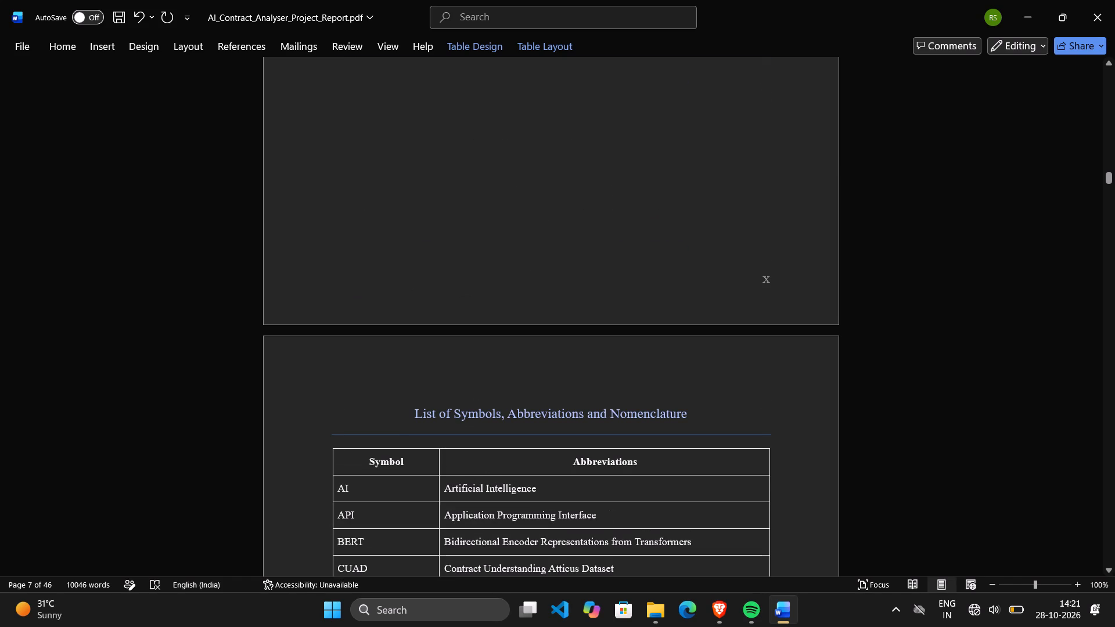
scroll(740, 267, "up", 18)
scroll(740, 267, "up", 3)
scroll(740, 267, "down", 1)
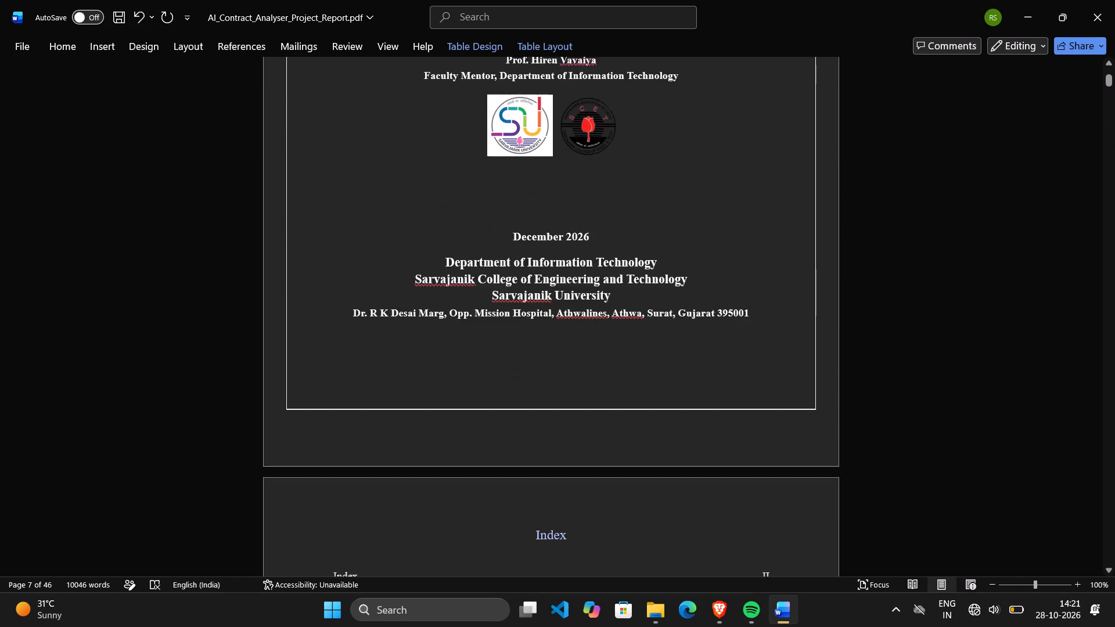
scroll(740, 267, "down", 1)
scroll(762, 355, "down", 2)
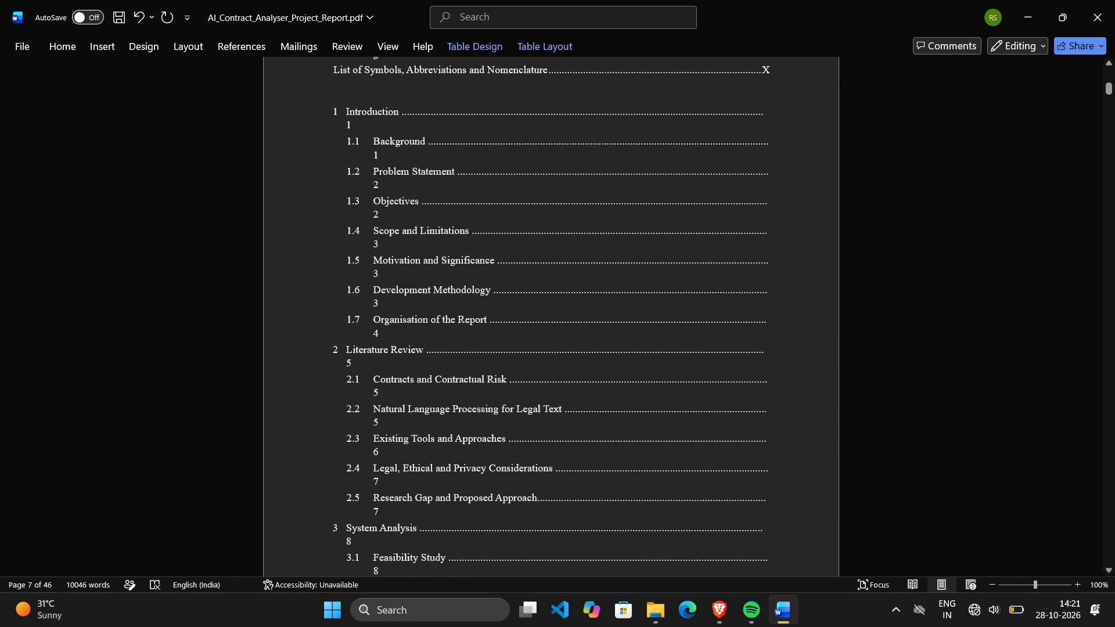
scroll(762, 355, "down", 2)
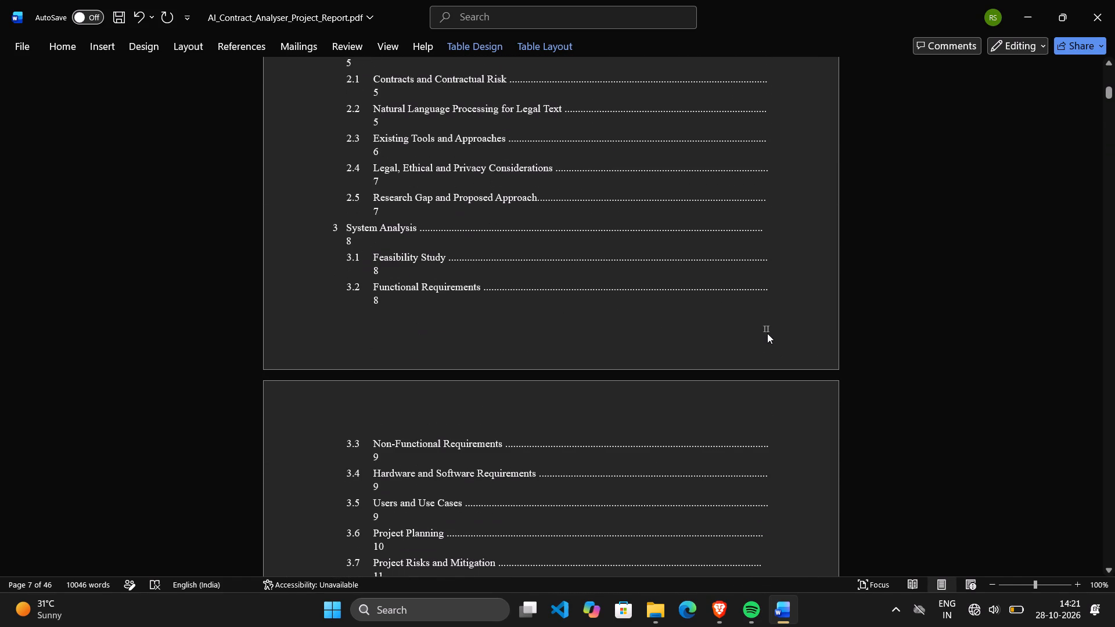
scroll(767, 333, "down", 6)
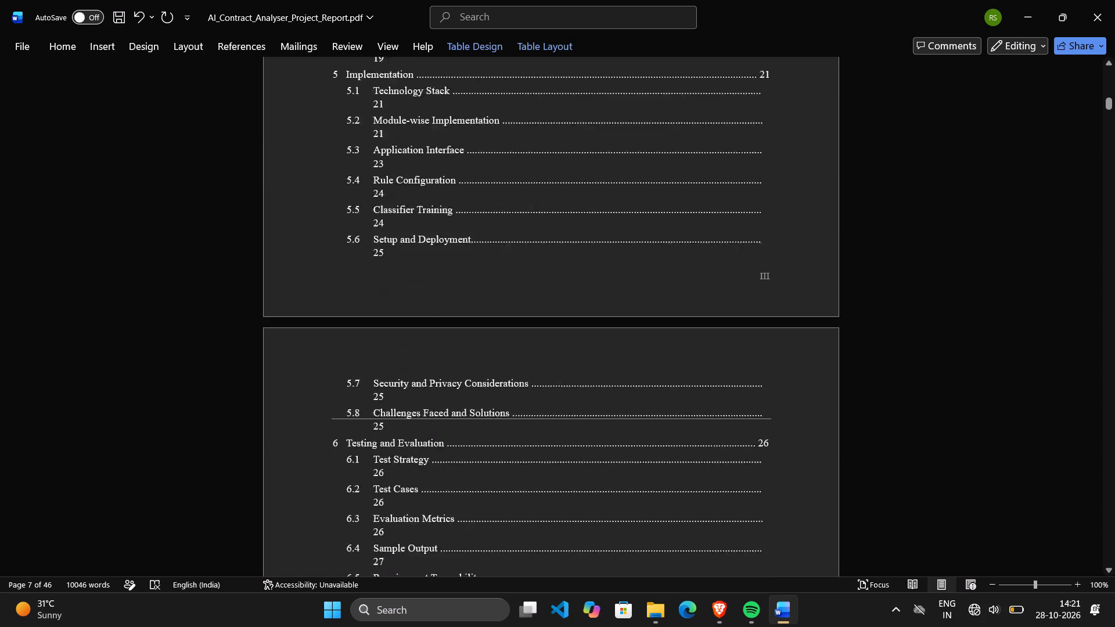
scroll(767, 333, "down", 7)
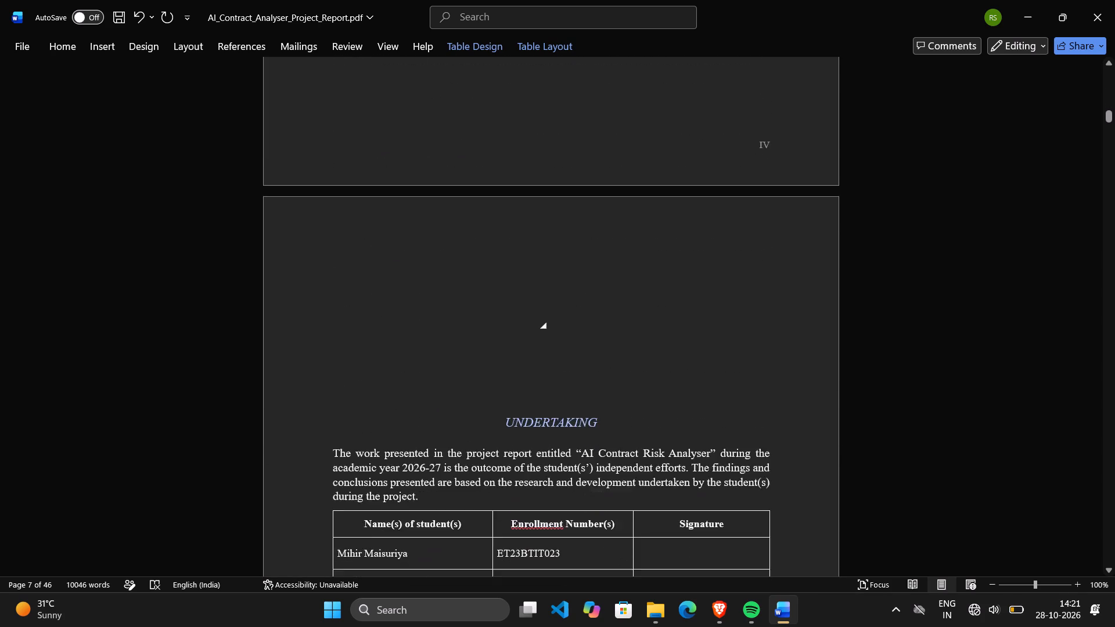
scroll(767, 333, "down", 7)
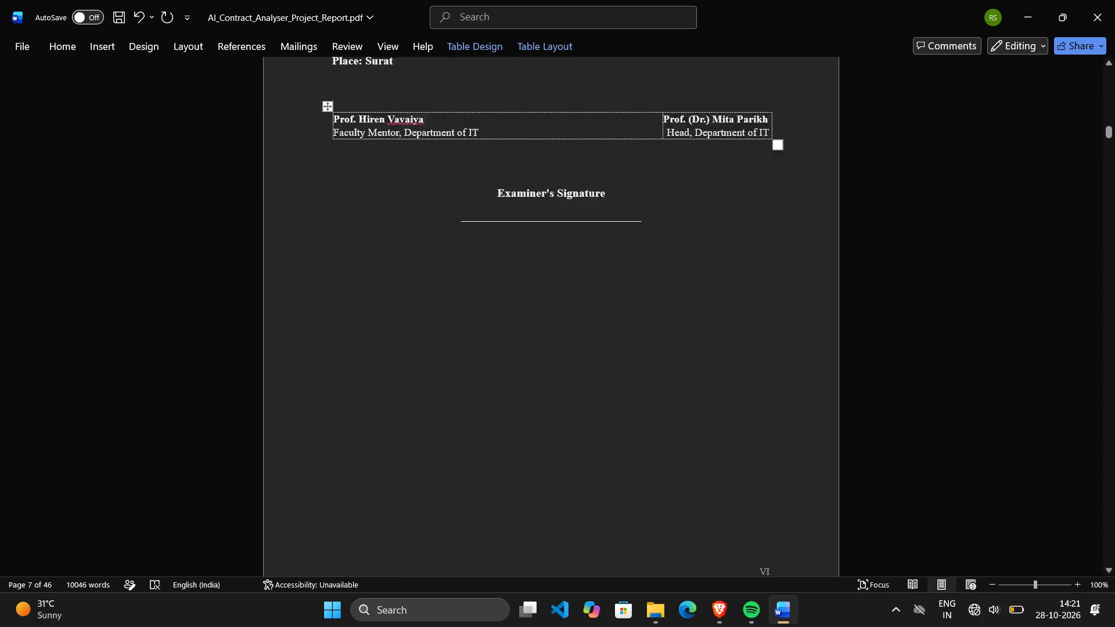
Examine chapters 1 to 3 for section numbering, table layout and blank space between chapters.
scroll(767, 333, "down", 7)
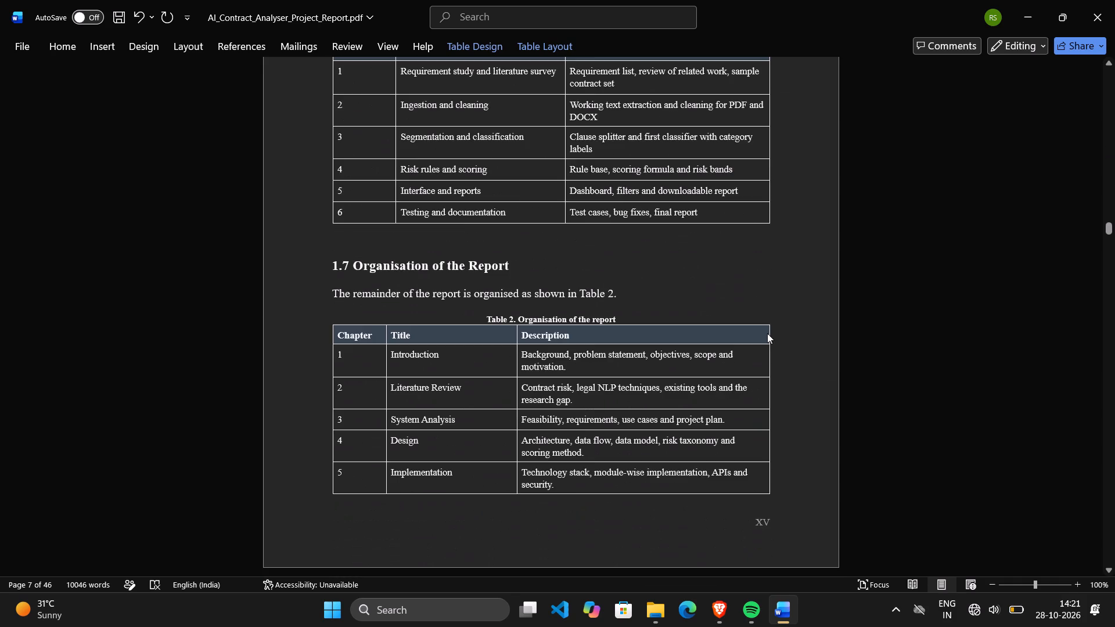
scroll(767, 333, "down", 1)
scroll(582, 399, "down", 2)
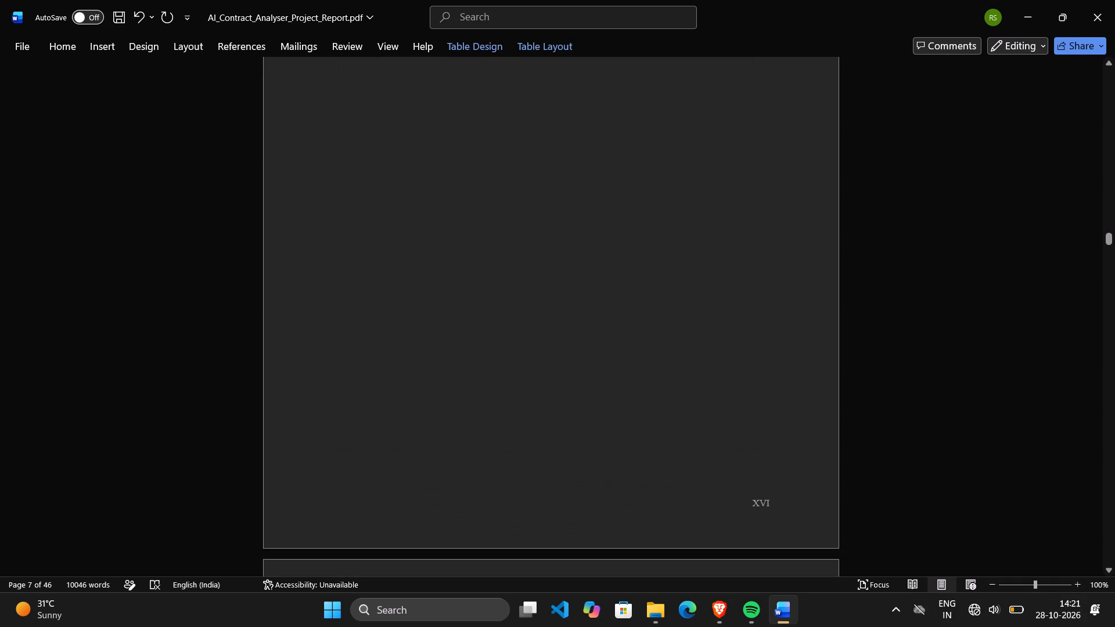
scroll(582, 399, "down", 6)
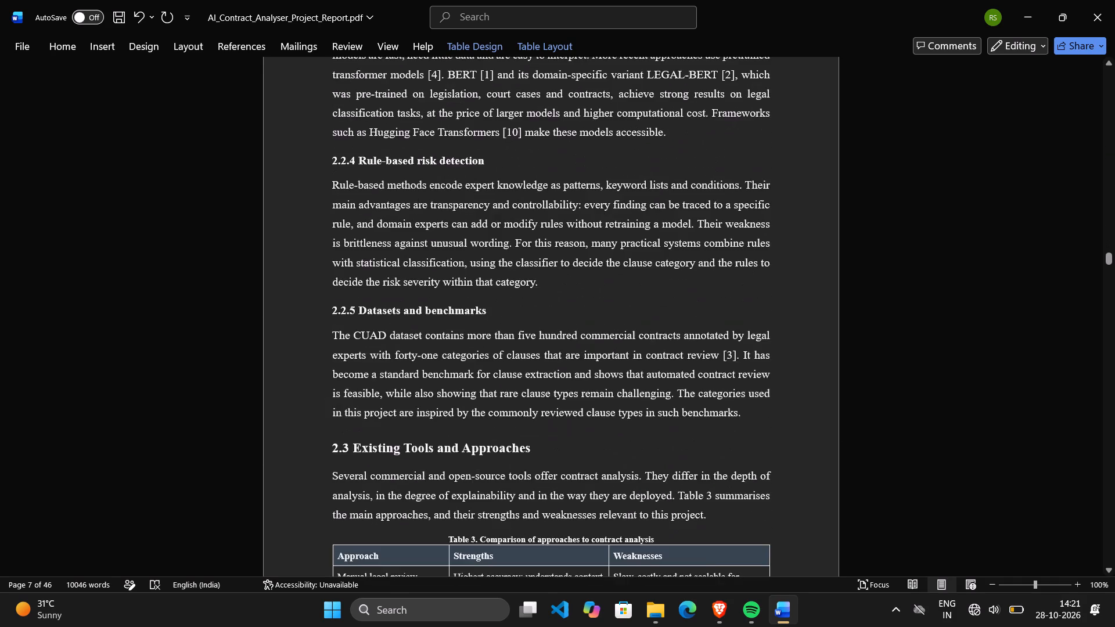
scroll(582, 399, "down", 3)
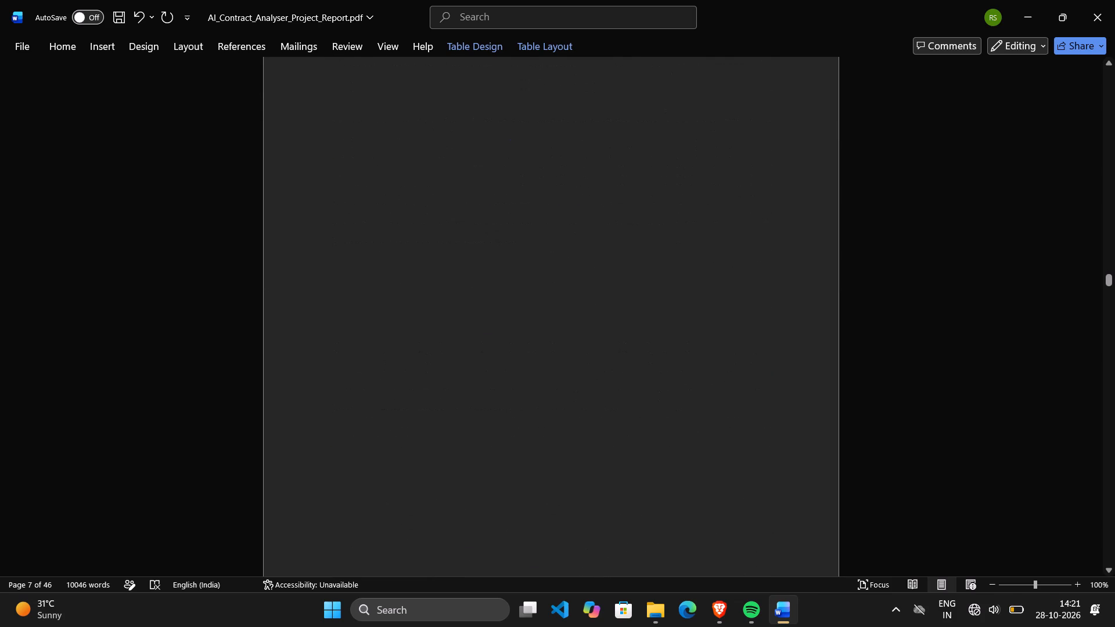
scroll(582, 399, "down", 4)
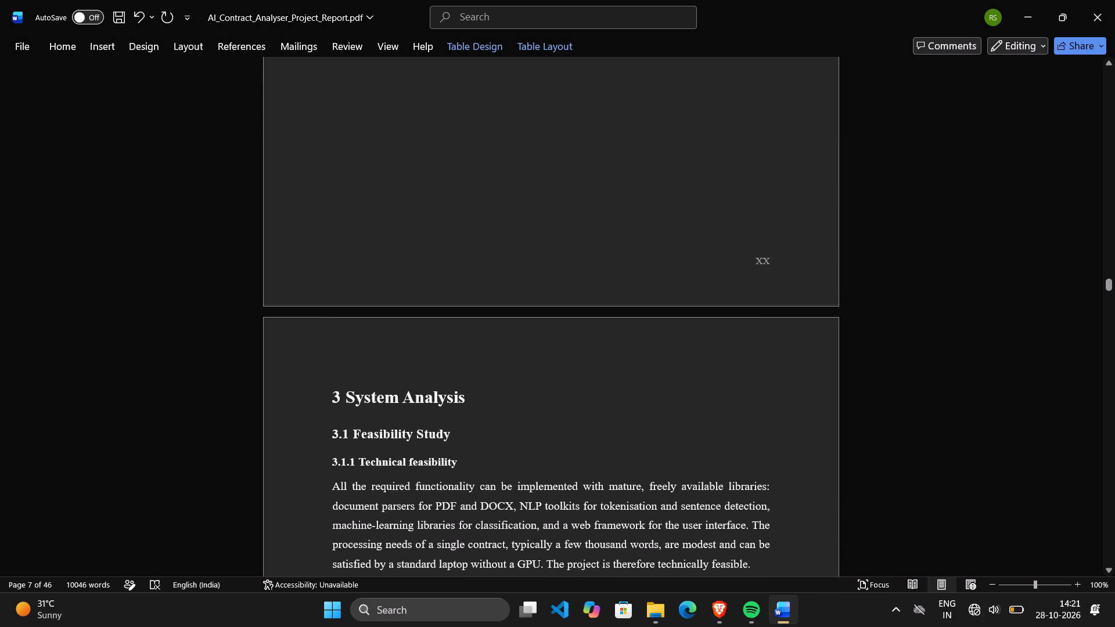
scroll(582, 399, "down", 4)
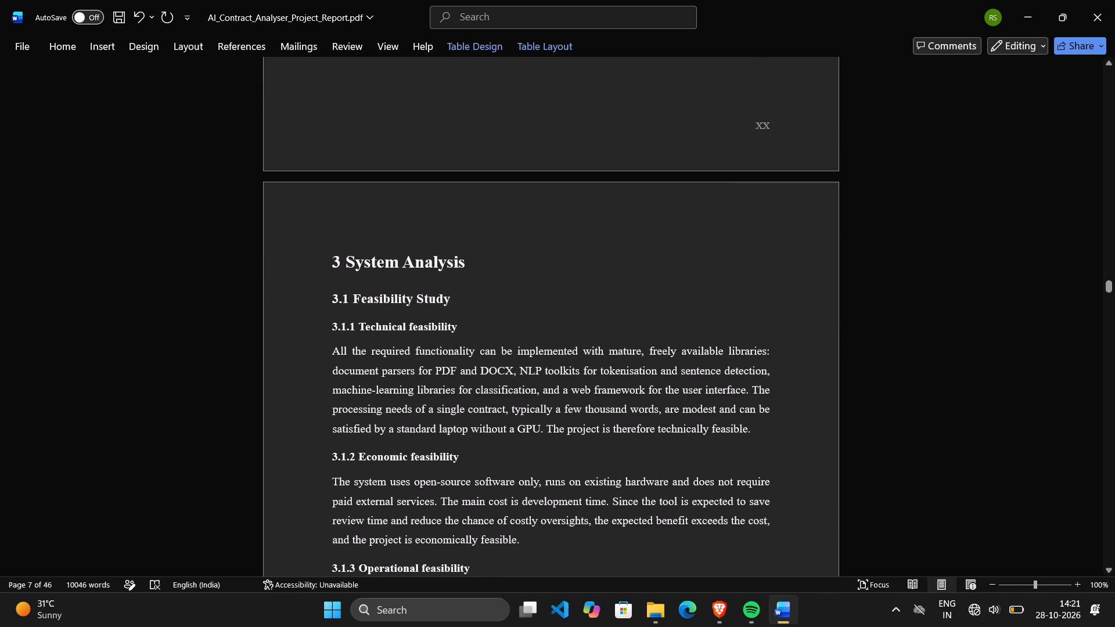
scroll(582, 399, "down", 4)
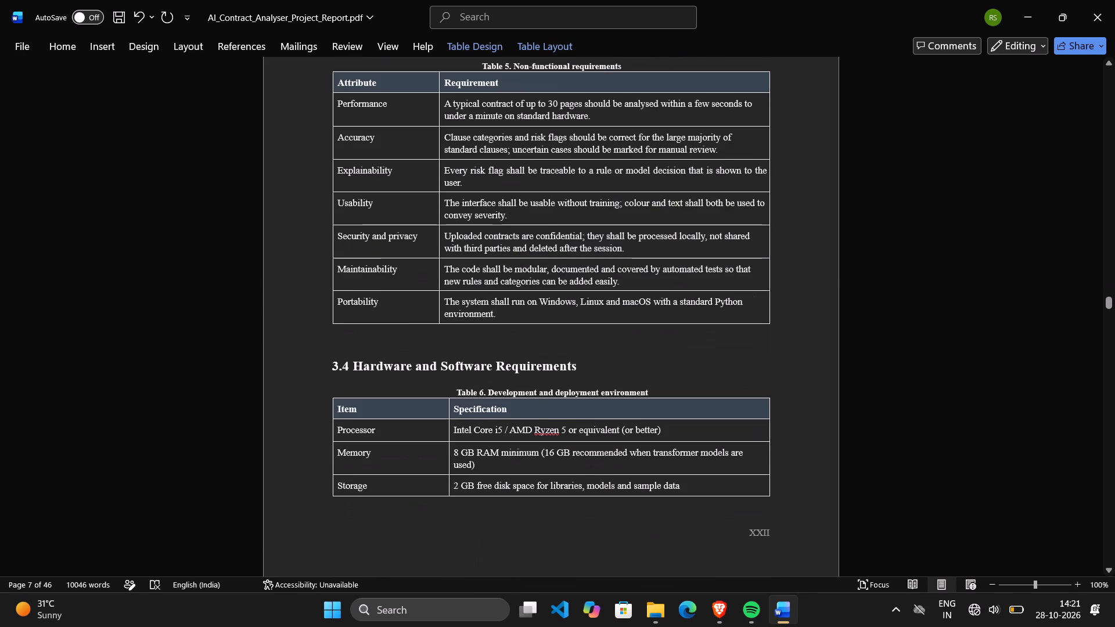
scroll(582, 399, "down", 4)
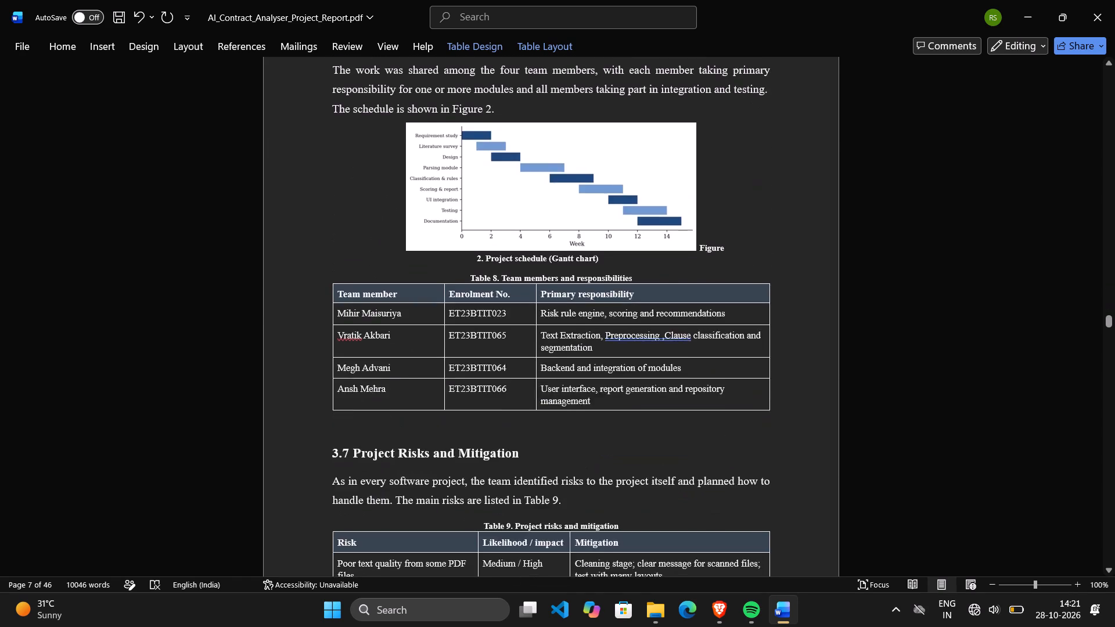
scroll(582, 399, "down", 2)
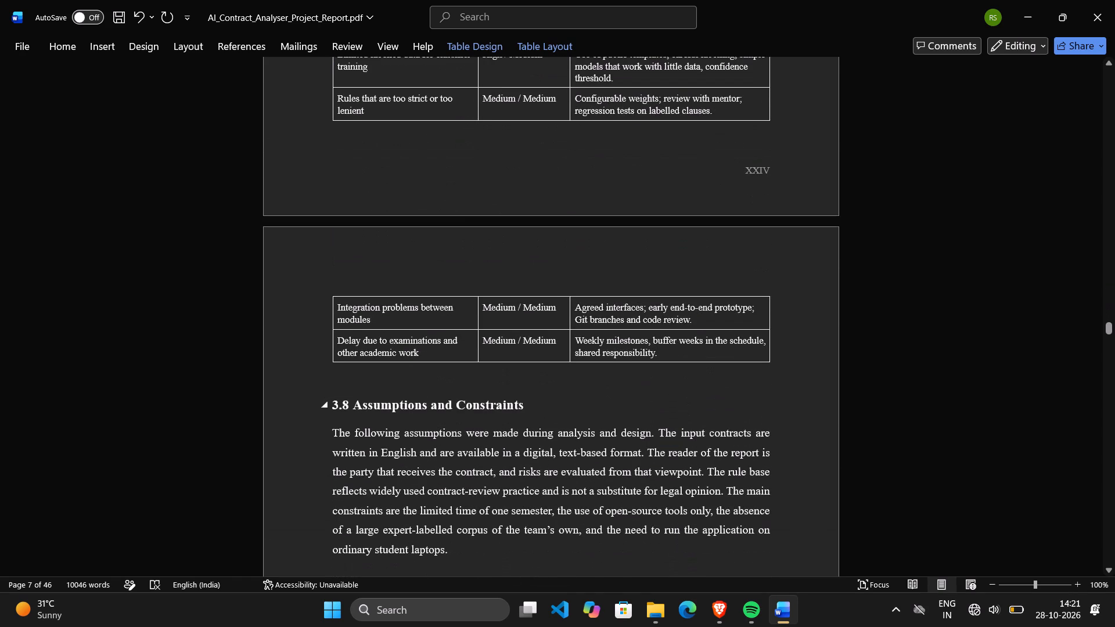
Examine chapters 4 and 5 up to the start of Testing and Evaluation for section numbering, tables and page breaks.
scroll(582, 399, "down", 7)
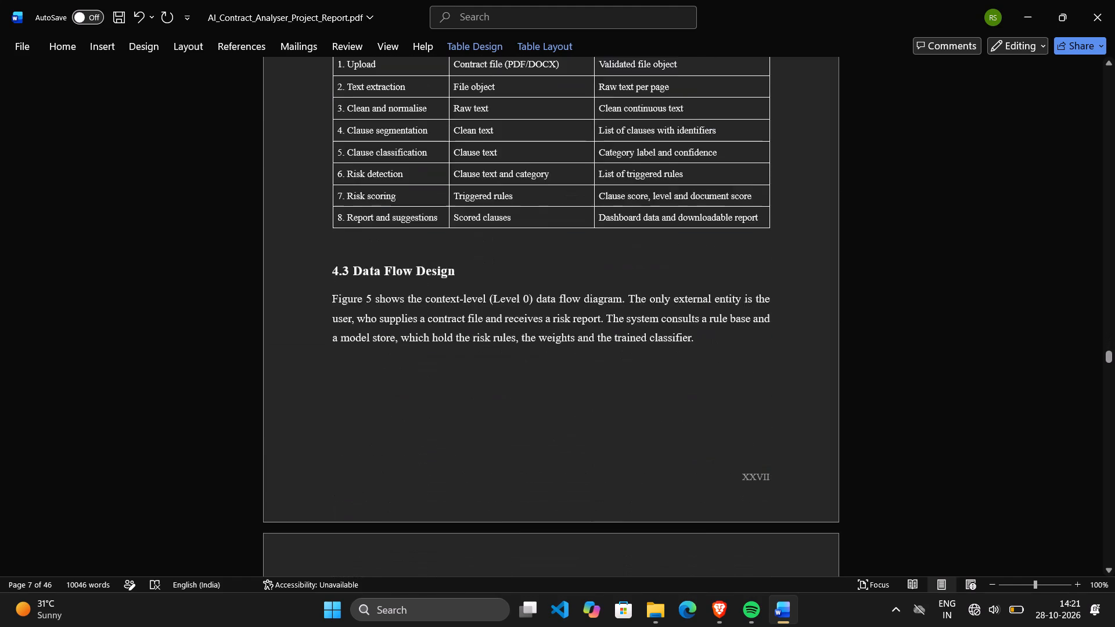
scroll(582, 399, "down", 7)
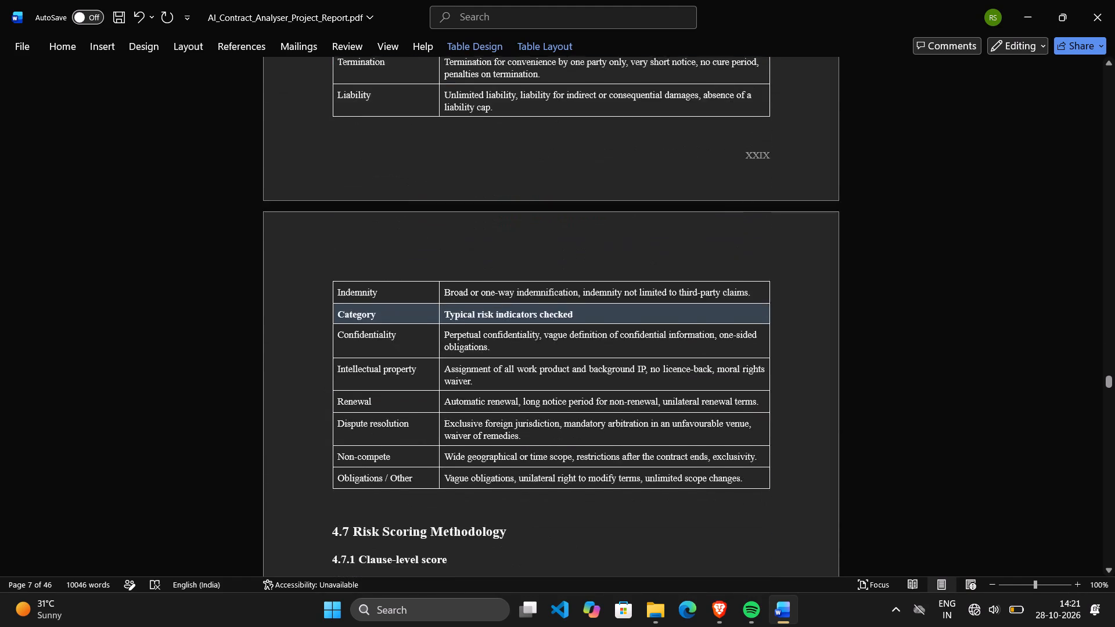
scroll(582, 399, "down", 6)
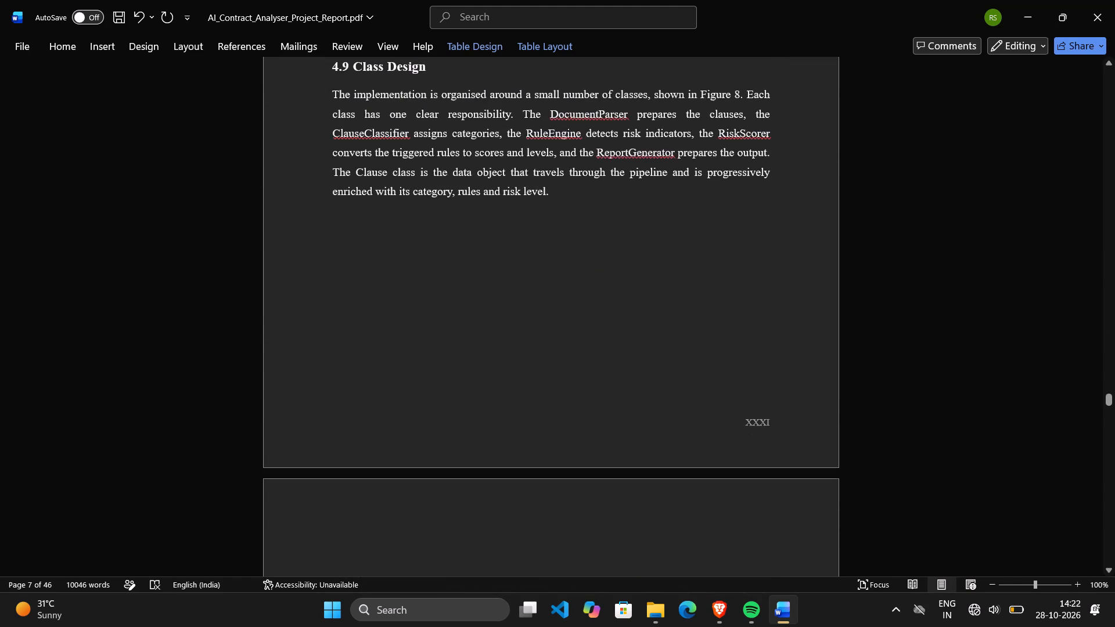
scroll(582, 399, "down", 7)
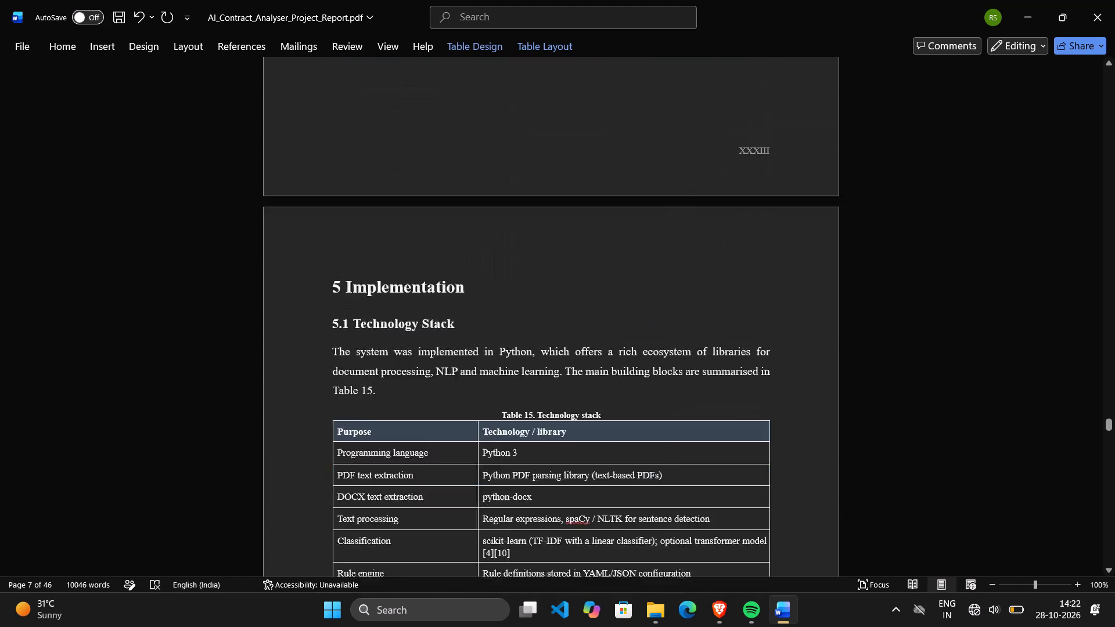
scroll(582, 399, "down", 8)
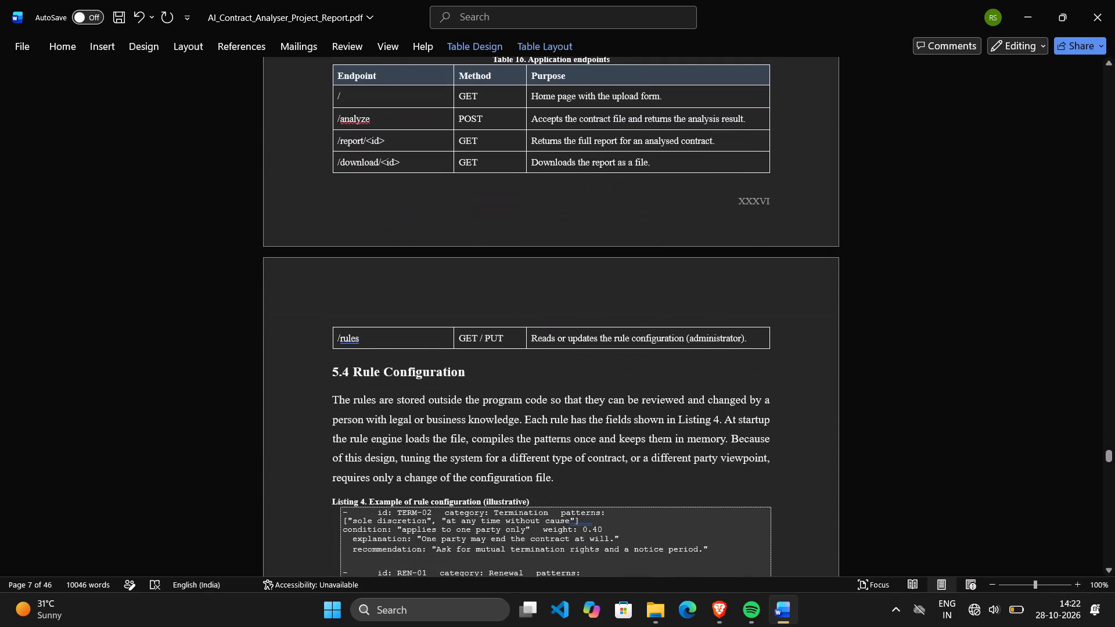
scroll(582, 399, "down", 5)
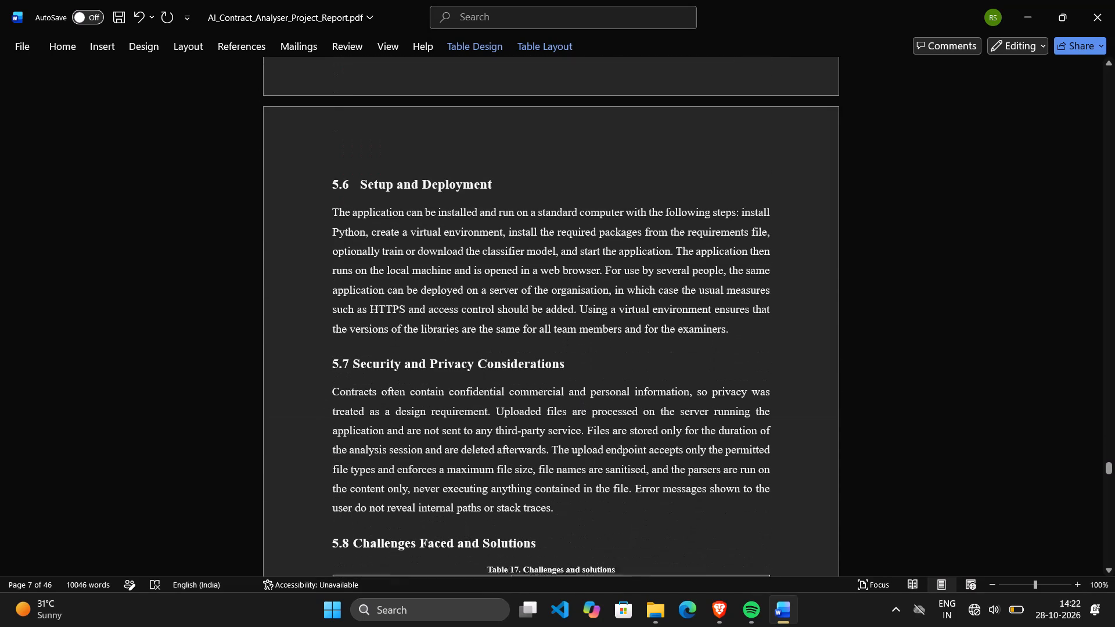
scroll(582, 399, "down", 2)
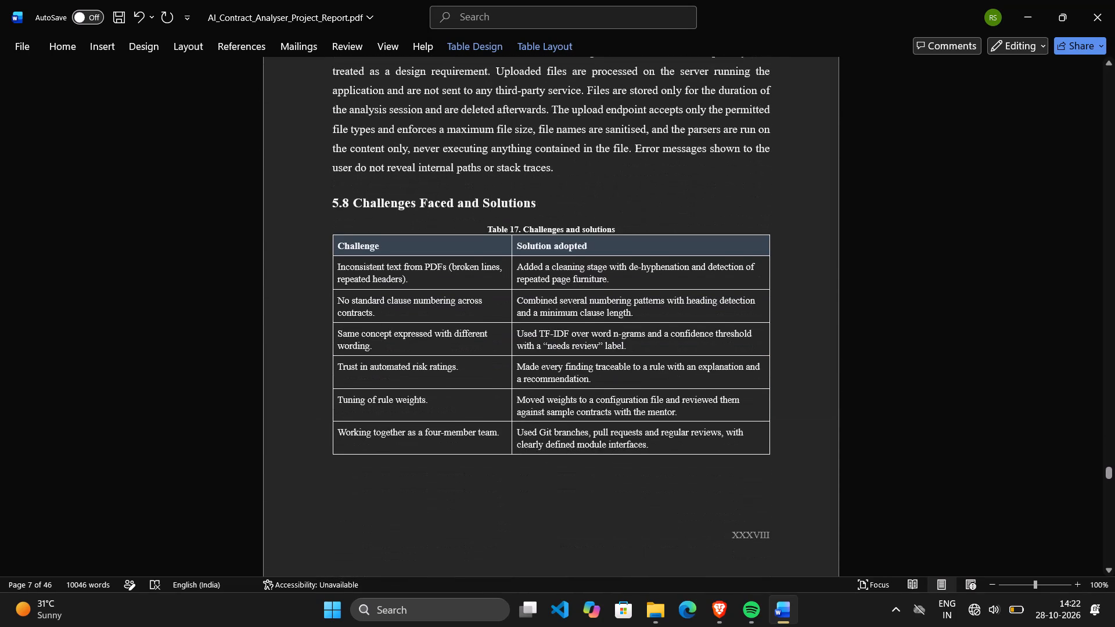
scroll(582, 399, "down", 1)
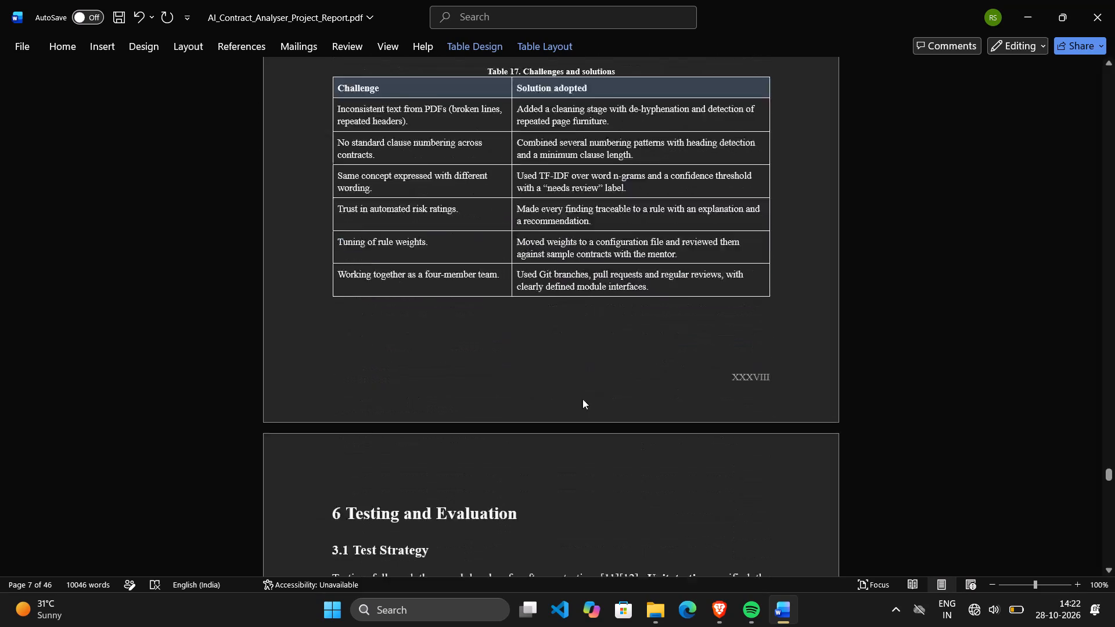
scroll(582, 399, "down", 1)
scroll(361, 279, "up", 1)
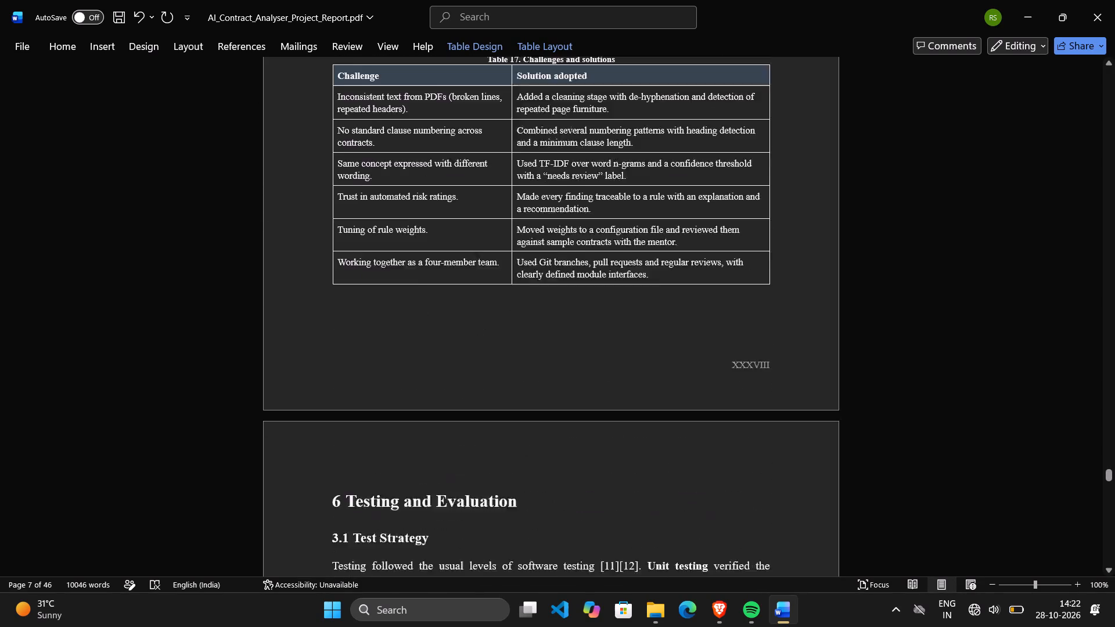
scroll(361, 279, "up", 1)
scroll(361, 279, "right", 1)
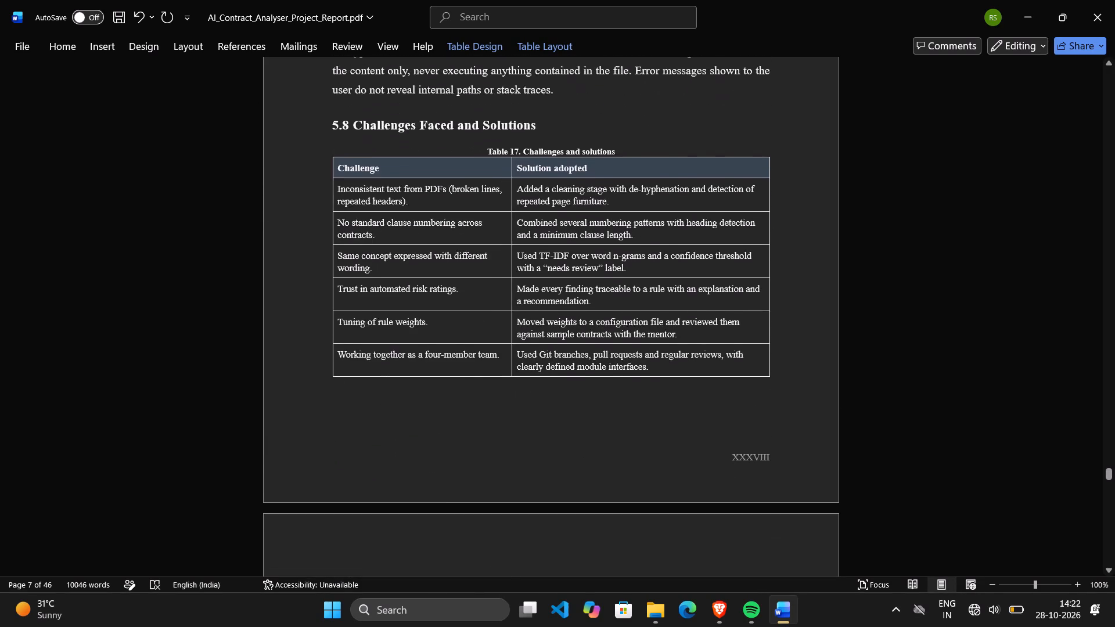
scroll(361, 279, "right", 1)
Renumber the Test Strategy and Test Cases headings in the Testing and Evaluation chapter as 6.1 and 6.2.
scroll(361, 279, "down", 1)
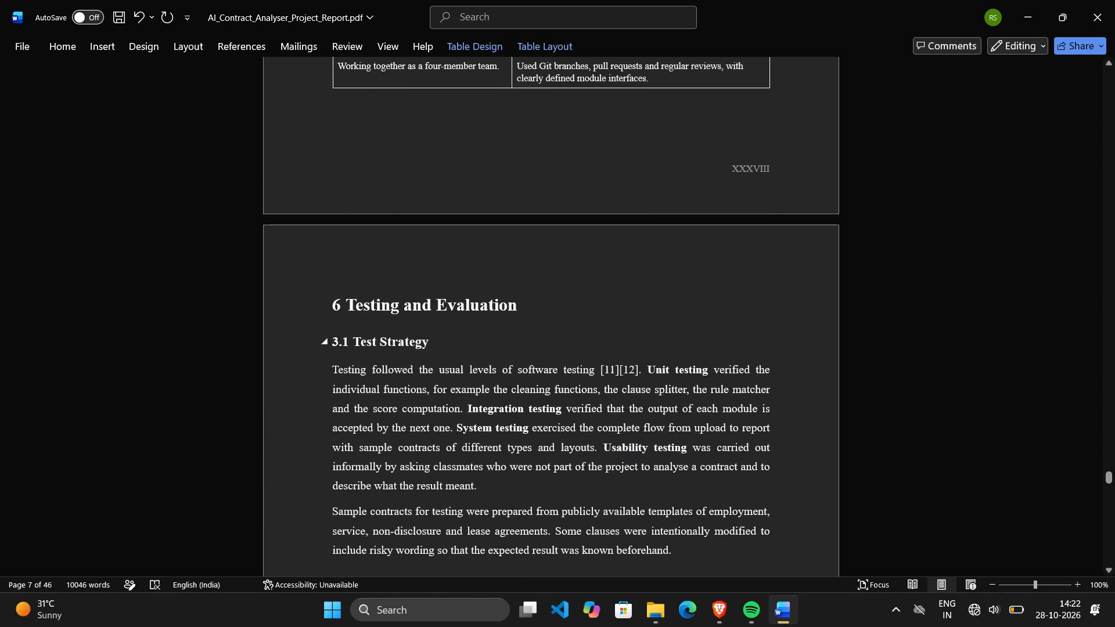
left_click(337, 344)
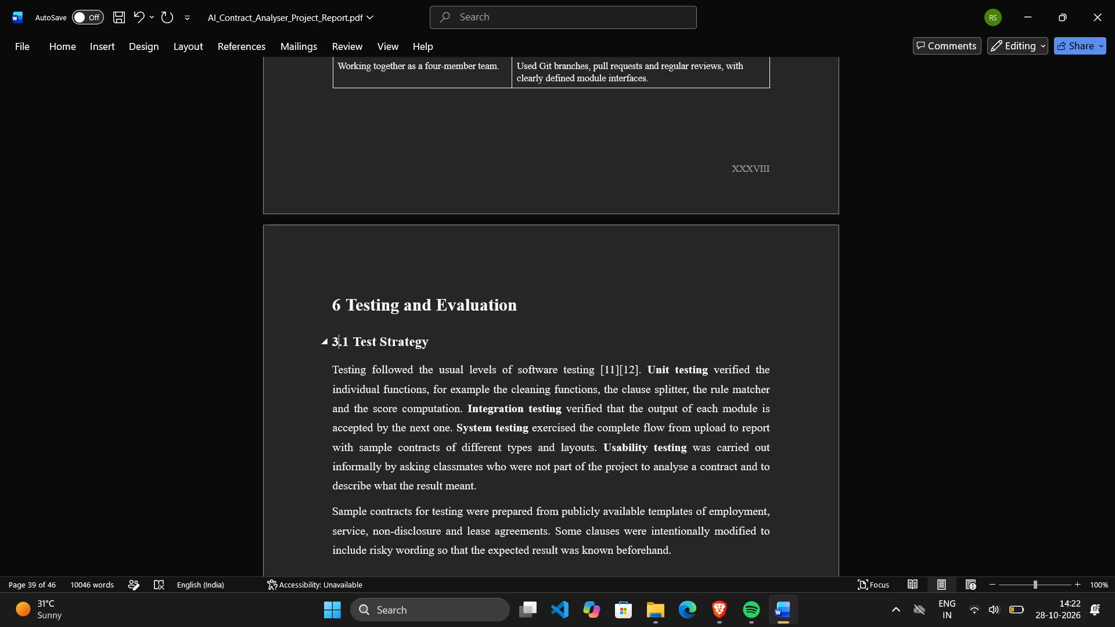
key("BackSpace")
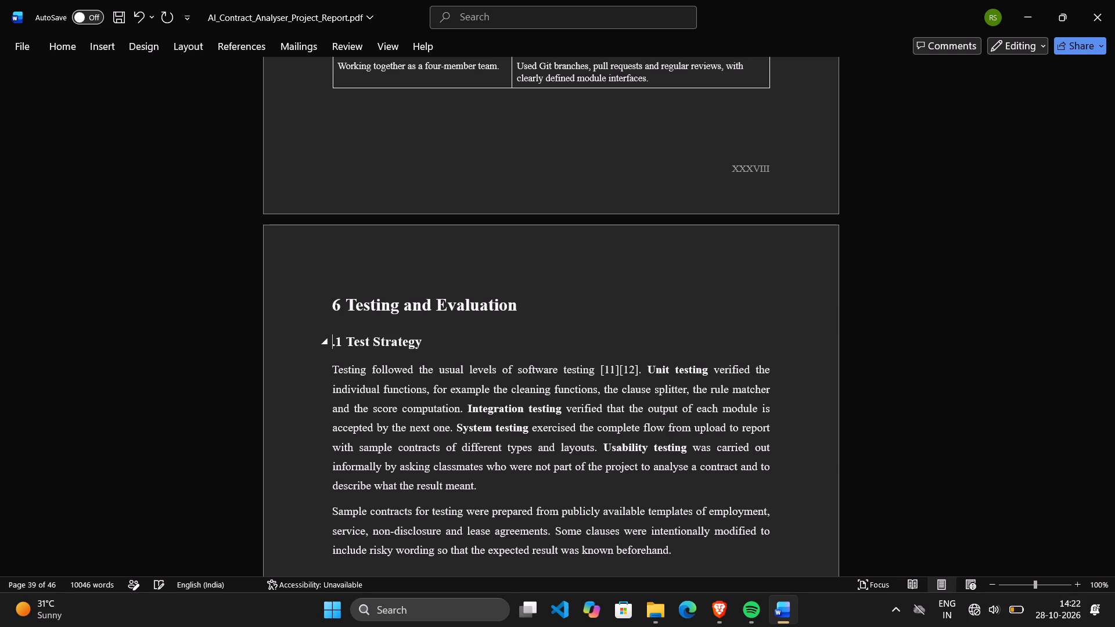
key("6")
scroll(337, 344, "down", 2)
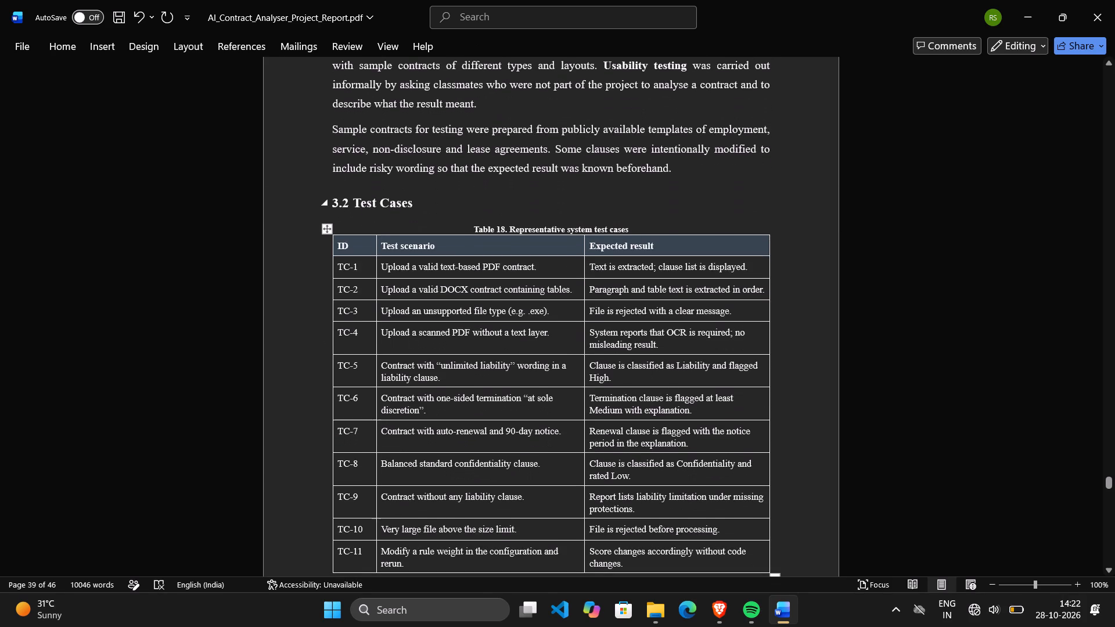
left_click(340, 204)
key("BackSpace")
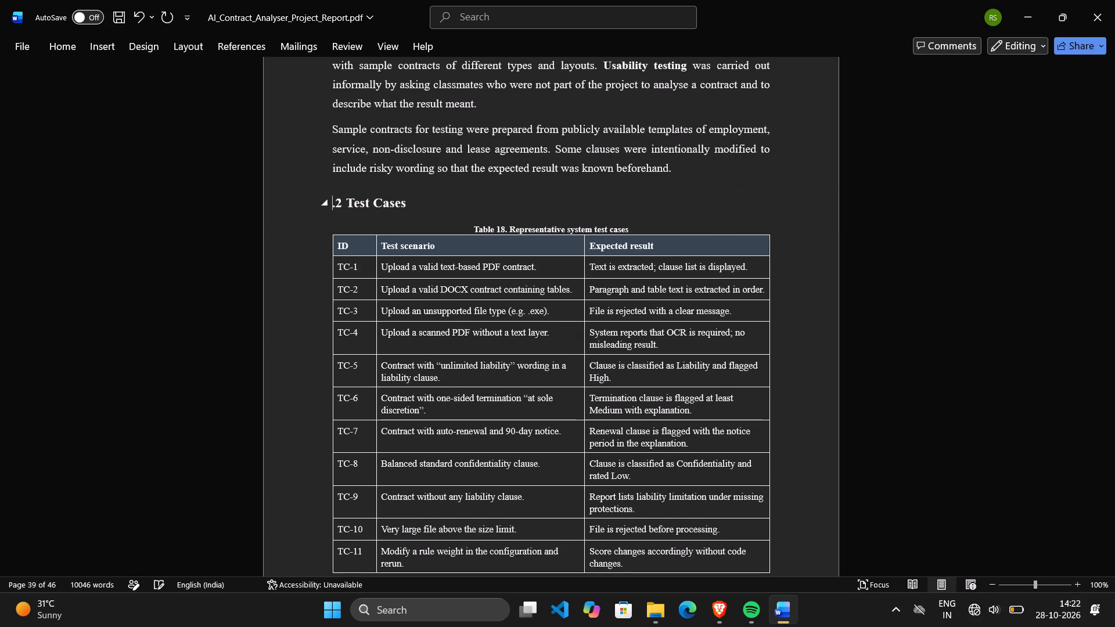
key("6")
Renumber the Evaluation Metrics and Sample Output headings as 6.3 and 6.4.
scroll(340, 204, "down", 1)
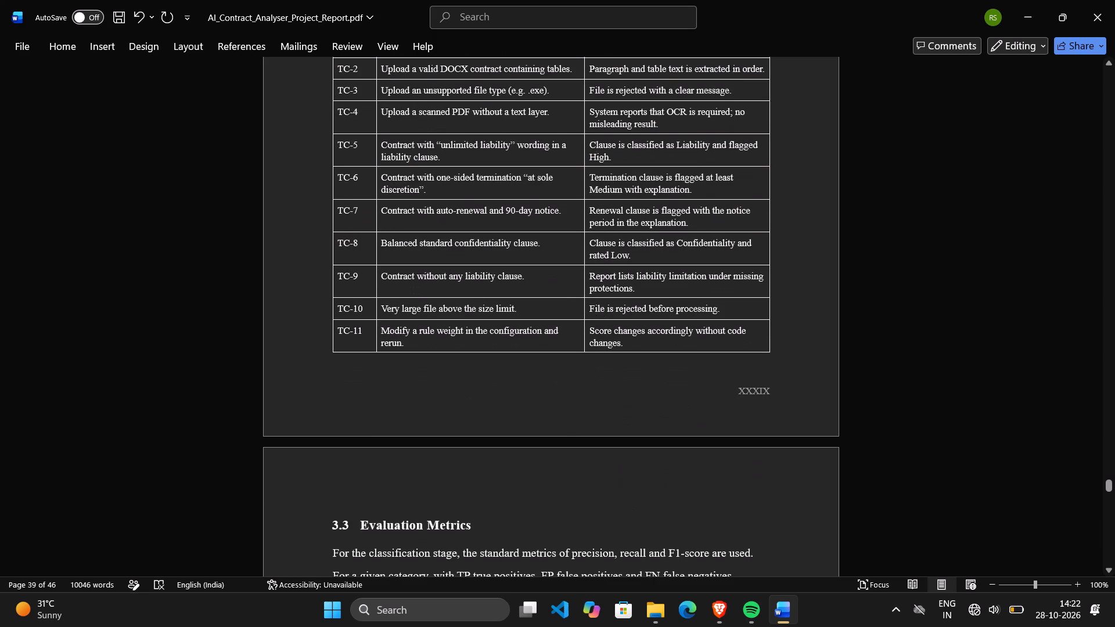
scroll(340, 204, "down", 1)
left_click(339, 193)
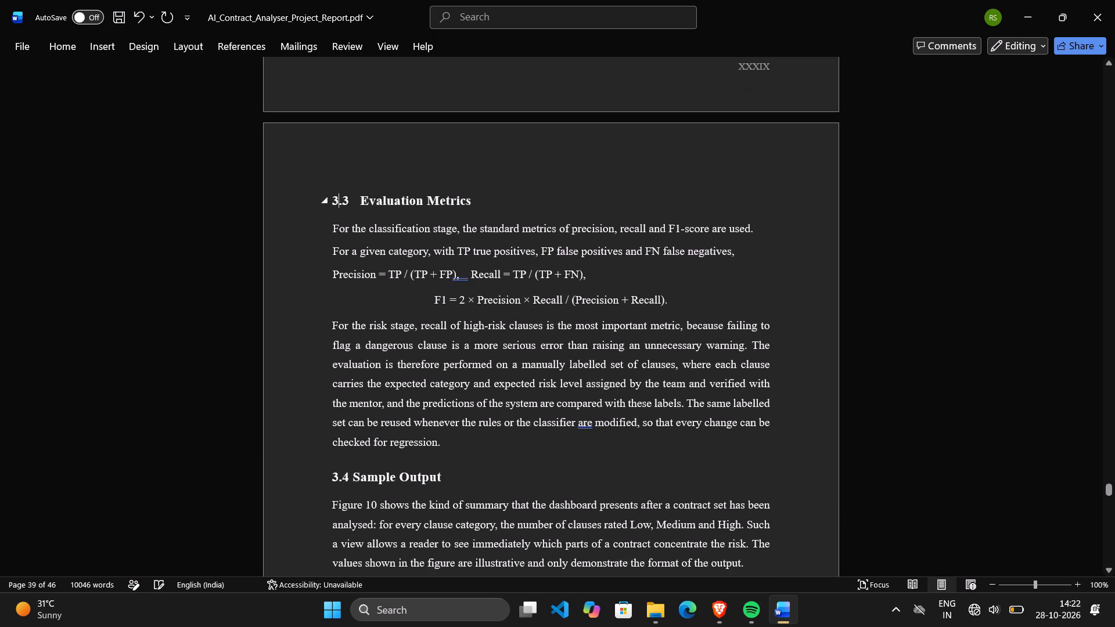
key("BackSpace")
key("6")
scroll(339, 193, "down", 3)
left_click(340, 166)
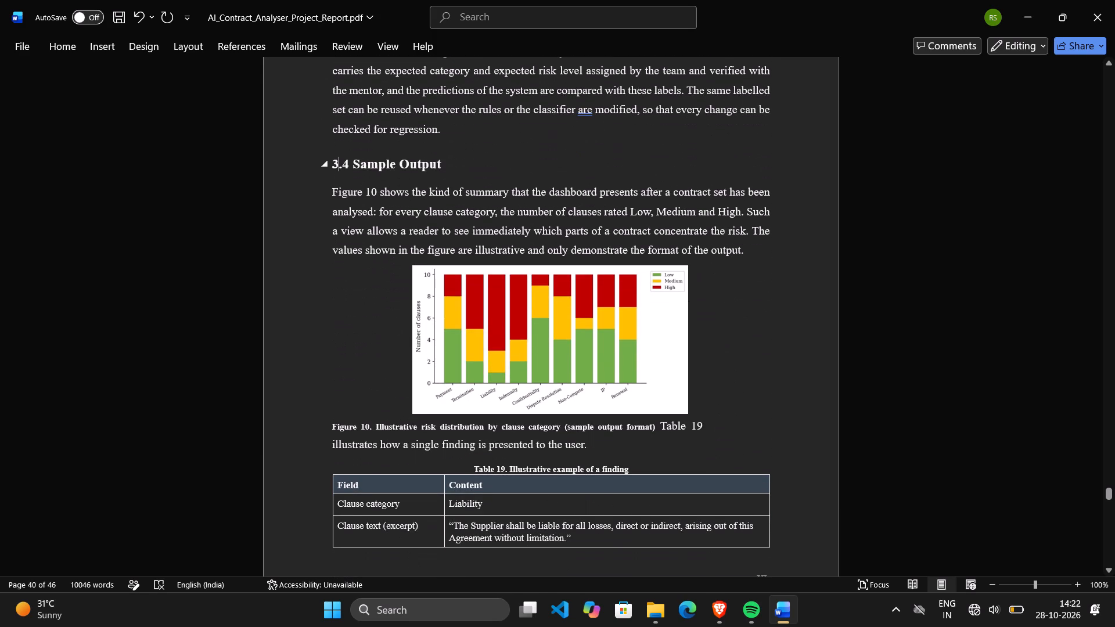
key("BackSpace")
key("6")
Renumber the Requirement Traceability, Performance and Robustness, and Discussion headings as 6.5, 6.6 and 6.7.
scroll(361, 296, "down", 2)
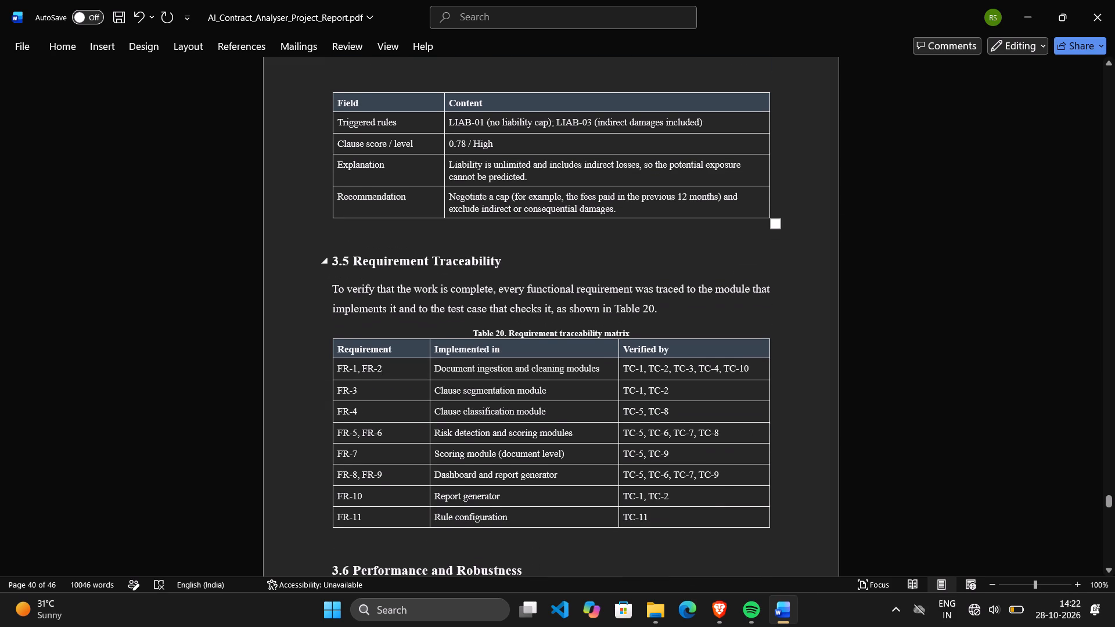
left_click(337, 260)
key("BackSpace")
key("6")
scroll(337, 260, "down", 2)
left_click(339, 323)
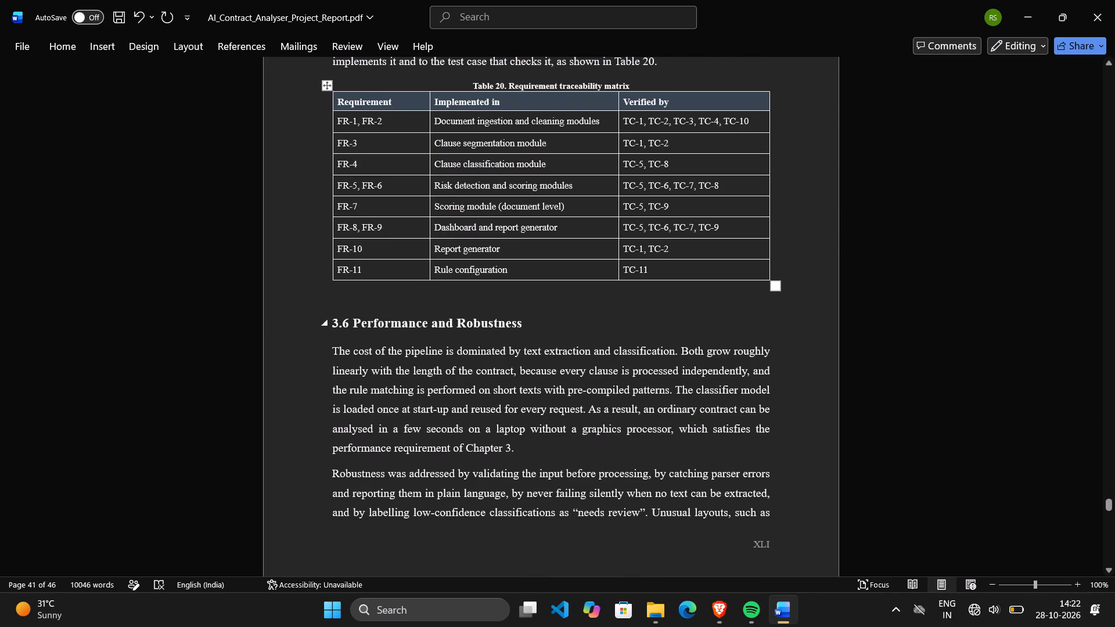
key("BackSpace")
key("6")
scroll(339, 323, "down", 2)
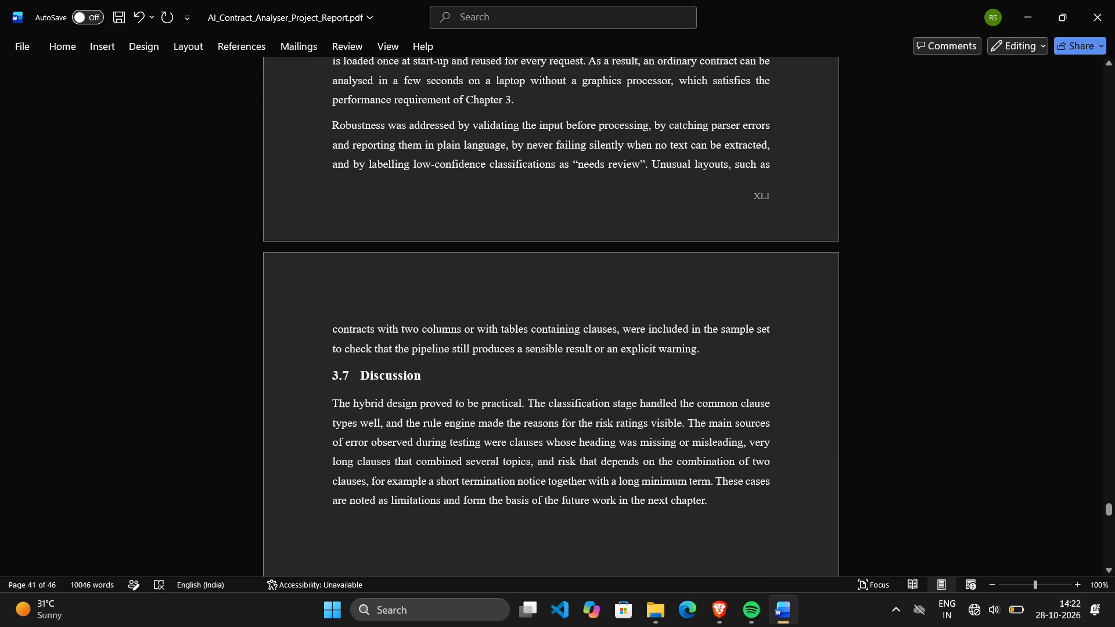
left_click(337, 376)
key("BackSpace")
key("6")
Renumber the Conclusion and Future Scope chapter as 7 and its Conclusion section as 7.1.
scroll(337, 376, "down", 4)
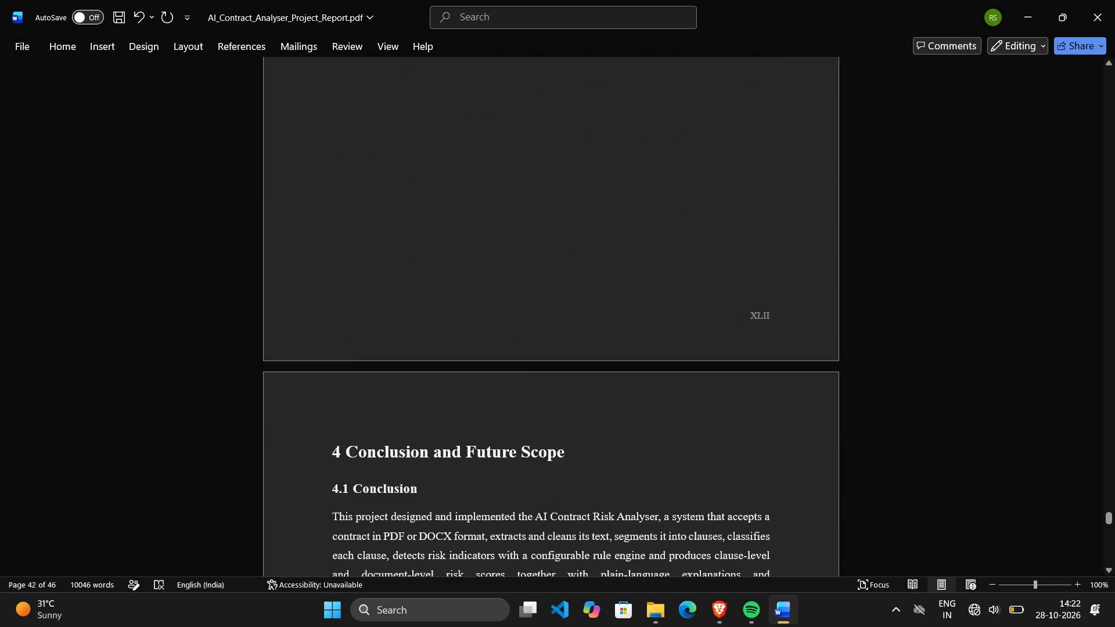
scroll(337, 376, "down", 1)
left_click(340, 294)
key("BackSpace")
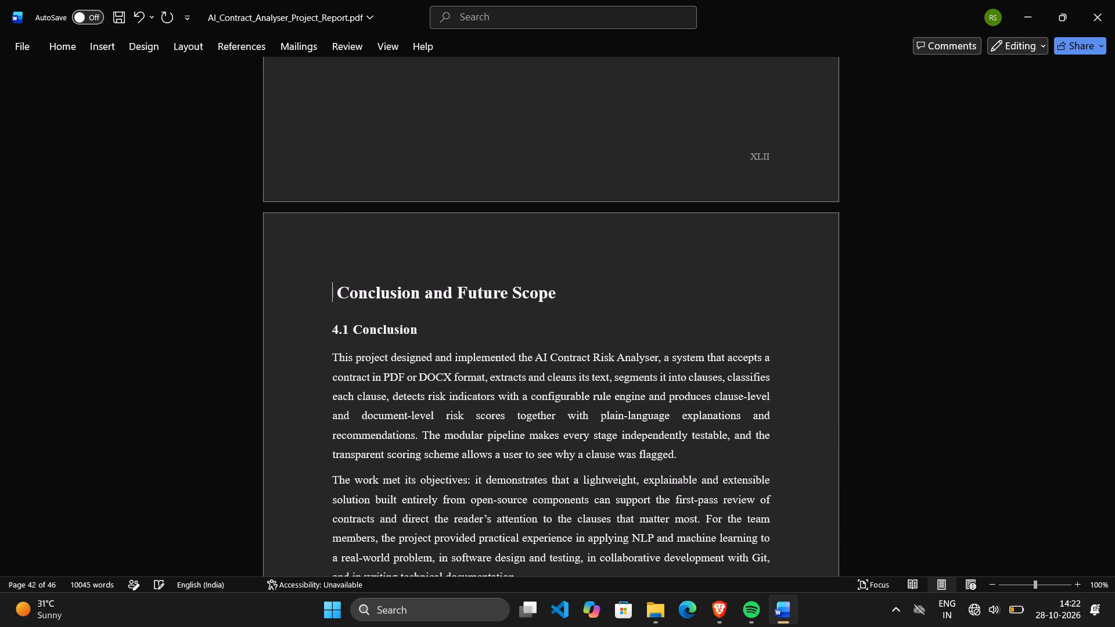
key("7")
left_click(337, 326)
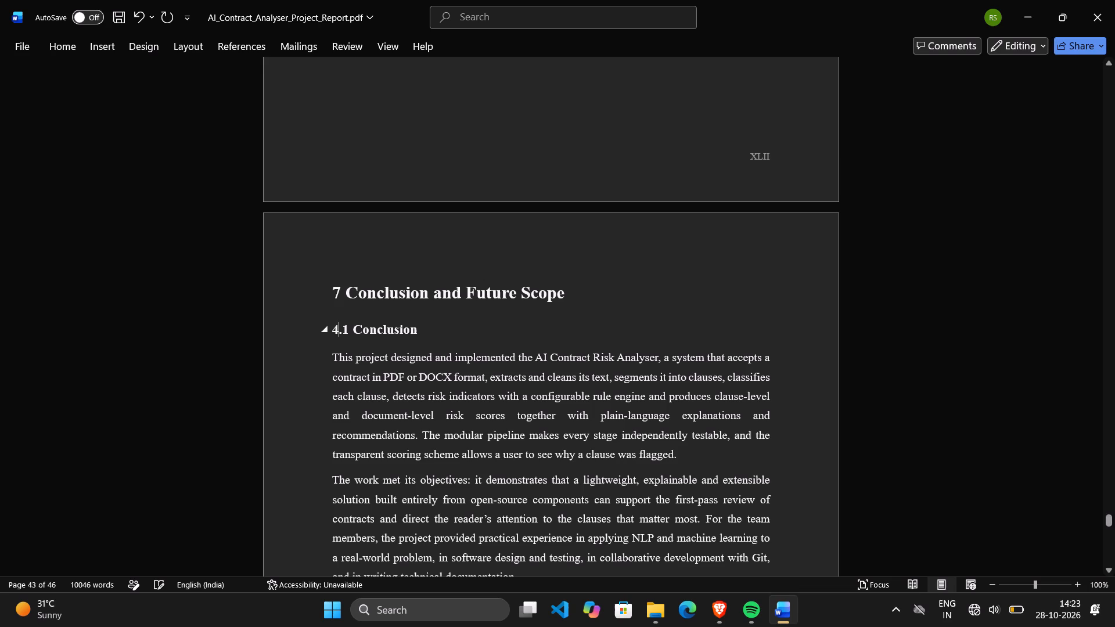
key("BackSpace")
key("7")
Renumber the Learning Outcomes and Societal Impact headings as 7.2 and 7.3.
scroll(337, 326, "down", 1)
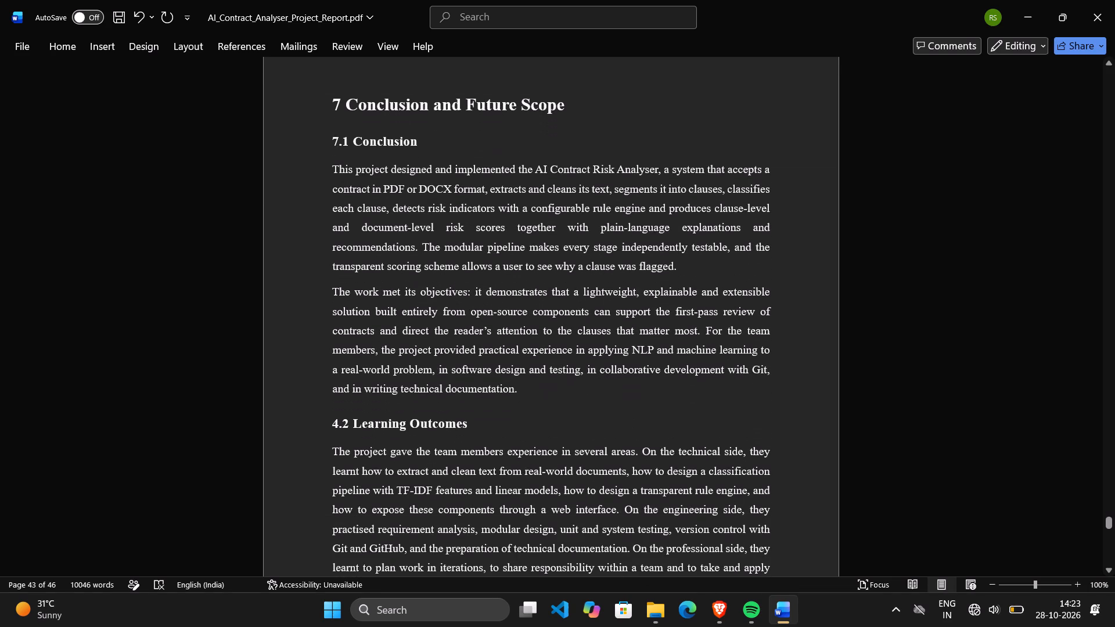
scroll(346, 280, "down", 1)
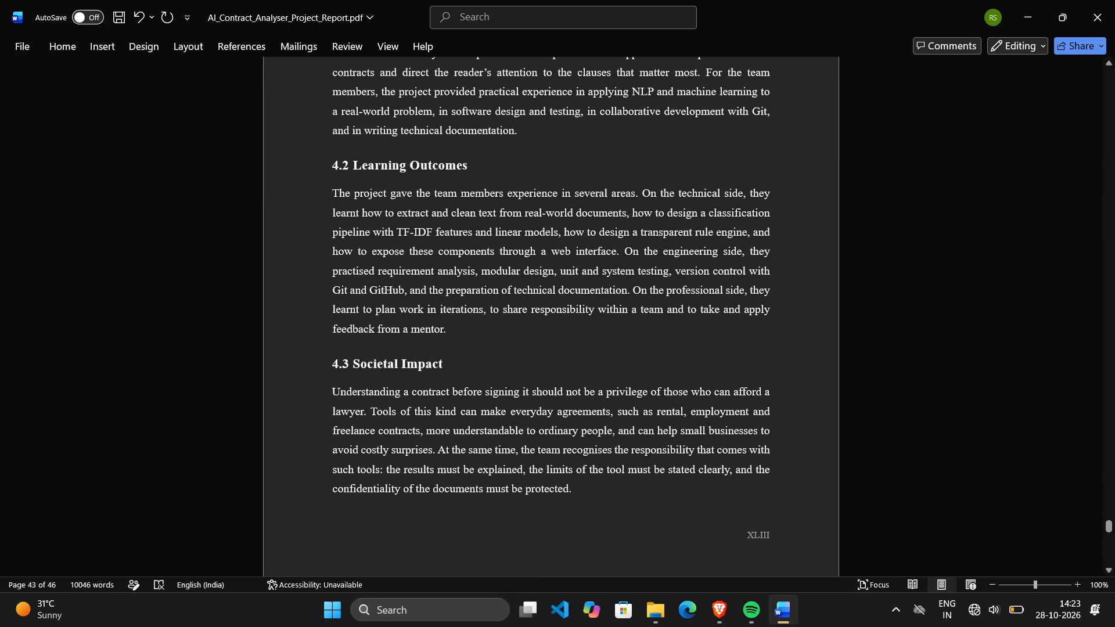
left_click(340, 163)
key("BackSpace")
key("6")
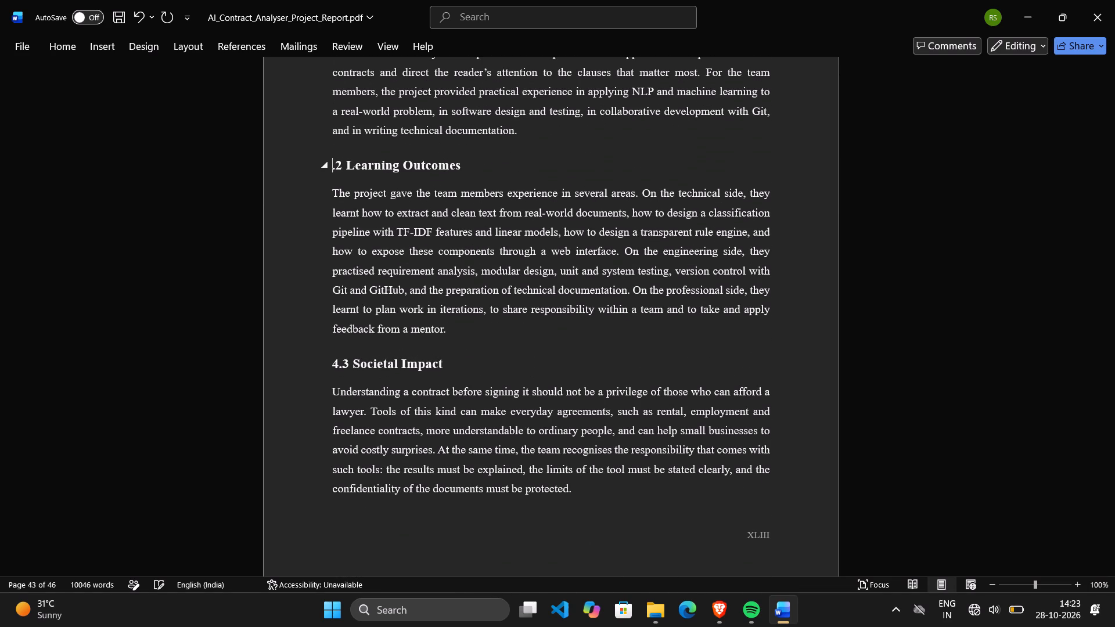
left_click(339, 355)
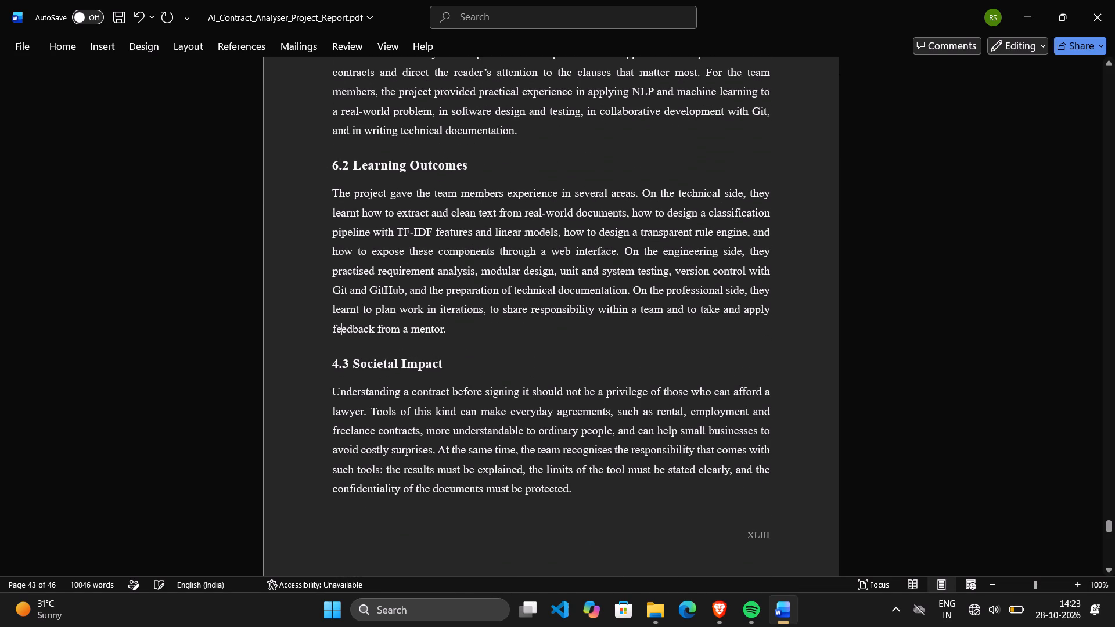
left_click(337, 168)
key("BackSpace")
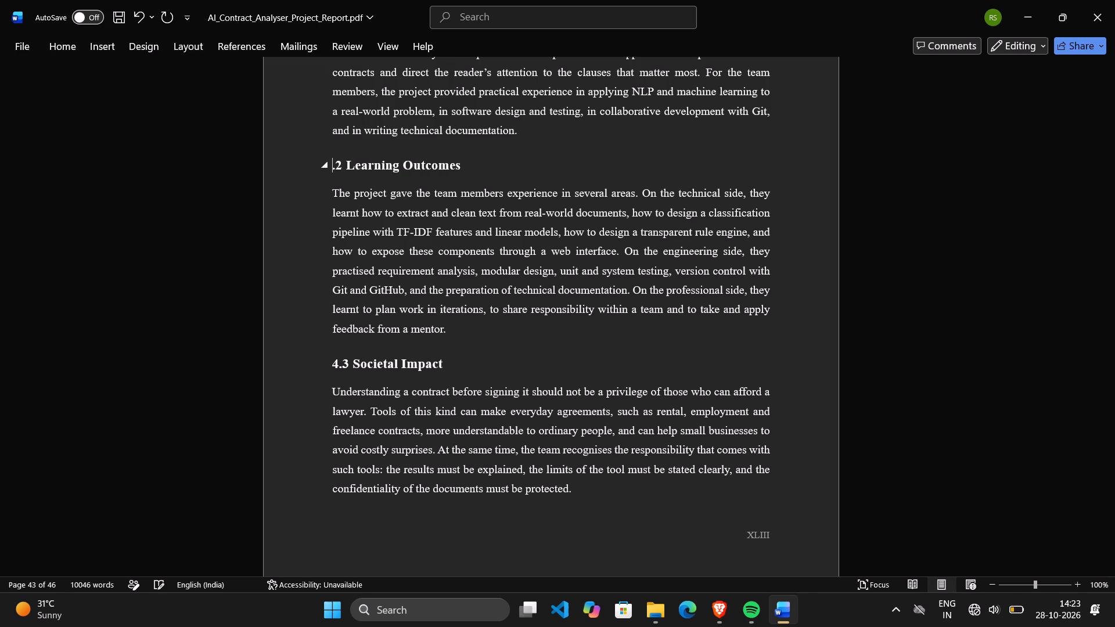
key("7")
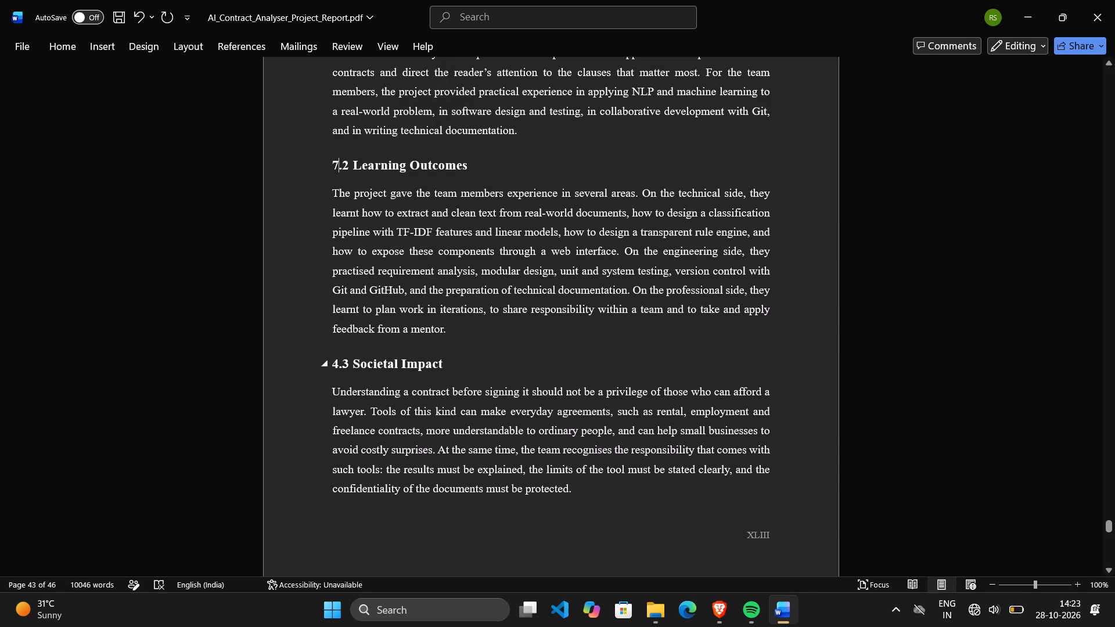
left_click(338, 365)
key("BackSpace")
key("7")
Renumber the Limitations and Future Scope headings as 7.4 and 7.5.
scroll(338, 365, "down", 2)
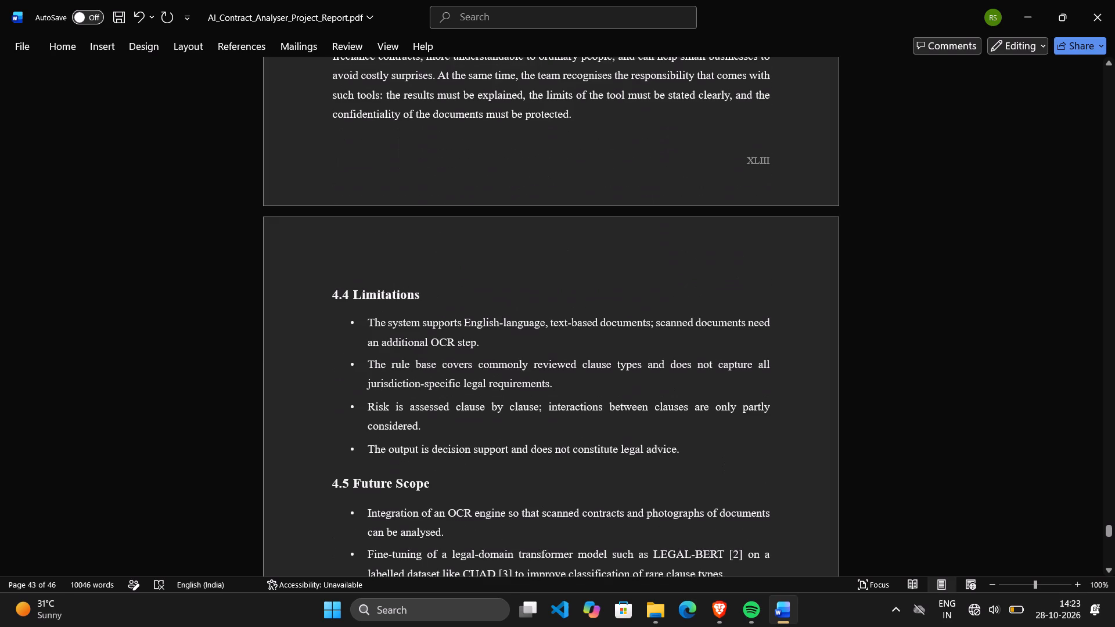
left_click(339, 297)
key("BackSpace")
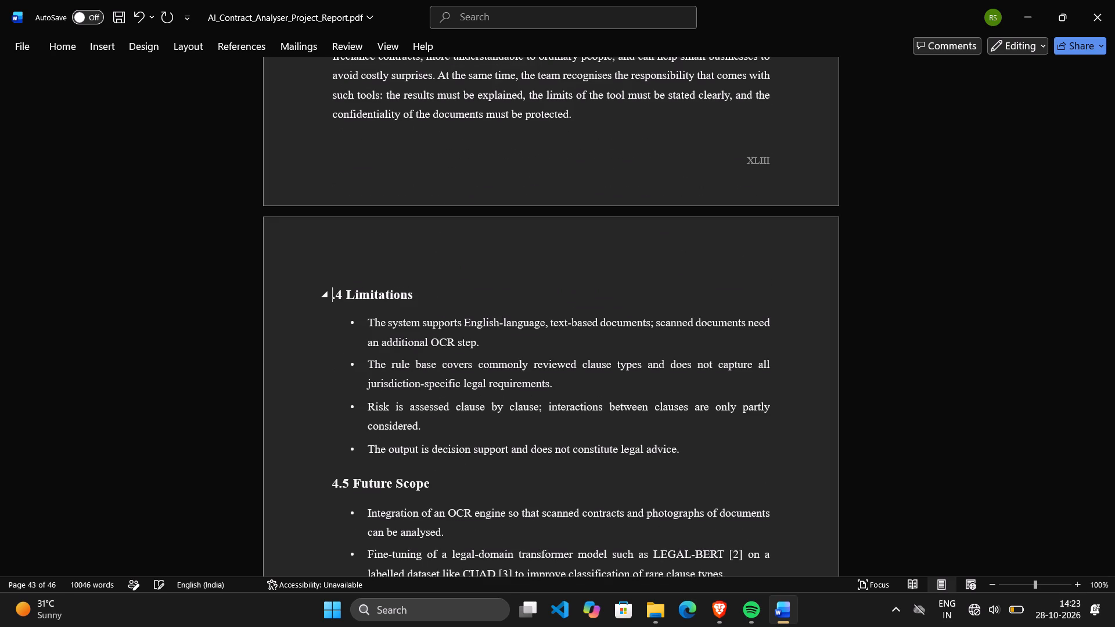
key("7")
scroll(339, 297, "up", 1)
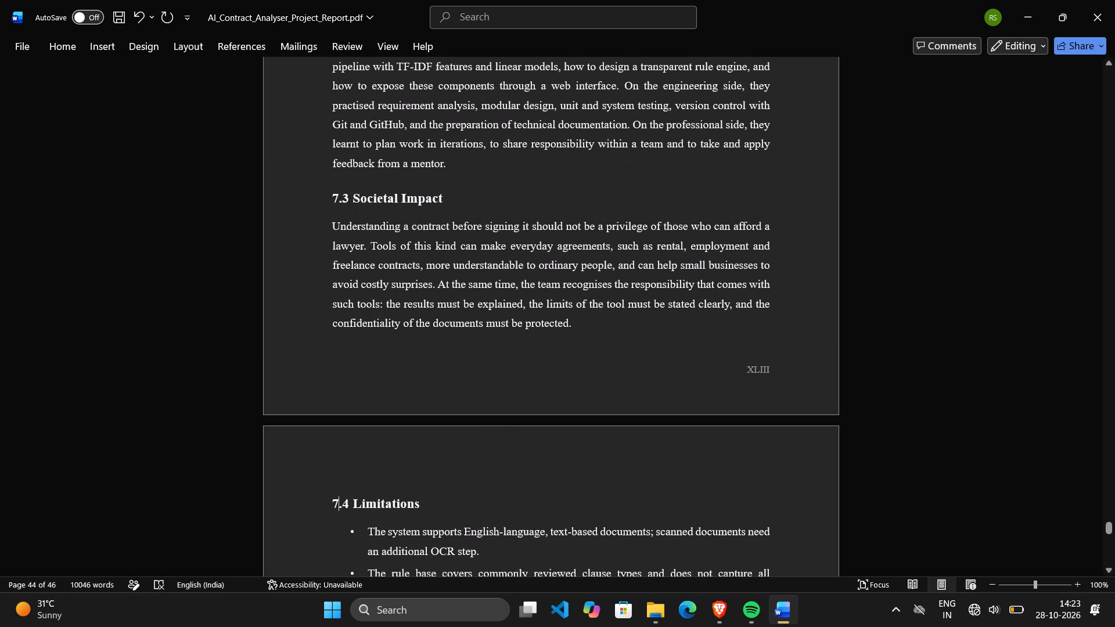
scroll(393, 423, "down", 1)
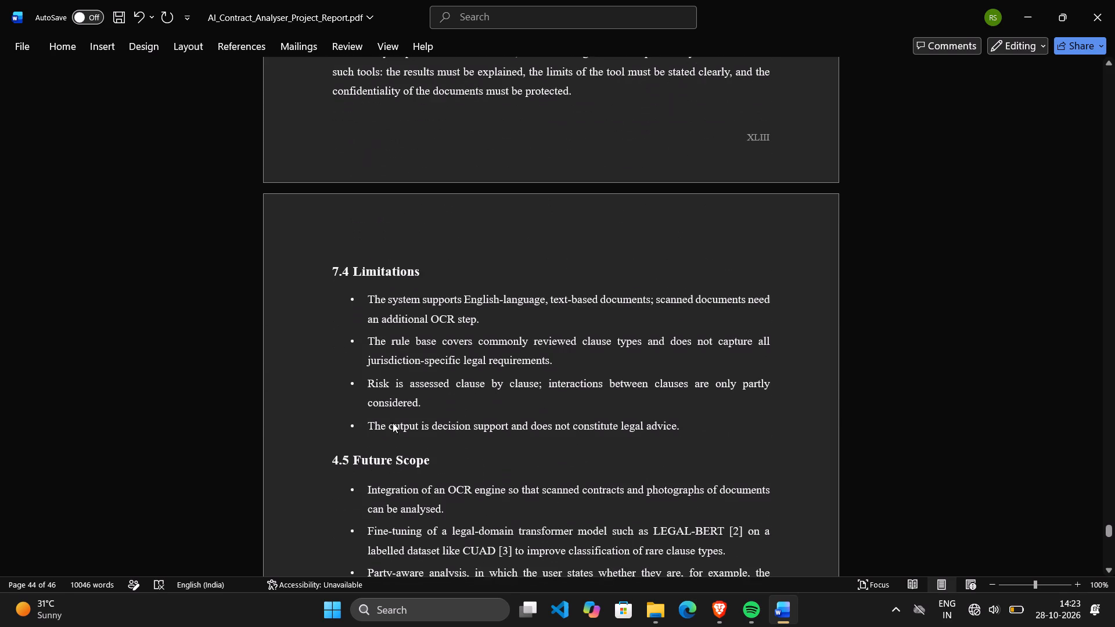
scroll(393, 423, "down", 1)
scroll(393, 423, "up", 1)
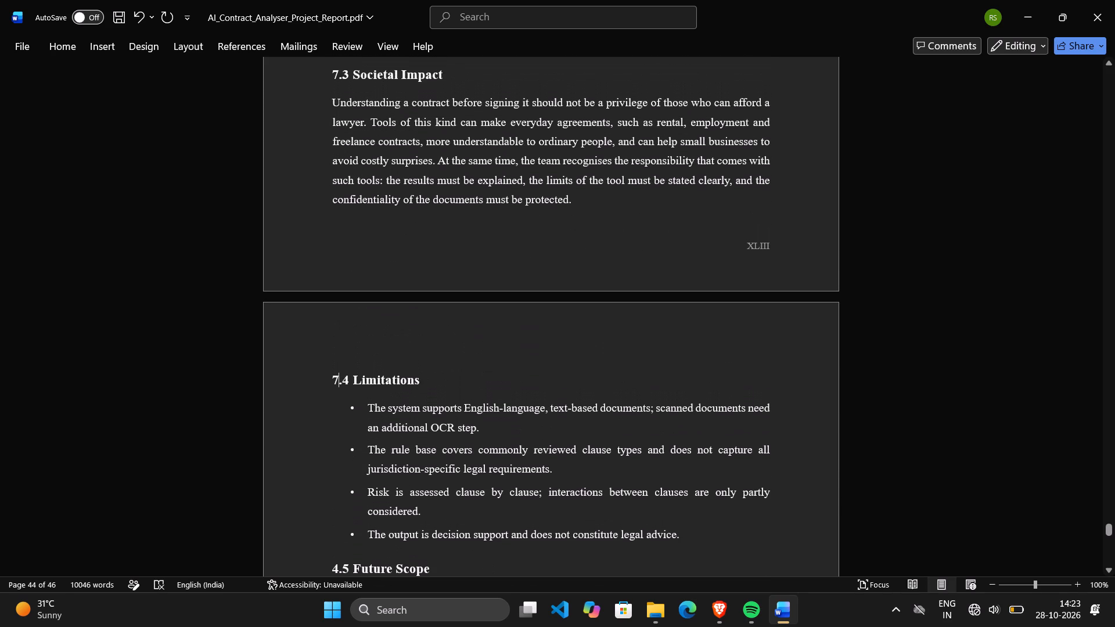
scroll(393, 423, "up", 1)
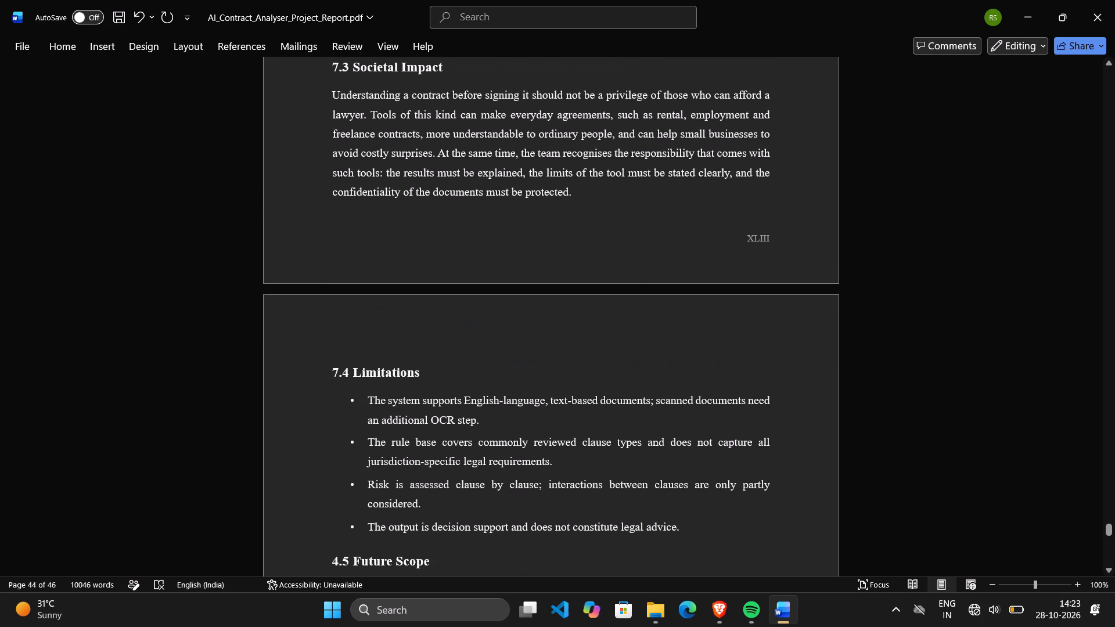
scroll(334, 355, "down", 1)
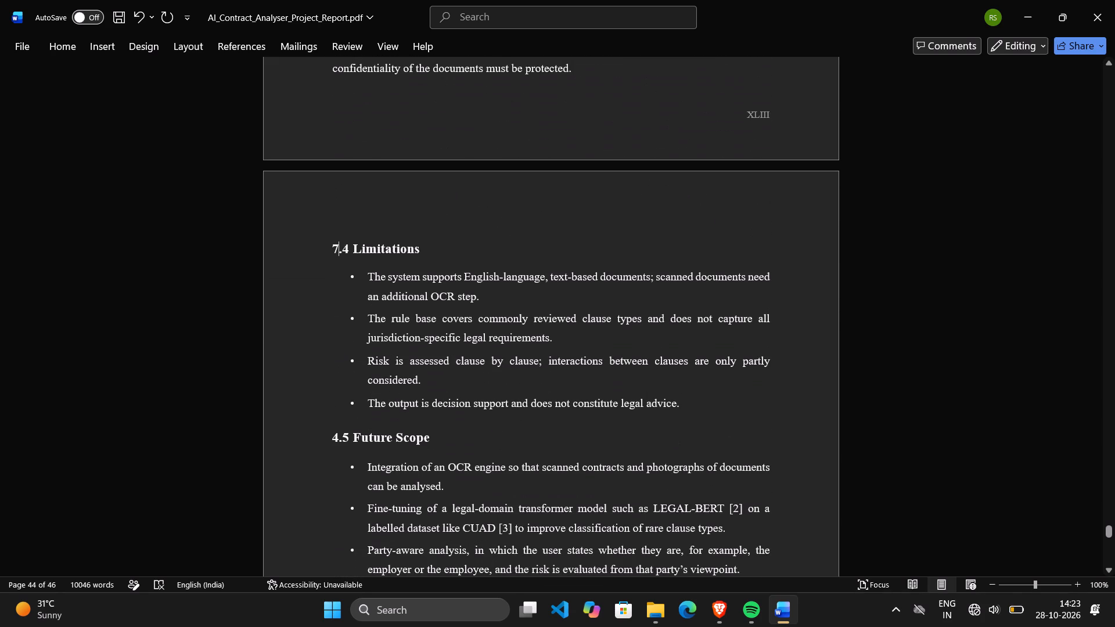
left_click(338, 431)
key("equal")
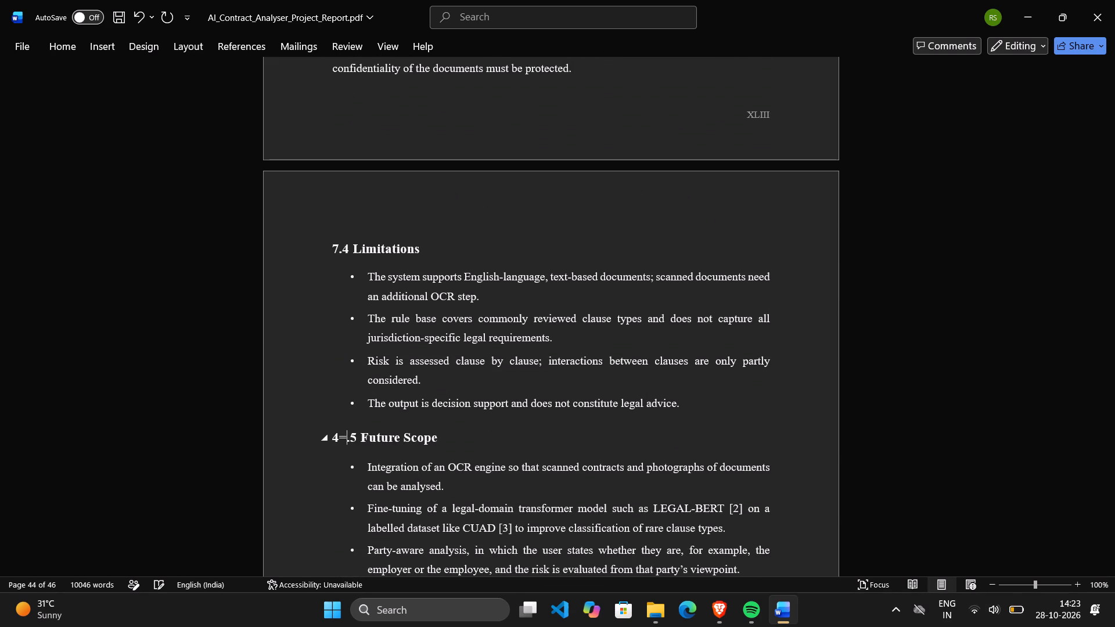
key("BackSpace")
key("BackSpace")
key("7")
Move the References heading and its list onto a new page by inserting blank lines after the Future Scope section.
scroll(338, 431, "down", 1)
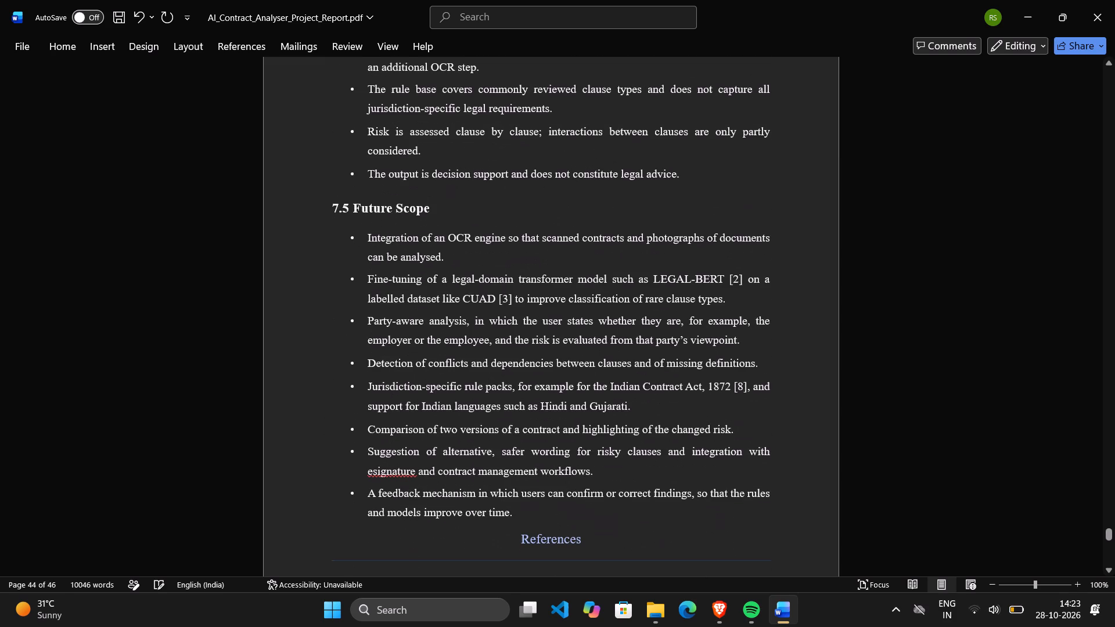
scroll(338, 431, "down", 1)
scroll(359, 500, "down", 1)
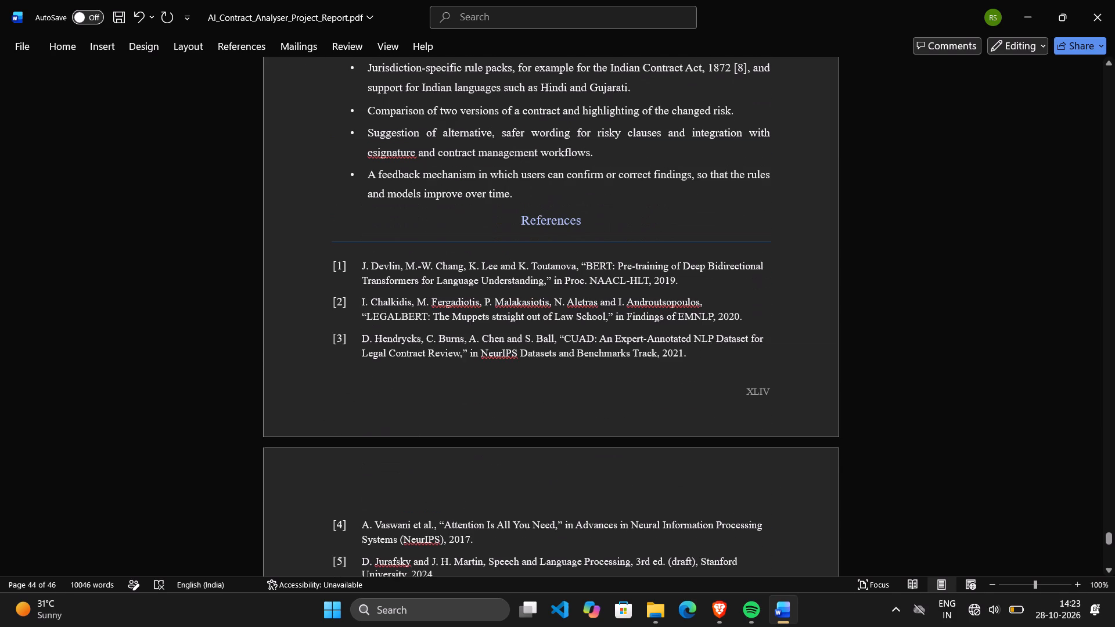
left_click(519, 218)
key("Return")
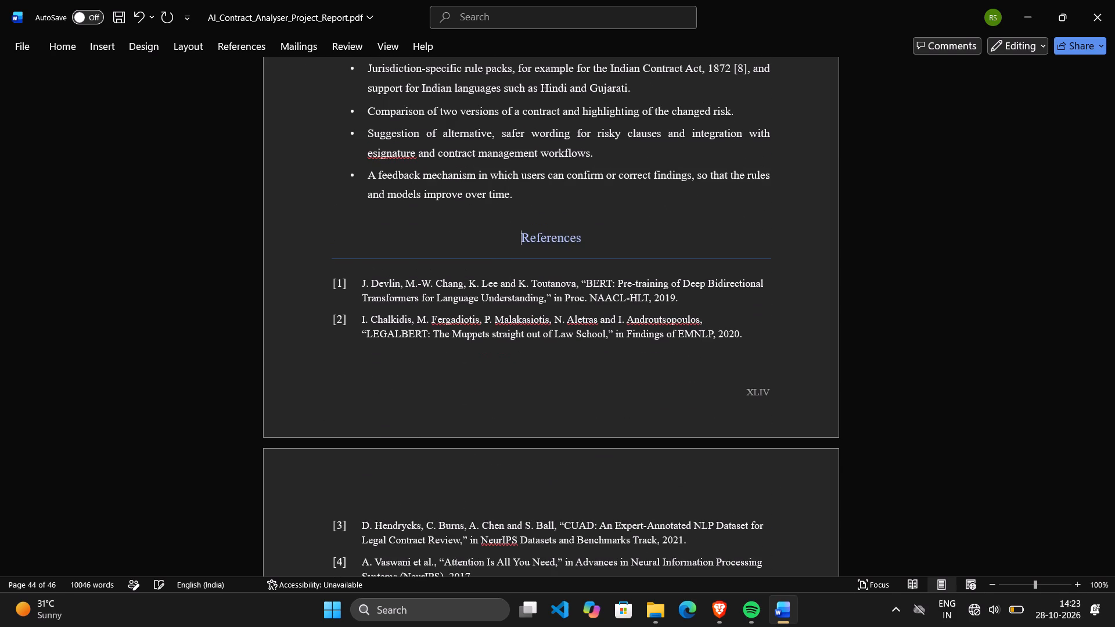
key("Return")
key("Return")
key("Return")
key("Return")
key("Return")
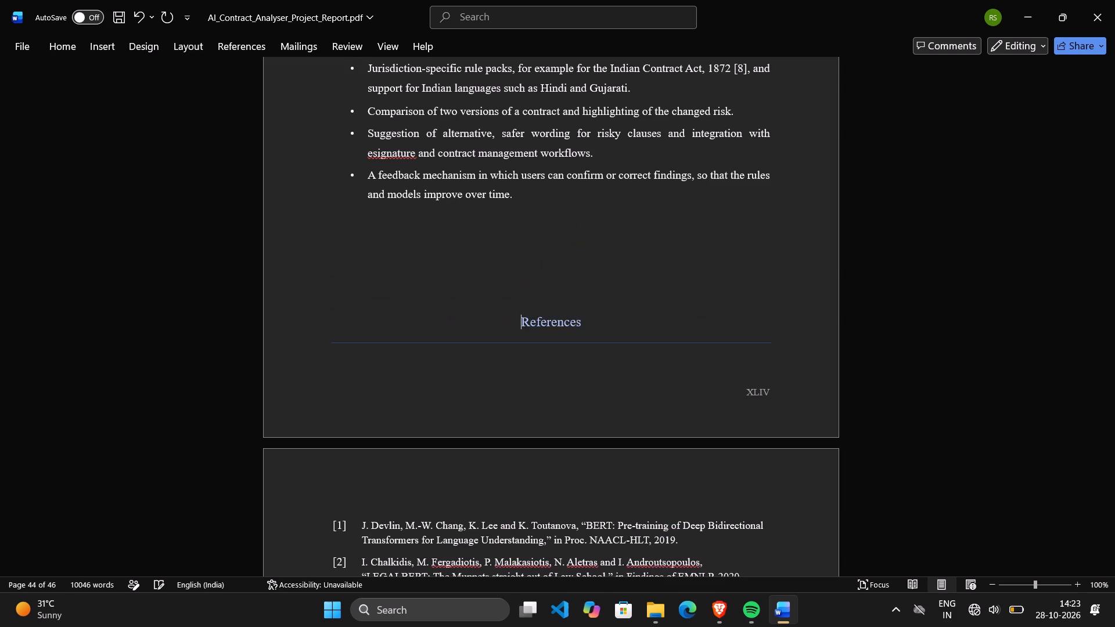
key("Return")
key("Return")
scroll(519, 218, "down", 1)
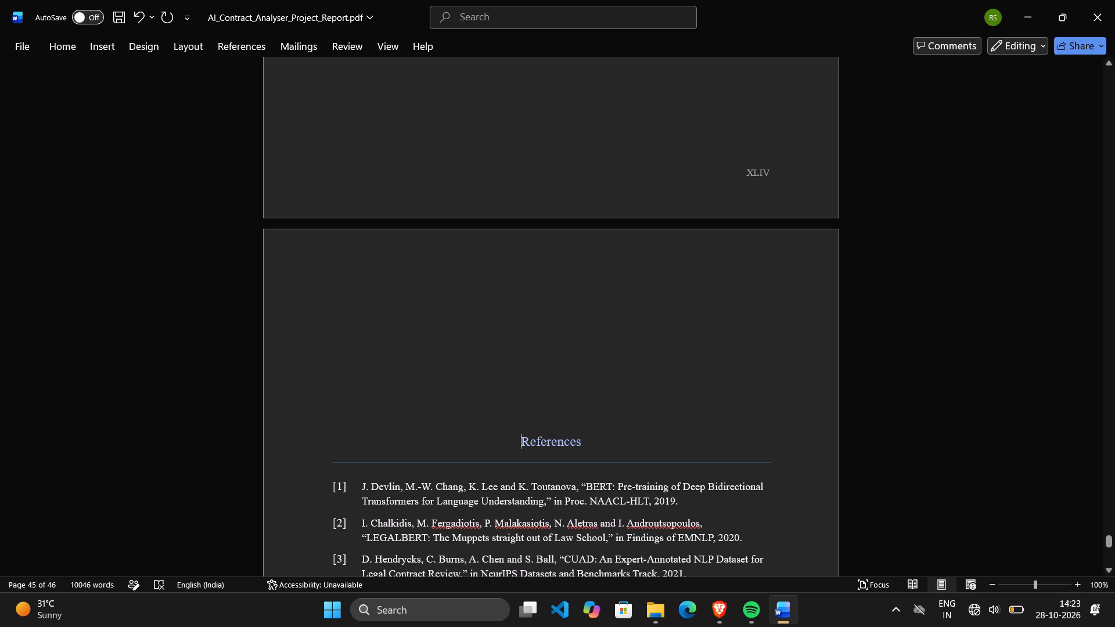
key("BackSpace")
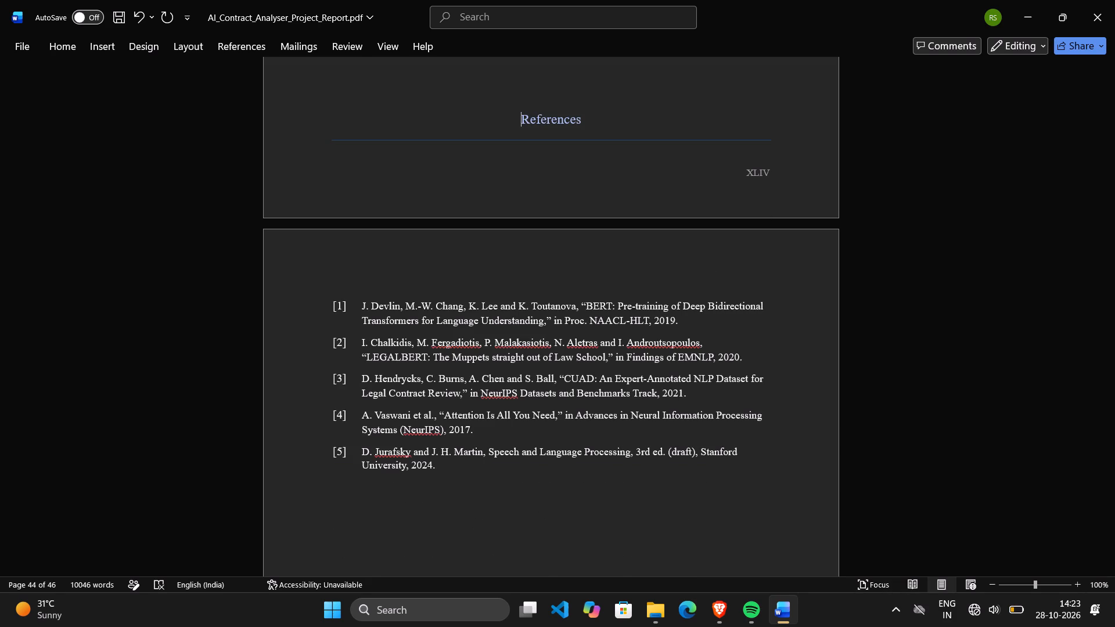
key("Return")
Examine the end of the references and the Appendix page for page breaks and layout.
scroll(522, 370, "down", 4)
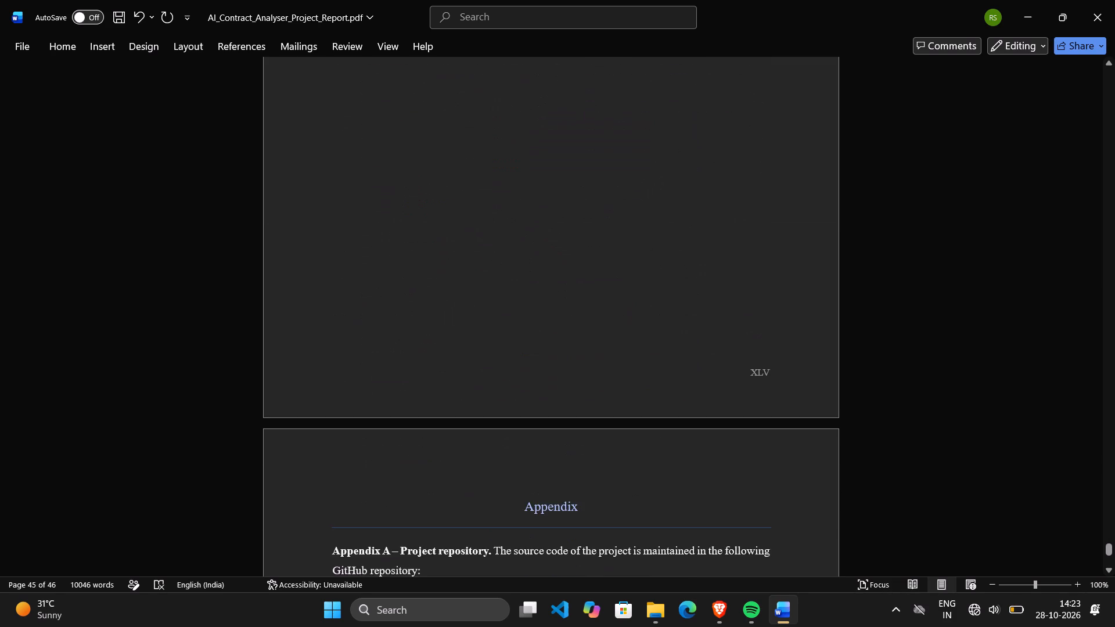
scroll(522, 370, "down", 2)
scroll(563, 318, "down", 1)
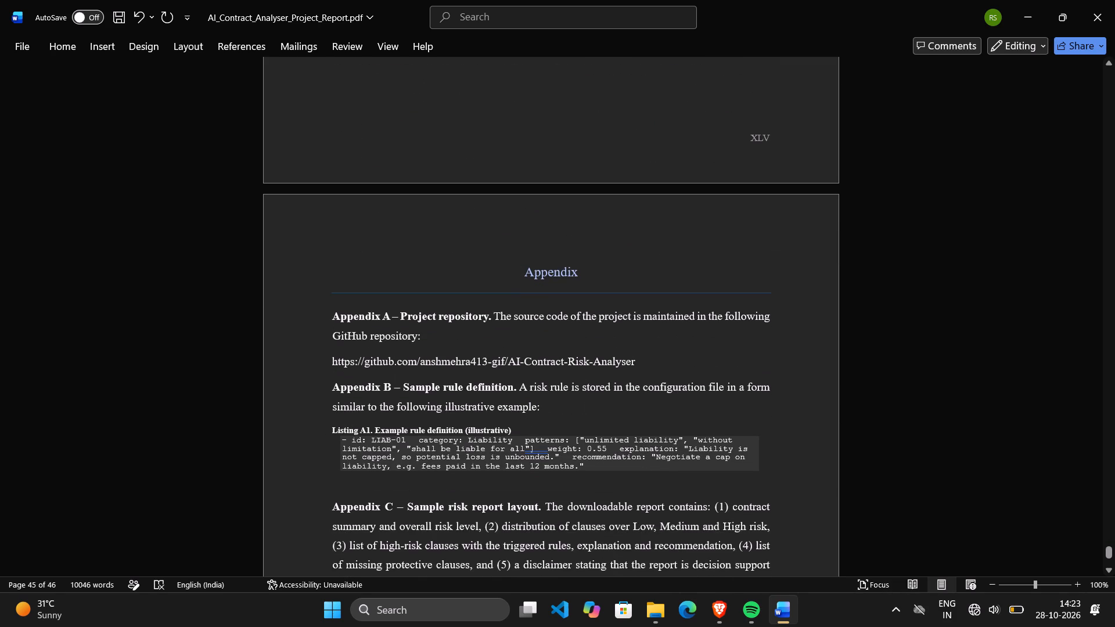
scroll(563, 318, "down", 2)
scroll(563, 318, "right", 1)
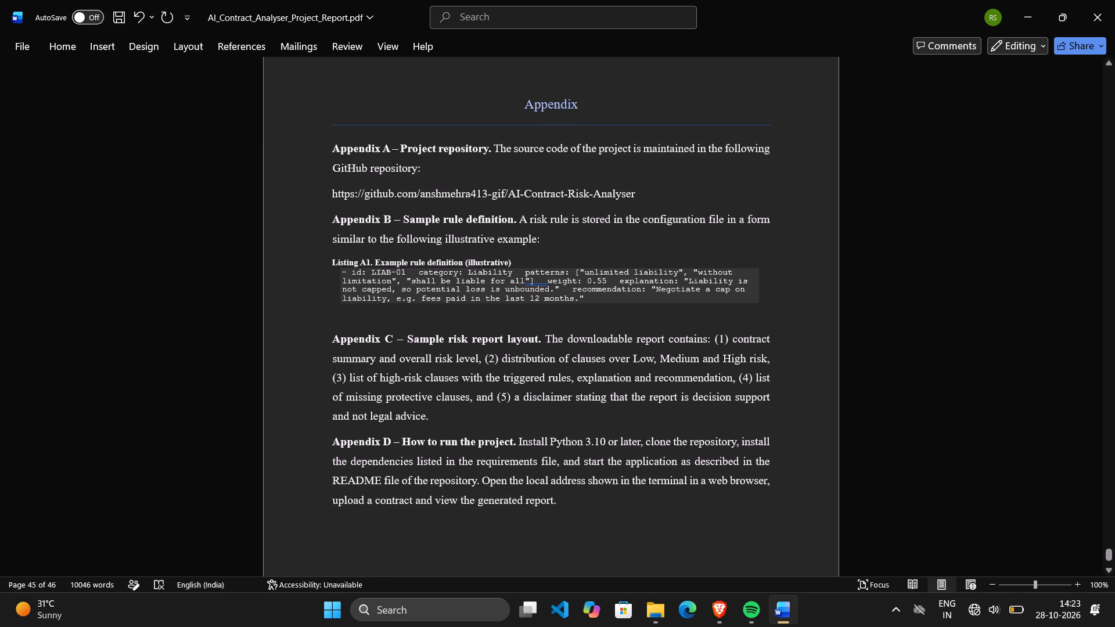
scroll(563, 318, "right", 1)
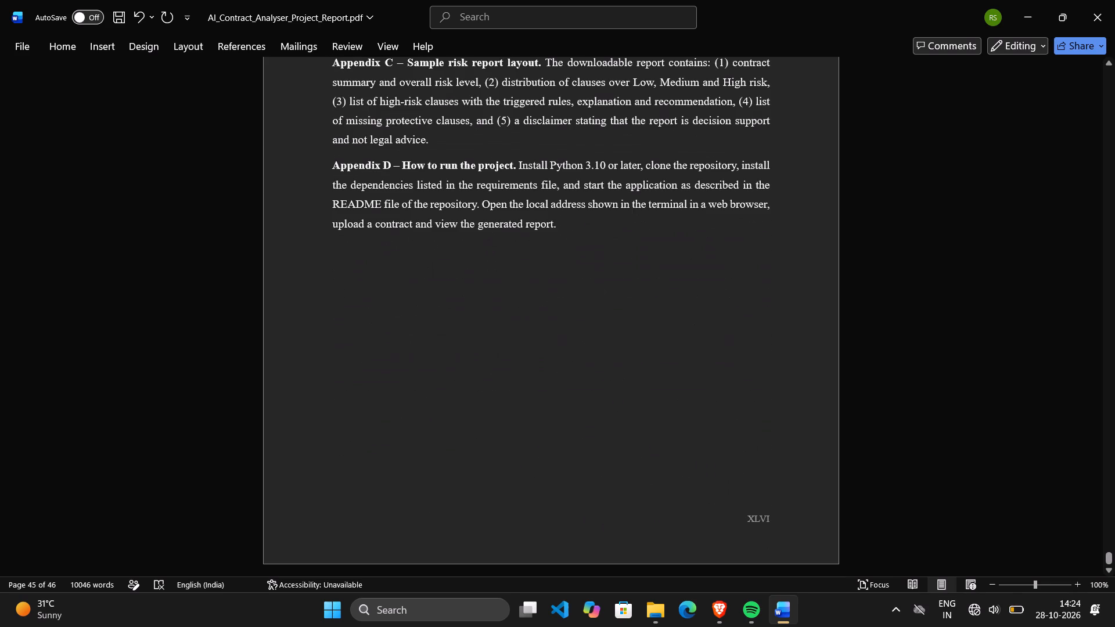
scroll(563, 318, "right", 1)
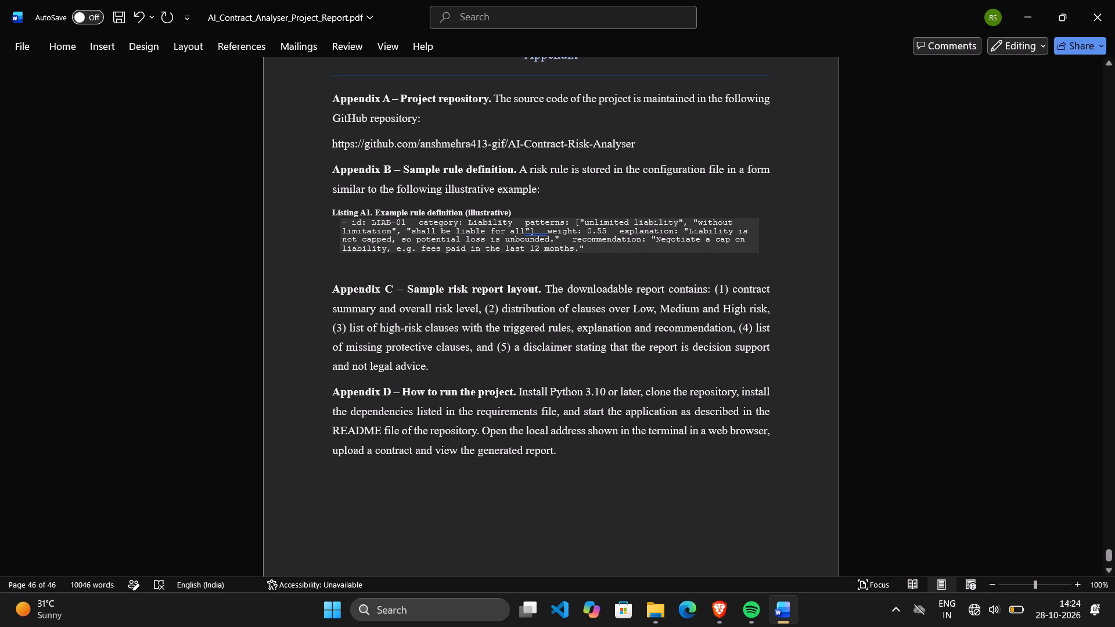
Save the report as the Word document AI_Contract_Analyser_Project_Report.docx in the college folder.
key("ctrl+s")
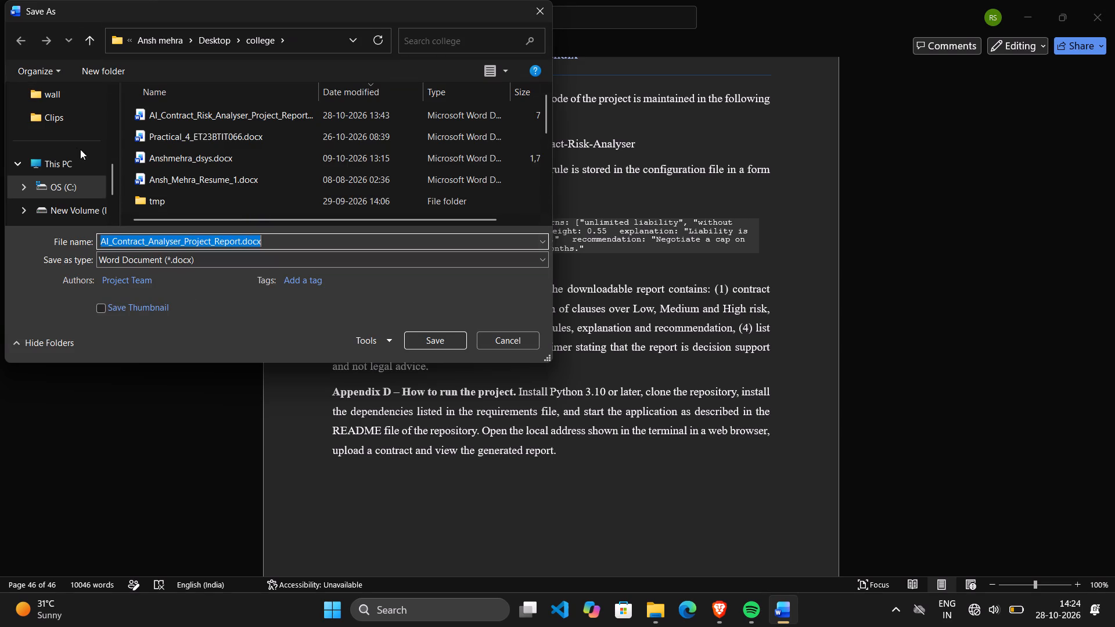
scroll(70, 158, "up", 3)
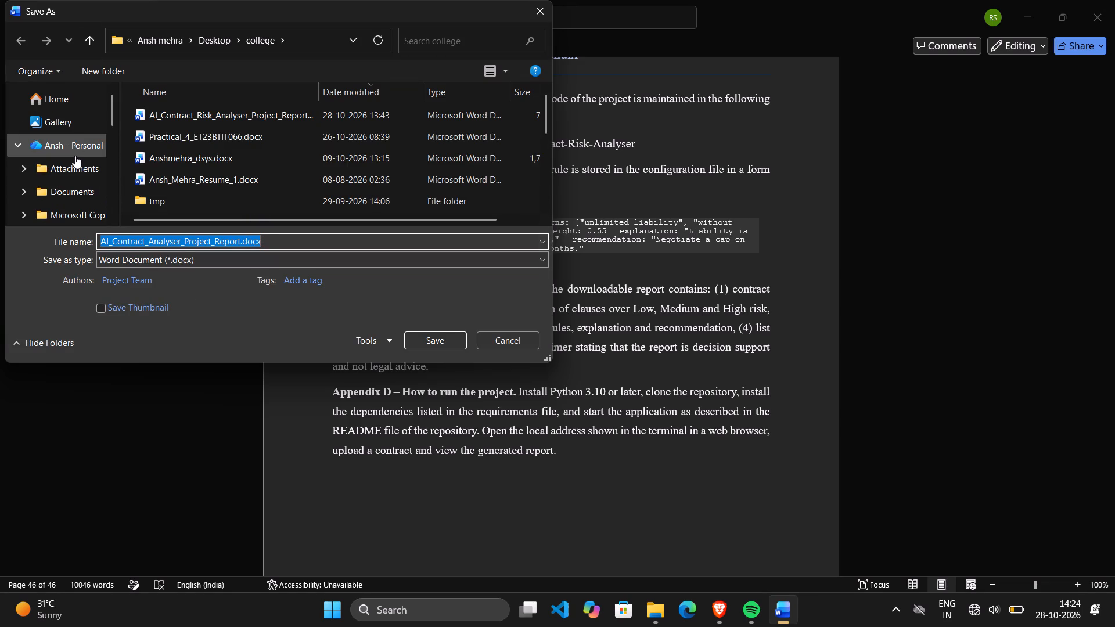
scroll(75, 154, "down", 1)
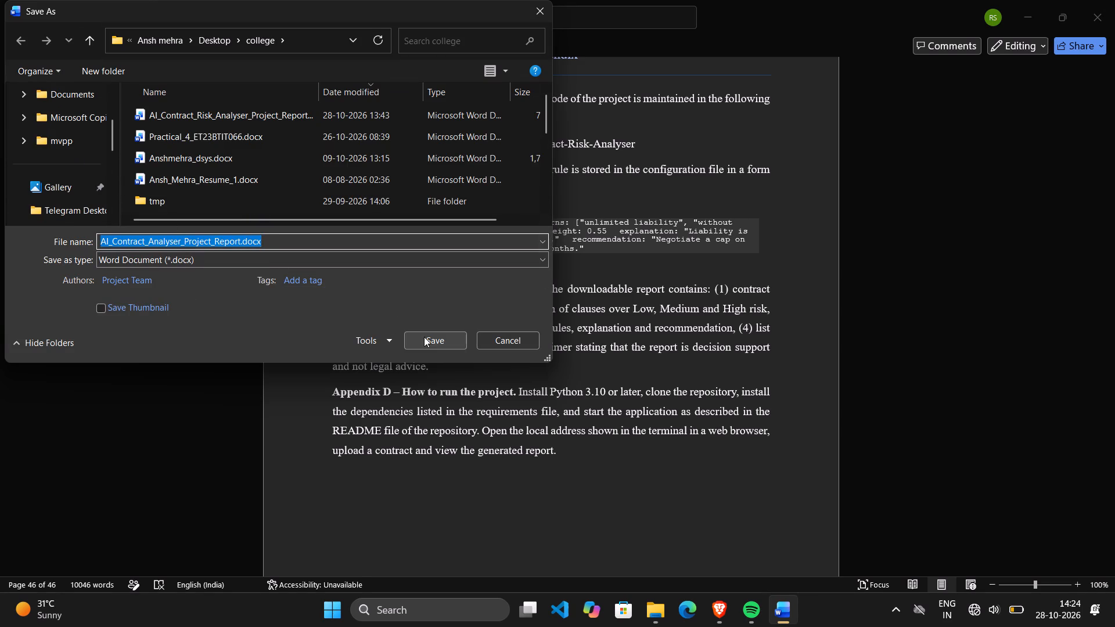
left_click(431, 344)
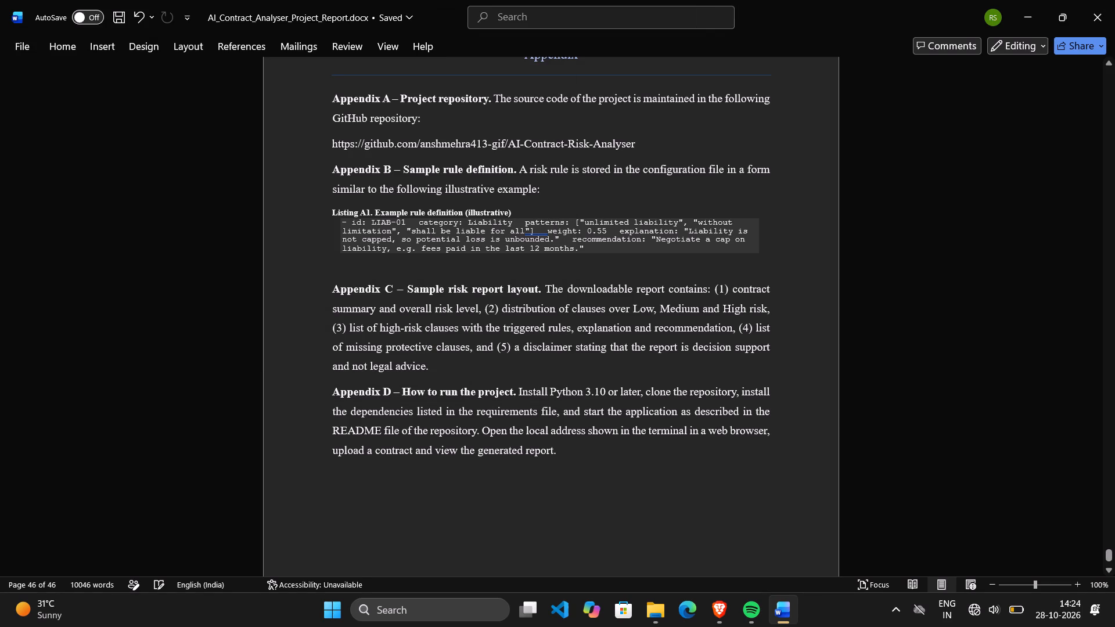
key("ctrl+s")
Save a PDF copy of the report named REPORT69 in the college folder.
left_click(23, 48)
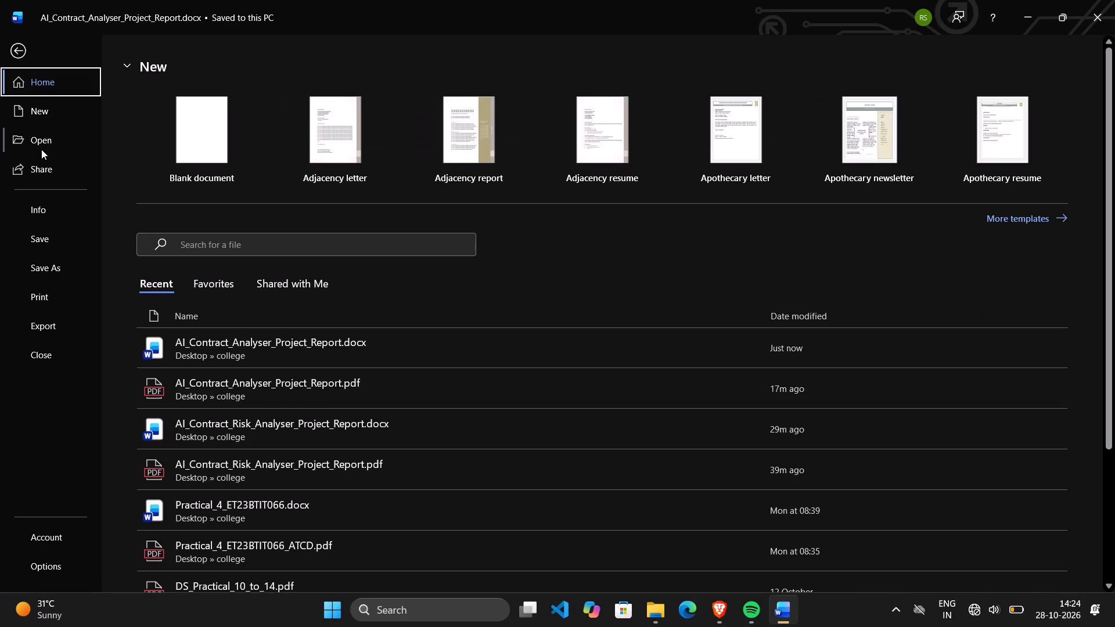
left_click(47, 273)
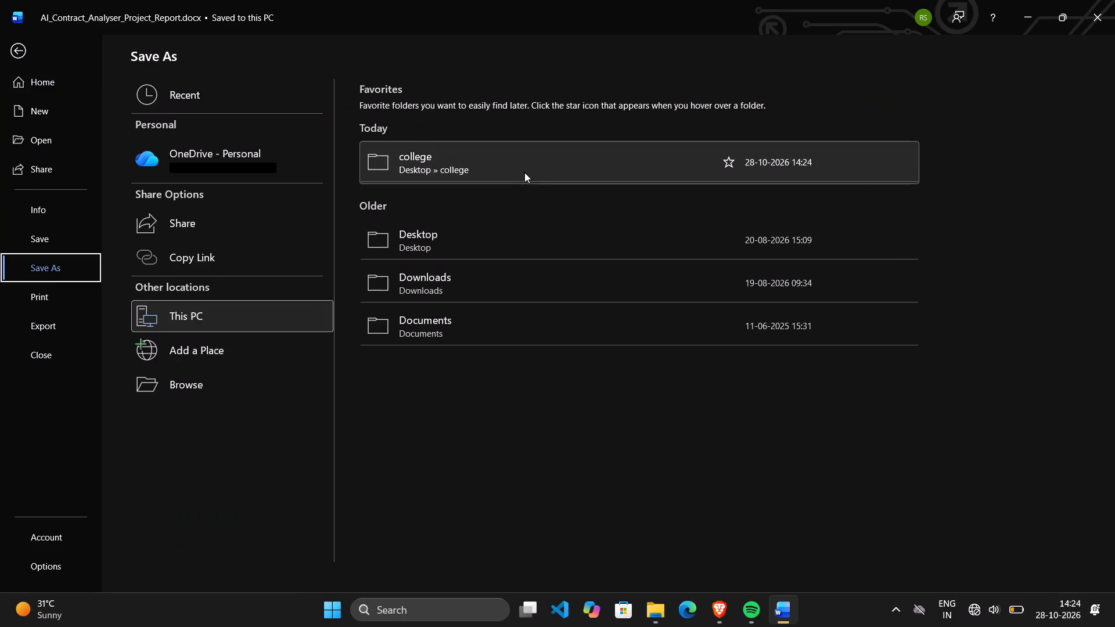
left_click(524, 172)
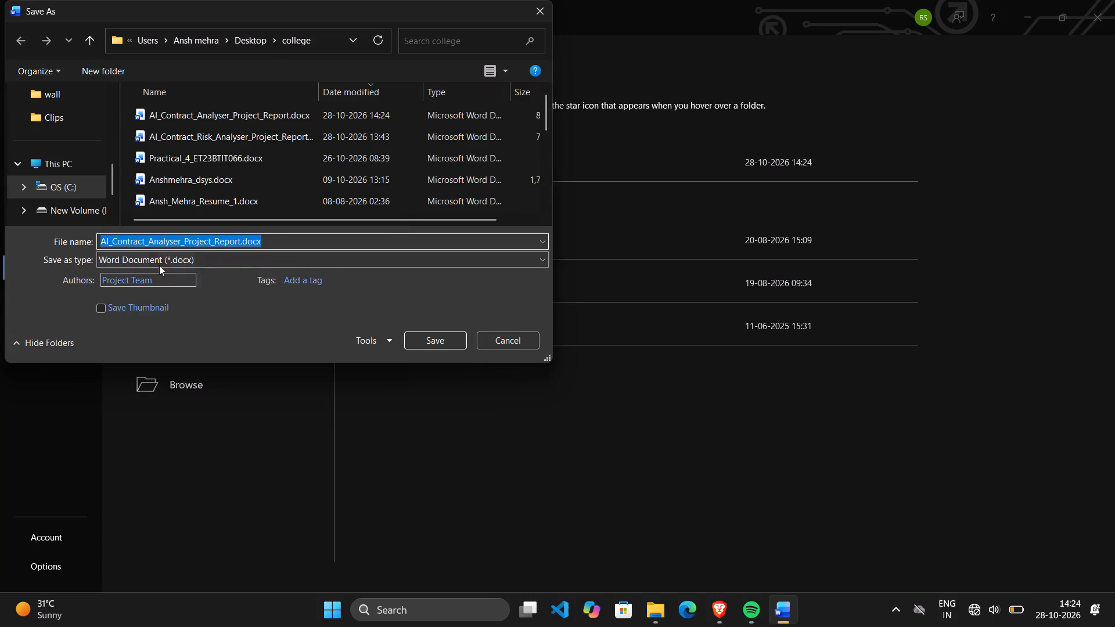
left_click(221, 258)
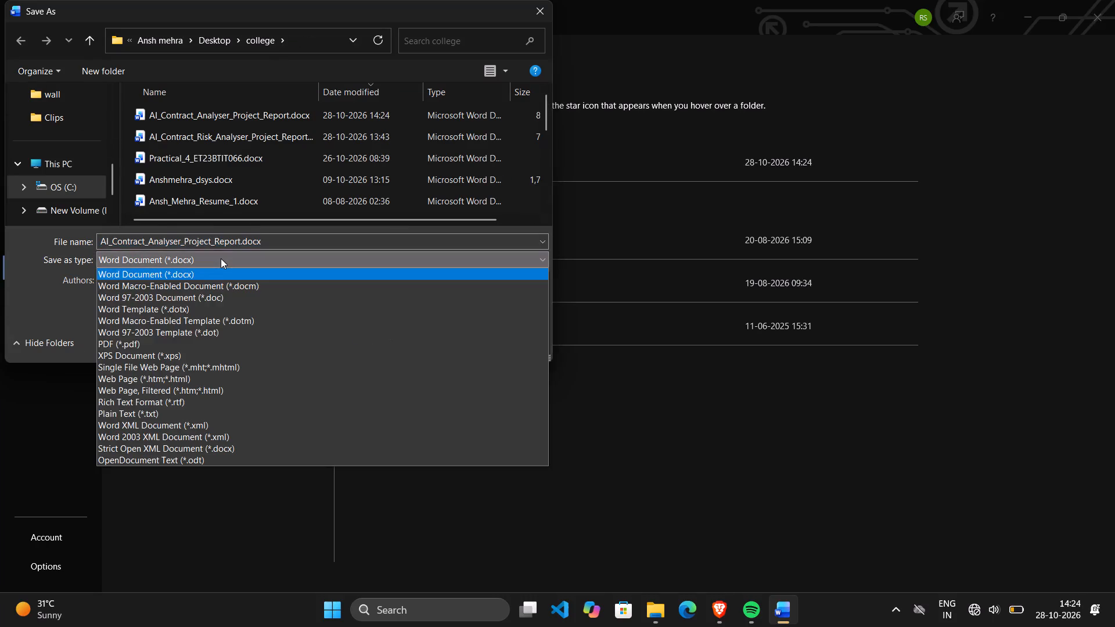
left_click(172, 348)
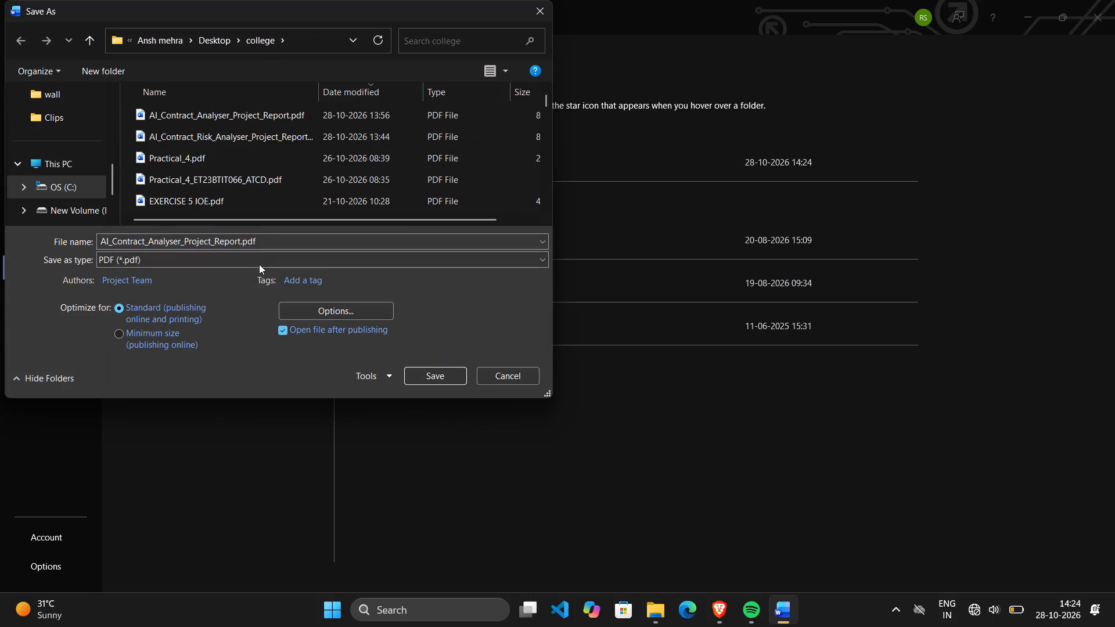
left_click(240, 243)
left_click(240, 243)
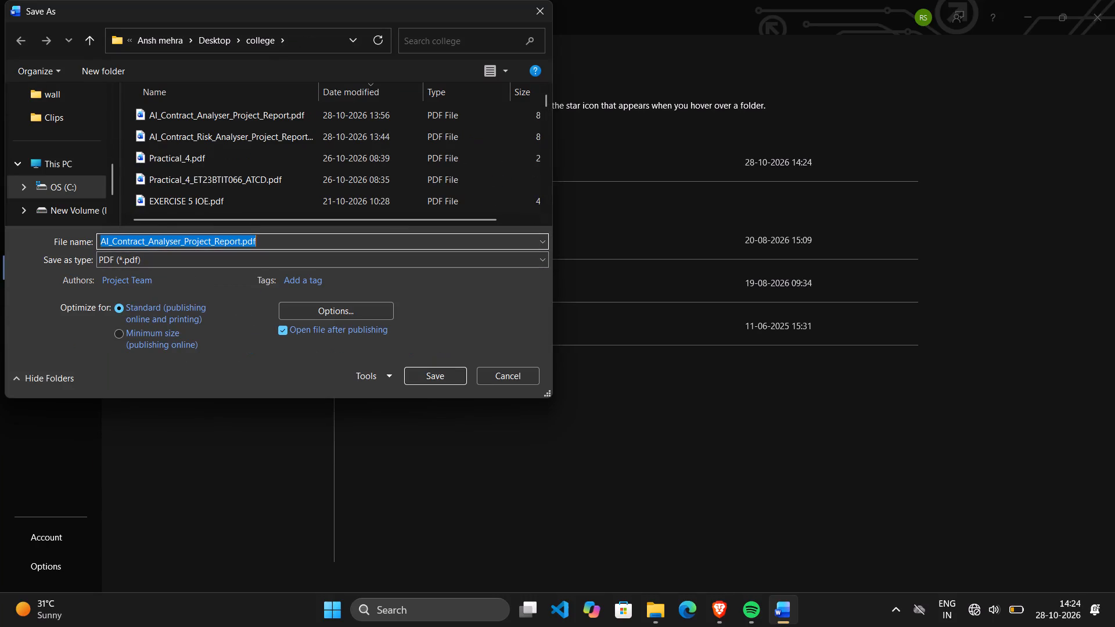
left_click(240, 243)
key("BackSpace")
key("BackSpace")
key("BackSpace")
key("BackSpace")
key("BackSpace")
key("BackSpace")
key("BackSpace")
key("BackSpace")
key("BackSpace")
key("BackSpace")
key("BackSpace")
key("BackSpace")
key("BackSpace")
key("BackSpace")
key("BackSpace")
key("BackSpace")
key("BackSpace")
key("BackSpace")
key("BackSpace")
key("BackSpace")
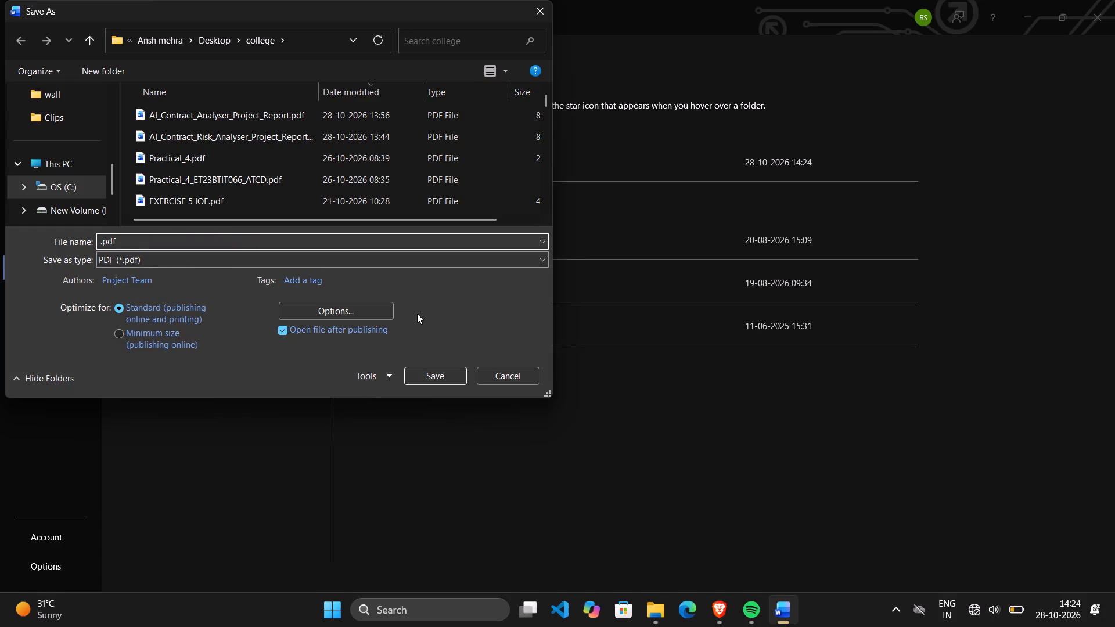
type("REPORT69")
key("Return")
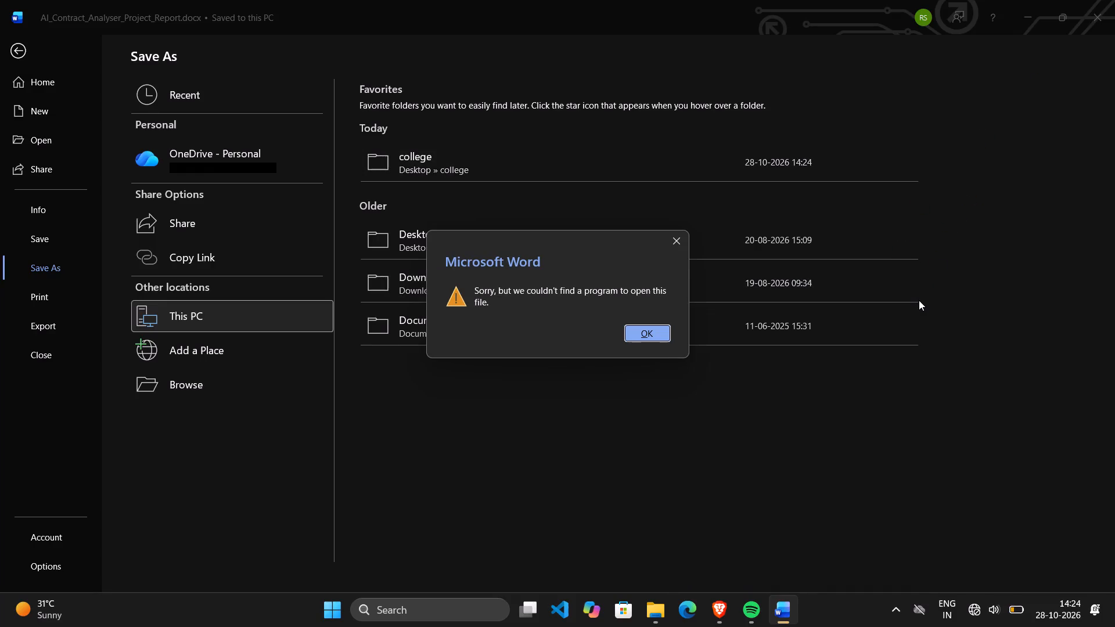
left_click(659, 333)
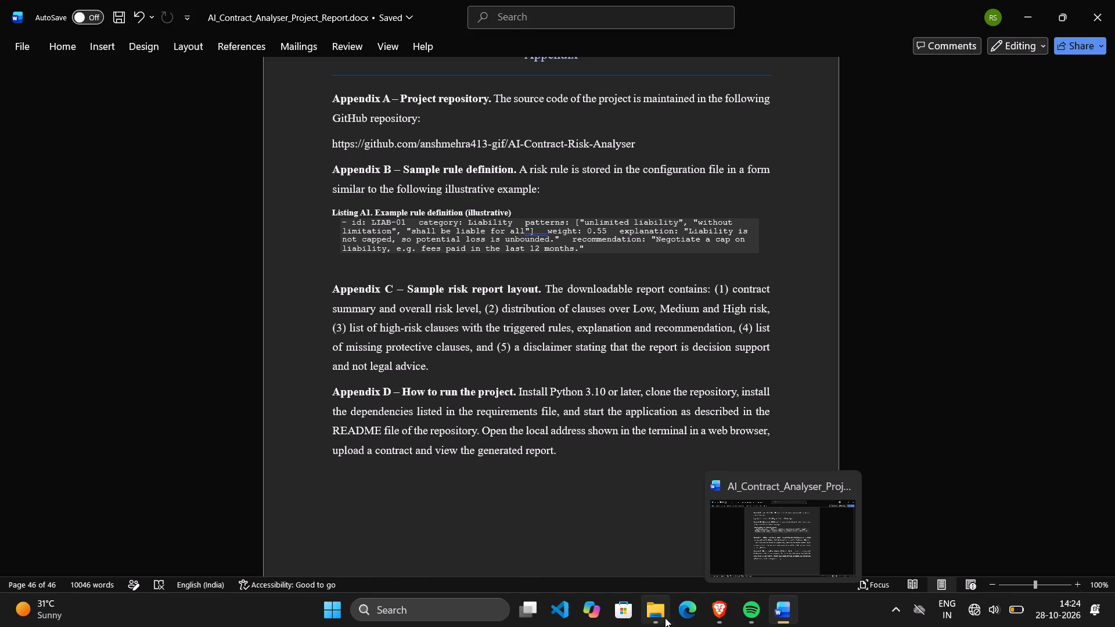
Switch to File Explorer, find REPORT69.pdf in the college folder, open it in Word to check its first pages, and close it.
left_click(649, 615)
scroll(246, 311, "down", 2)
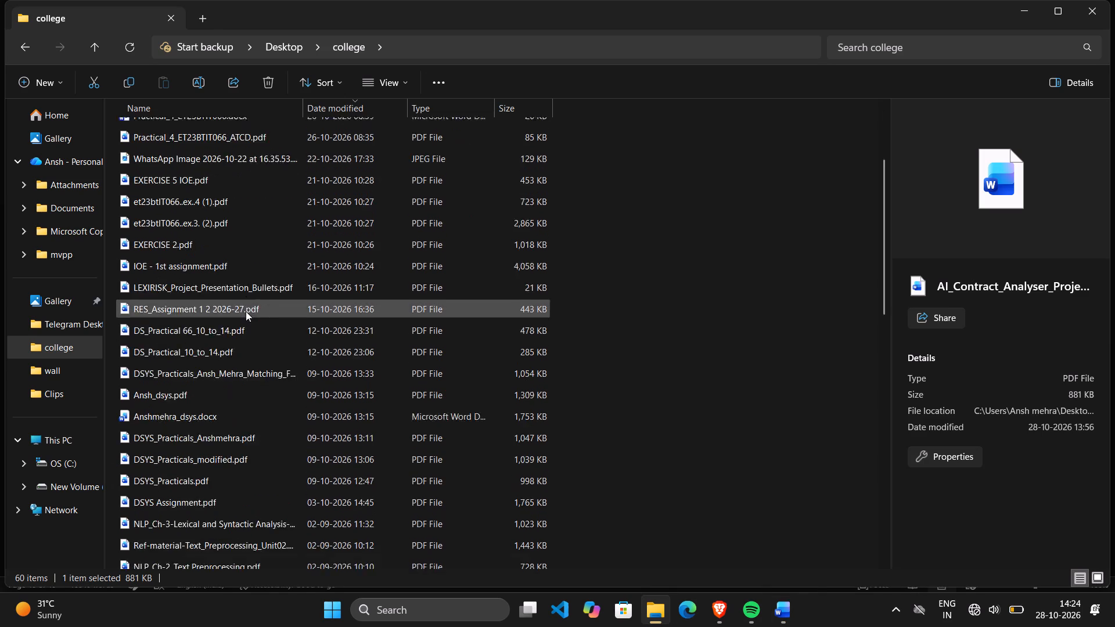
scroll(246, 311, "down", 5)
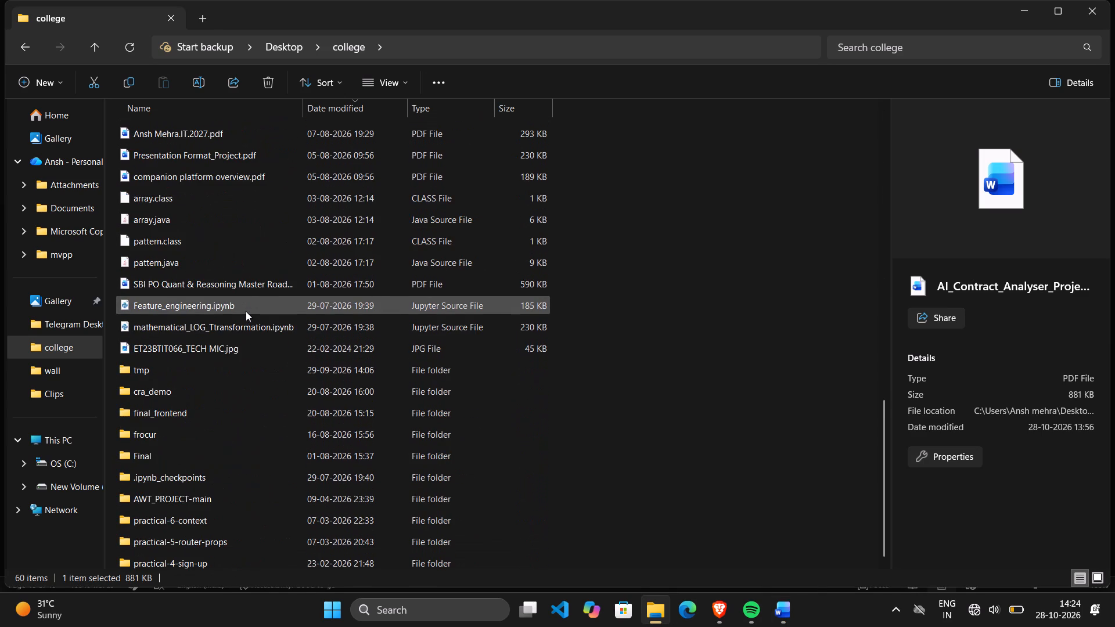
scroll(246, 311, "down", 1)
scroll(246, 311, "up", 10)
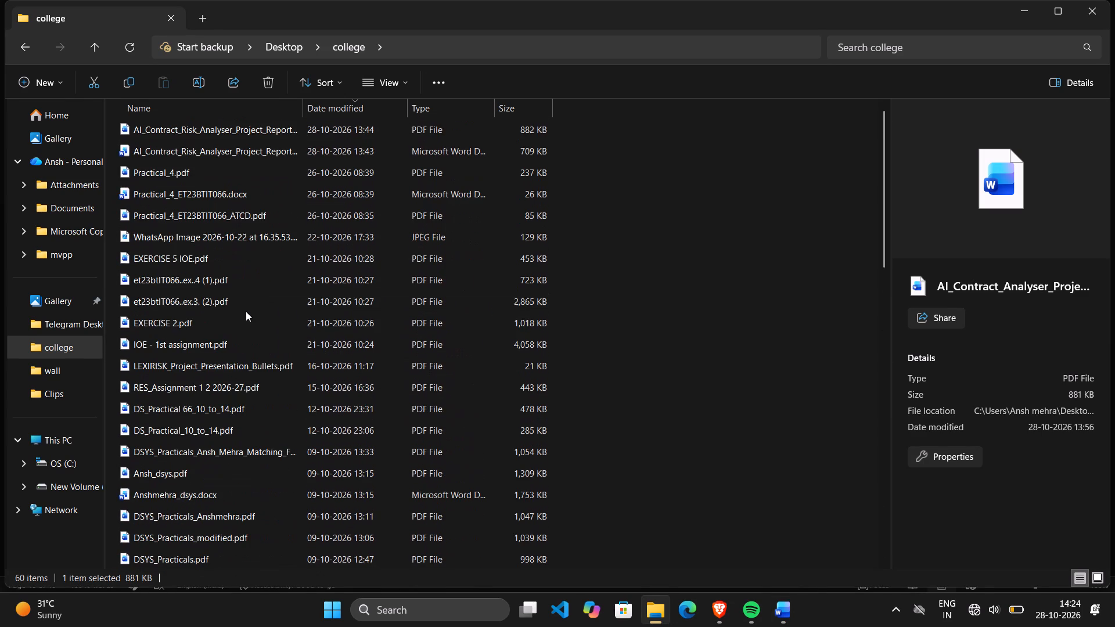
scroll(246, 311, "up", 1)
double_click(244, 134)
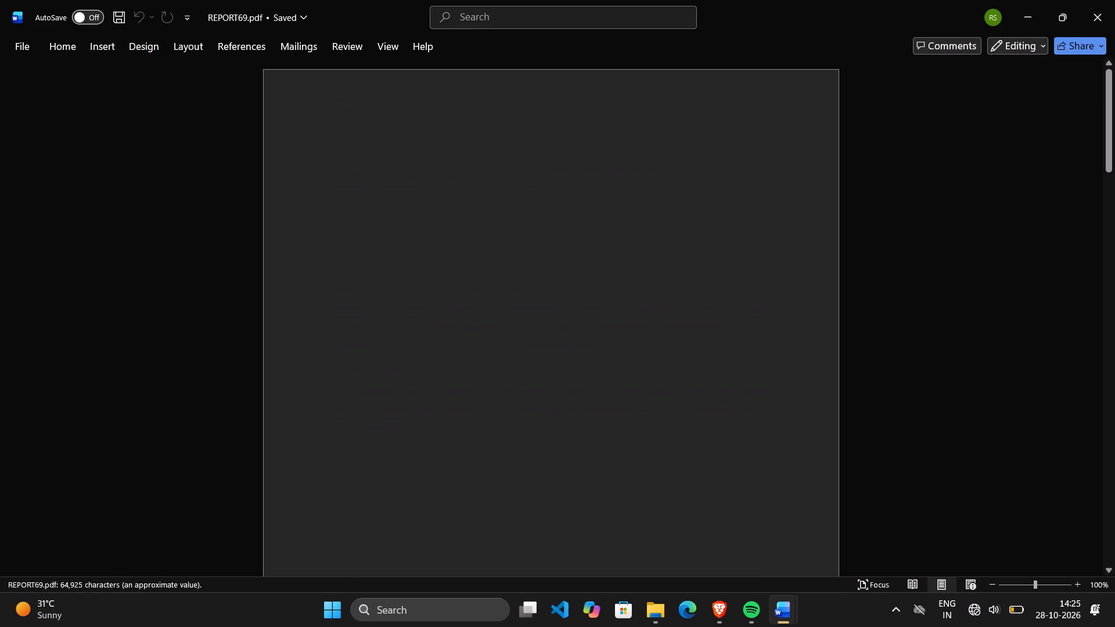
scroll(454, 282, "down", 2)
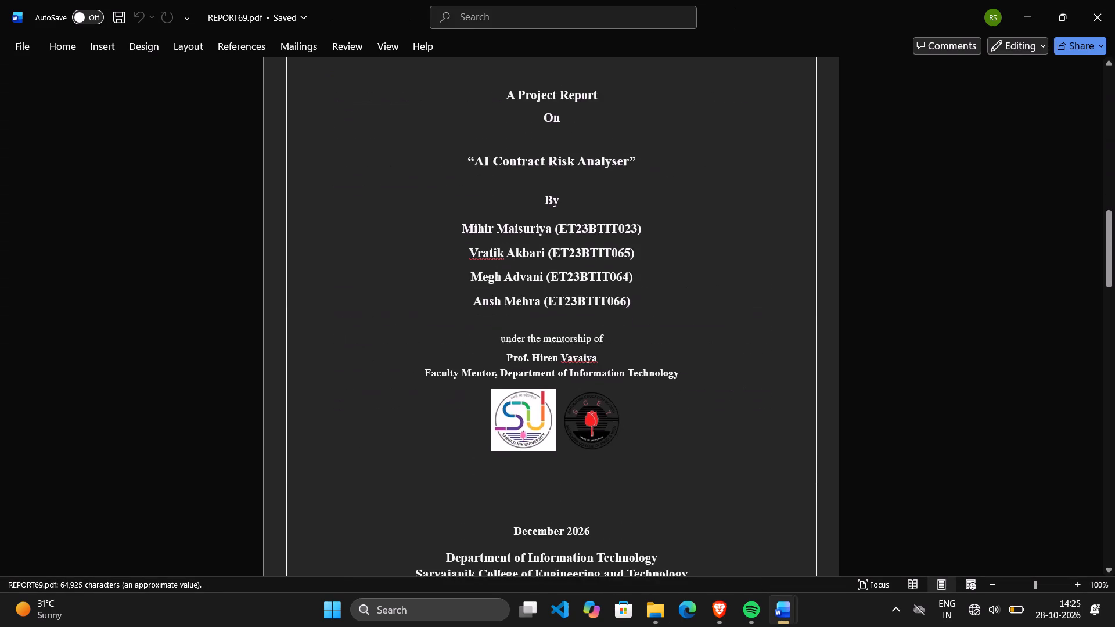
scroll(454, 282, "up", 1)
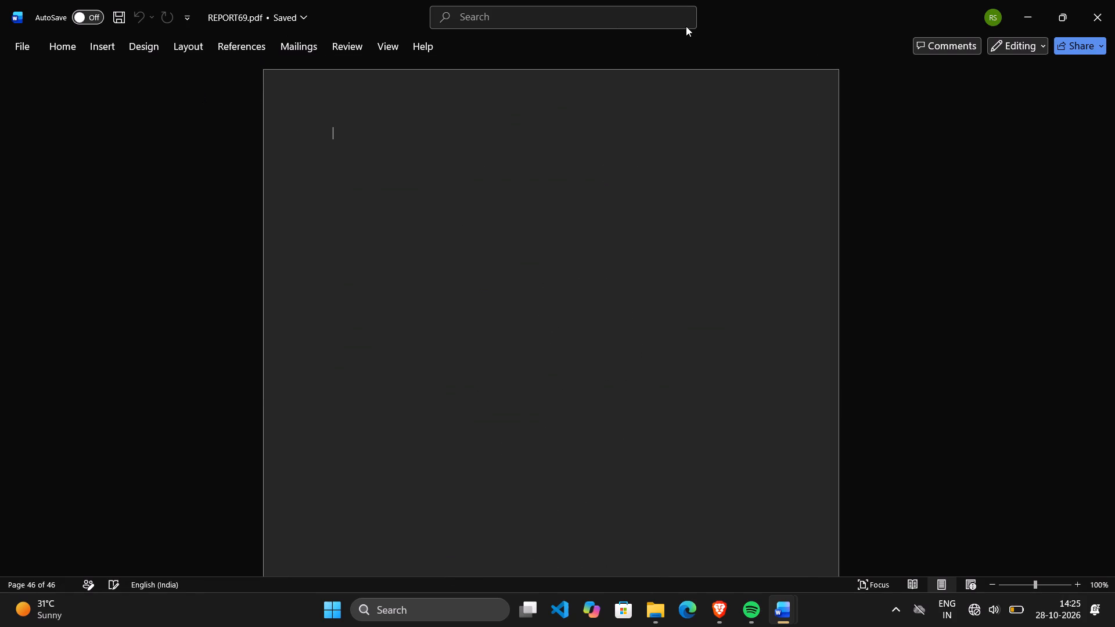
left_click(1099, 324)
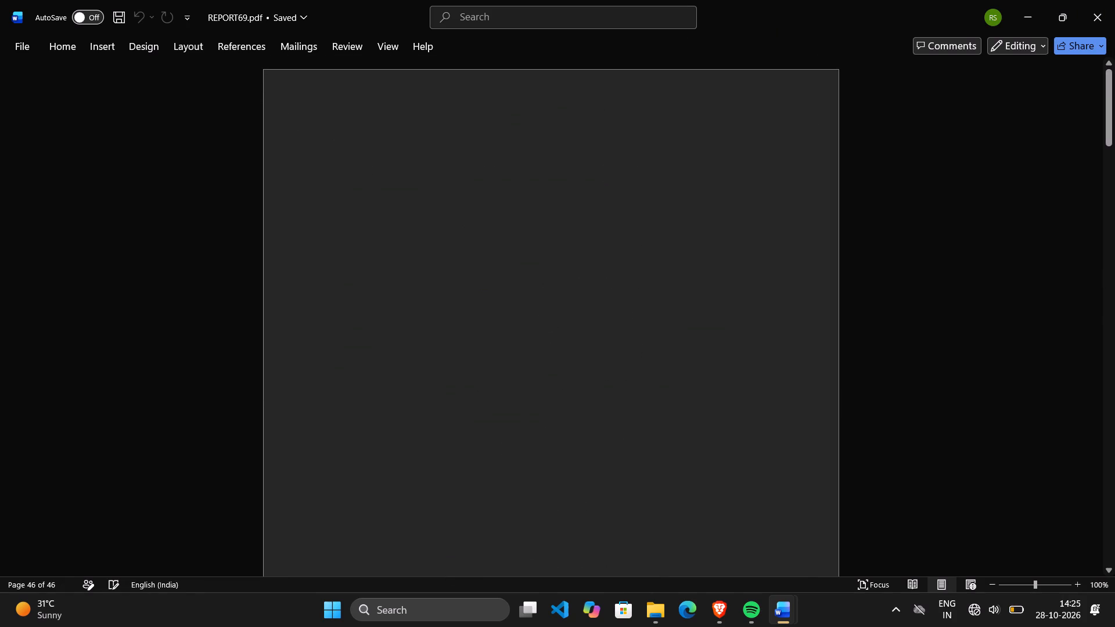
left_click(1100, 1)
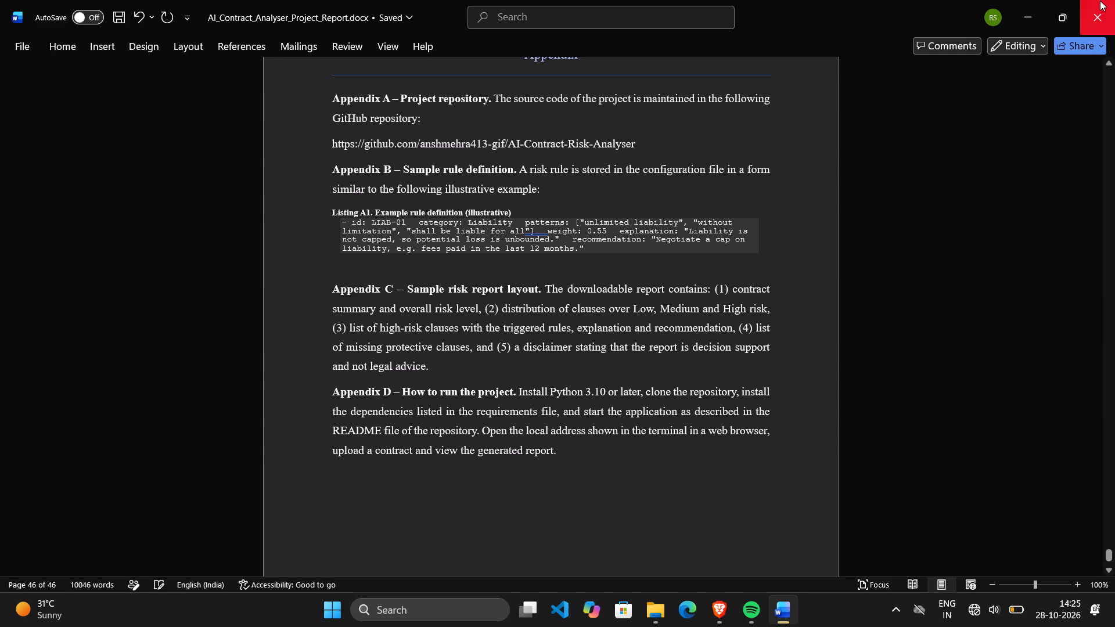
Switch to File Explorer and open REPORT69.pdf from the college folder in Brave.
left_click(1019, 3)
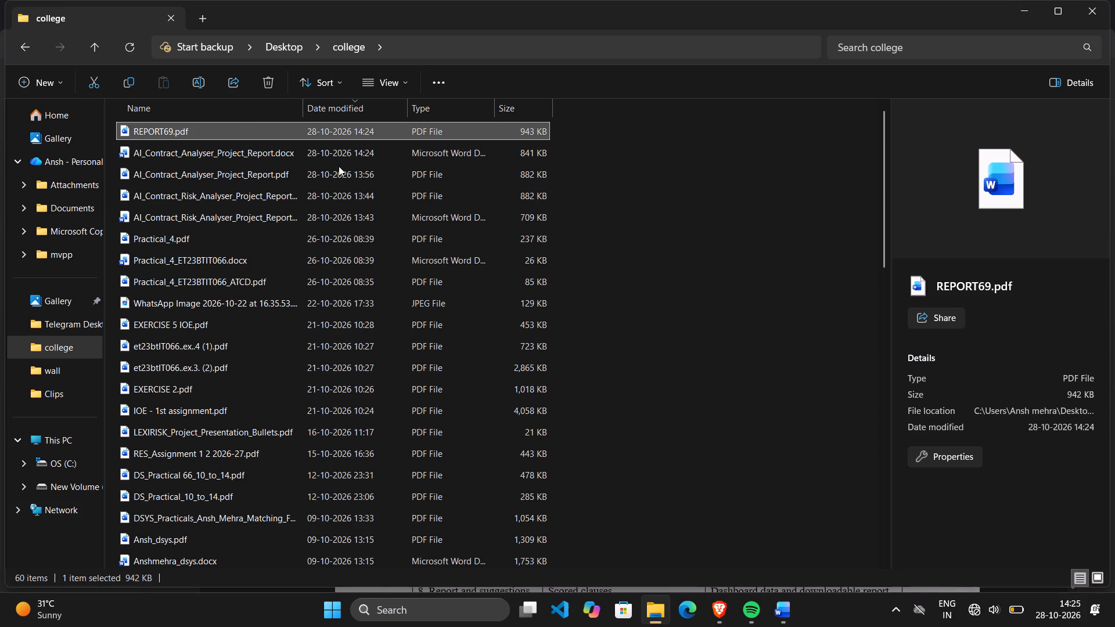
right_click(171, 128)
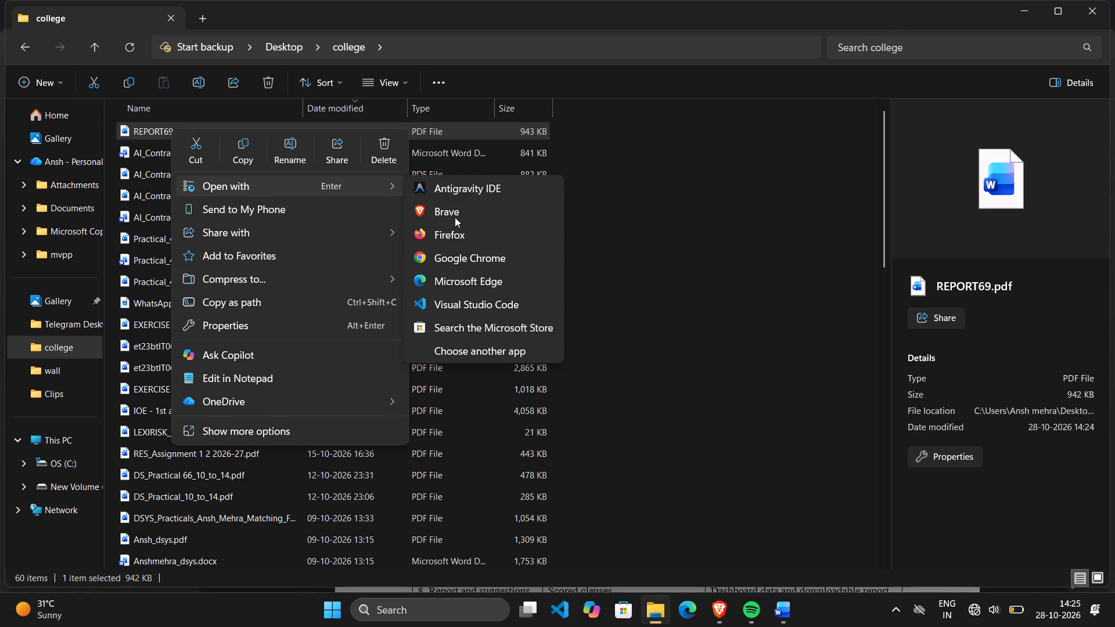
left_click(455, 219)
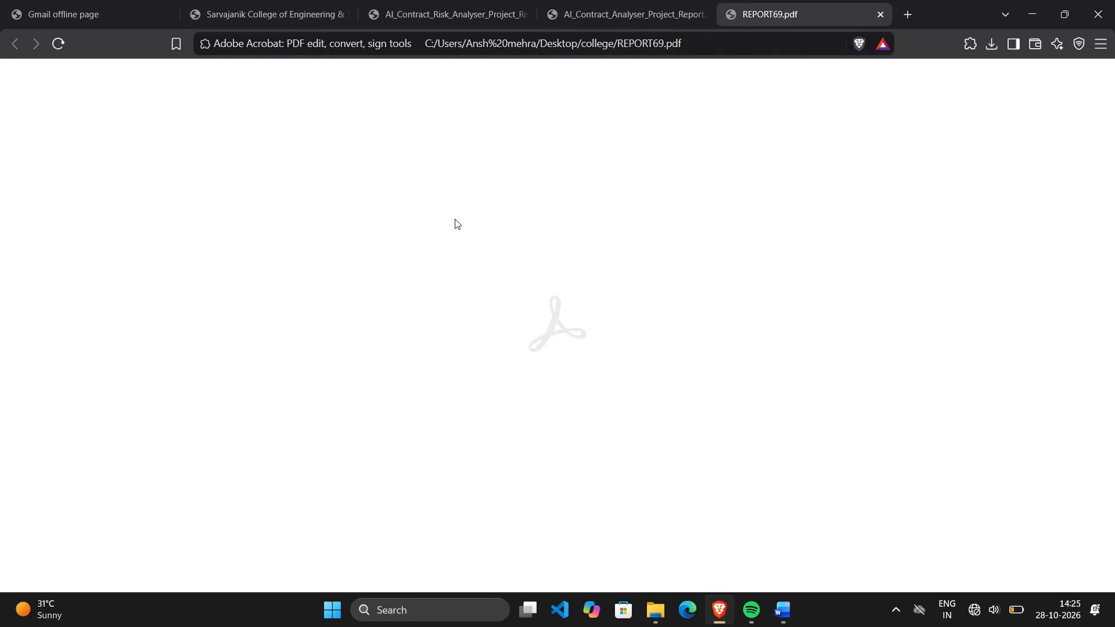
Close all the older browser tabs, keeping only the REPORT69.pdf tab.
left_click(167, 9)
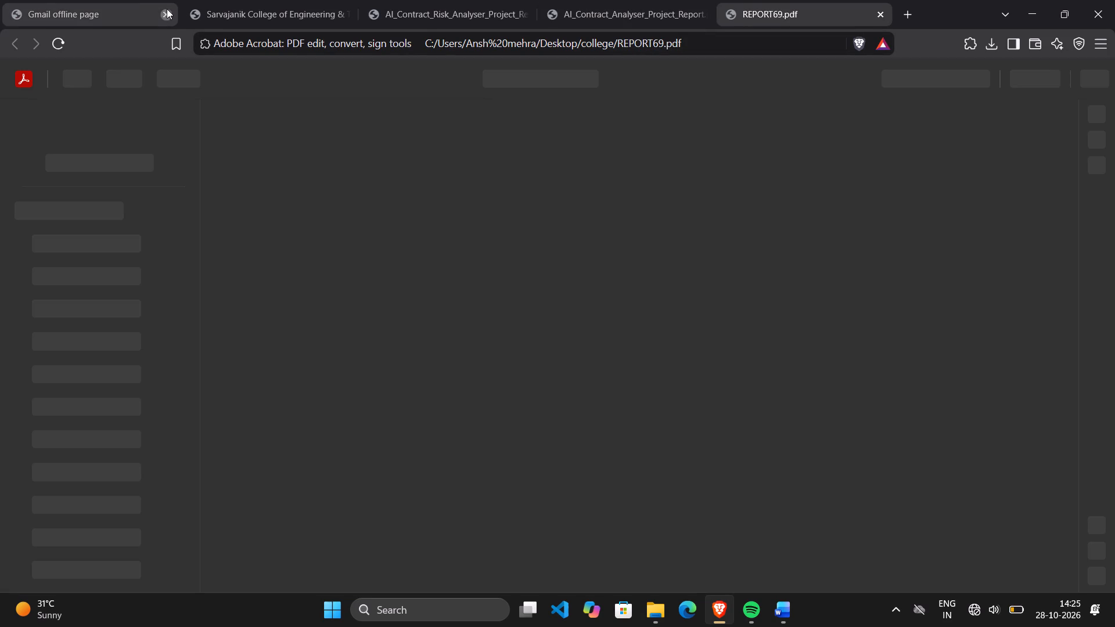
left_click(167, 9)
left_click(167, 9)
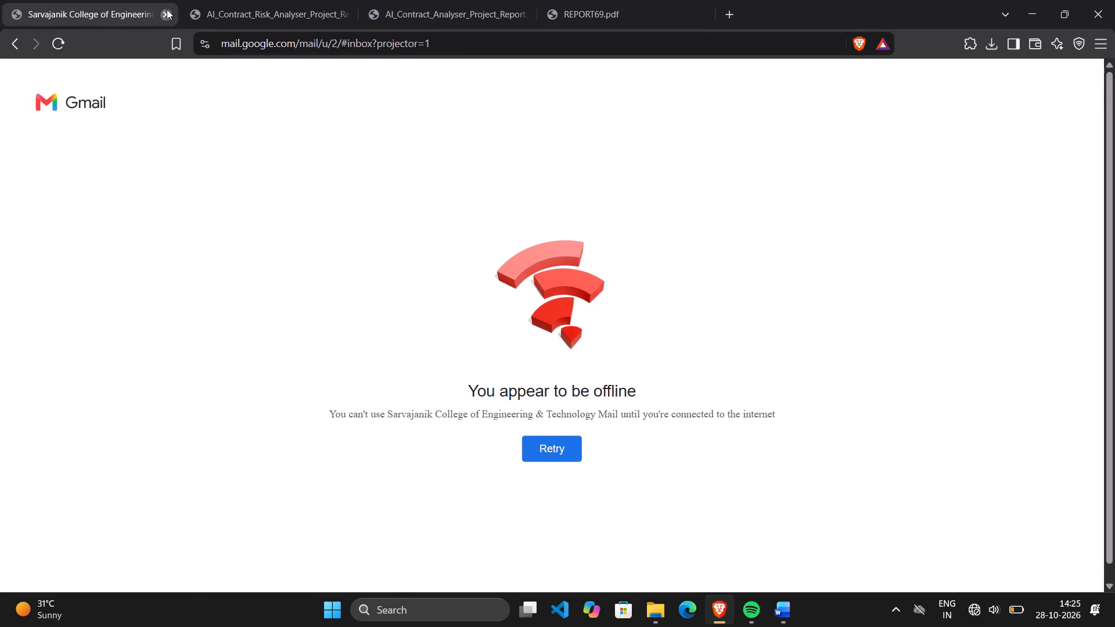
left_click(167, 9)
left_click(167, 9)
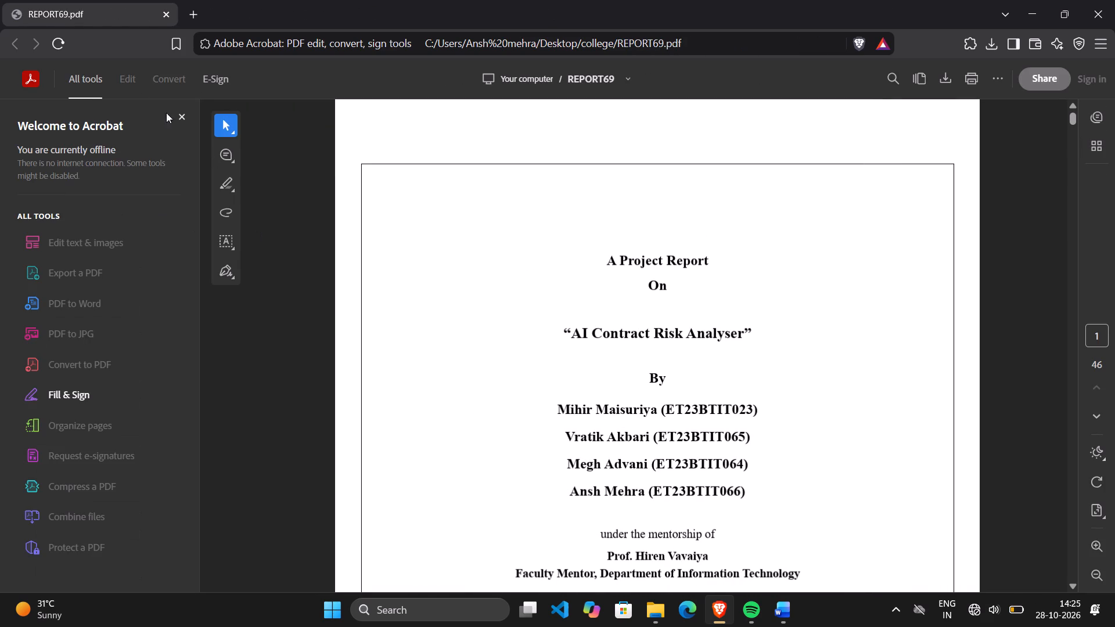
Hide the Acrobat welcome pane and examine the layout of the report's cover page in REPORT69.pdf.
left_click(183, 116)
scroll(544, 285, "down", 1)
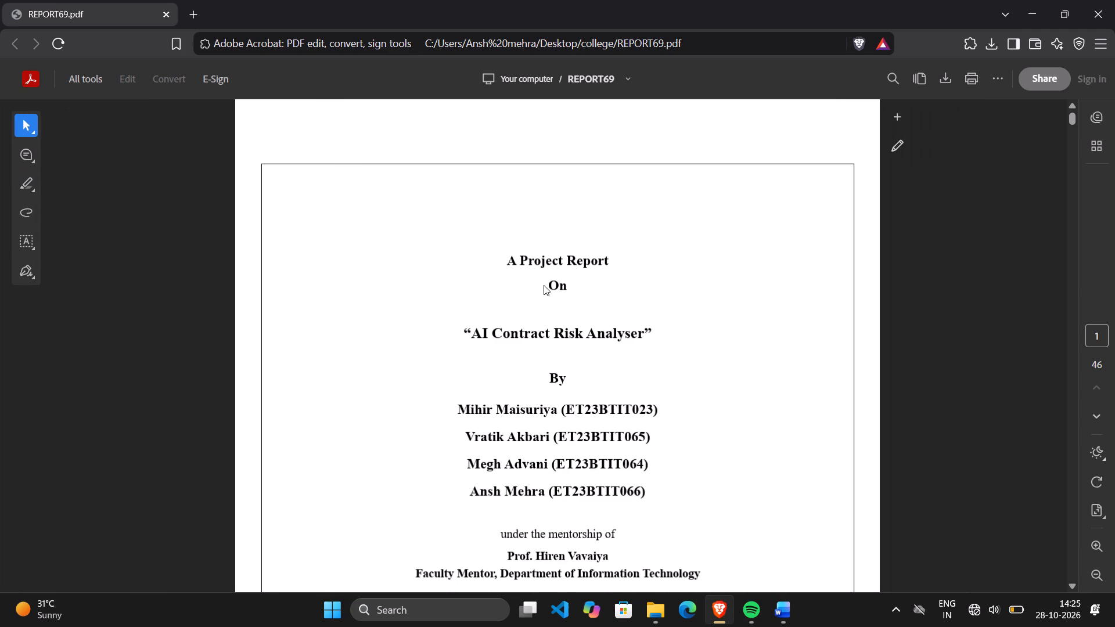
scroll(544, 285, "down", 3)
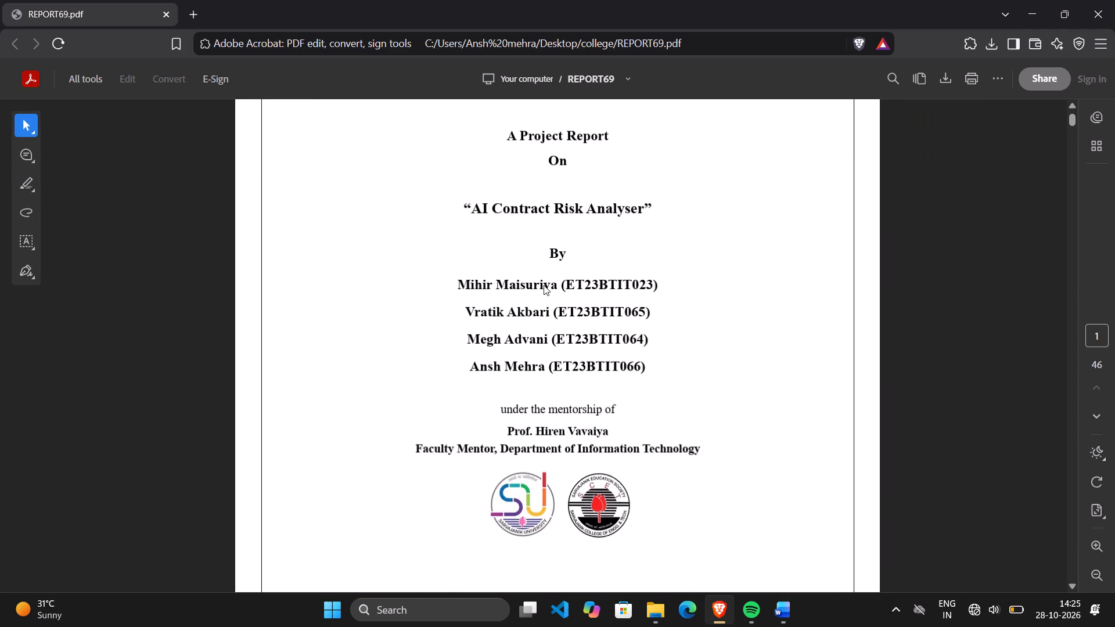
scroll(544, 285, "down", 2)
scroll(544, 285, "up", 7)
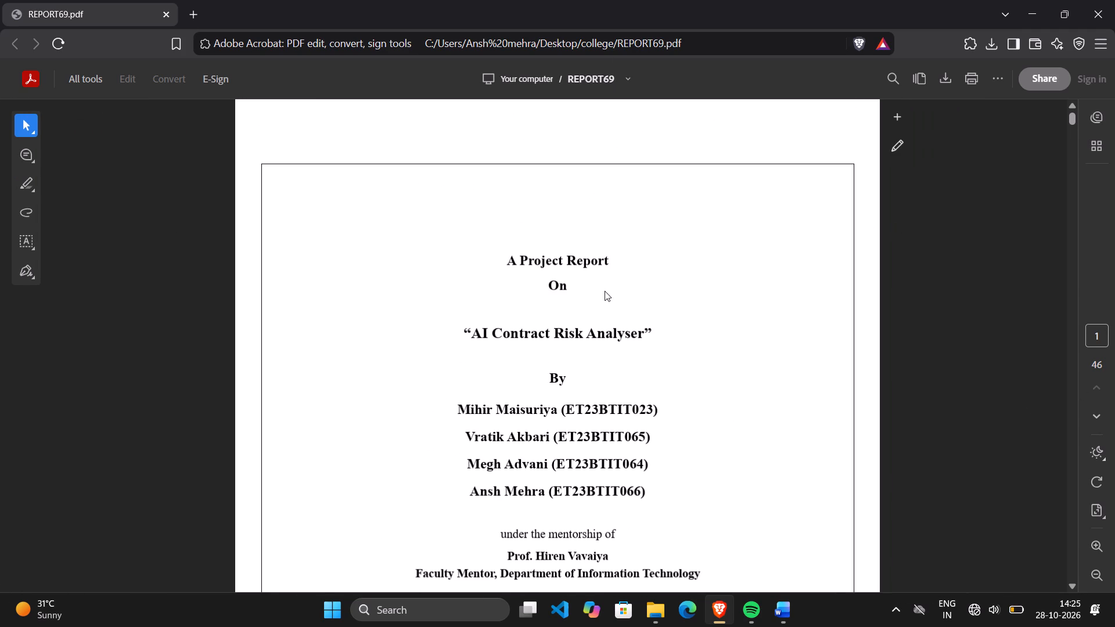
Examine the cover page layout of REPORT69.pdf in Brave and close it.
scroll(611, 303, "down", 4)
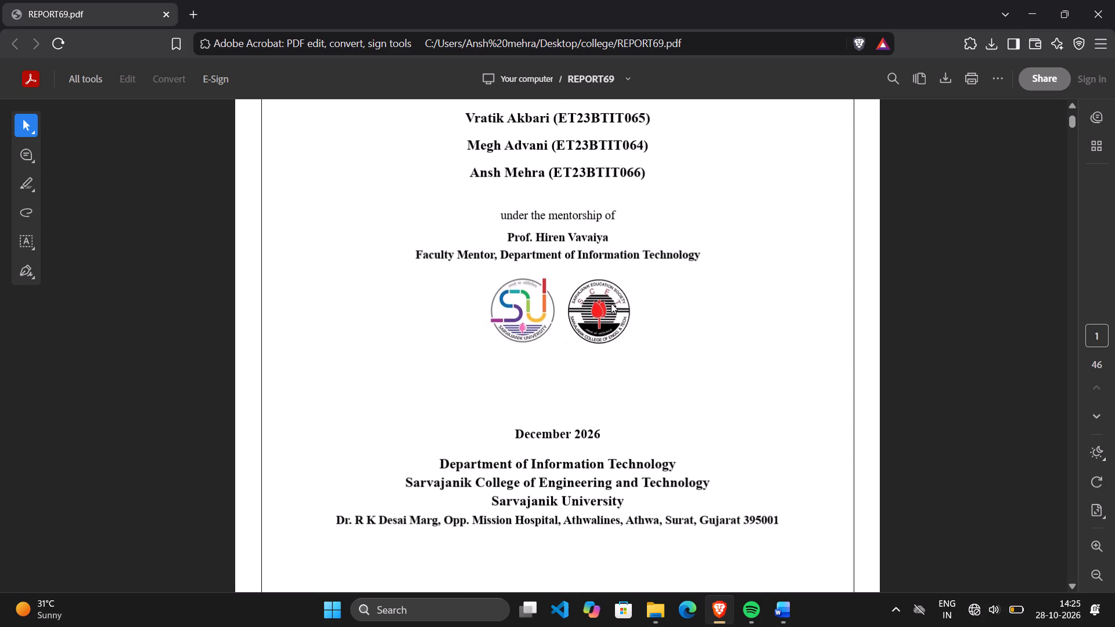
scroll(611, 303, "down", 1)
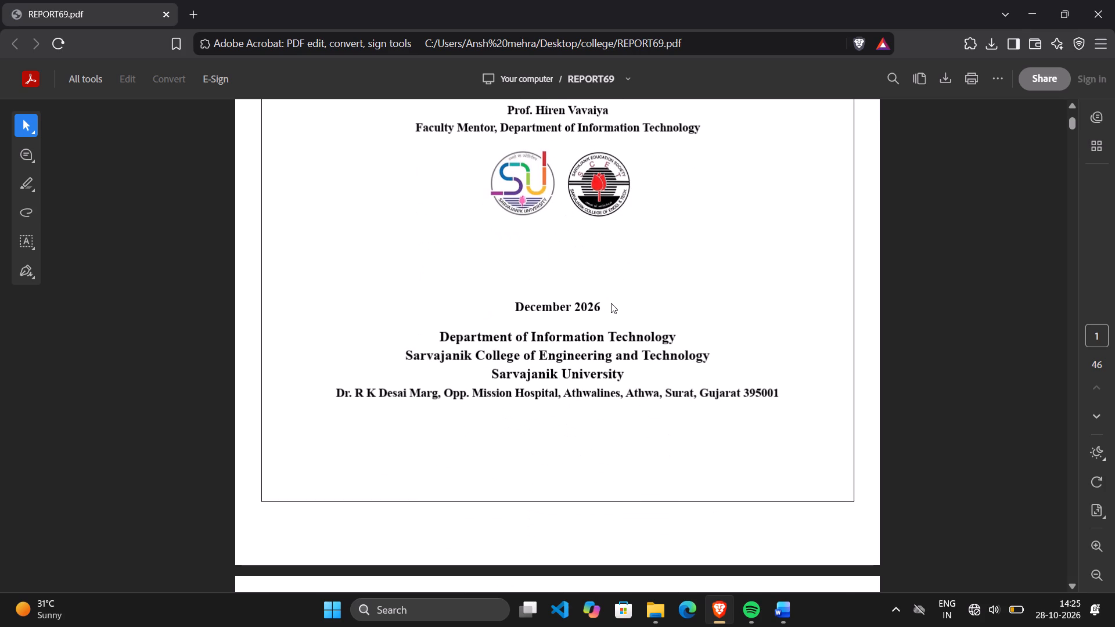
scroll(611, 303, "down", 1)
scroll(611, 303, "up", 5)
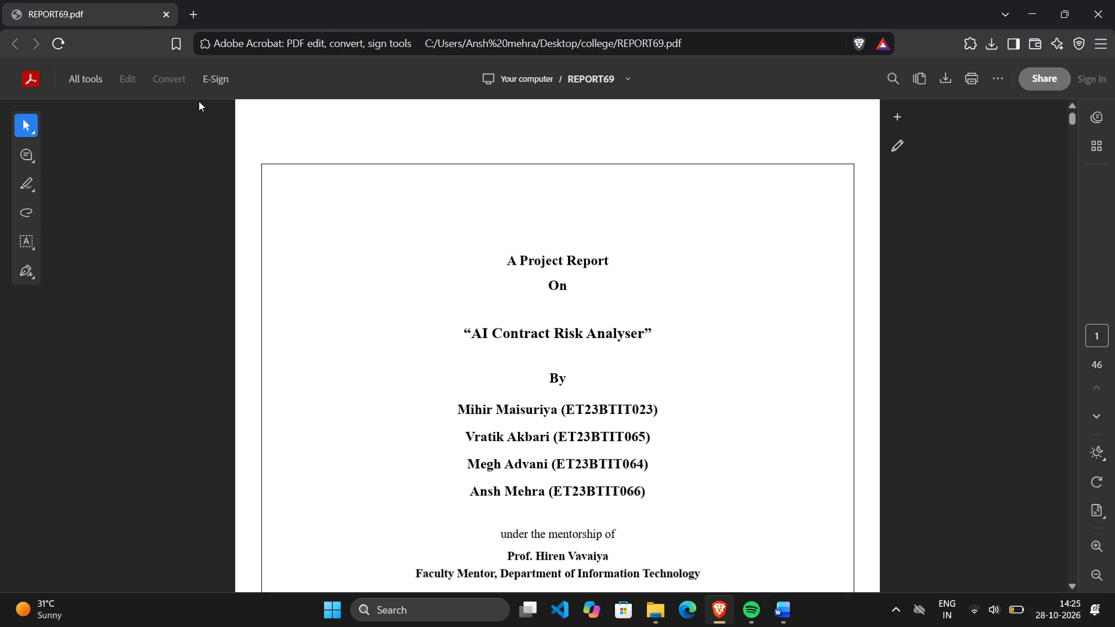
left_click(165, 9)
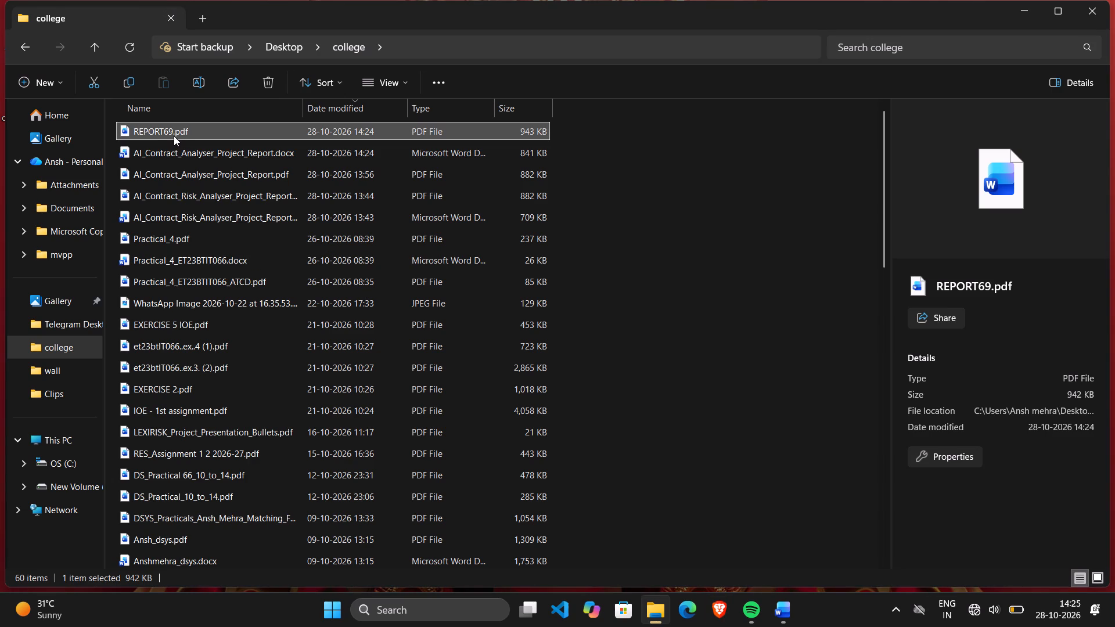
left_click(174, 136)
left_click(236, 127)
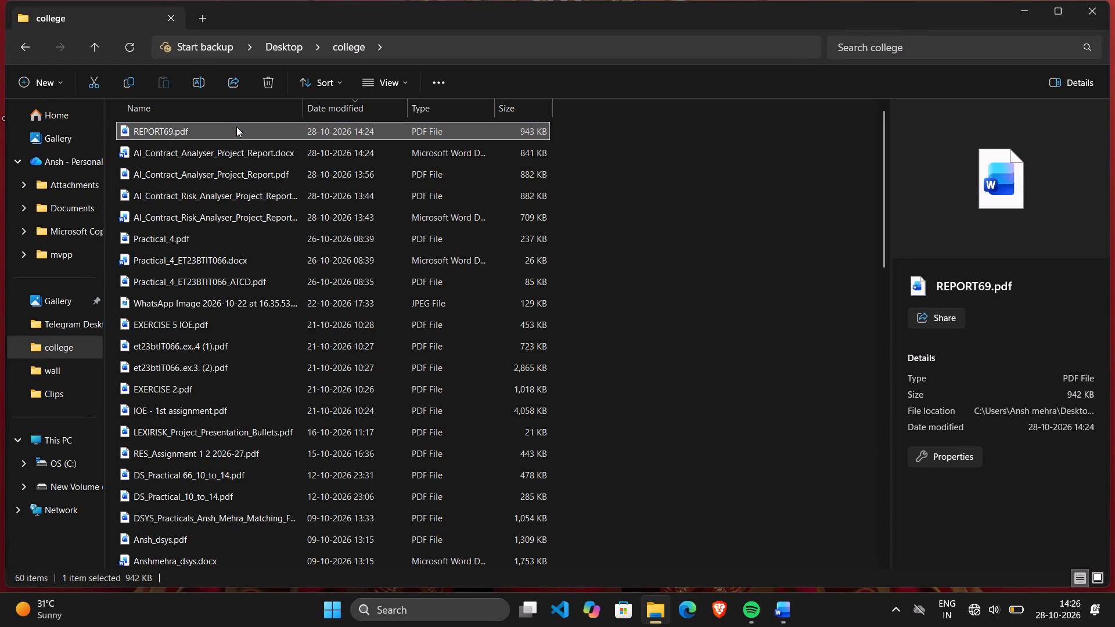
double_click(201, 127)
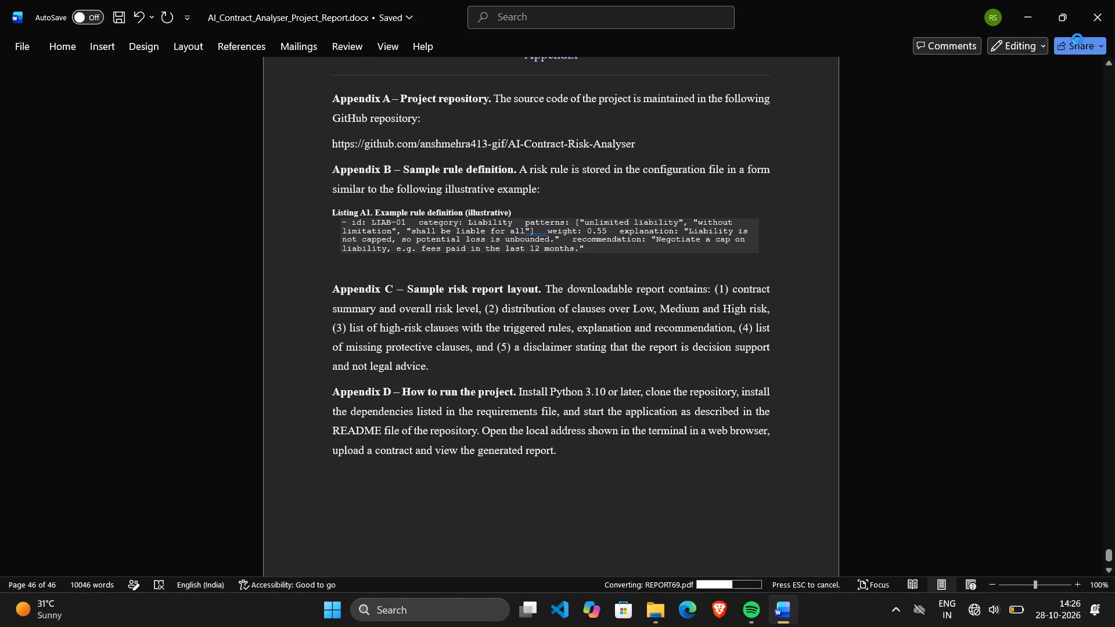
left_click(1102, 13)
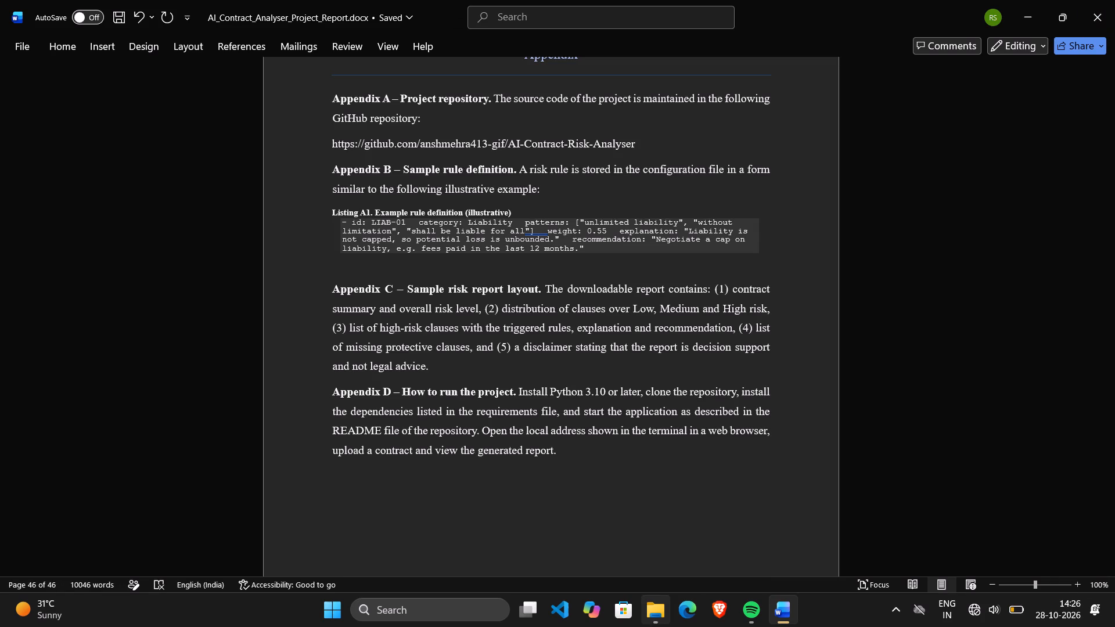
Rename REPORT69.pdf in the college folder as REPORT007.pdf.
left_click(653, 623)
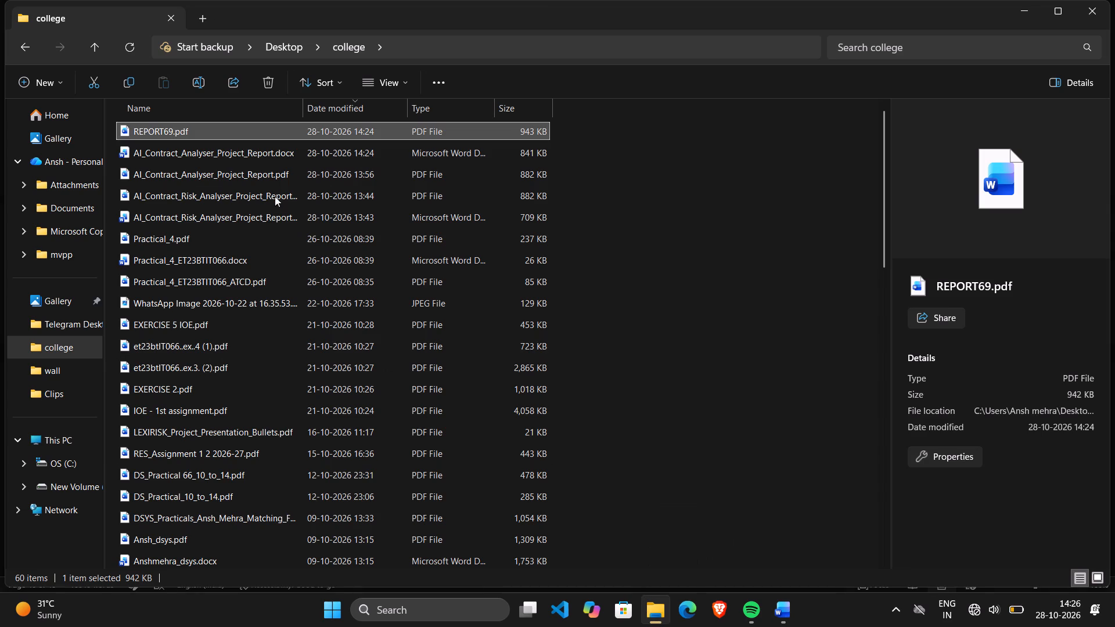
left_click(202, 86)
key("Right")
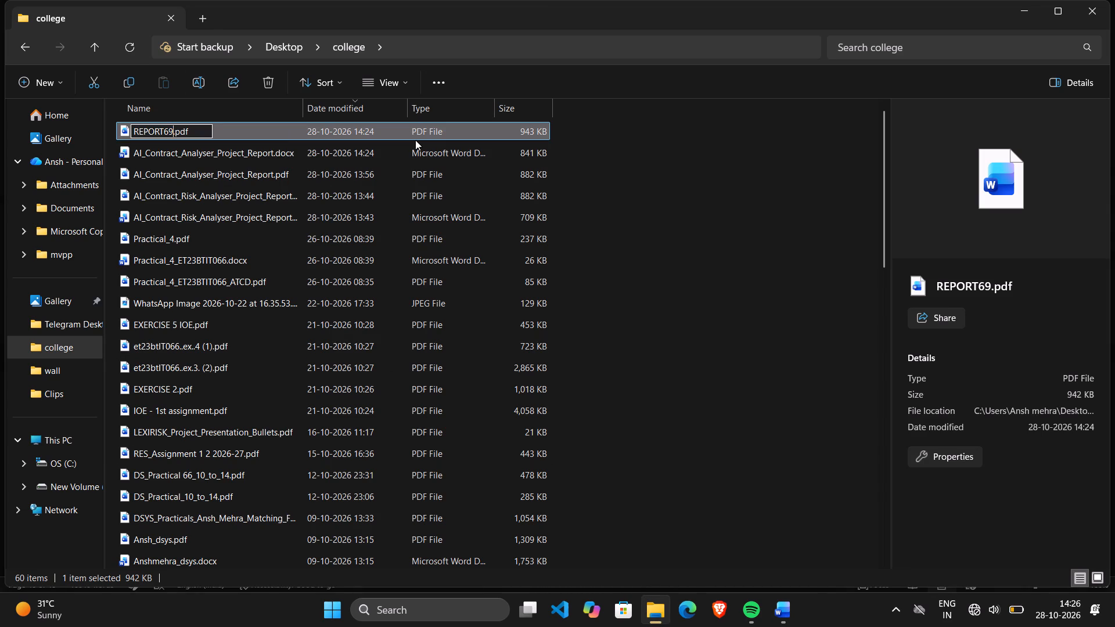
key("BackSpace")
key("BackSpace")
key("Return")
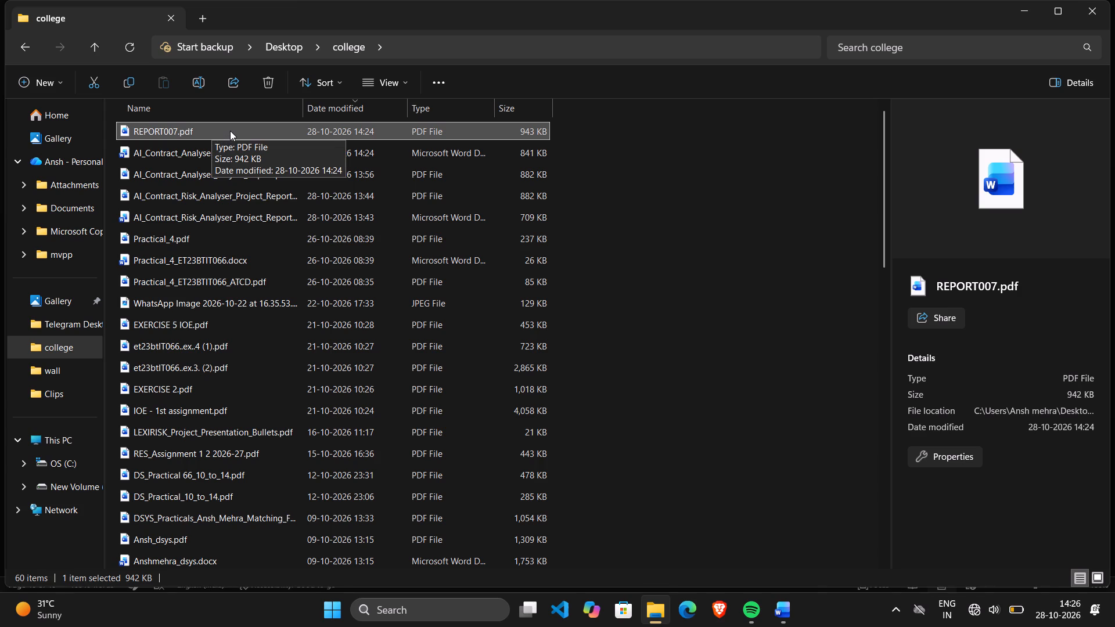
Open REPORT007.pdf from the college folder in Brave.
right_click(260, 128)
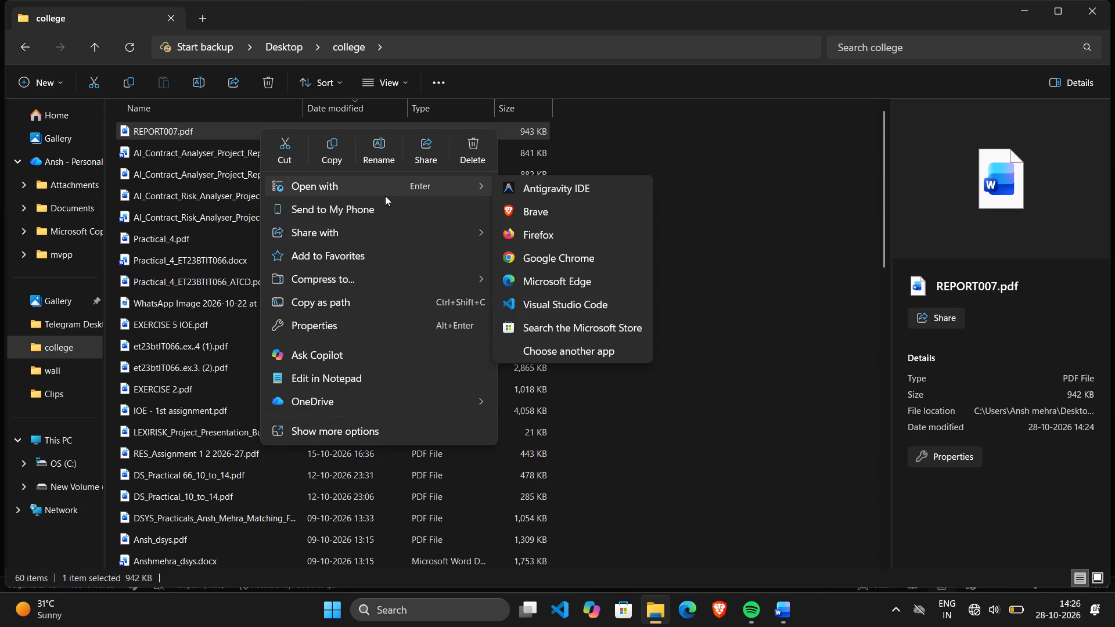
left_click(538, 204)
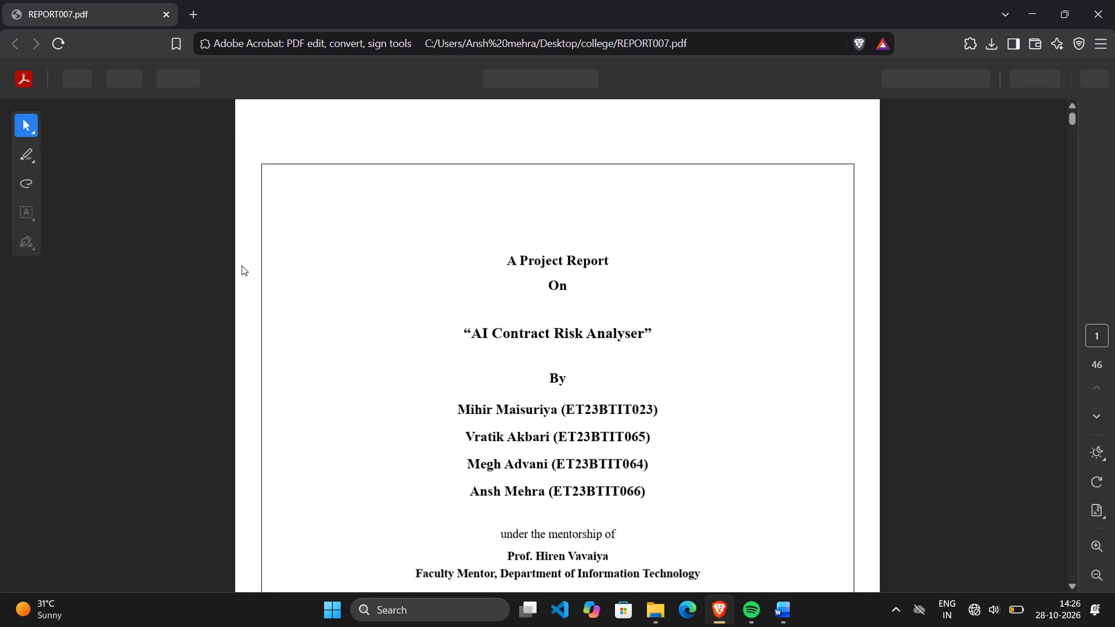
Examine the front matter of REPORT007.pdf, from the cover page through the table of contents to the undertaking and acknowledgements pages.
scroll(443, 284, "down", 3)
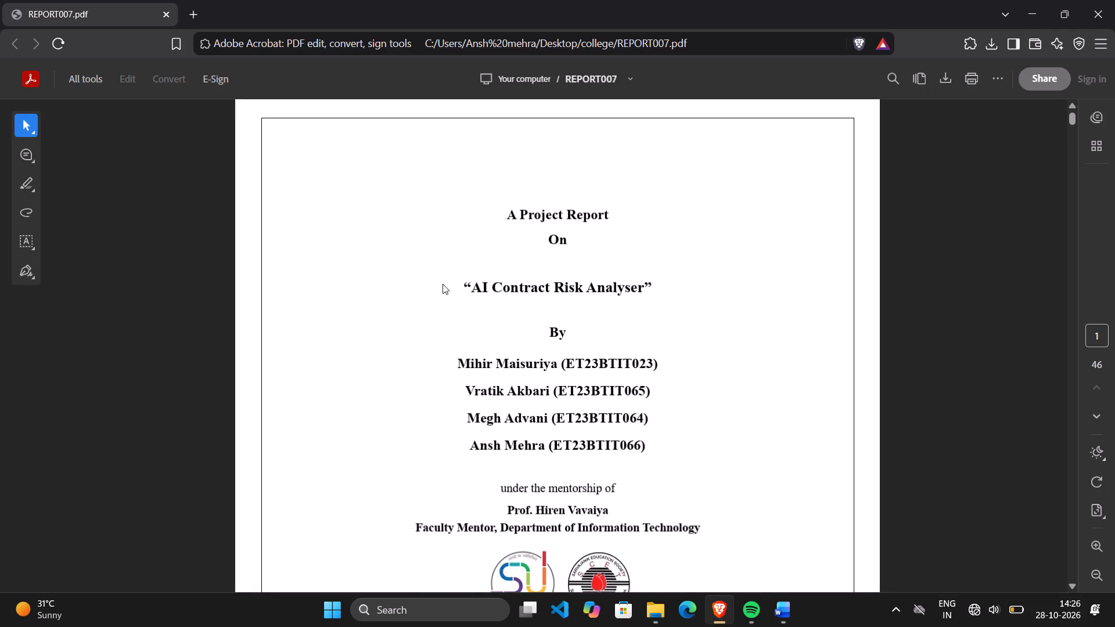
scroll(443, 284, "down", 3)
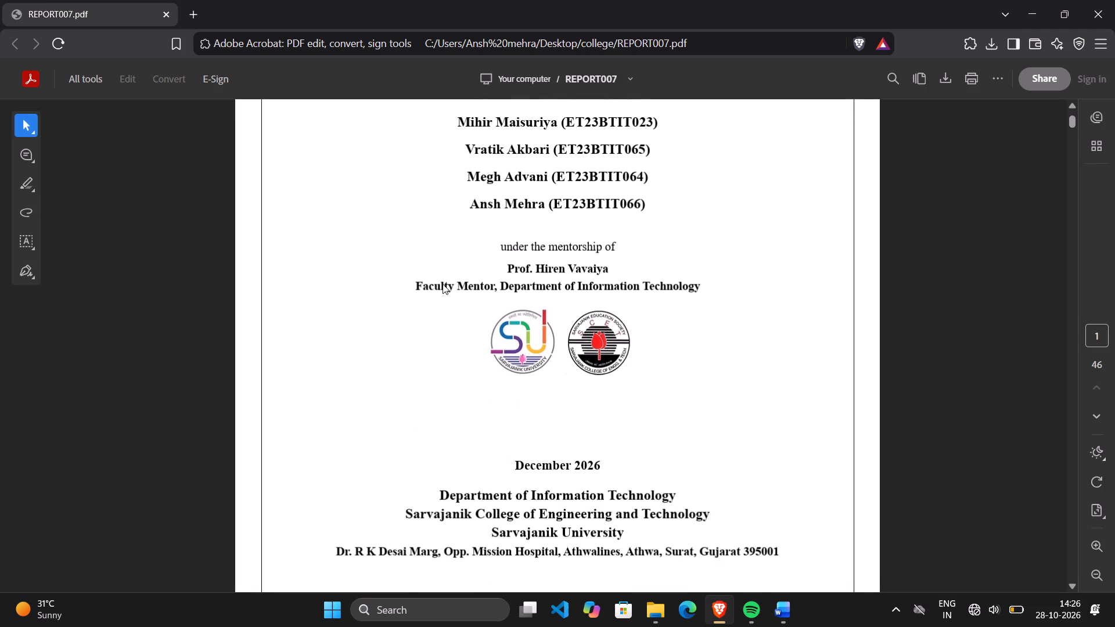
scroll(443, 284, "down", 8)
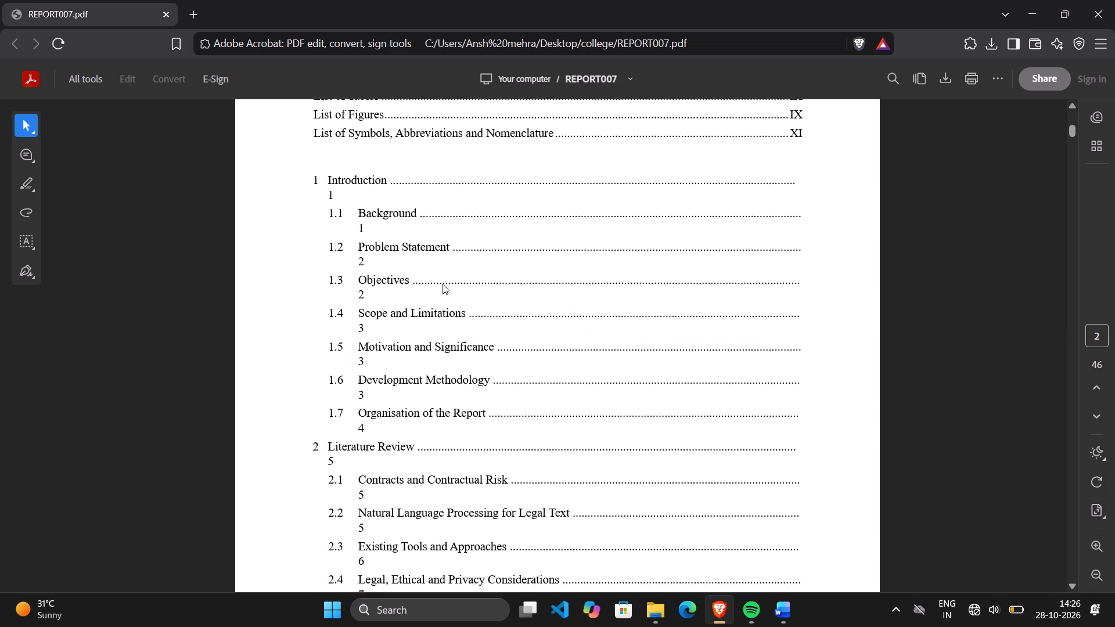
scroll(443, 284, "down", 10)
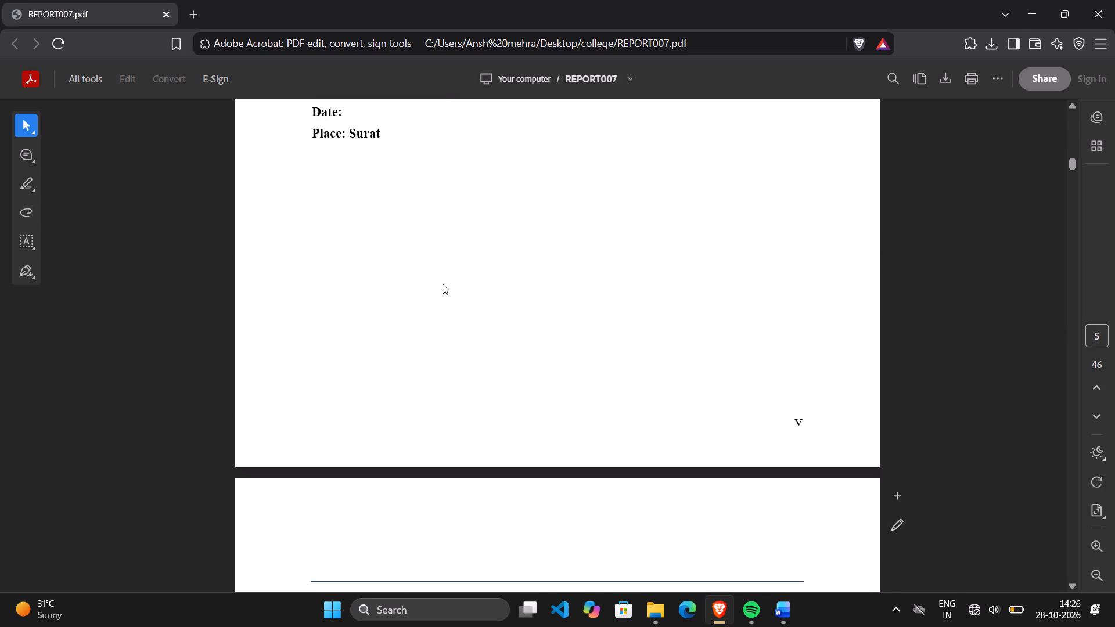
scroll(443, 284, "up", 3)
scroll(443, 284, "down", 2)
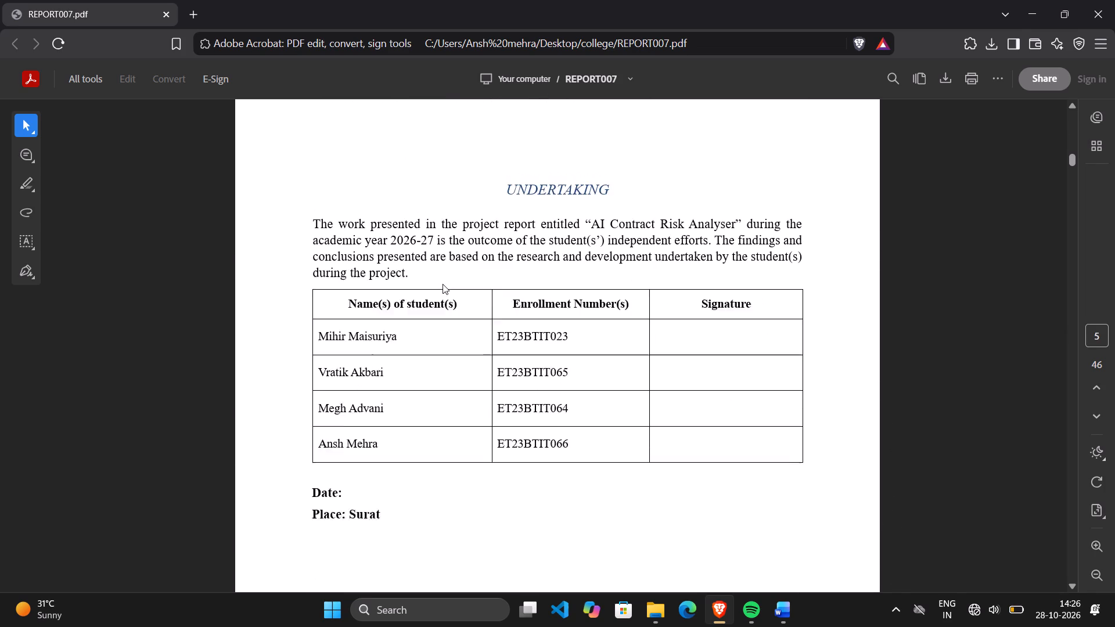
scroll(443, 284, "down", 7)
scroll(443, 284, "up", 1)
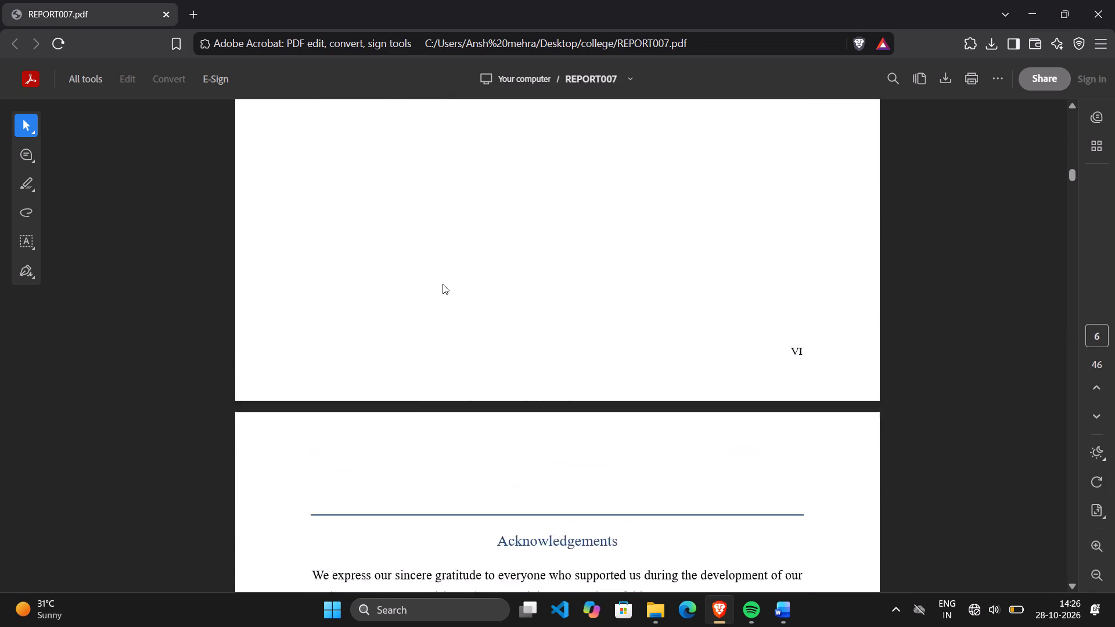
scroll(443, 284, "up", 2)
scroll(443, 284, "down", 8)
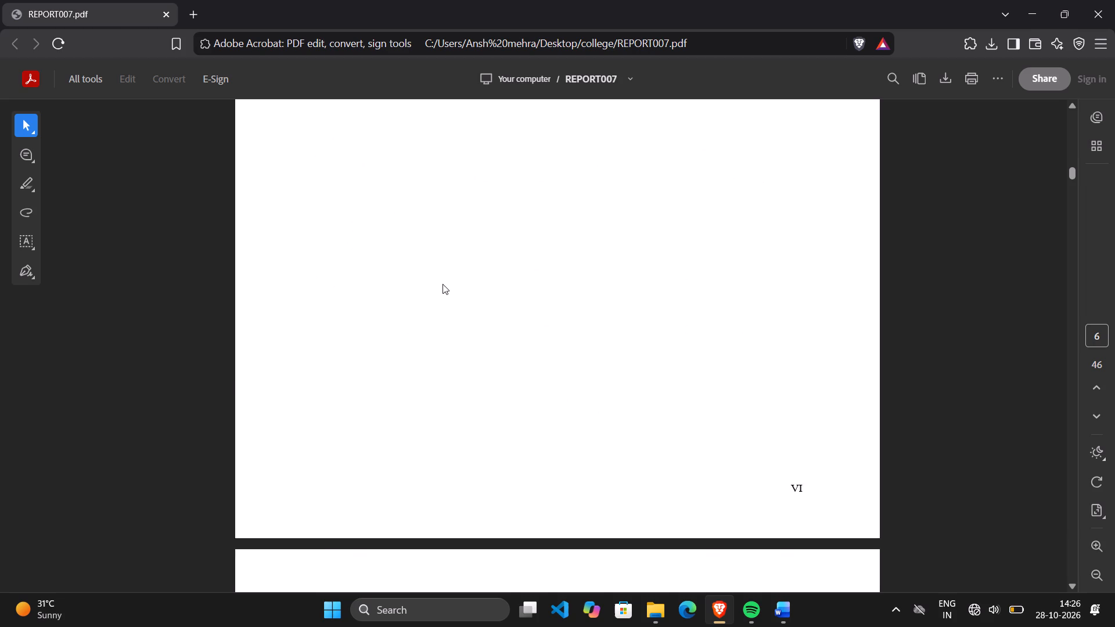
Check the closing pages of REPORT007.pdf: the appendix, the references and the chapter 7 sections.
scroll(443, 284, "down", 20)
scroll(443, 284, "down", 5)
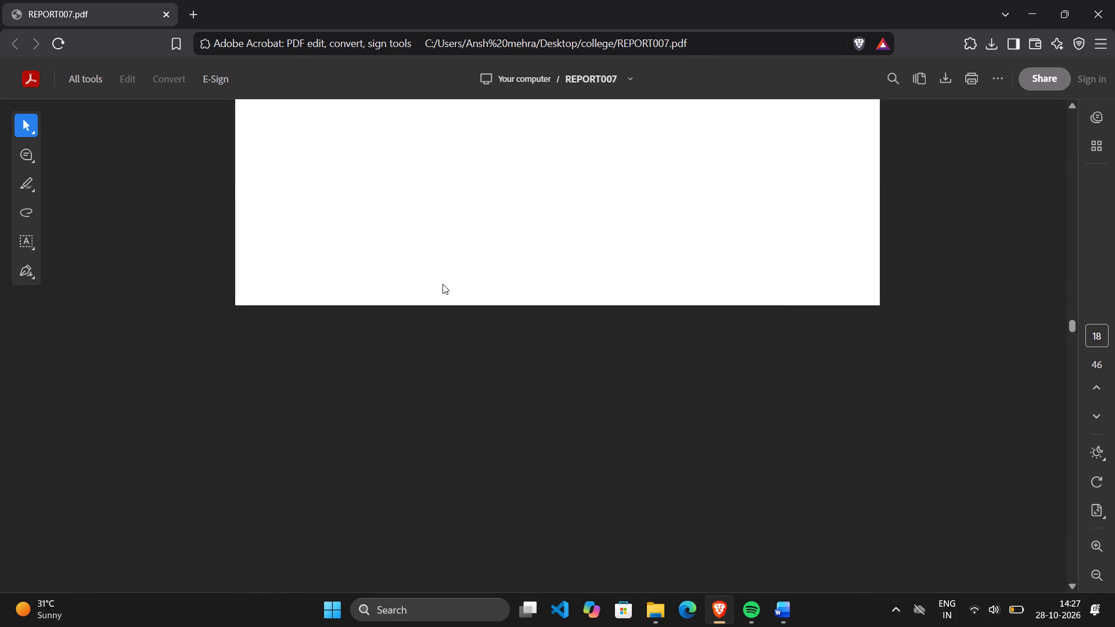
scroll(443, 284, "down", 20)
scroll(443, 284, "down", 4)
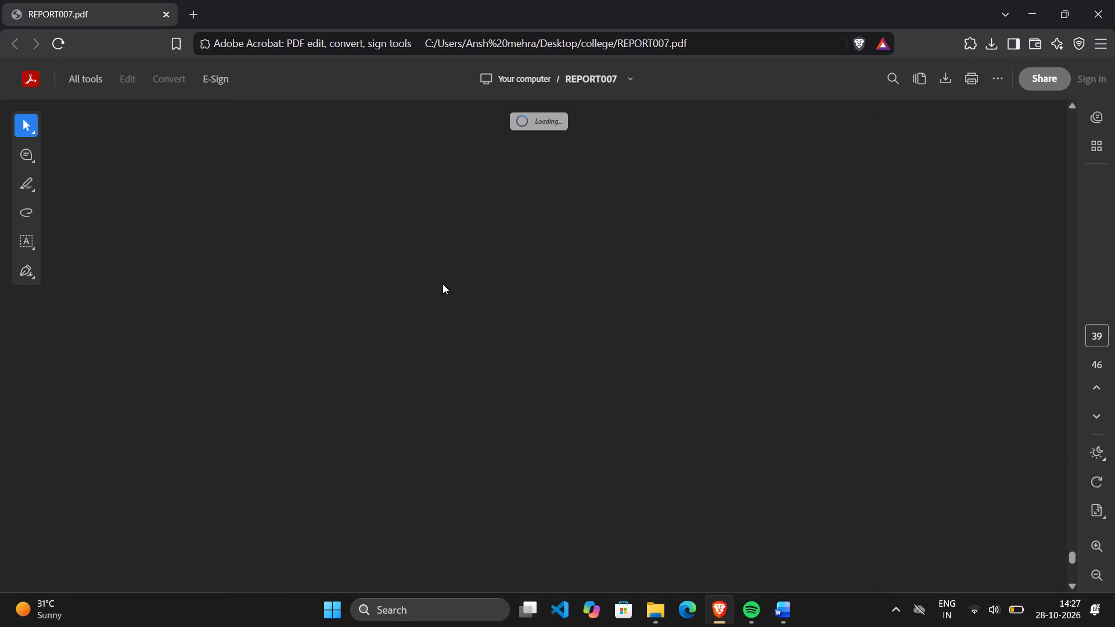
scroll(443, 284, "down", 6)
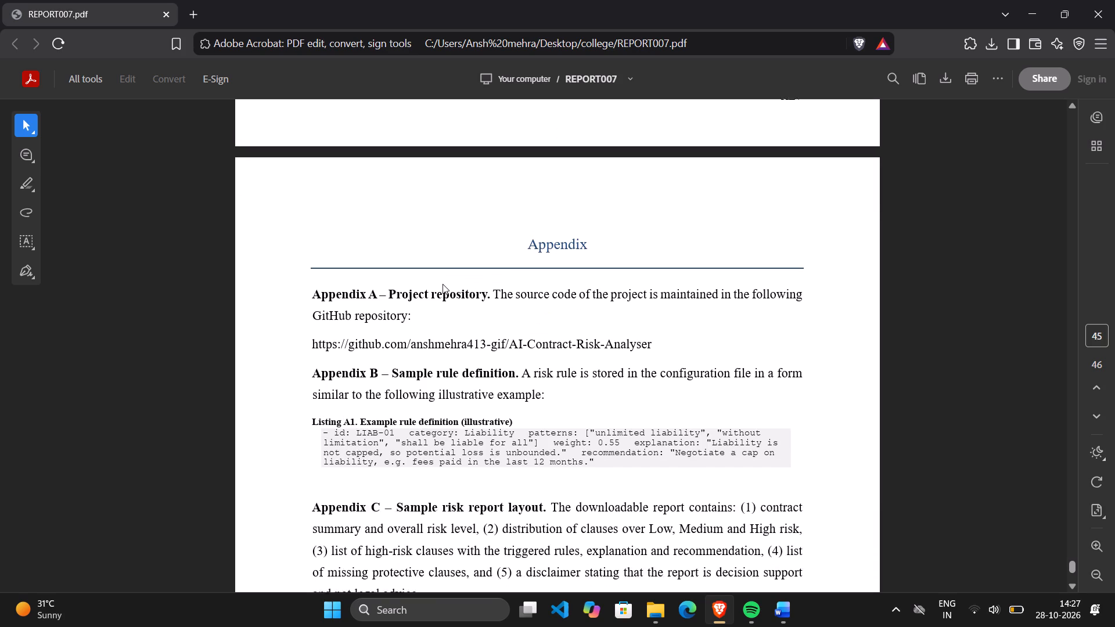
scroll(443, 284, "down", 5)
scroll(443, 284, "up", 9)
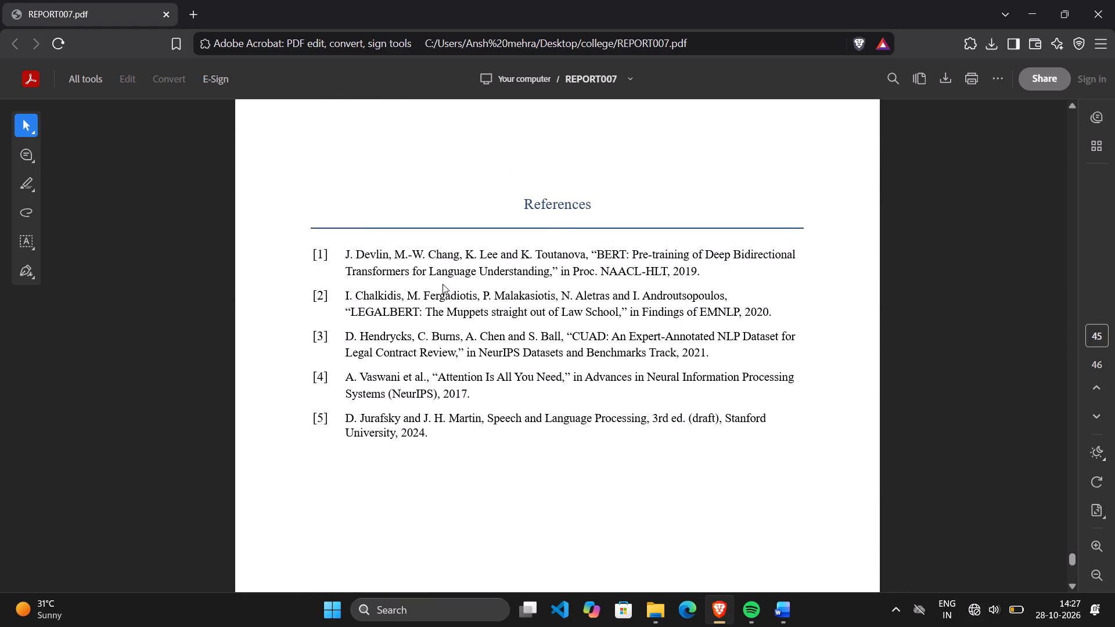
scroll(443, 284, "up", 9)
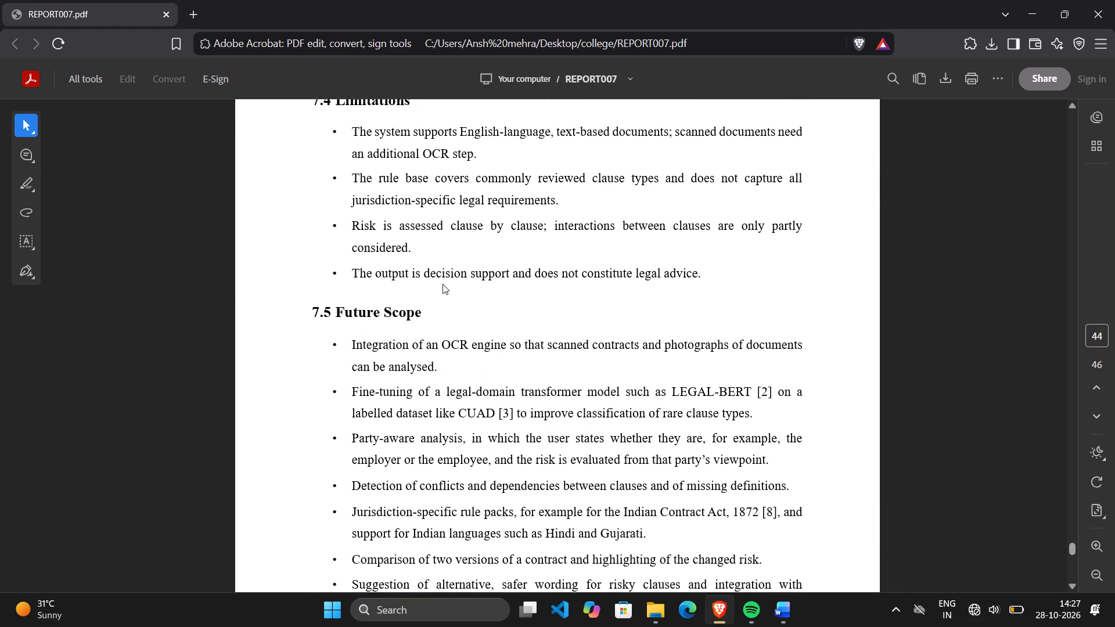
scroll(443, 284, "up", 6)
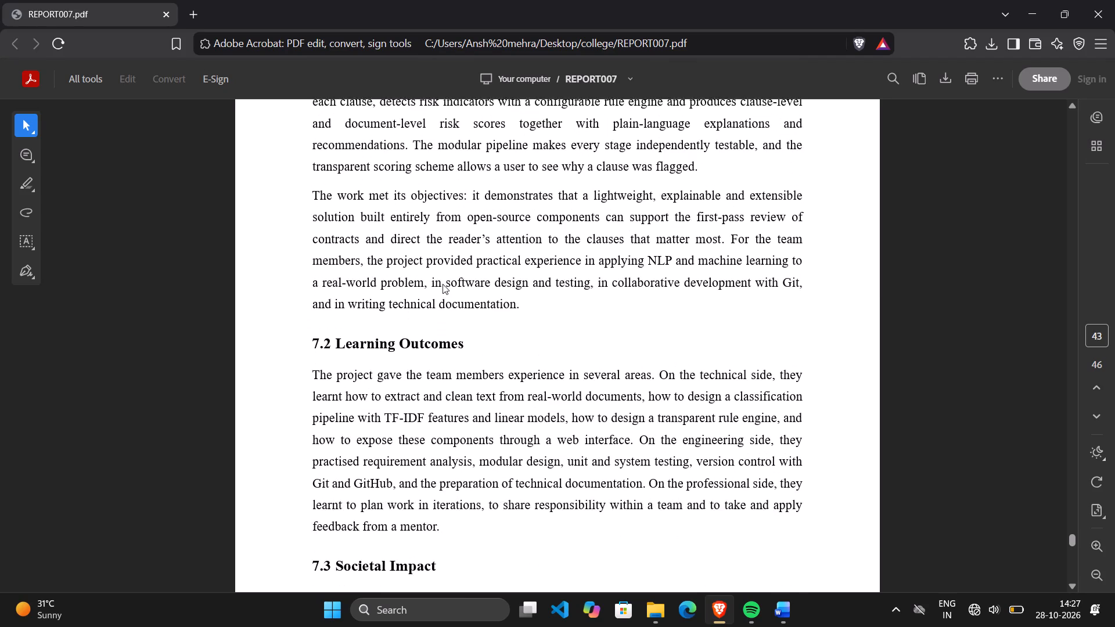
Review chapter 6, Testing and Evaluation, backwards from the discussion, checking its headings, figure, tables and page numbers.
scroll(443, 284, "up", 10)
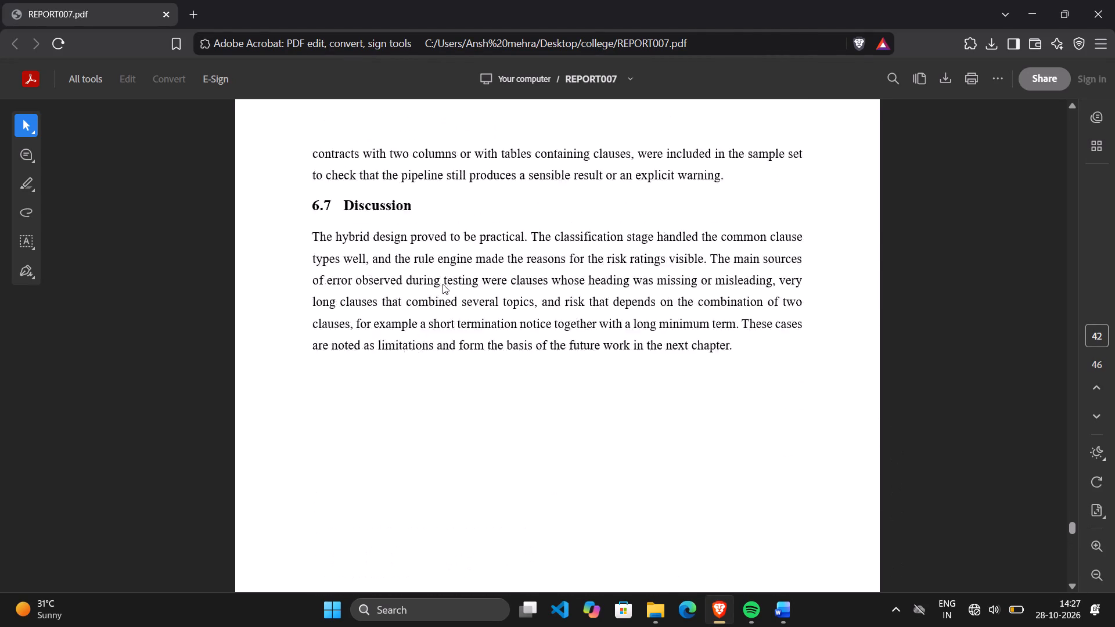
scroll(443, 284, "up", 10)
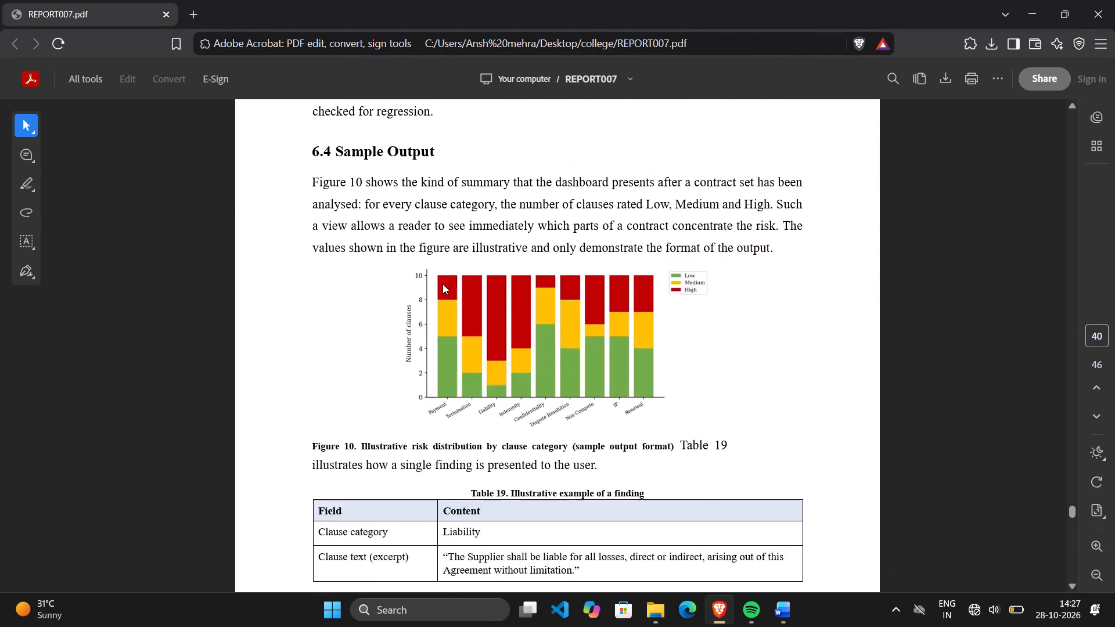
scroll(443, 284, "up", 5)
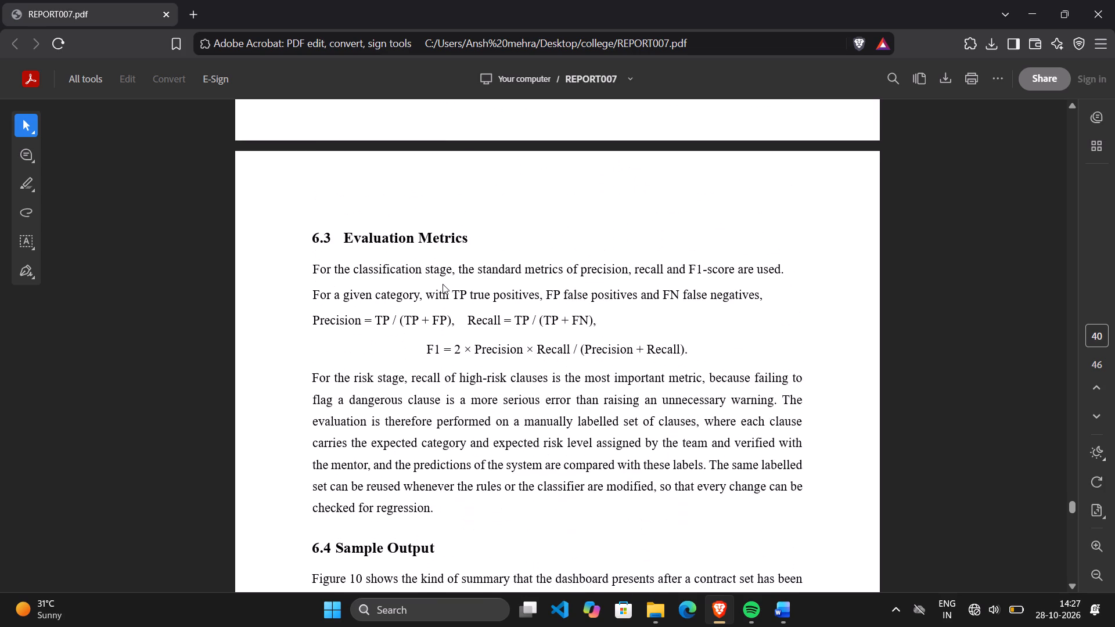
scroll(443, 284, "up", 9)
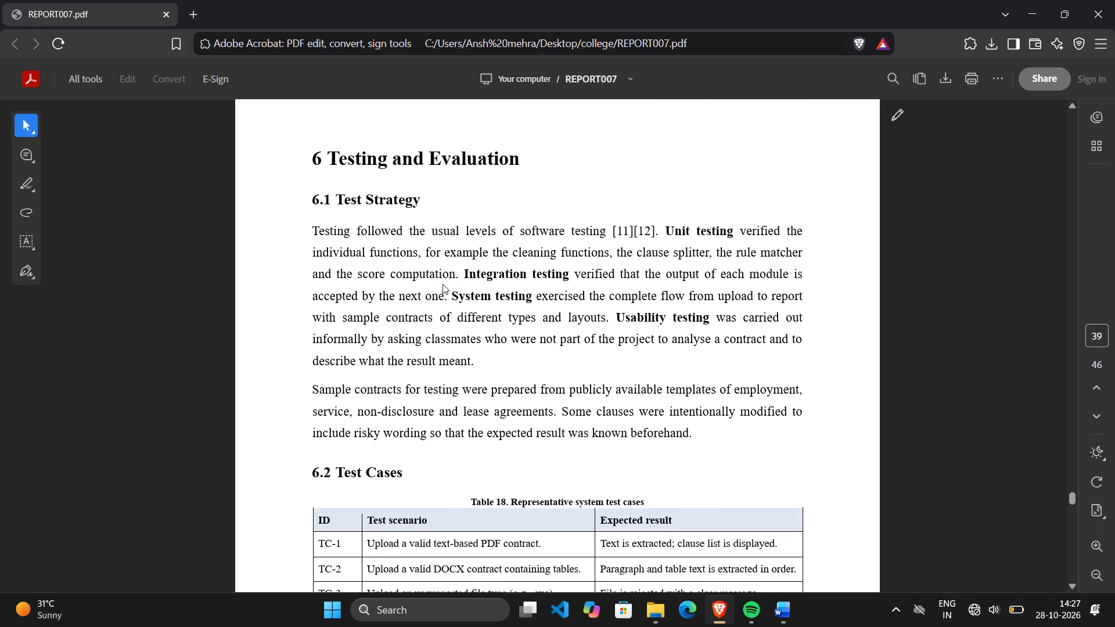
scroll(443, 284, "up", 1)
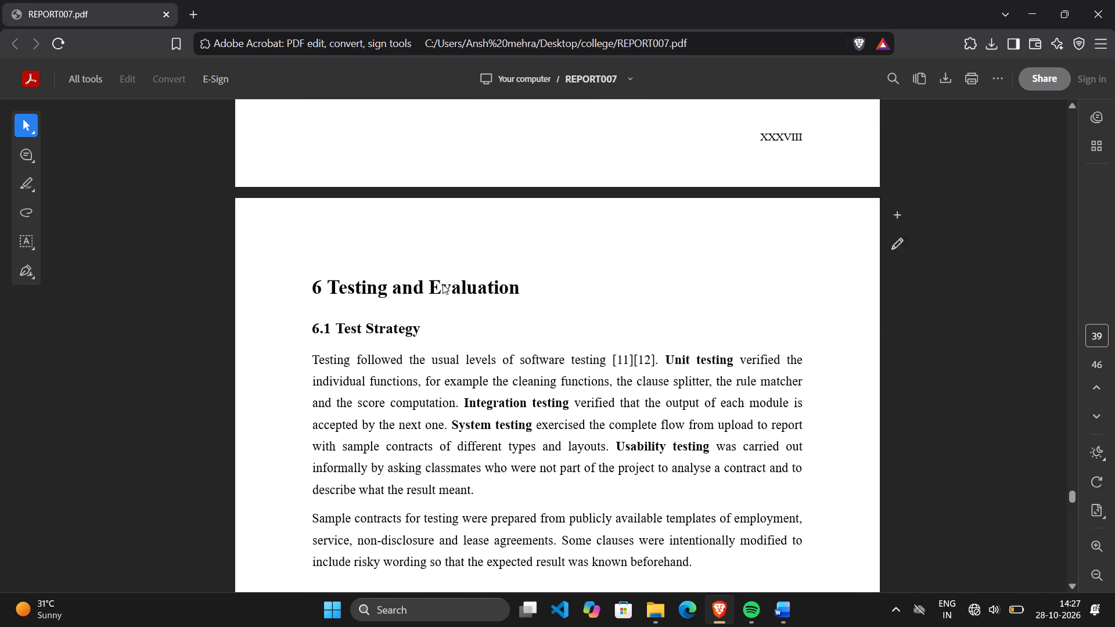
scroll(443, 284, "up", 3)
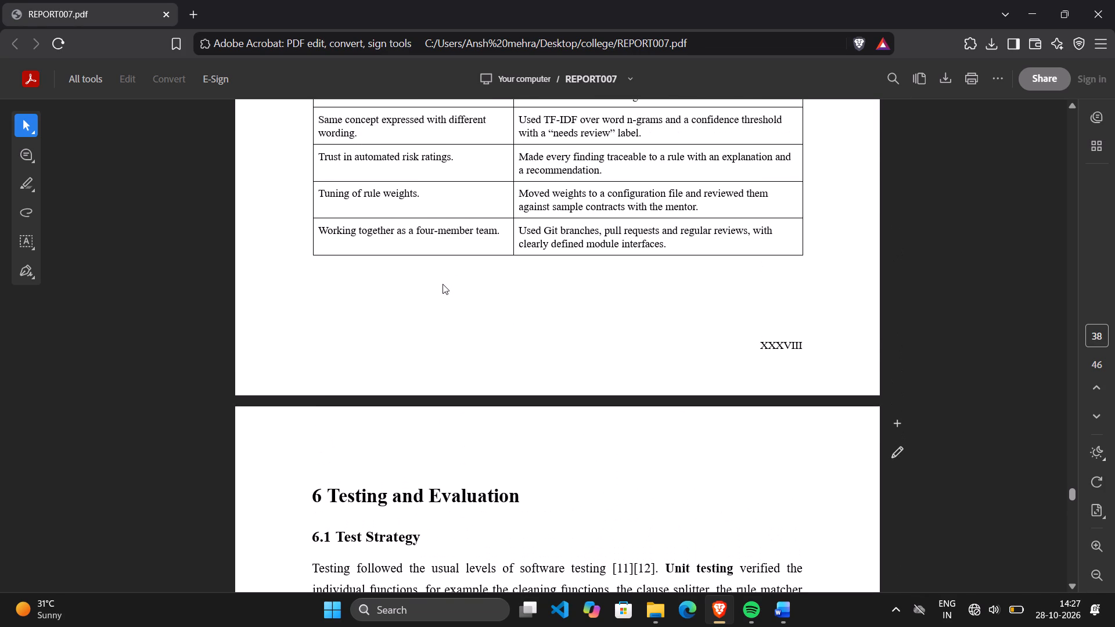
Review chapter 5, Implementation, backwards from Challenges Faced and Solutions to Technology Stack, checking headings, code listings, tables and page numbers.
scroll(443, 284, "up", 3)
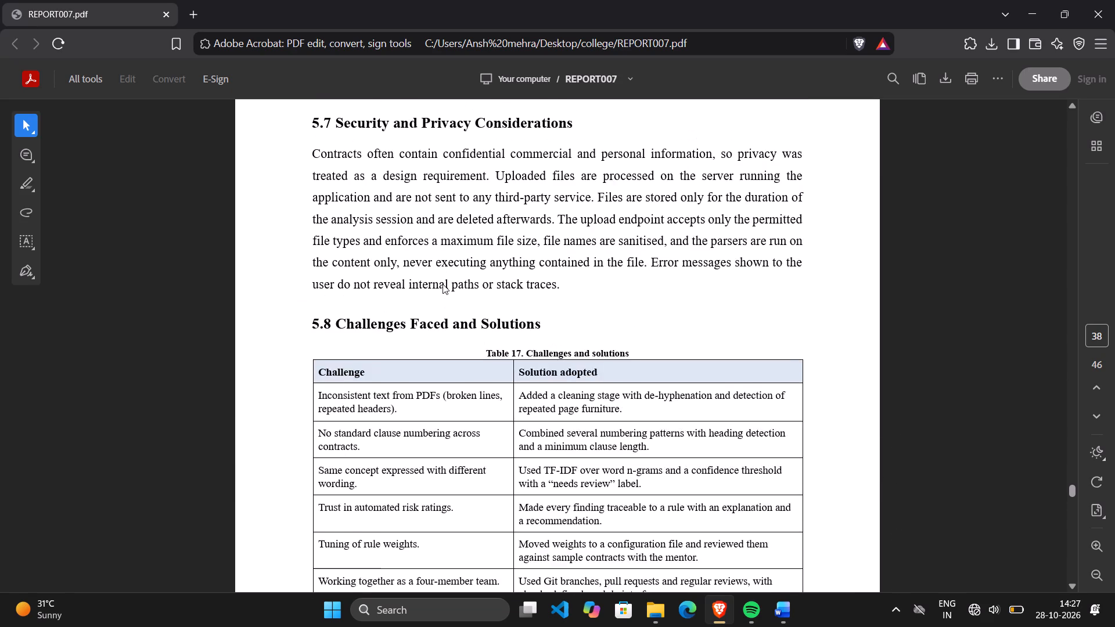
scroll(443, 284, "up", 3)
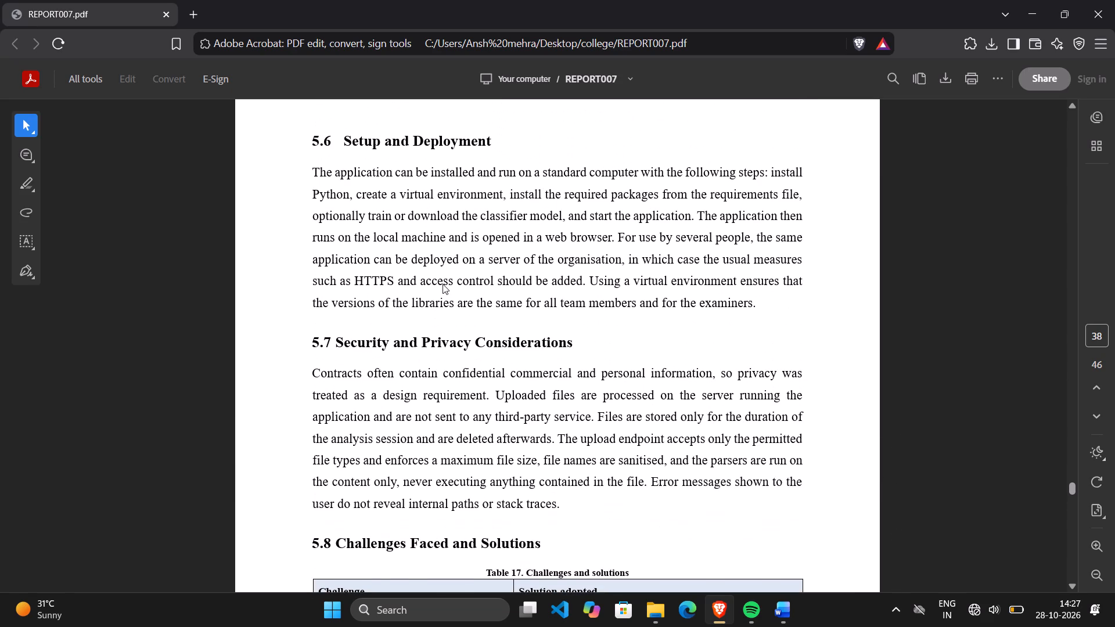
scroll(443, 284, "up", 4)
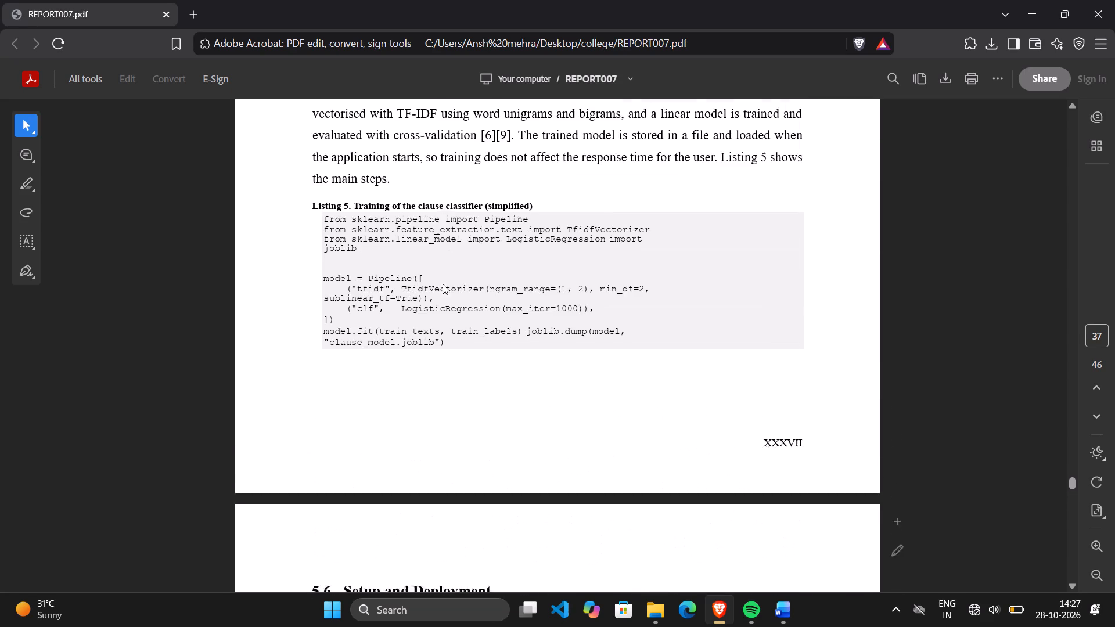
scroll(443, 284, "up", 3)
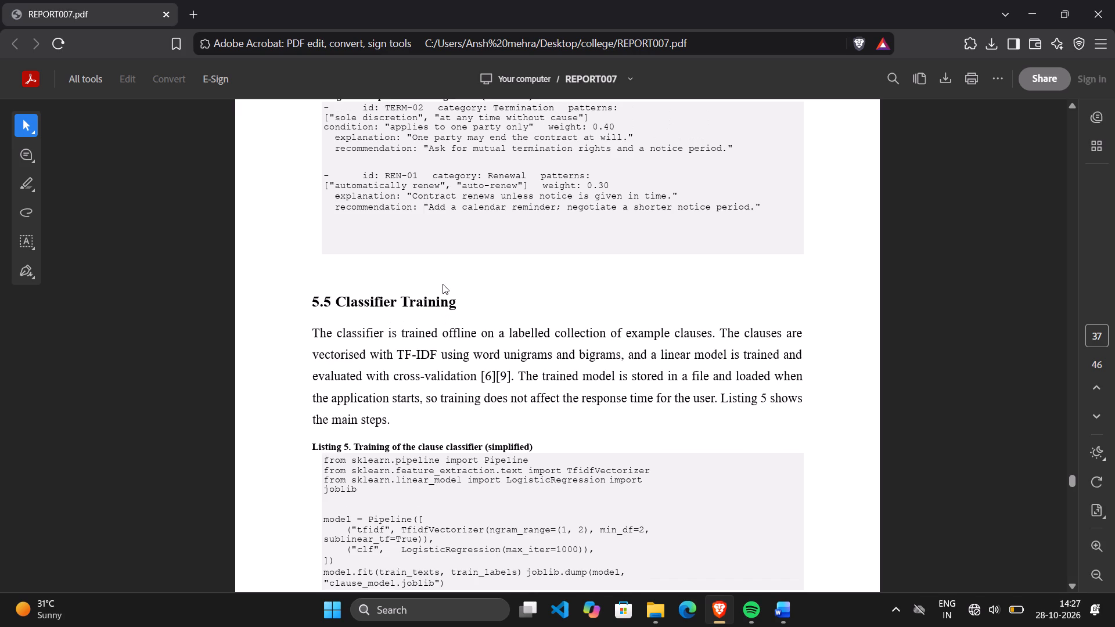
scroll(443, 284, "up", 3)
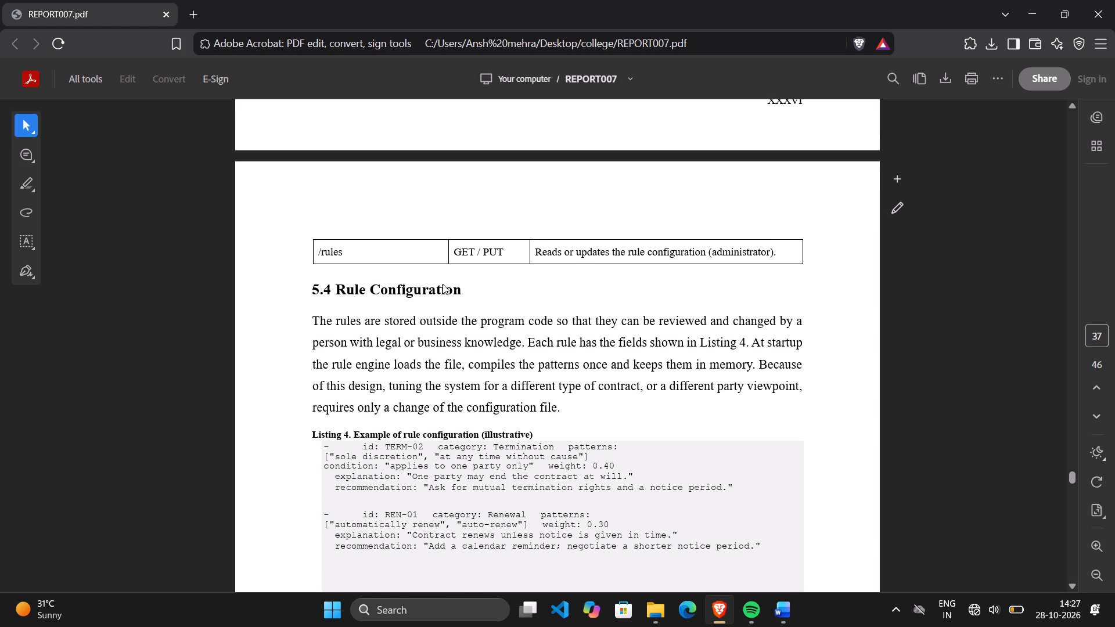
scroll(443, 284, "up", 10)
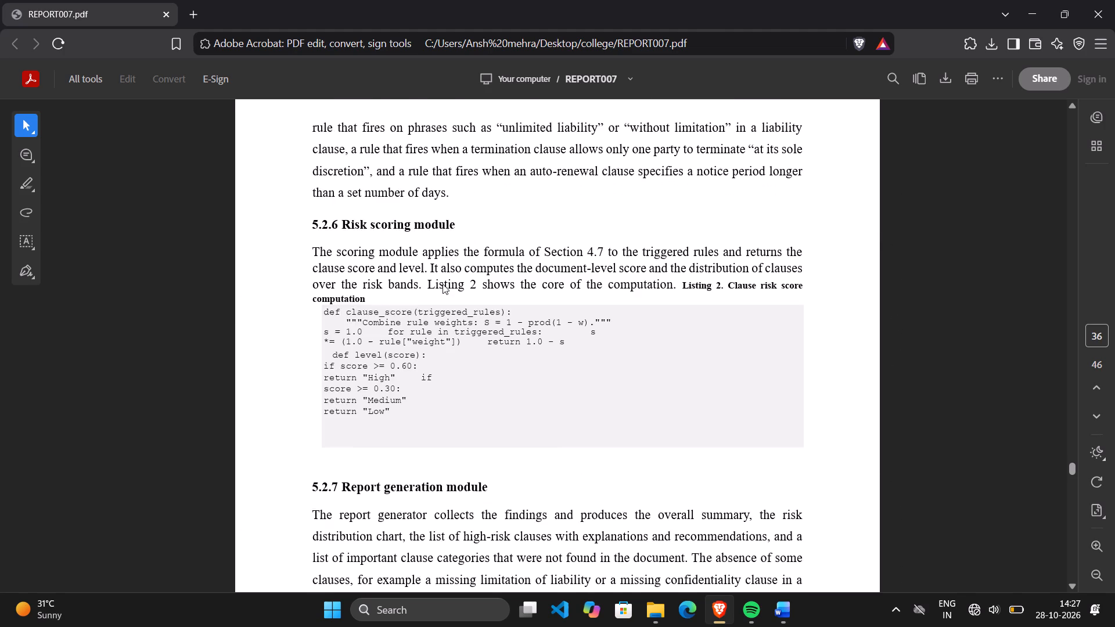
scroll(443, 284, "up", 9)
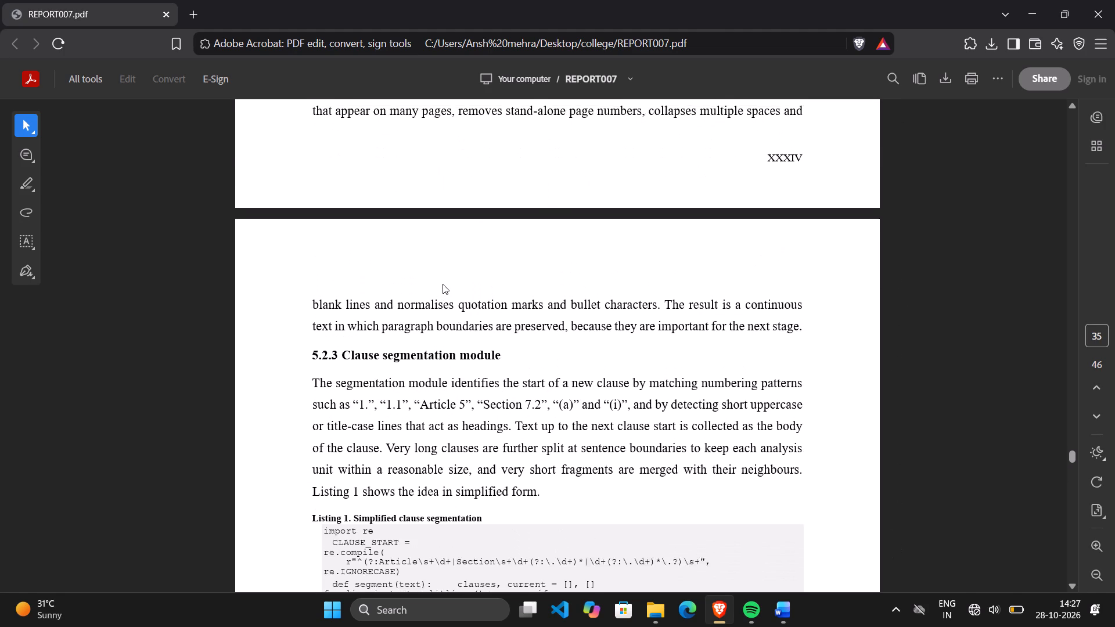
scroll(443, 284, "up", 1)
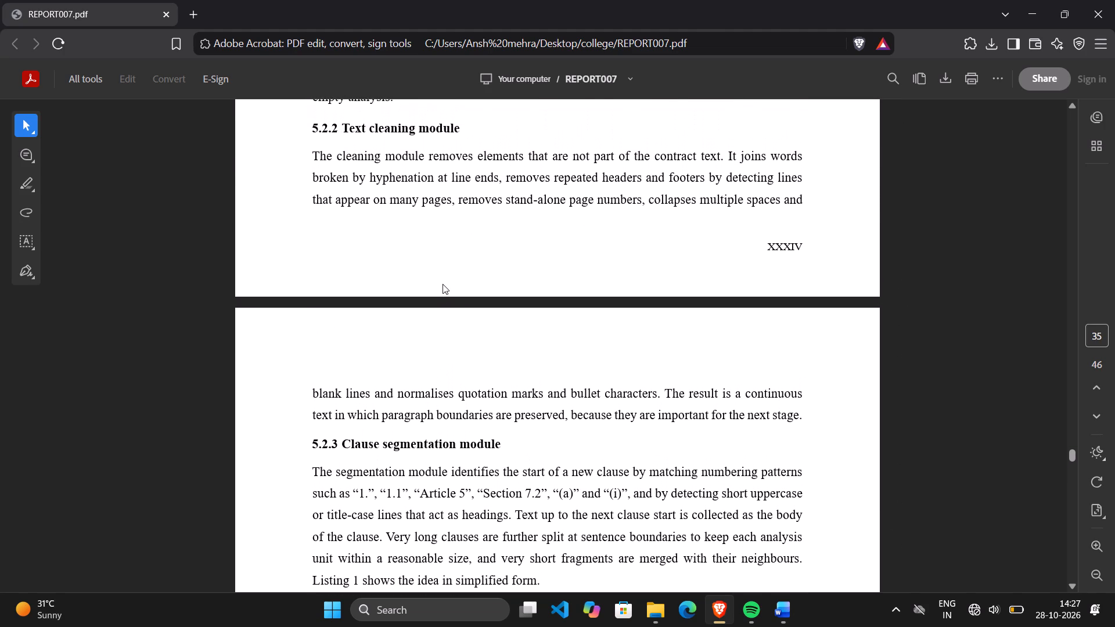
scroll(443, 284, "up", 5)
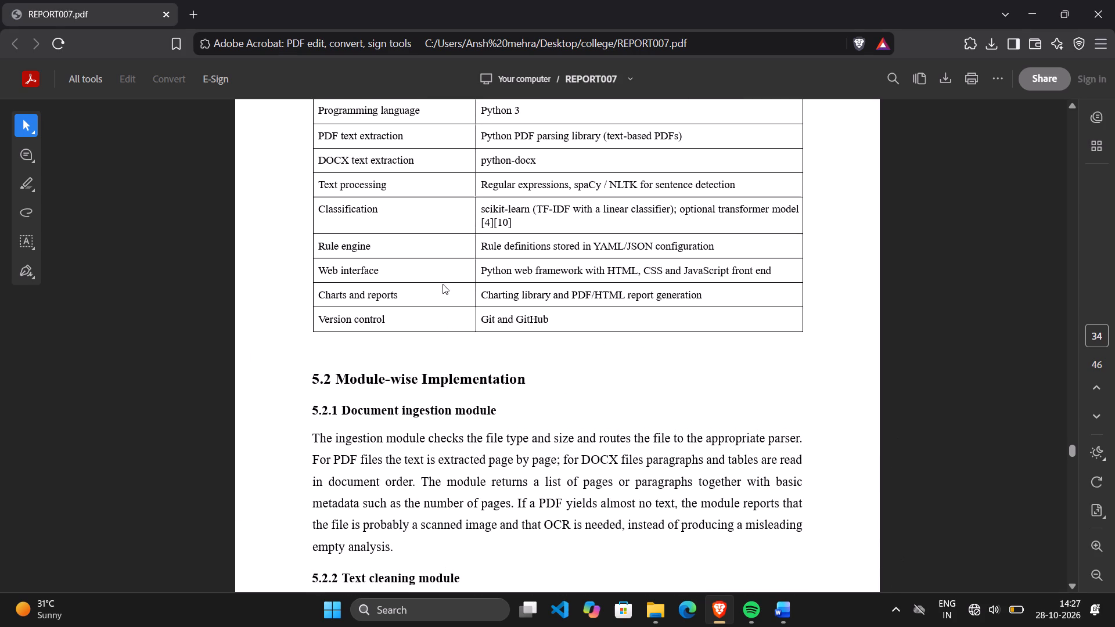
scroll(443, 284, "up", 3)
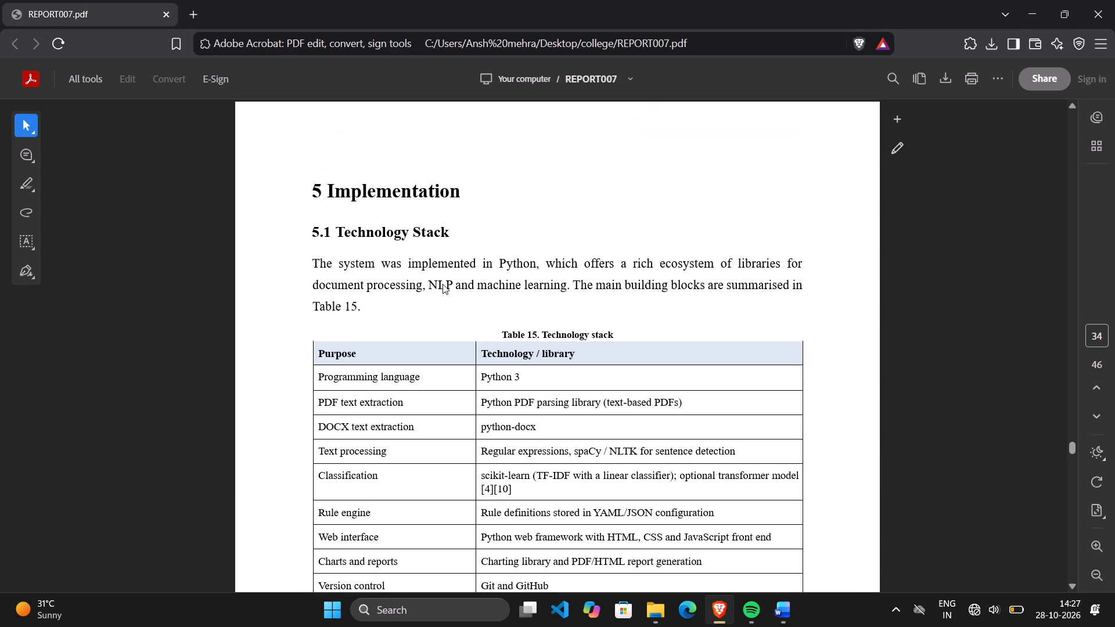
Check the chapter 4 diagrams, risk scoring tables and data model section, and return to the cover page.
scroll(443, 284, "up", 6)
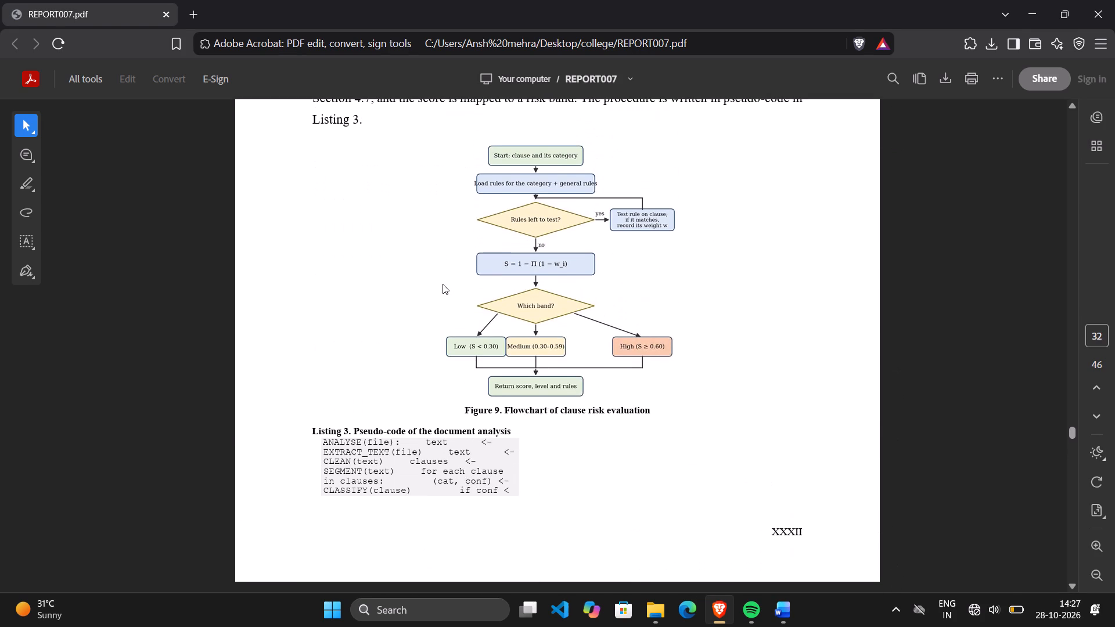
scroll(443, 284, "up", 9)
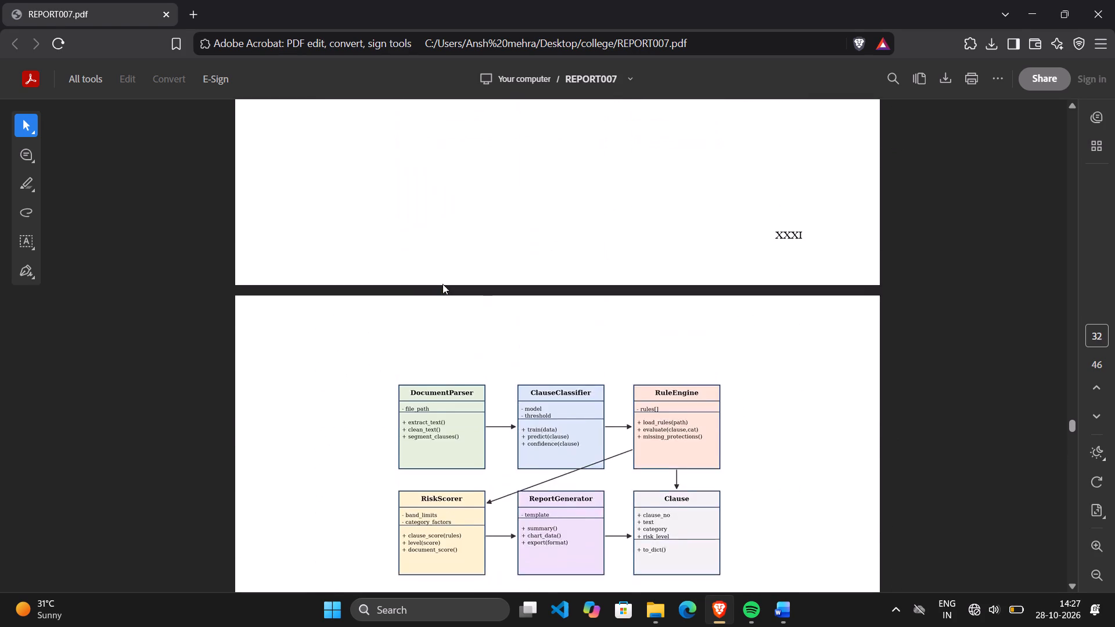
scroll(443, 284, "up", 12)
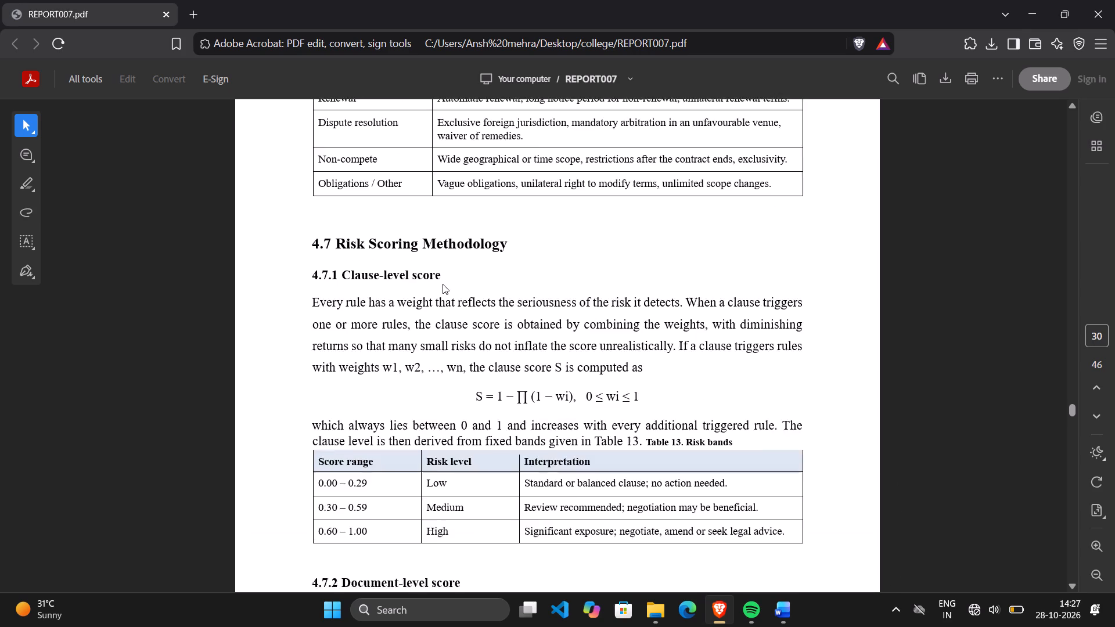
scroll(443, 284, "up", 11)
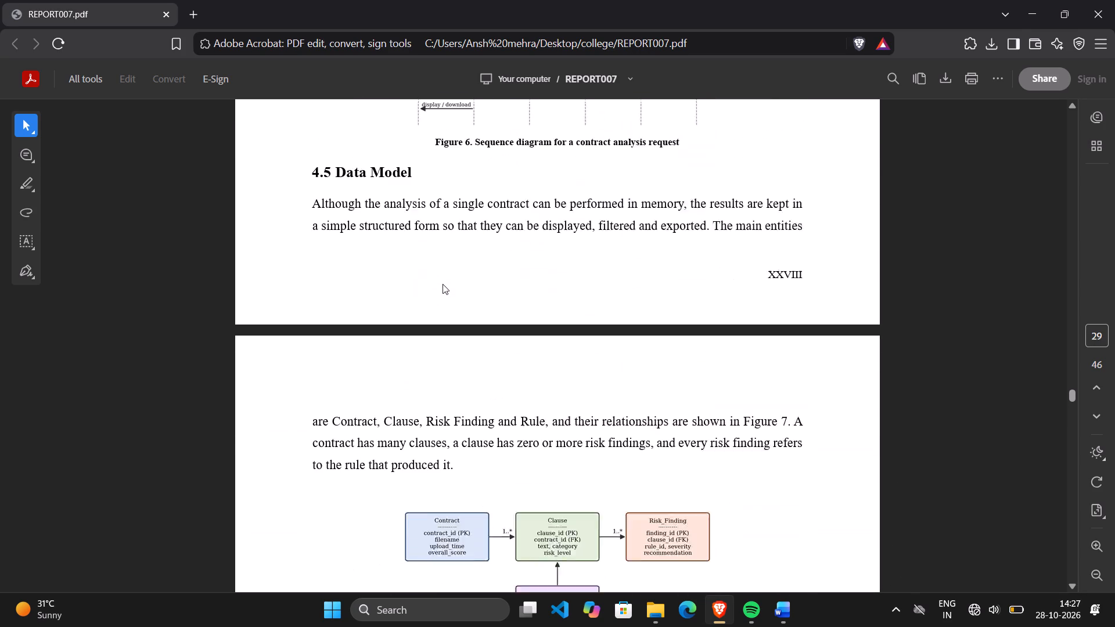
scroll(443, 284, "up", 14)
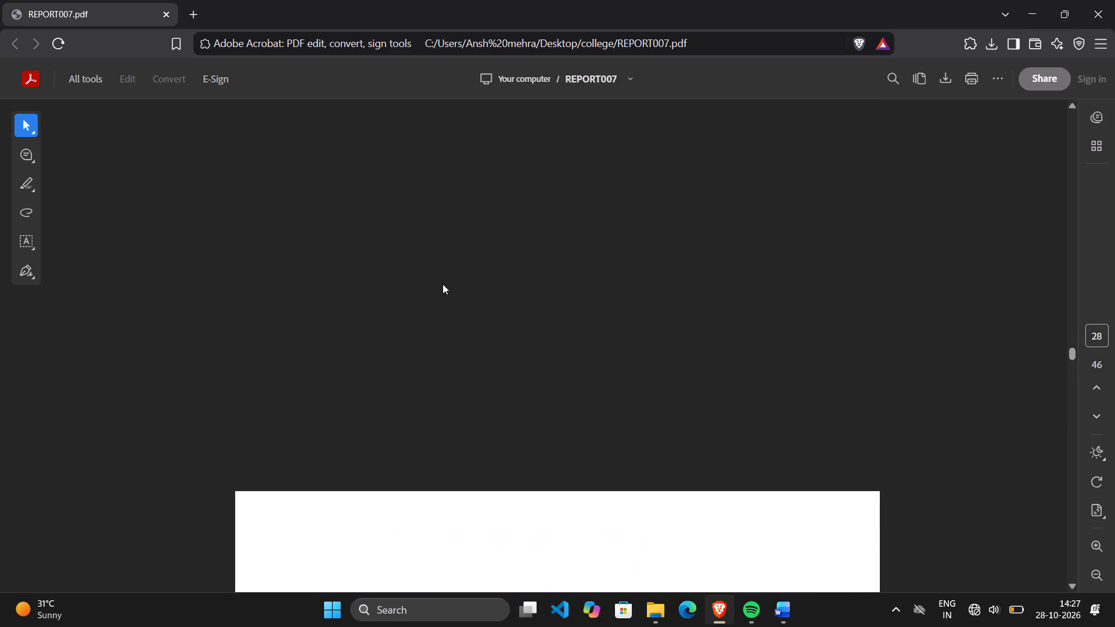
scroll(443, 284, "up", 20)
scroll(443, 284, "up", 20)
scroll(443, 284, "up", 4)
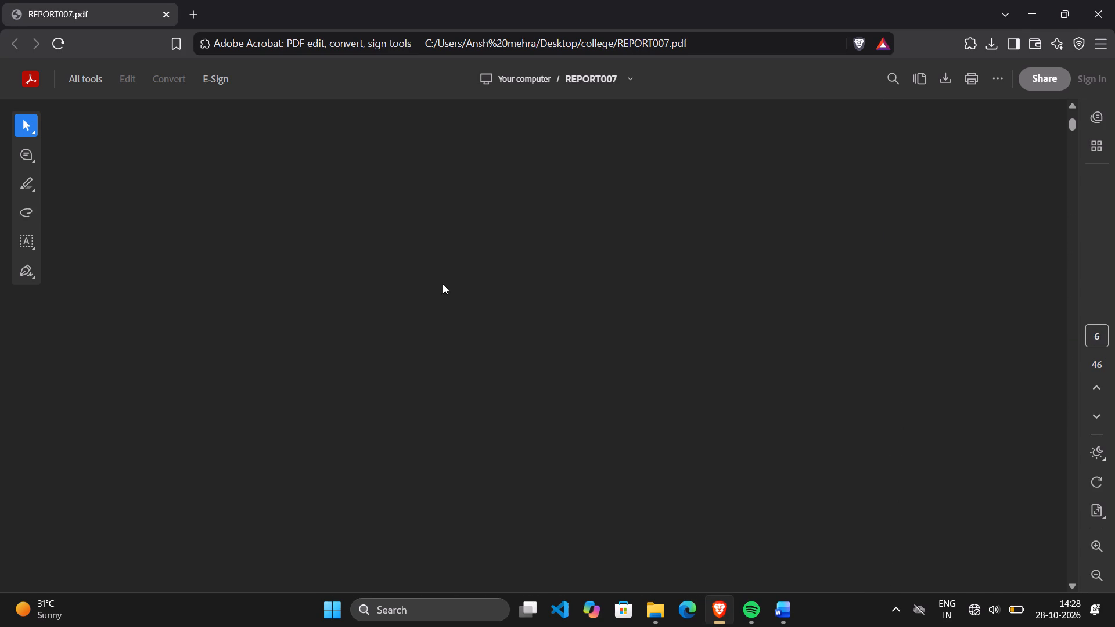
scroll(443, 284, "up", 4)
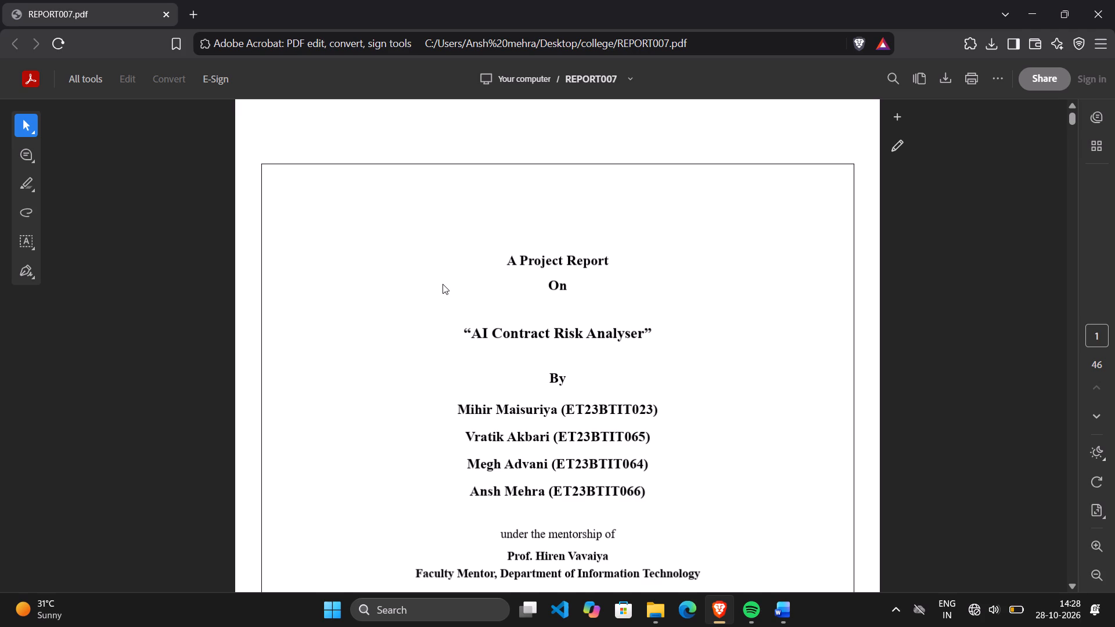
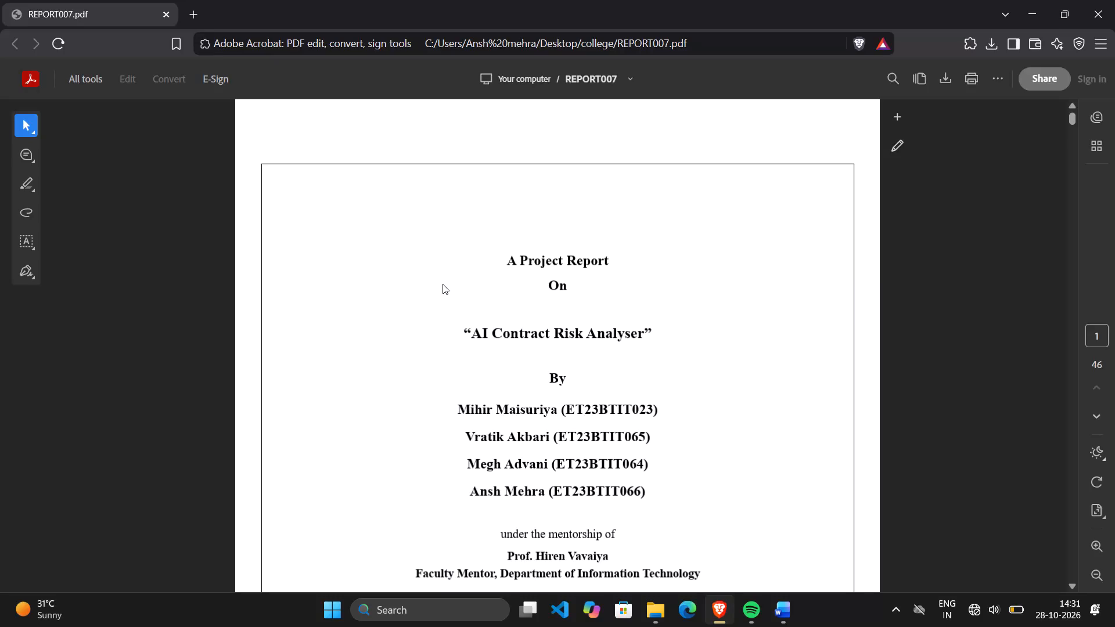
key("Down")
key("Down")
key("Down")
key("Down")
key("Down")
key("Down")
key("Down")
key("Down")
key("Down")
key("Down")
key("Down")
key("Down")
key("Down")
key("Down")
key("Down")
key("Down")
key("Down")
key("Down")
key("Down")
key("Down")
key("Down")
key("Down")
Check the cover page and the index of REPORT007.pdf, reading the front matter and chapter entries with their page numbers.
scroll(512, 306, "down", 4)
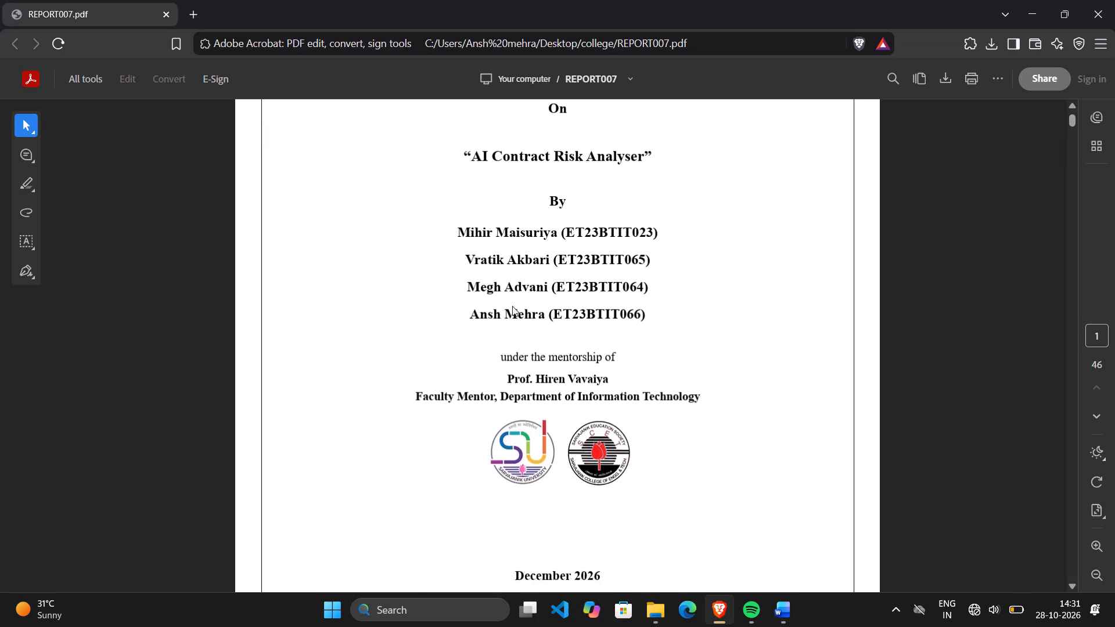
scroll(512, 306, "down", 7)
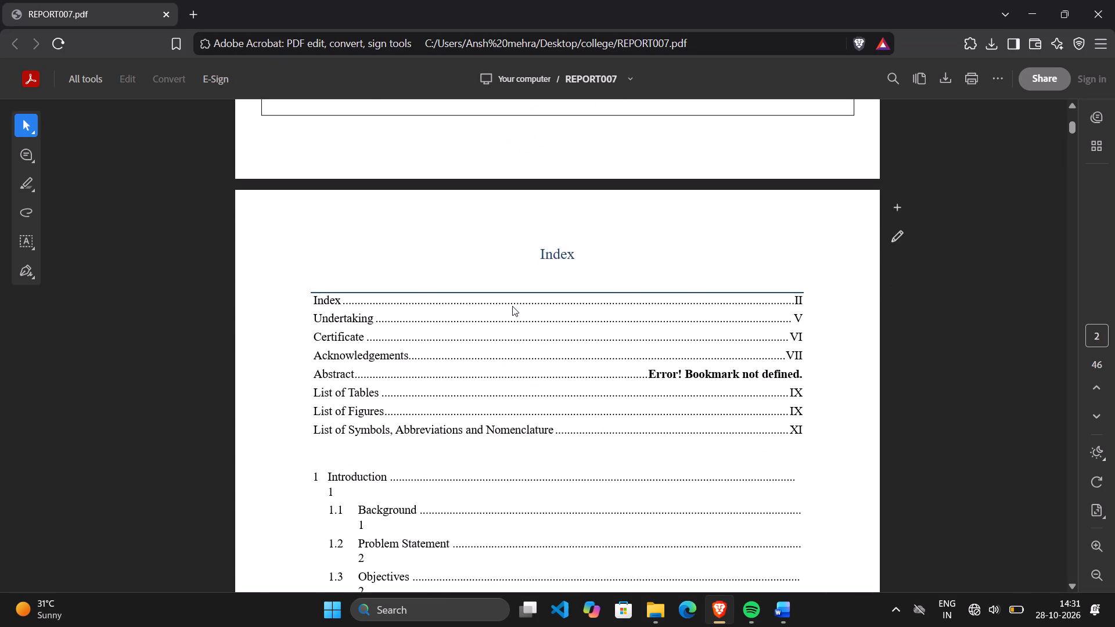
scroll(512, 306, "down", 1)
scroll(512, 306, "up", 1)
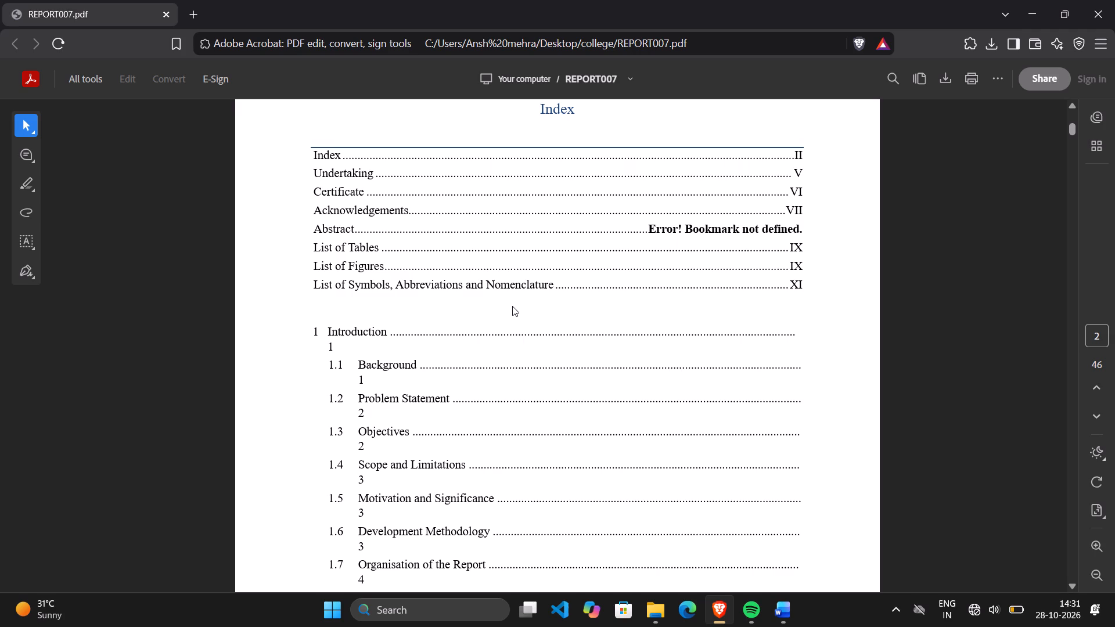
scroll(512, 306, "up", 5)
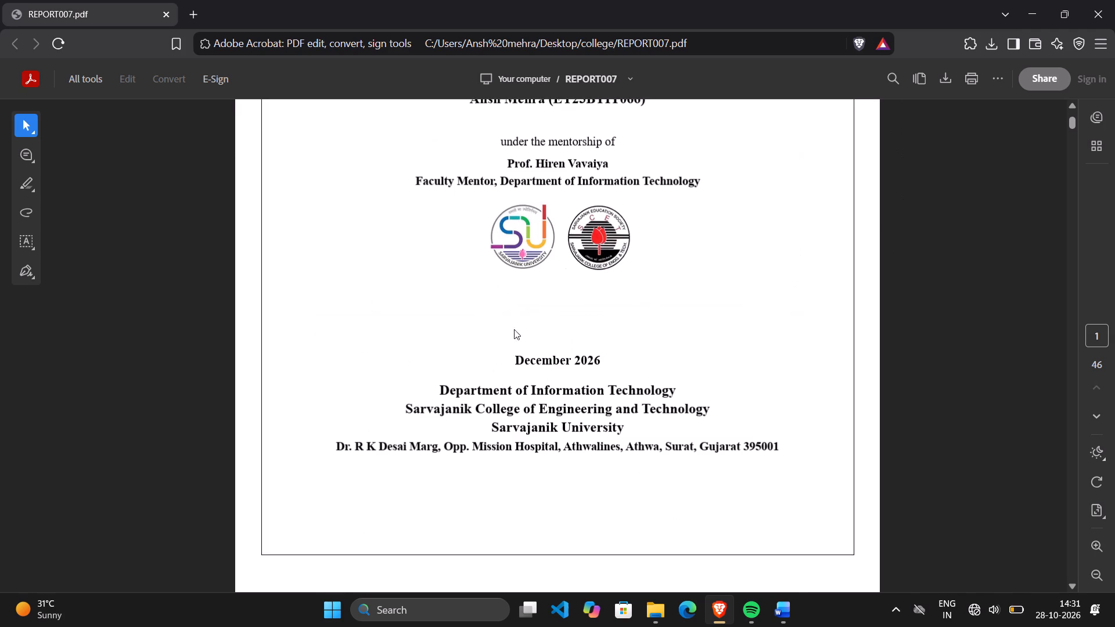
scroll(568, 164, "down", 7)
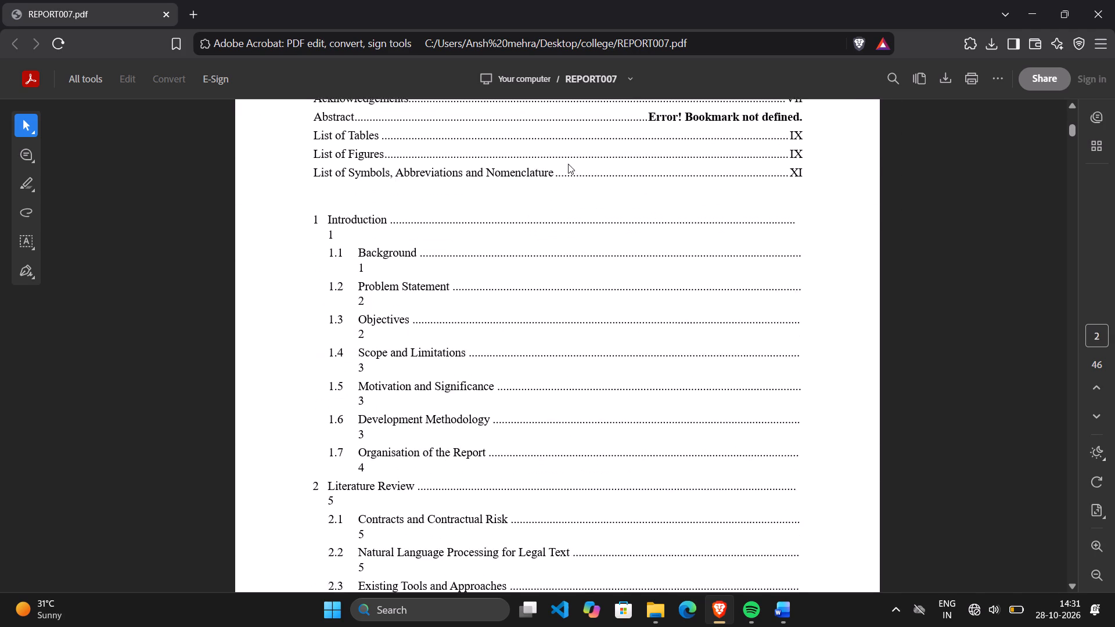
scroll(568, 164, "down", 1)
scroll(568, 164, "up", 1)
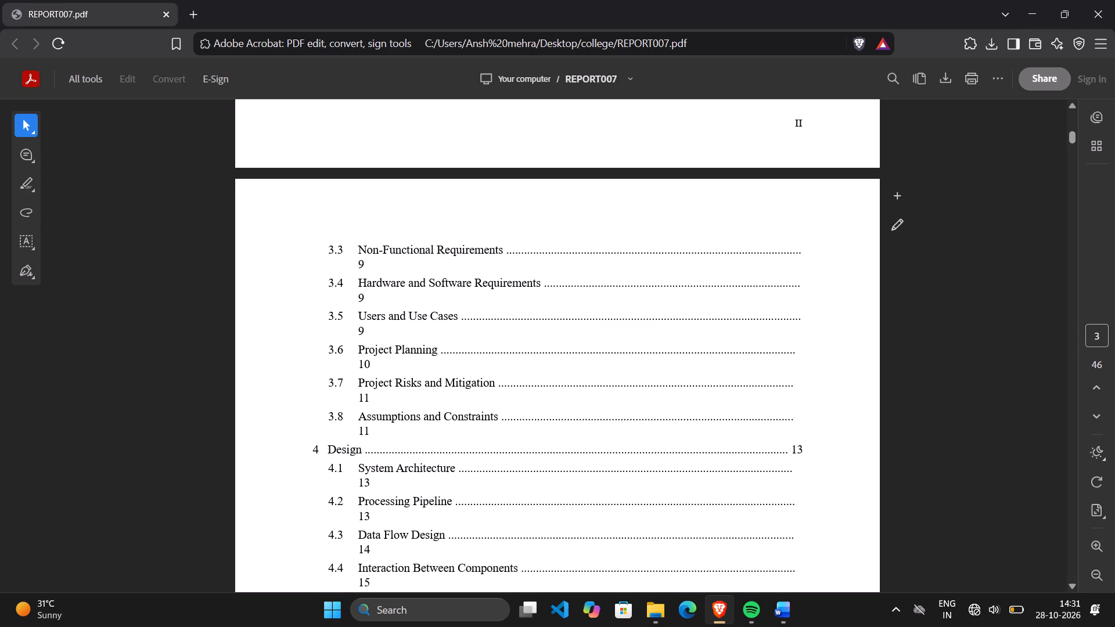
scroll(363, 355, "right", 2)
scroll(363, 355, "down", 1)
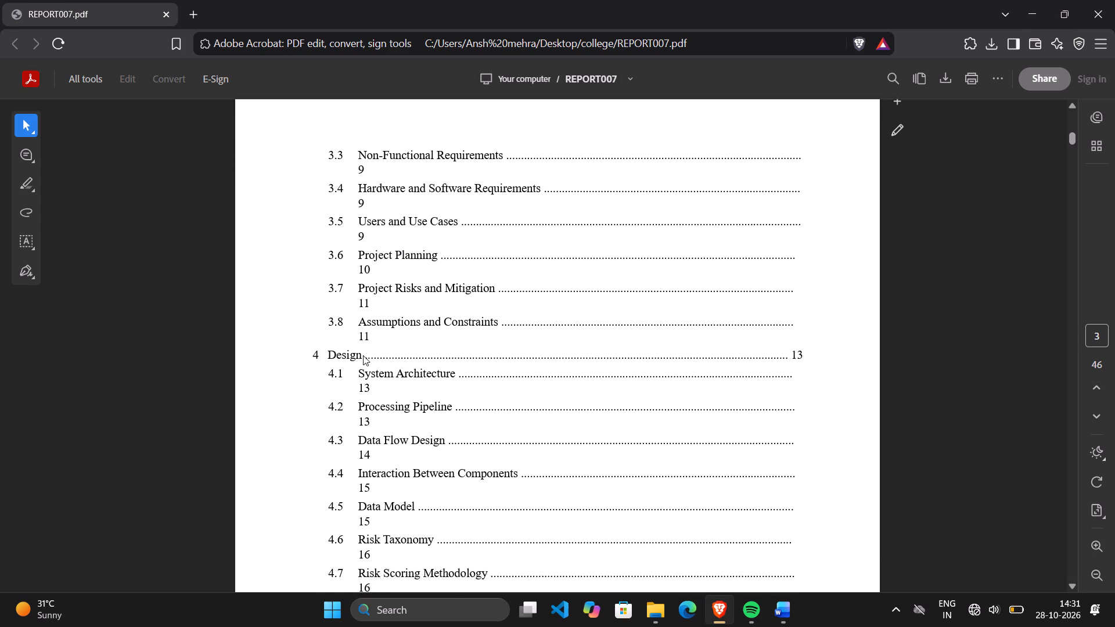
scroll(363, 355, "down", 6)
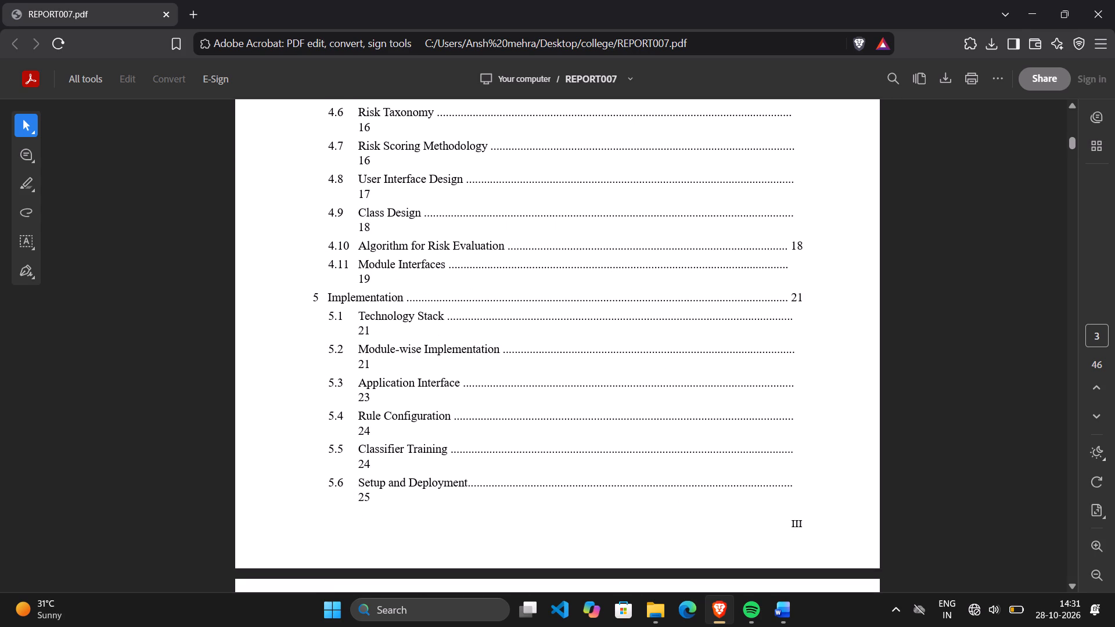
Examine the certificate page's signature blocks, examiner's signature line and page number.
scroll(363, 355, "down", 6)
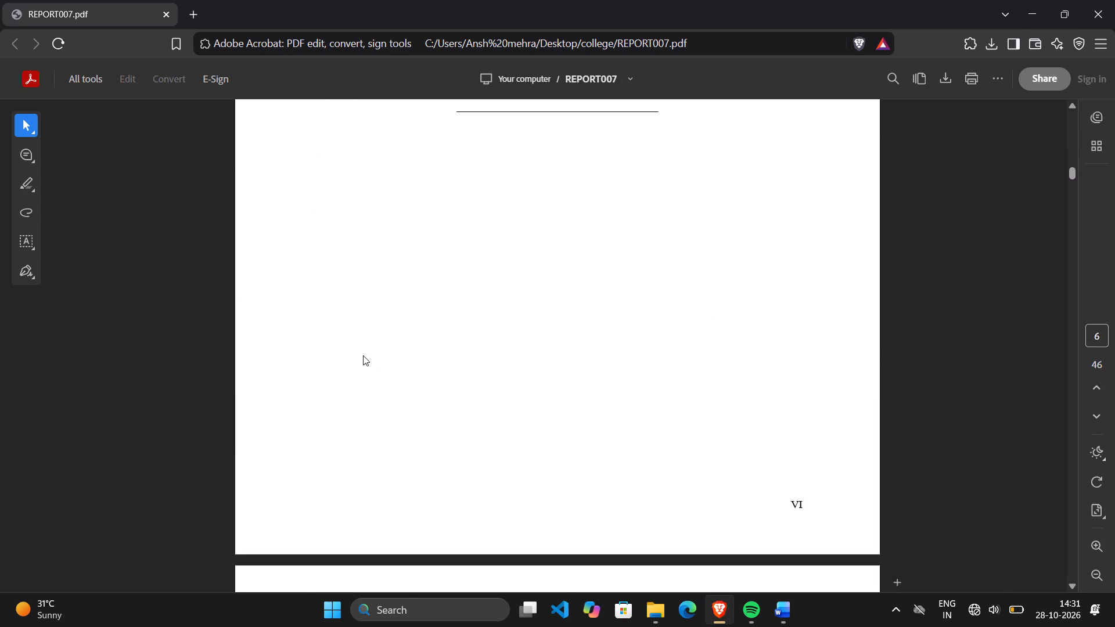
scroll(363, 355, "up", 1)
scroll(363, 355, "down", 5)
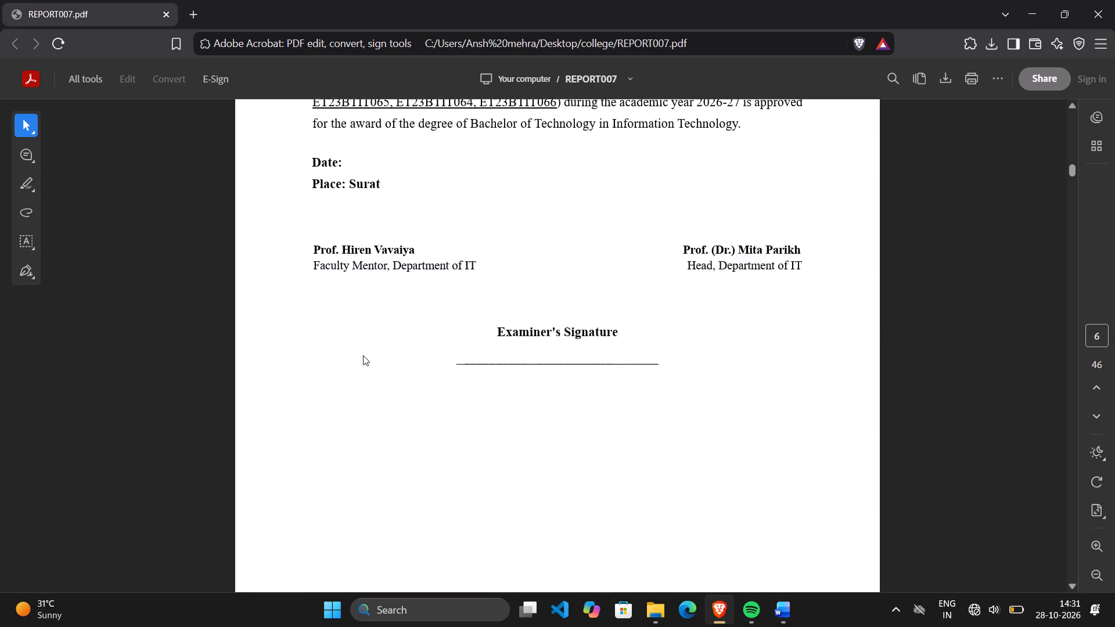
scroll(363, 355, "down", 1)
scroll(467, 269, "down", 2)
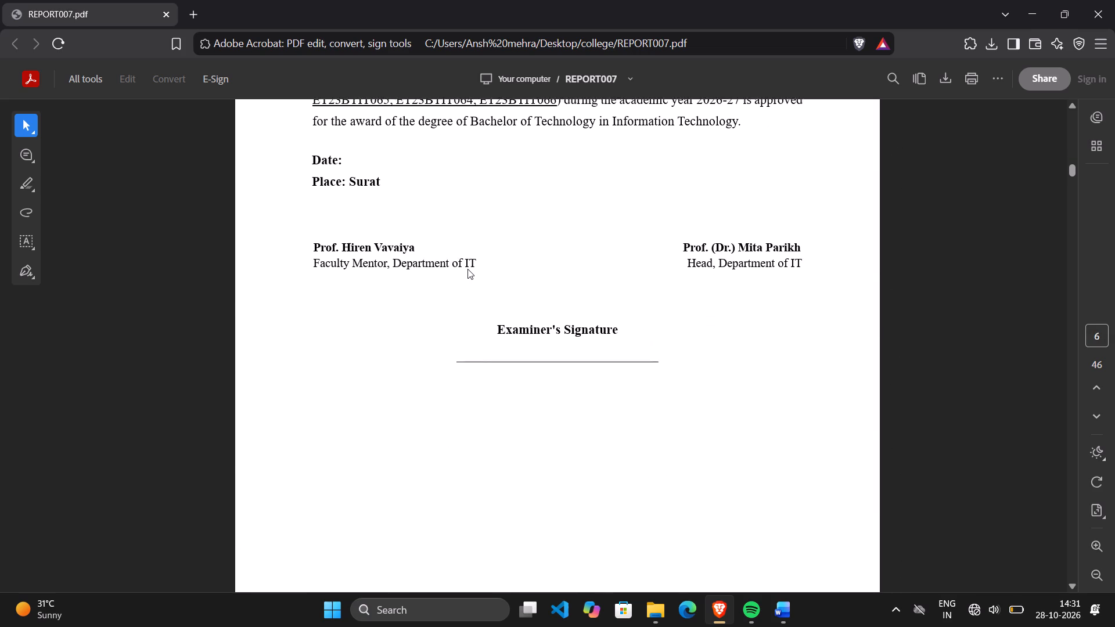
scroll(467, 269, "down", 3)
scroll(467, 269, "up", 2)
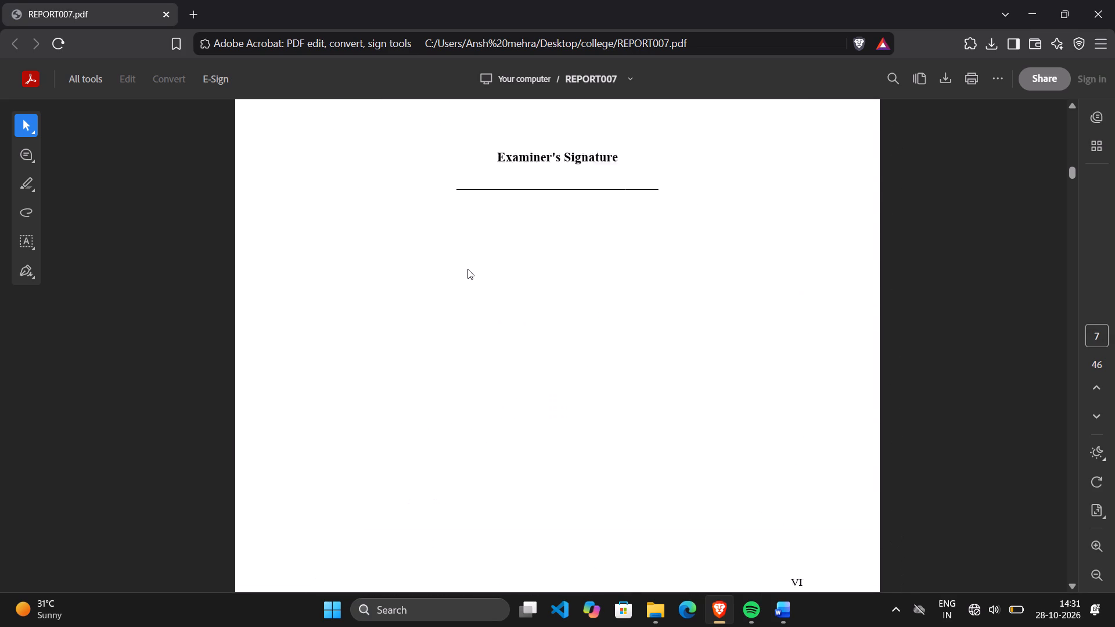
scroll(467, 269, "up", 3)
scroll(403, 454, "down", 2)
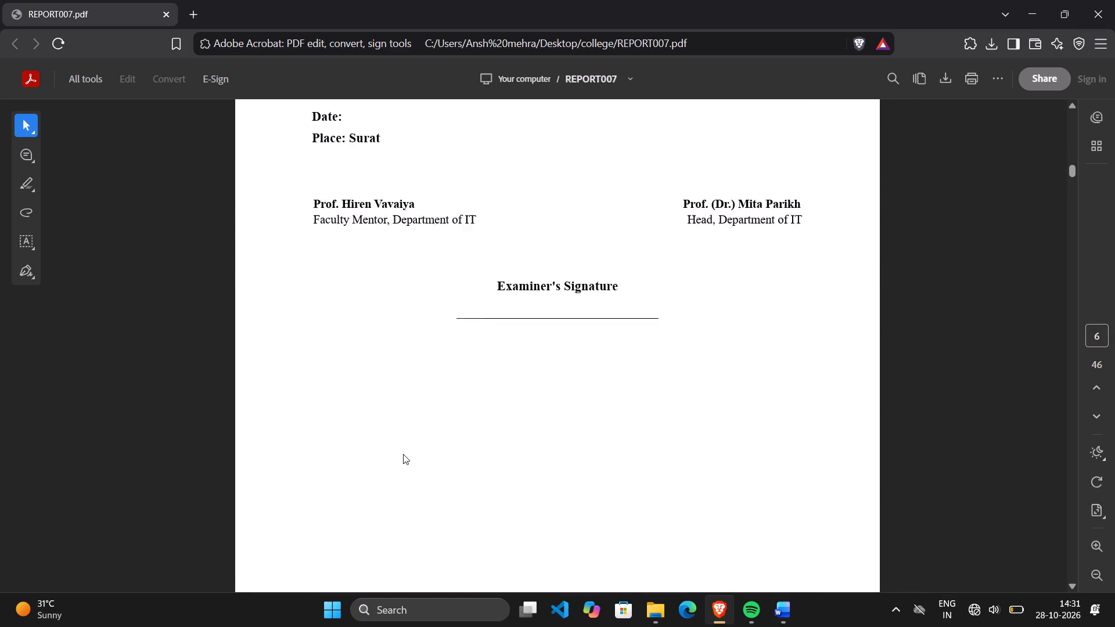
Examine the Acknowledgements page, including its paragraphs and the placement of the student name and enrollment list.
scroll(403, 454, "down", 6)
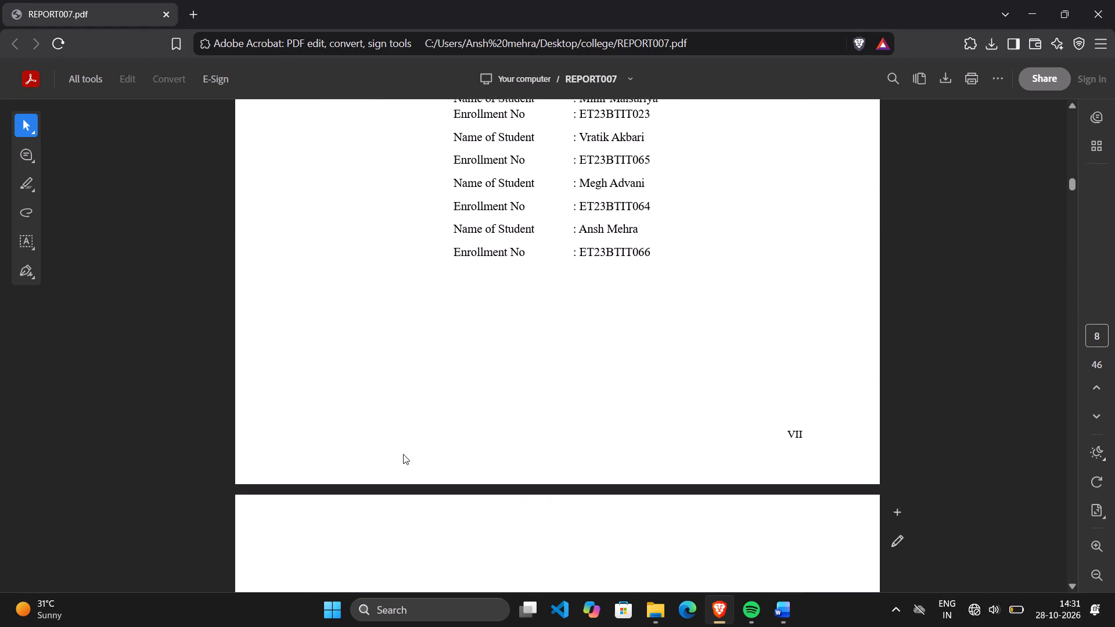
scroll(403, 454, "down", 1)
scroll(403, 454, "up", 3)
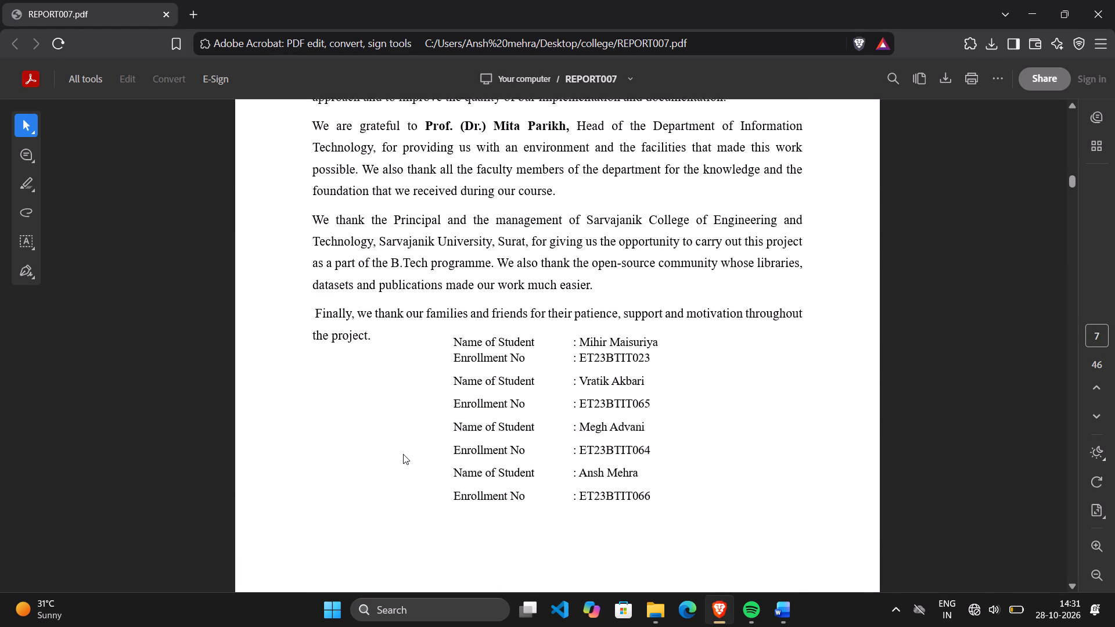
scroll(403, 454, "up", 2)
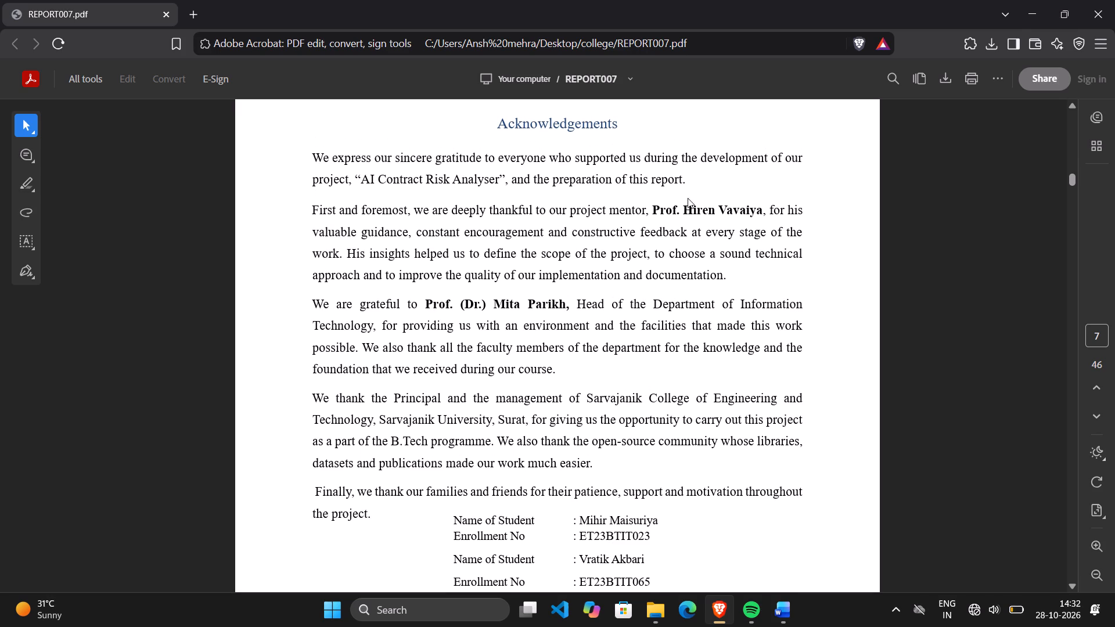
scroll(498, 318, "down", 3)
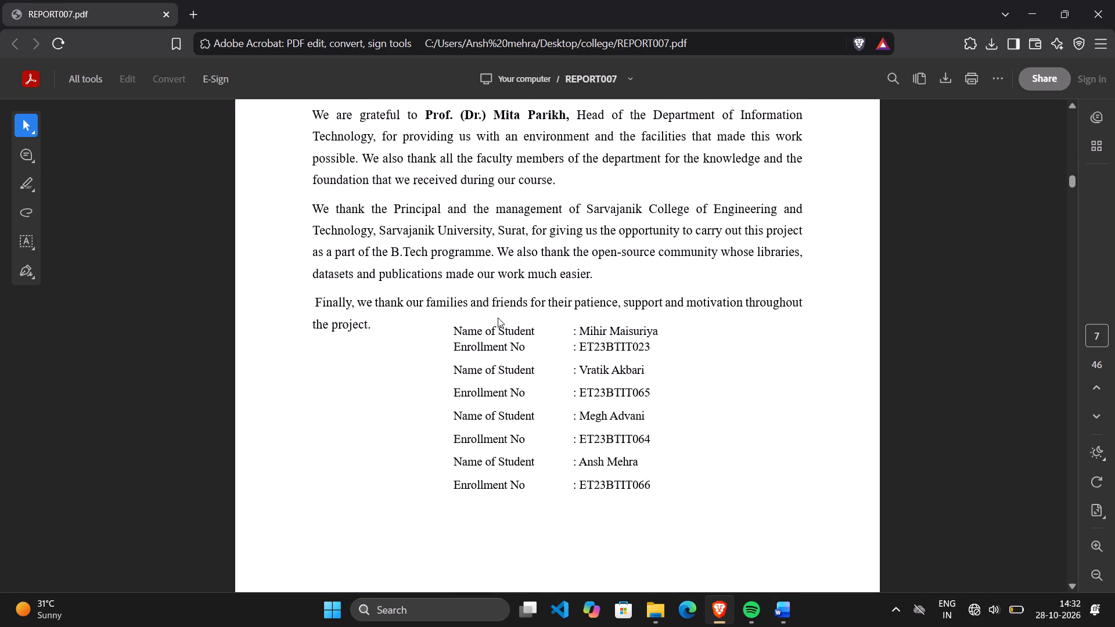
scroll(498, 318, "up", 2)
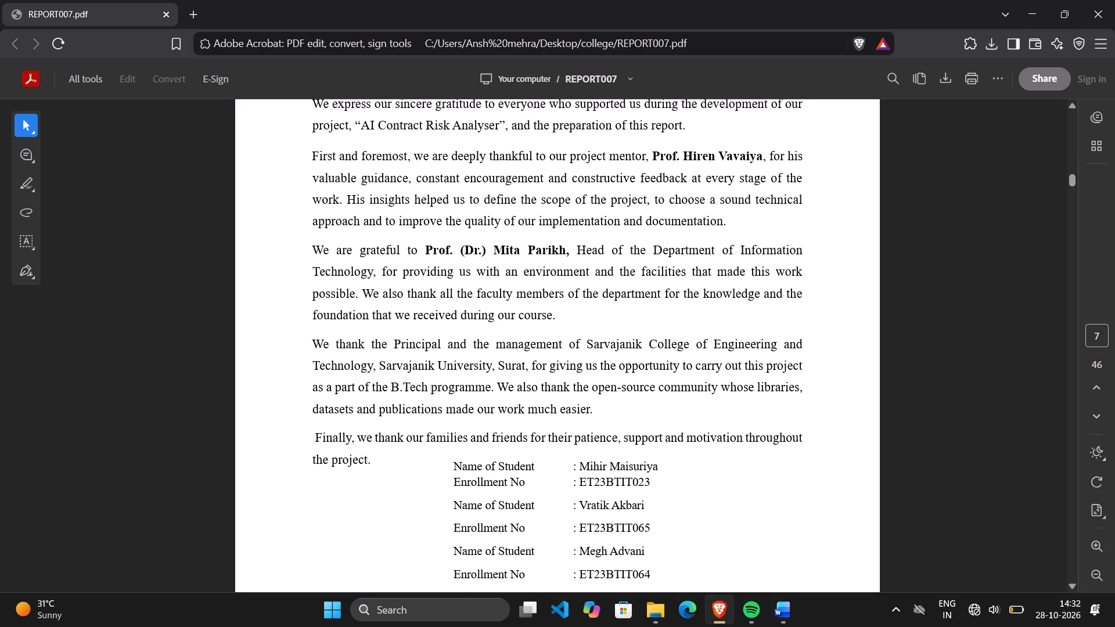
scroll(634, 231, "down", 5)
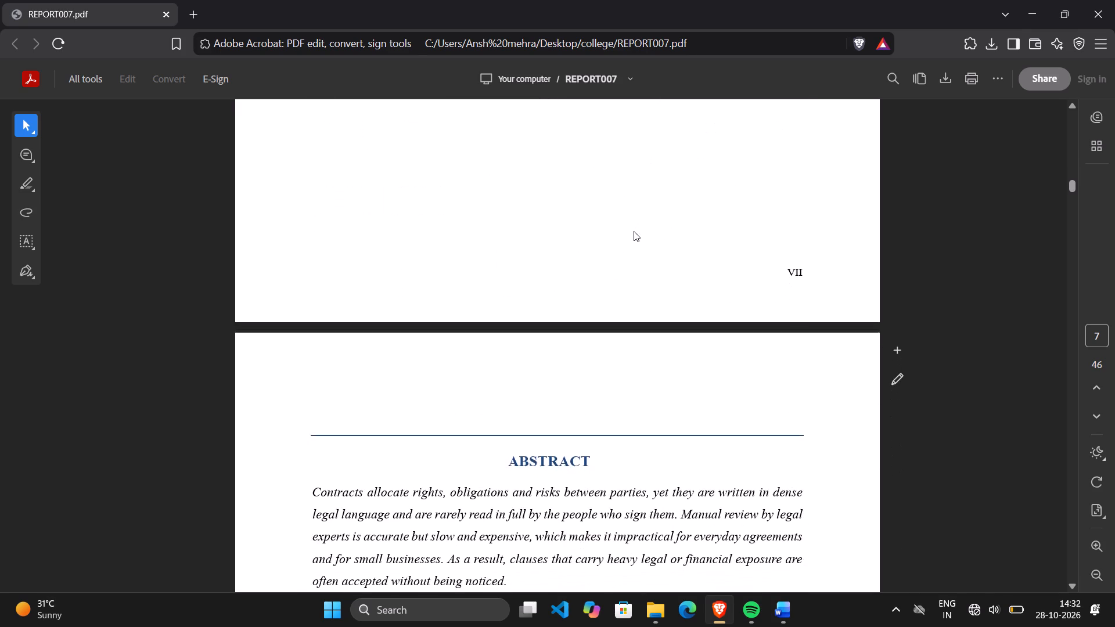
Look through the abstract, the lists of tables and figures, and the symbols and abbreviations table.
scroll(634, 231, "down", 6)
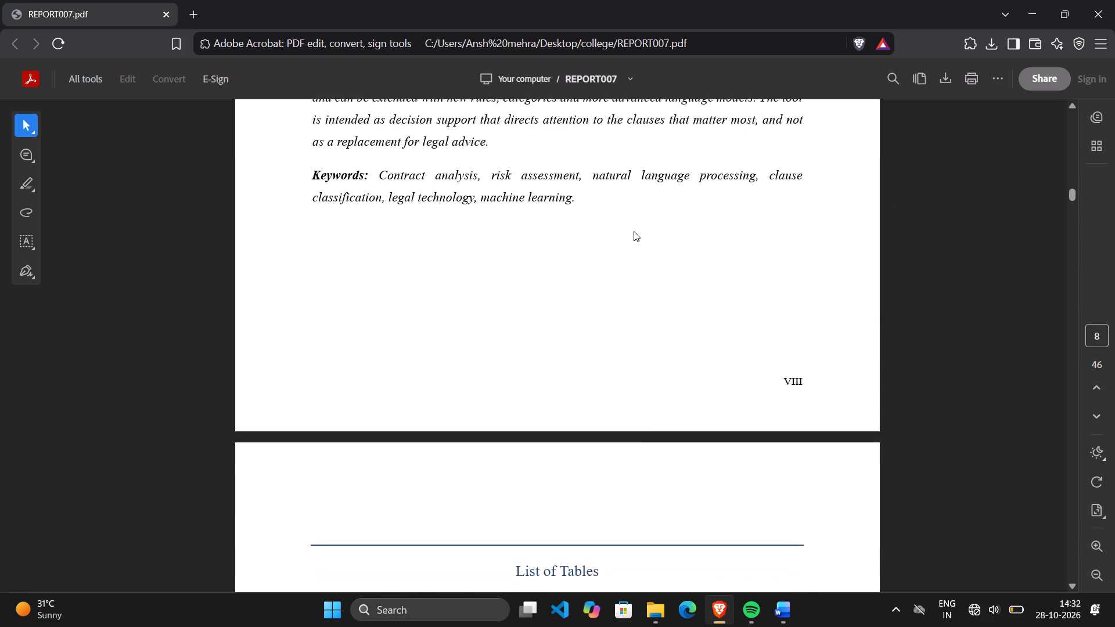
scroll(634, 231, "down", 5)
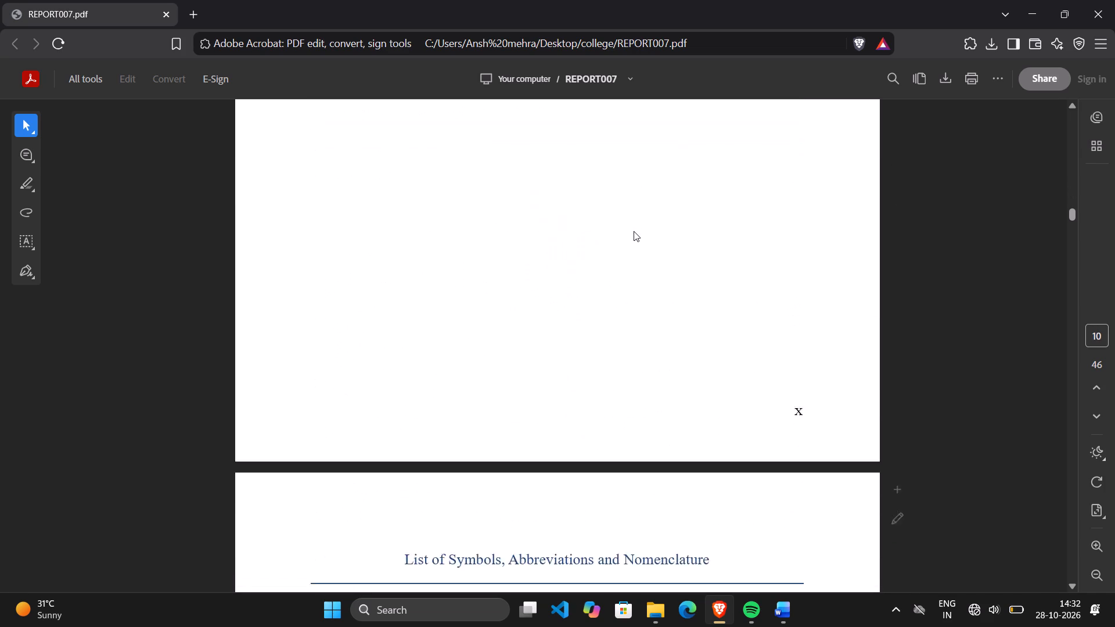
scroll(634, 231, "down", 4)
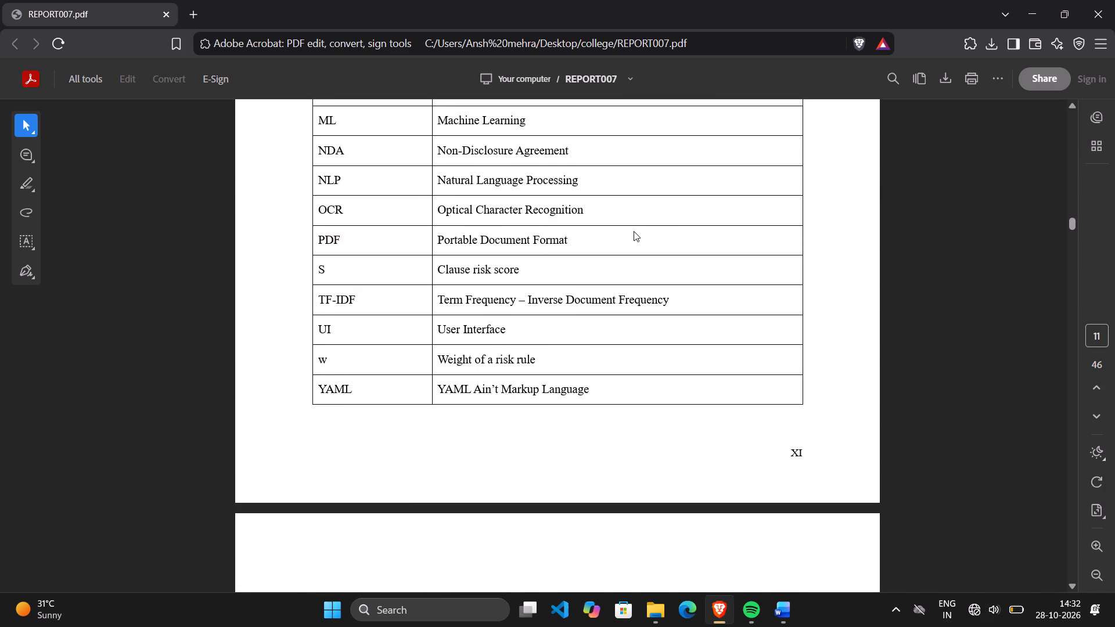
Review chapter 1 from its opening pages to Development Methodology, checking section headings, text flow and page numbers.
scroll(634, 231, "down", 4)
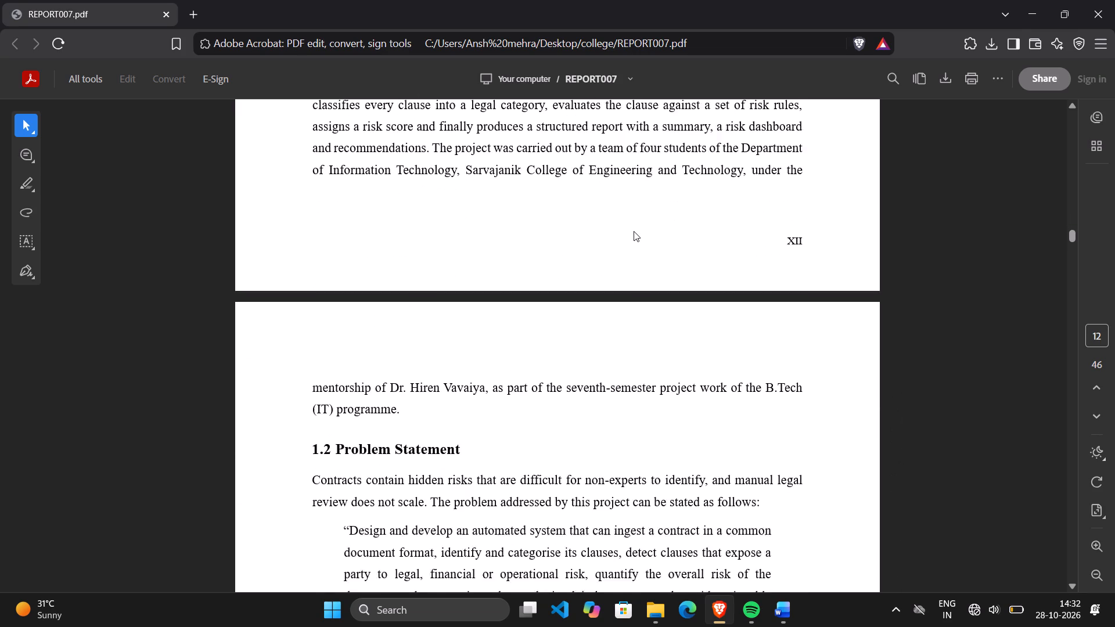
scroll(634, 231, "down", 1)
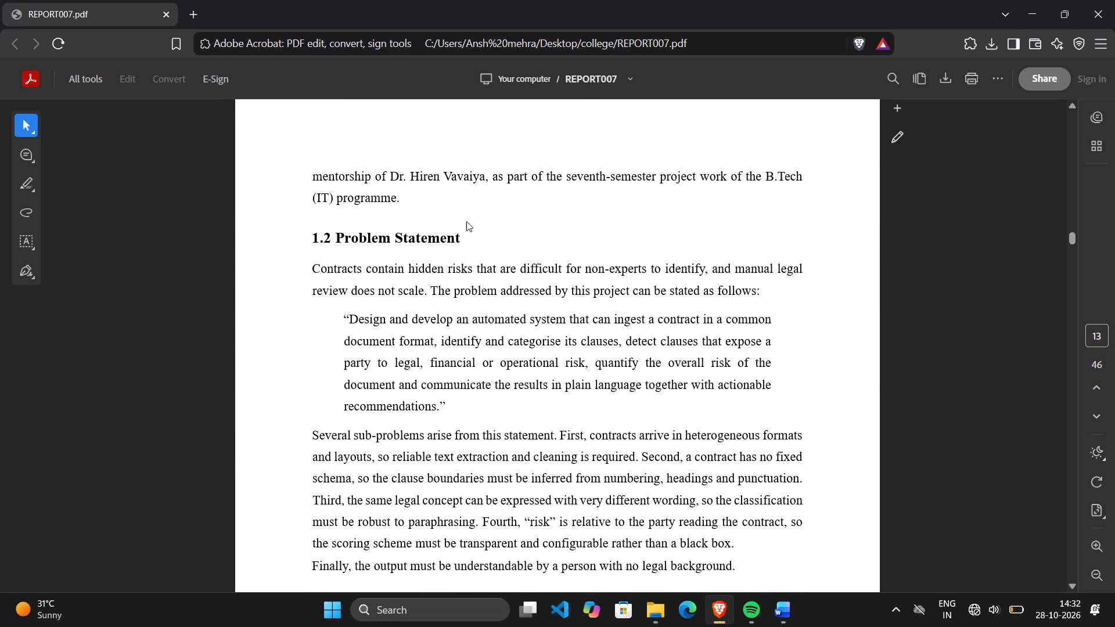
scroll(466, 221, "down", 2)
scroll(466, 221, "up", 1)
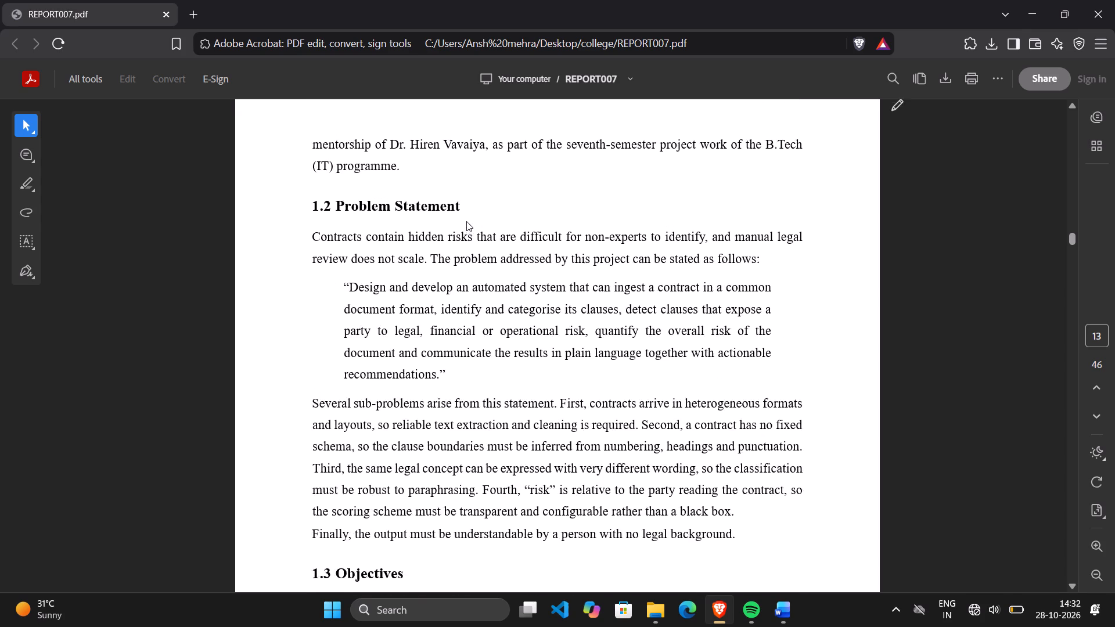
scroll(466, 221, "up", 1)
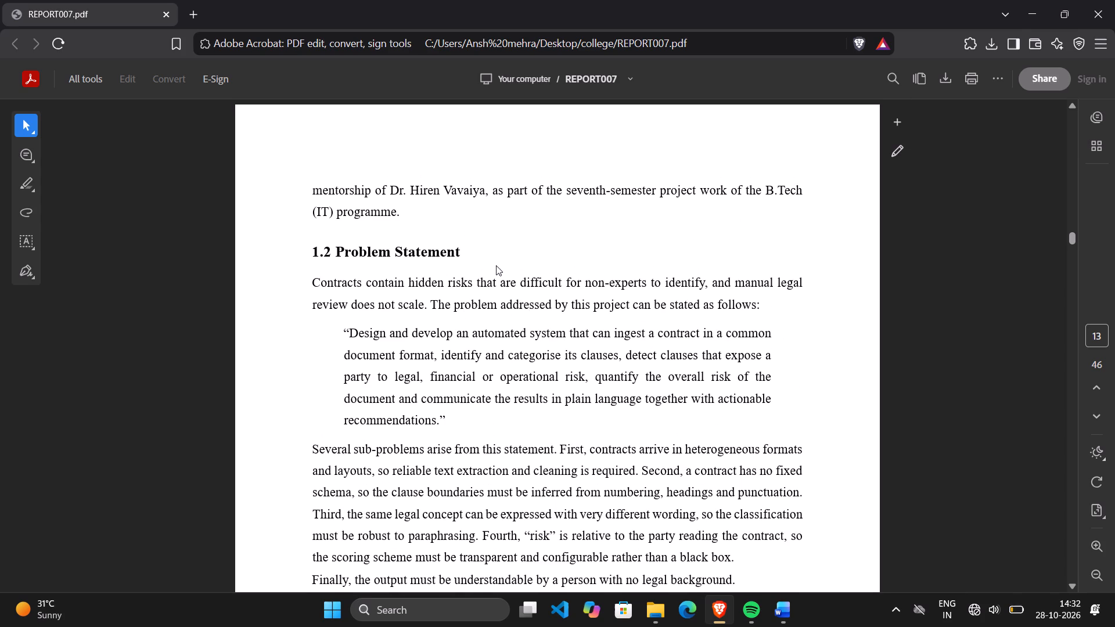
scroll(496, 265, "down", 7)
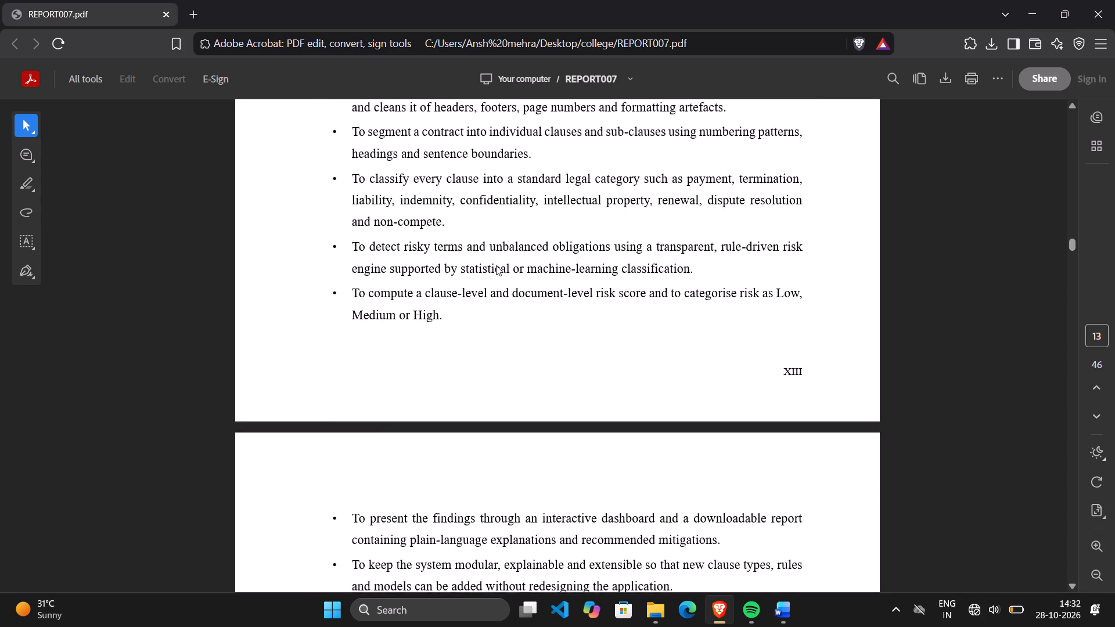
scroll(496, 265, "down", 6)
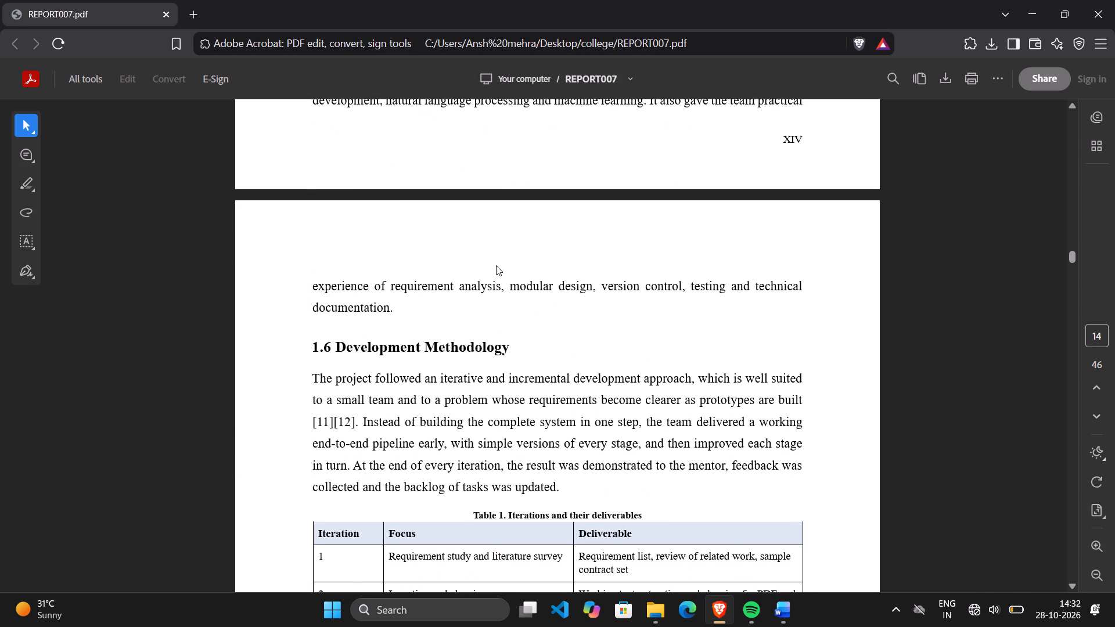
Check Table 1 and Table 2 in sections 1.6 and 1.7, their page breaks, and the start of chapter 2, Literature Review.
scroll(496, 265, "down", 4)
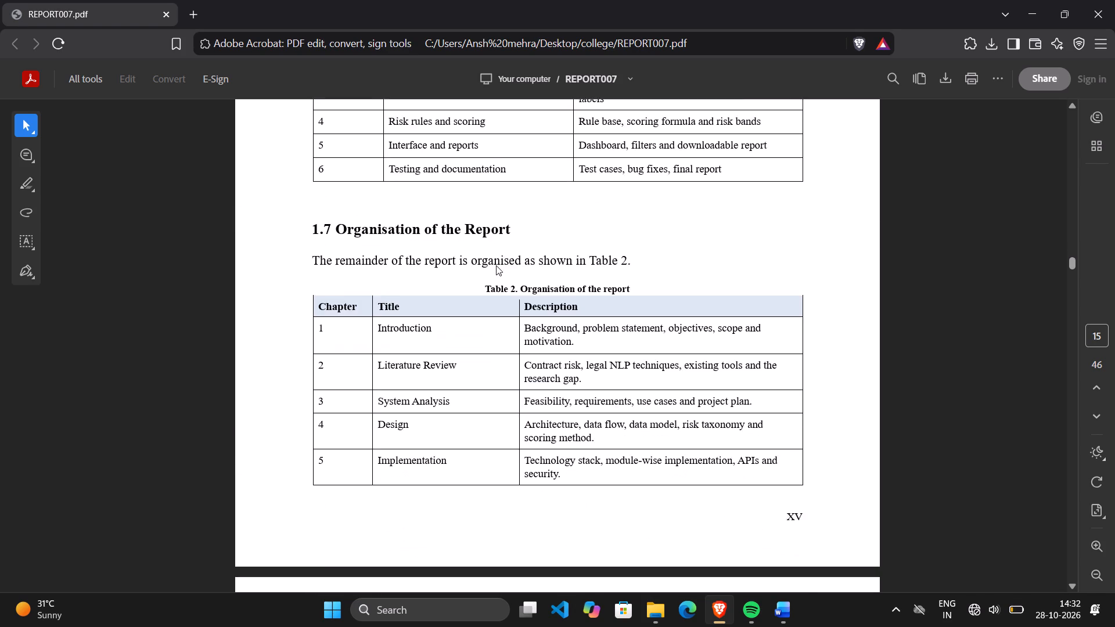
scroll(496, 265, "down", 6)
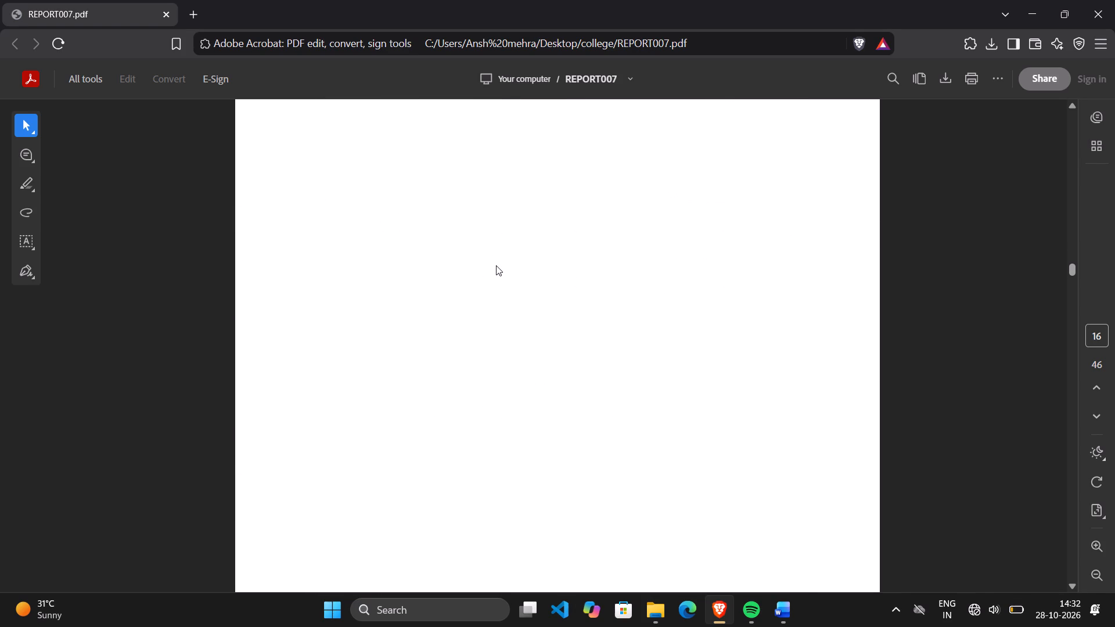
scroll(496, 265, "down", 4)
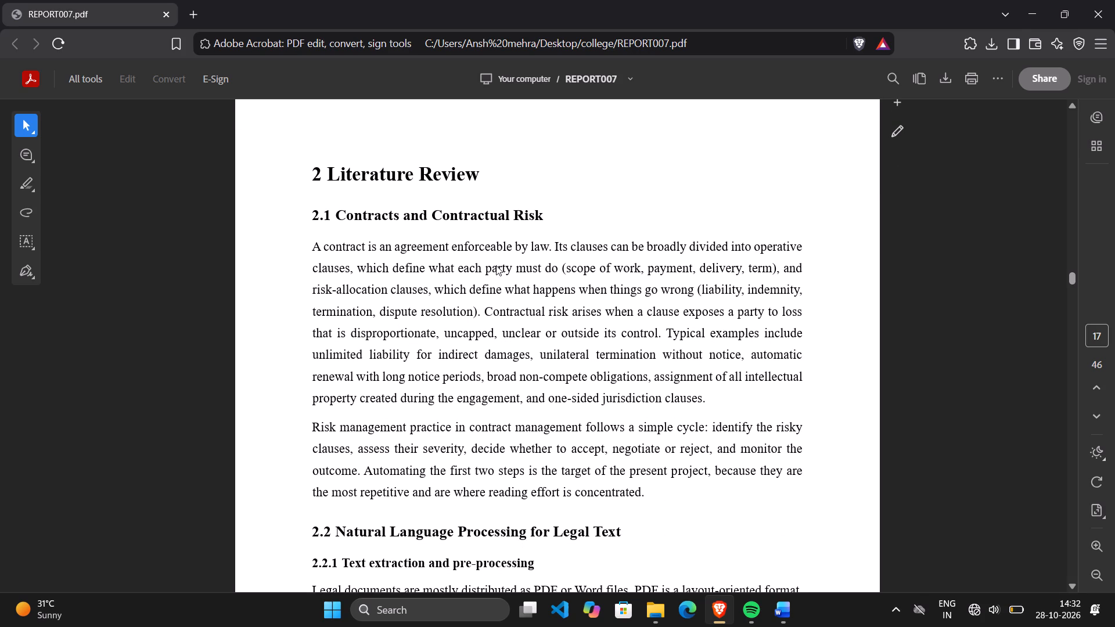
scroll(496, 265, "up", 6)
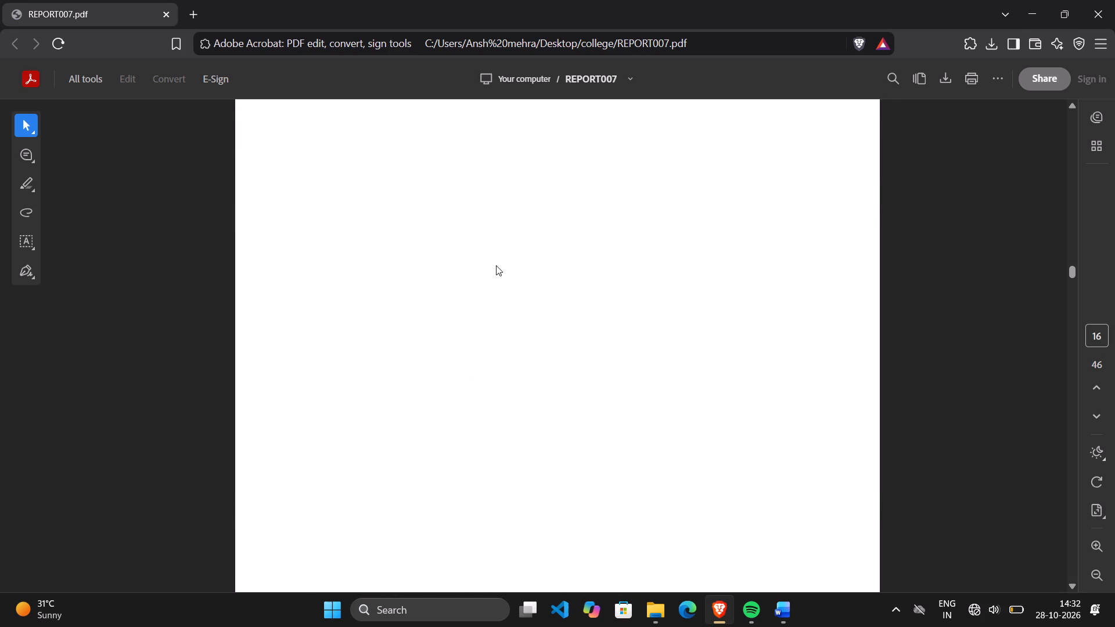
scroll(496, 265, "up", 4)
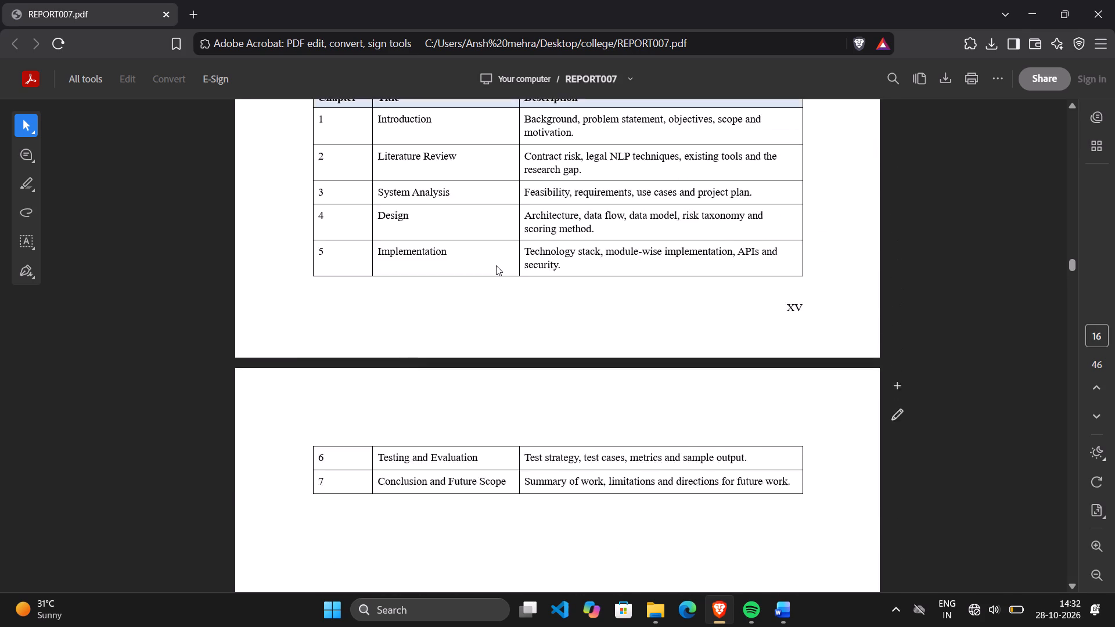
scroll(496, 265, "up", 2)
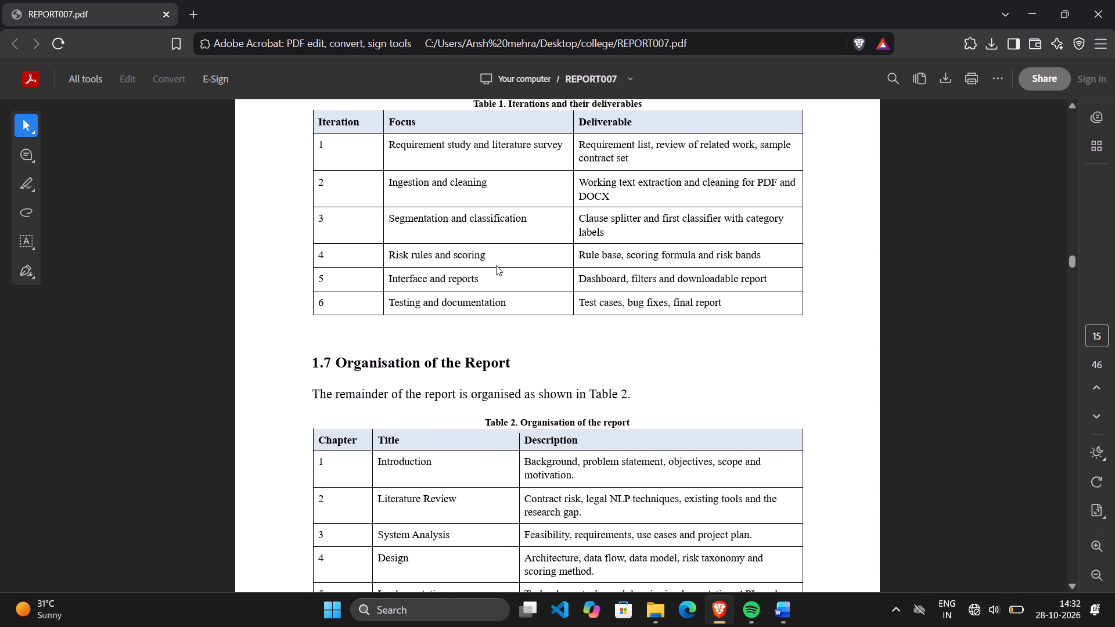
scroll(496, 265, "up", 2)
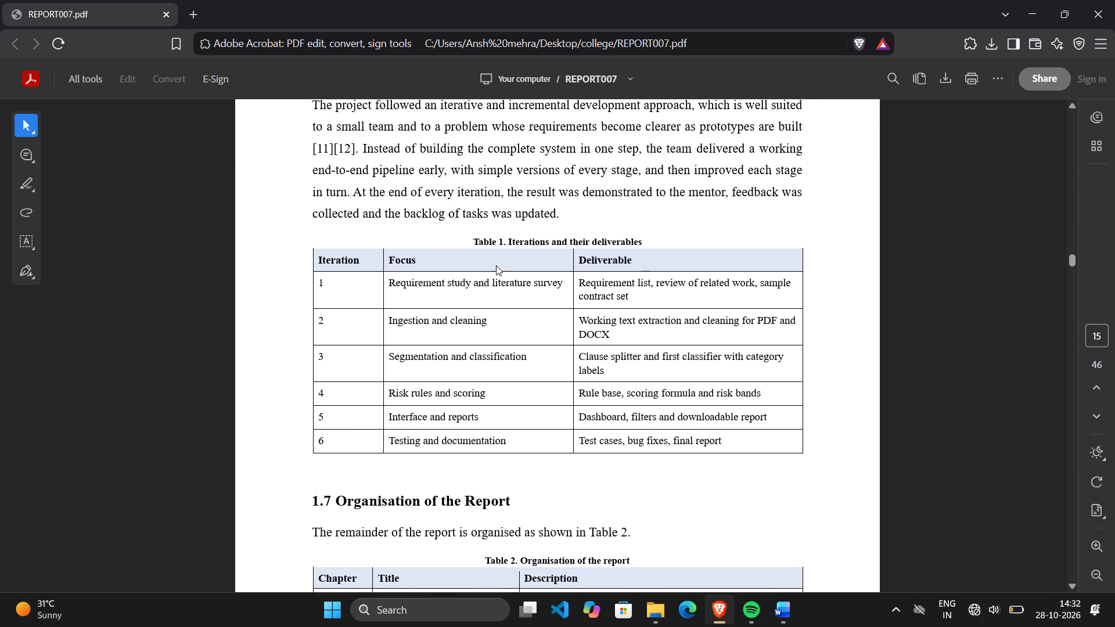
scroll(496, 265, "down", 1)
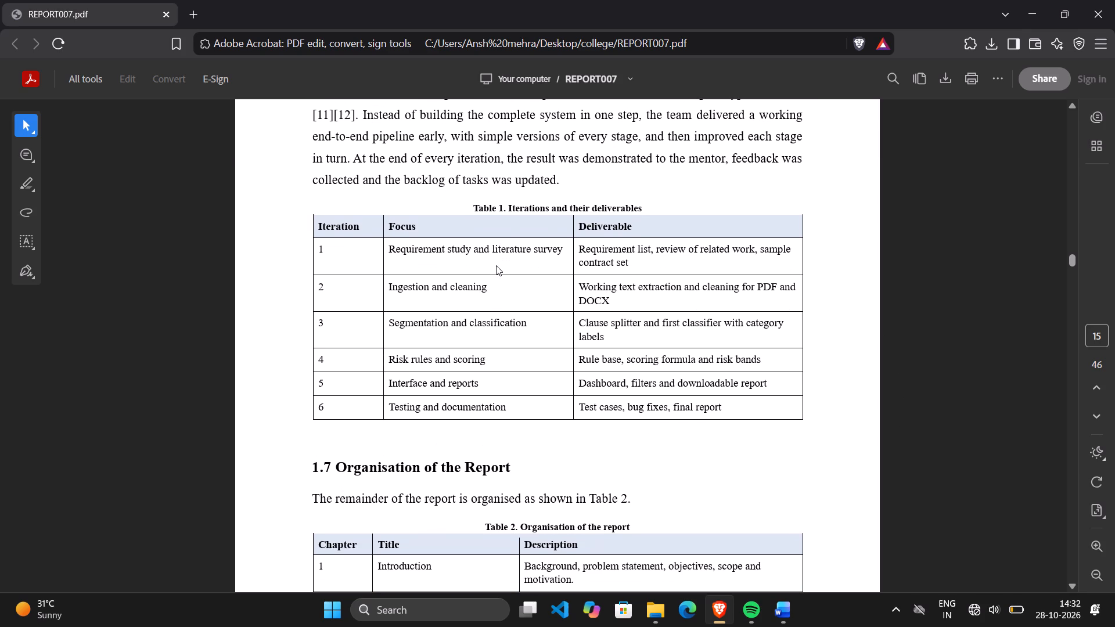
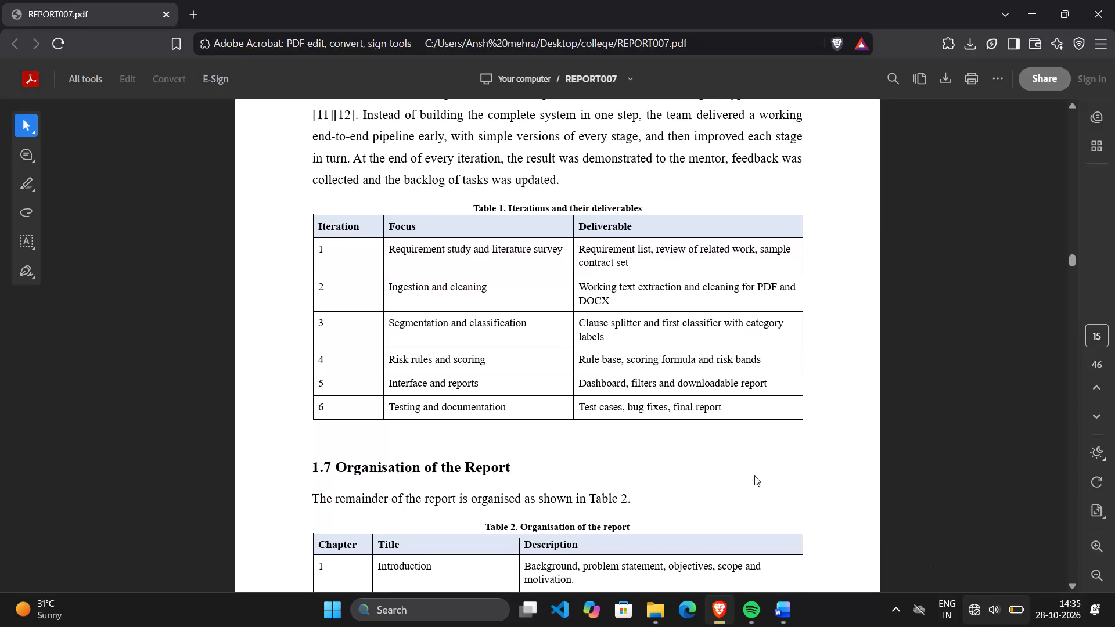
Recheck the cover page and the Index entries with their page numbers in REPORT007.pdf.
scroll(645, 466, "up", 16)
scroll(645, 466, "up", 6)
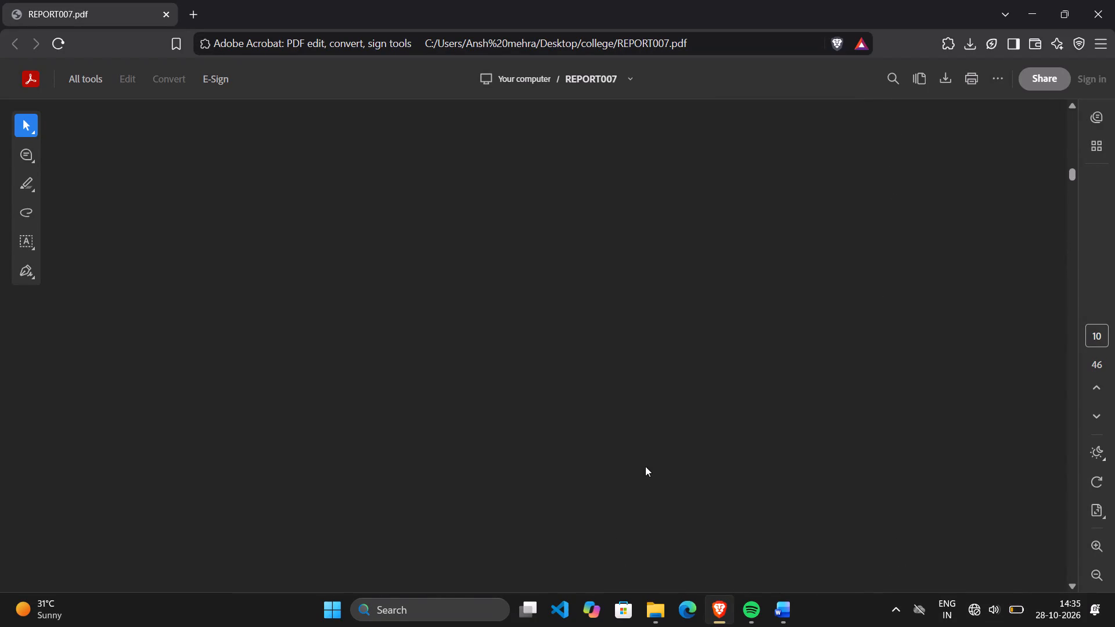
scroll(645, 466, "up", 14)
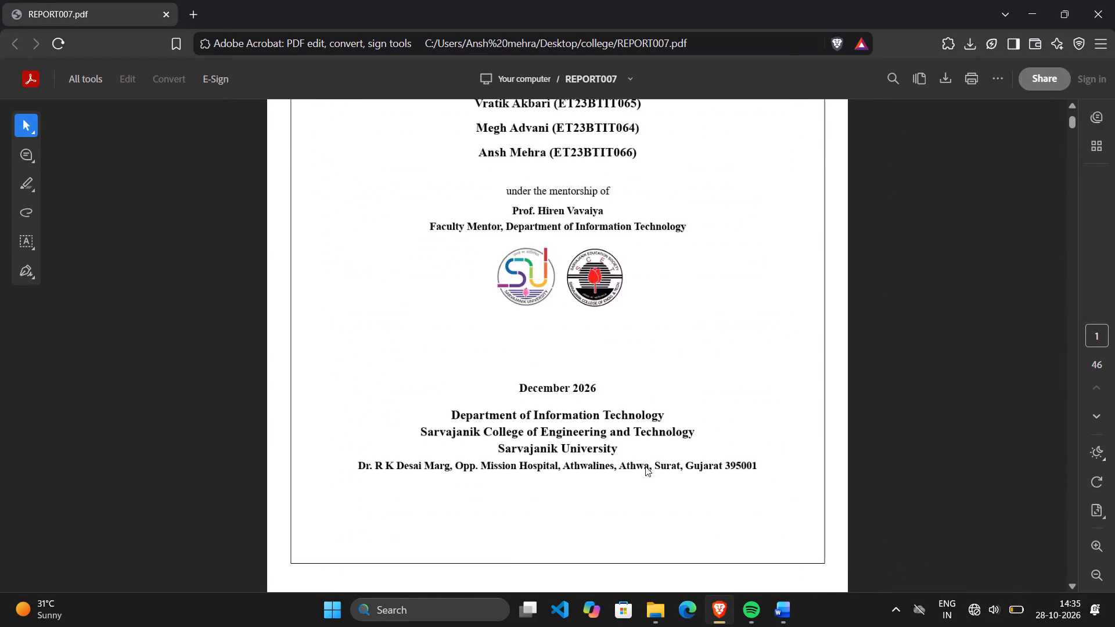
scroll(645, 466, "up", 6)
scroll(645, 466, "down", 1)
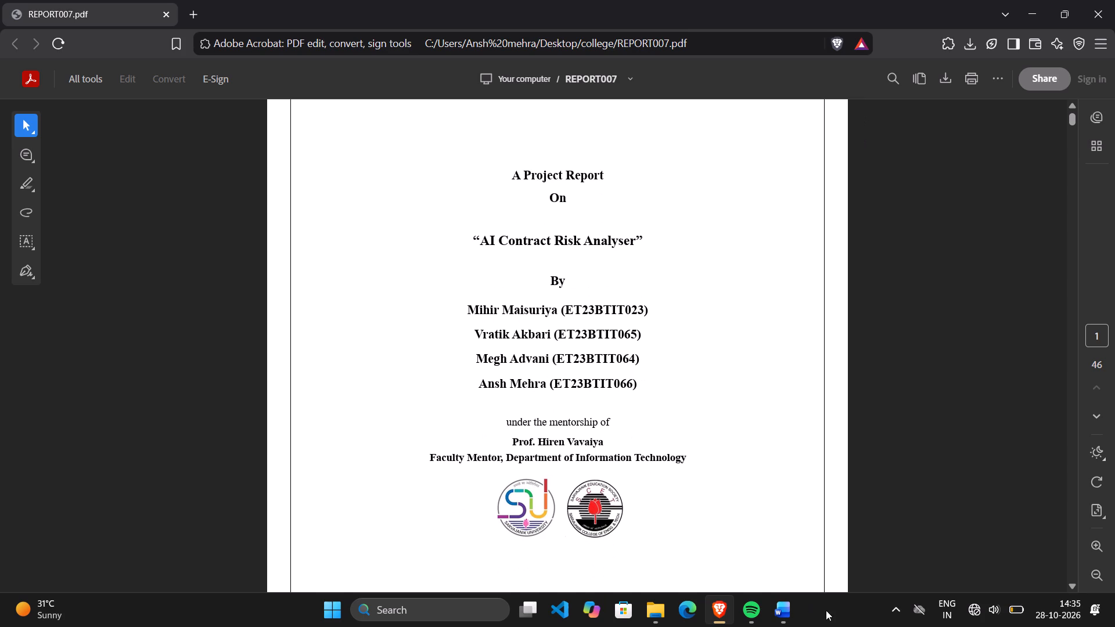
scroll(666, 392, "up", 1)
scroll(666, 392, "down", 3)
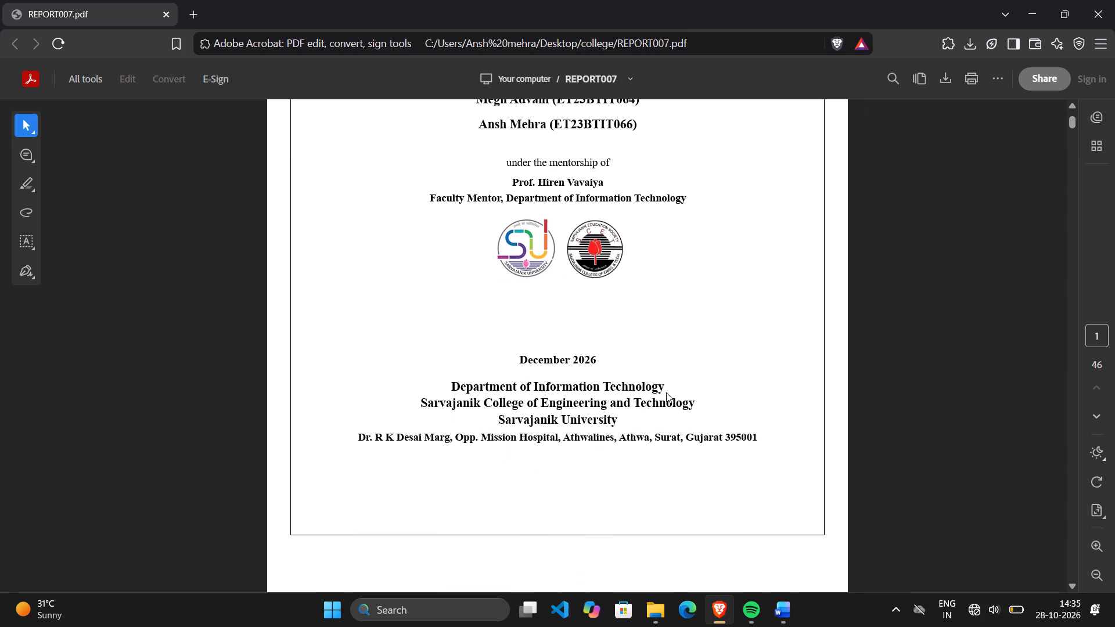
scroll(666, 392, "down", 6)
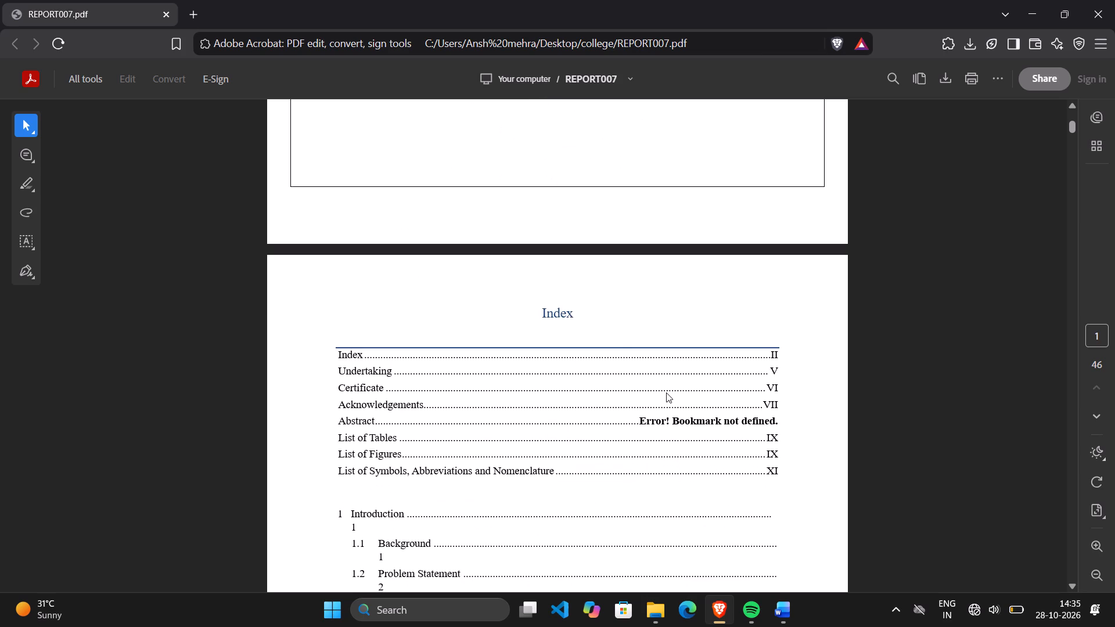
scroll(666, 392, "down", 3)
scroll(666, 392, "up", 1)
scroll(426, 271, "up", 1)
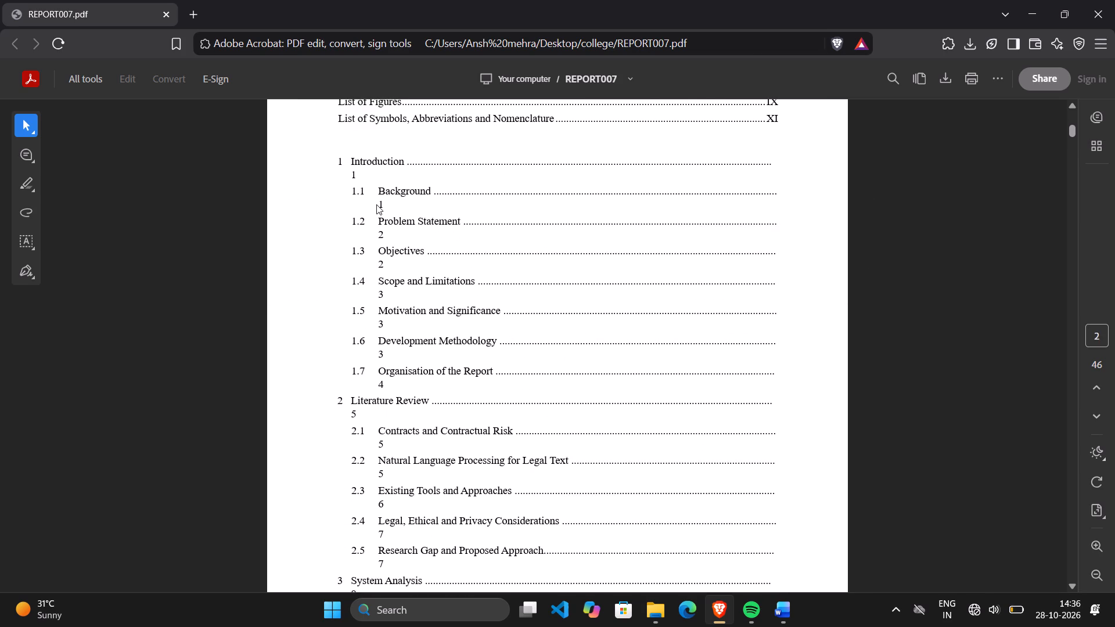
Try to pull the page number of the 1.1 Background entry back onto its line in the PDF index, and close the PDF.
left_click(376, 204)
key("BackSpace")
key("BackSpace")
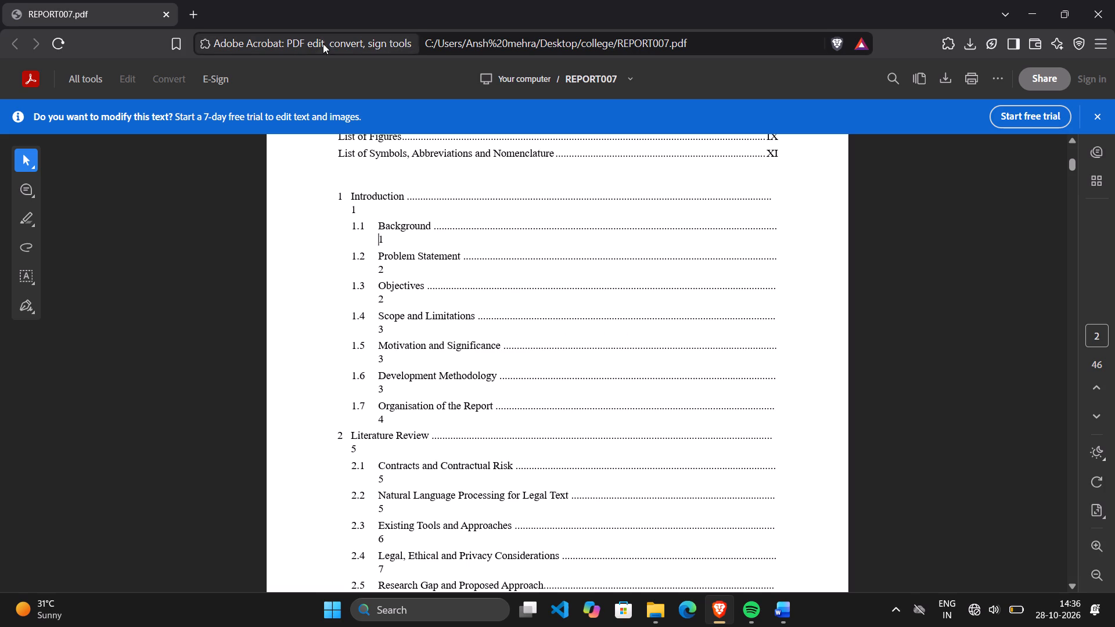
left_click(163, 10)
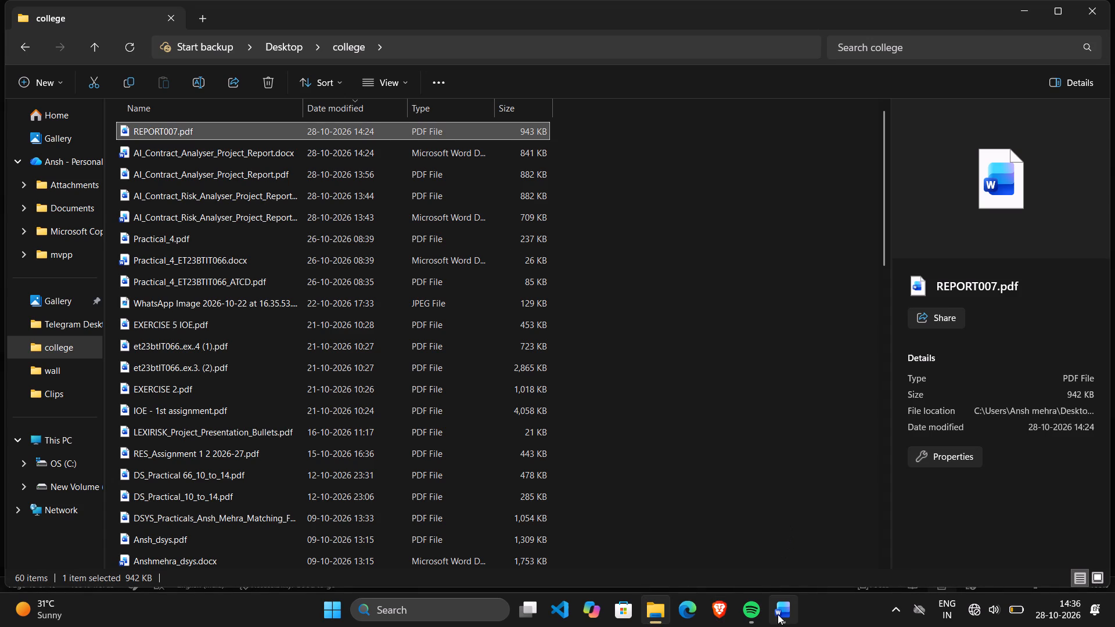
Switch to the Word report and bring the page numbers of the References and Appendix index entries up onto their title lines.
left_click(778, 614)
scroll(566, 362, "up", 20)
scroll(566, 362, "up", 20)
scroll(566, 362, "up", 20)
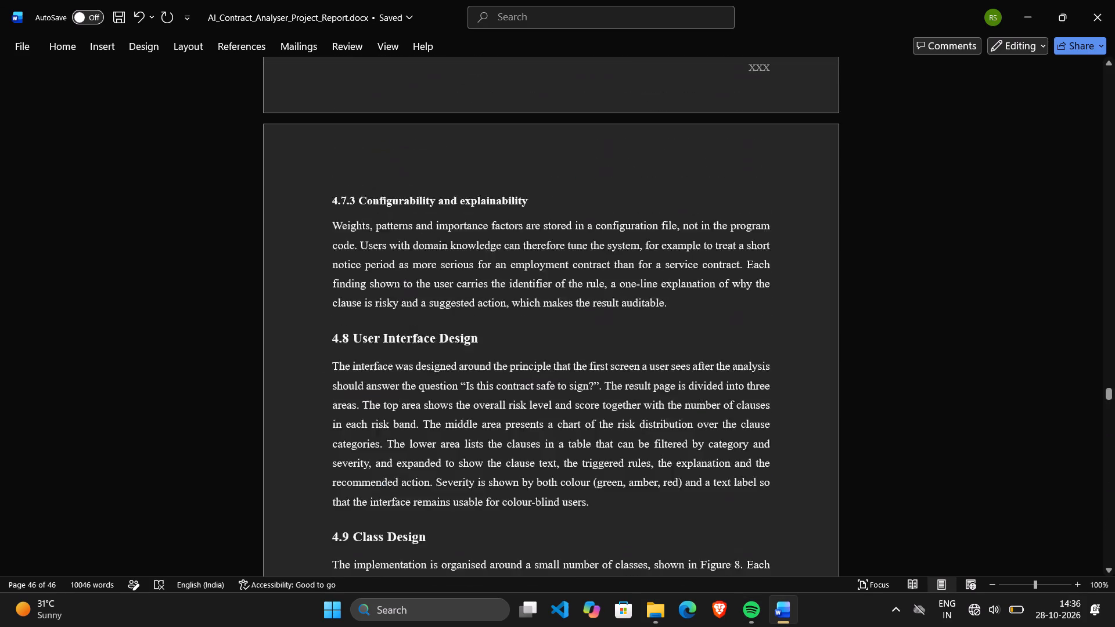
scroll(566, 362, "up", 20)
scroll(566, 362, "up", 20)
scroll(566, 362, "up", 20)
scroll(566, 362, "down", 3)
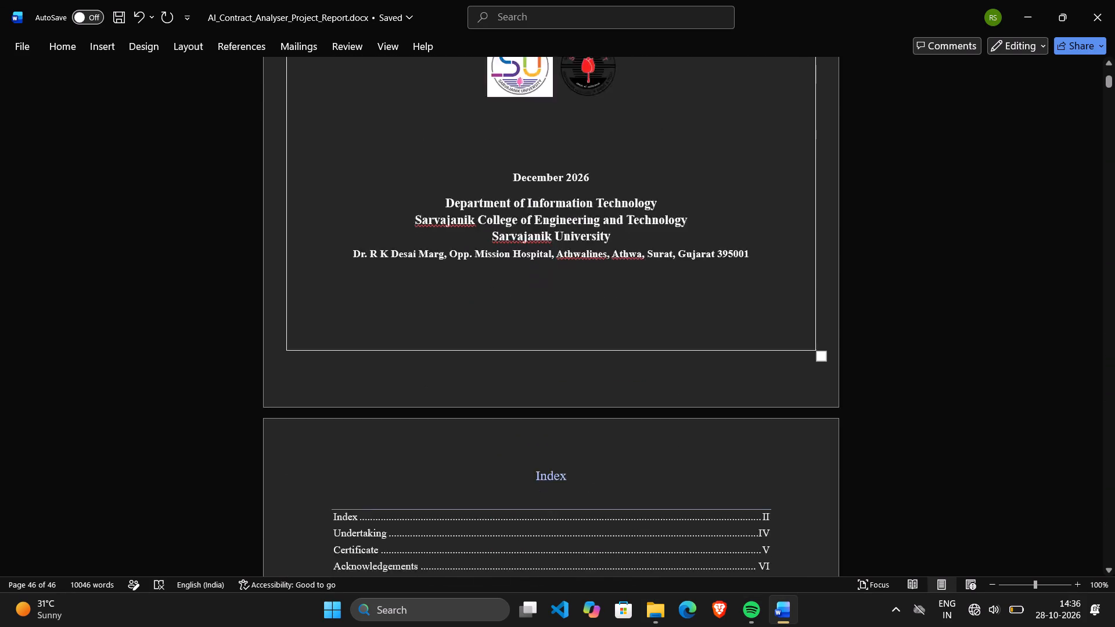
scroll(566, 362, "down", 4)
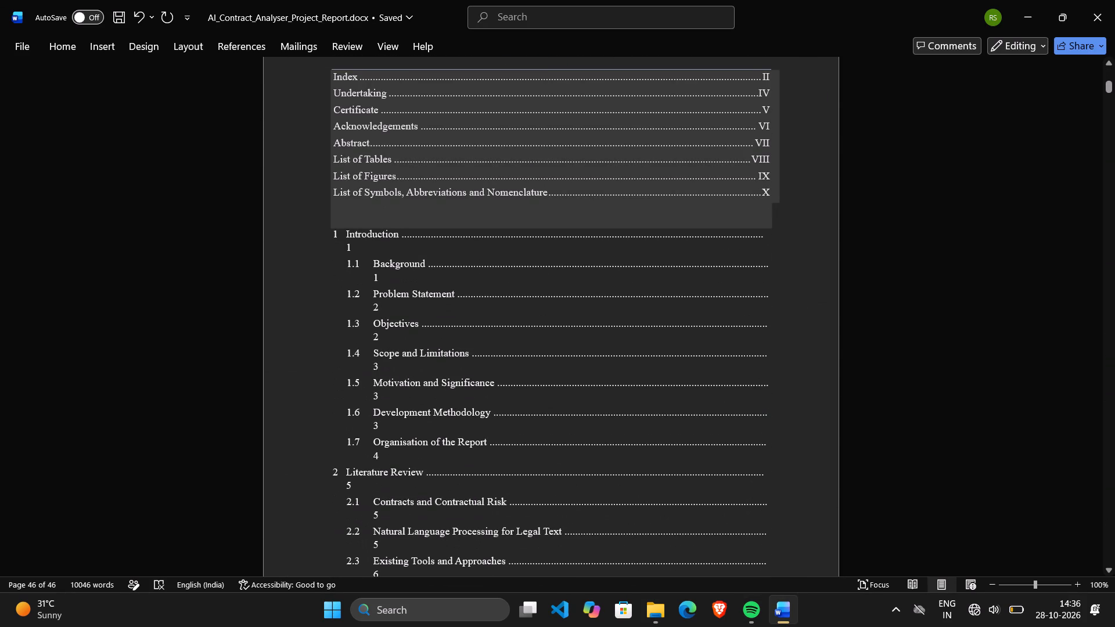
left_click(344, 247)
scroll(449, 463, "down", 2)
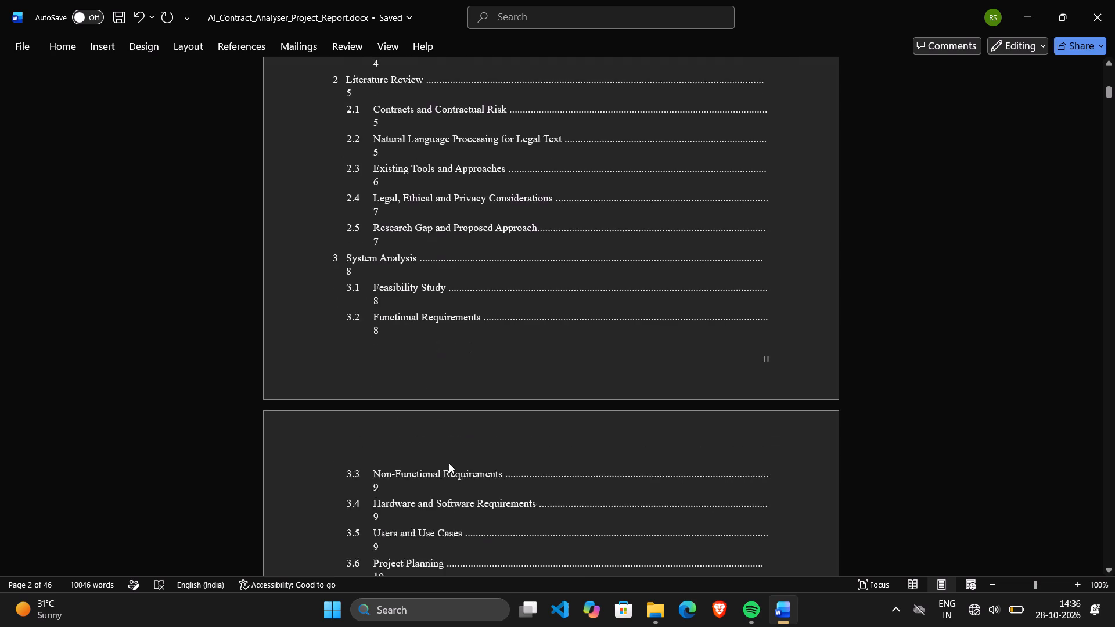
scroll(449, 463, "down", 4)
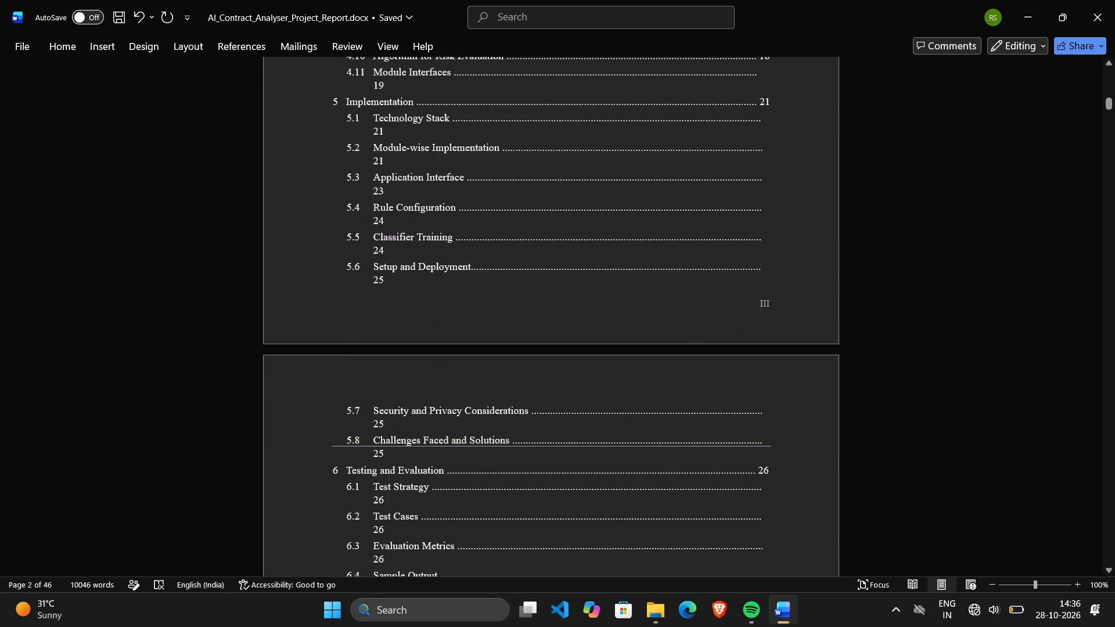
scroll(449, 463, "down", 2)
scroll(449, 463, "up", 1)
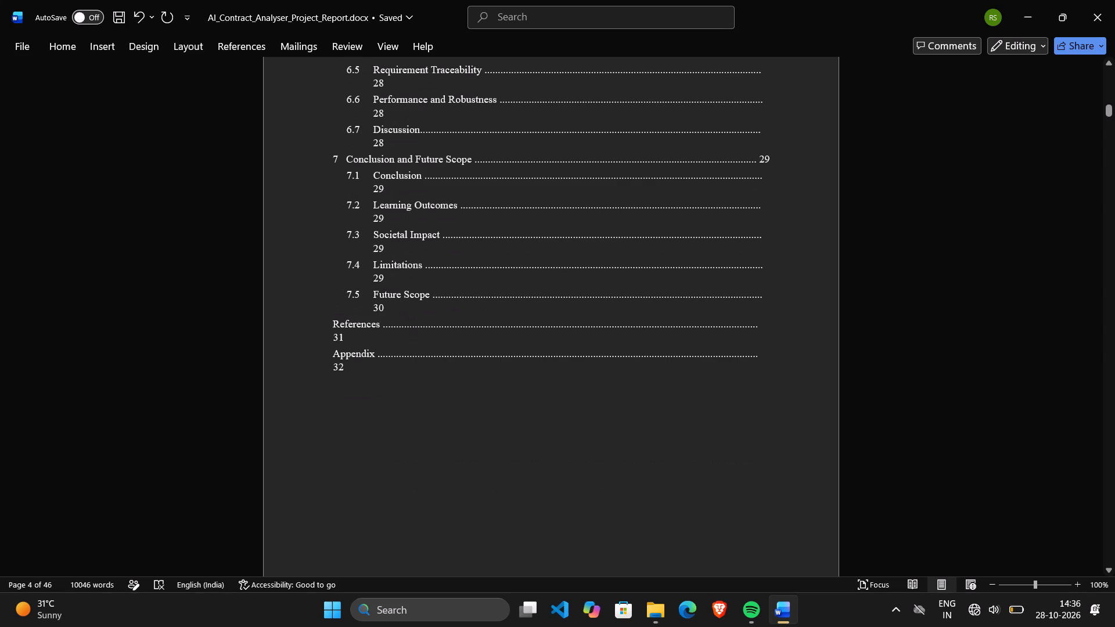
left_click(763, 327)
key("BackSpace")
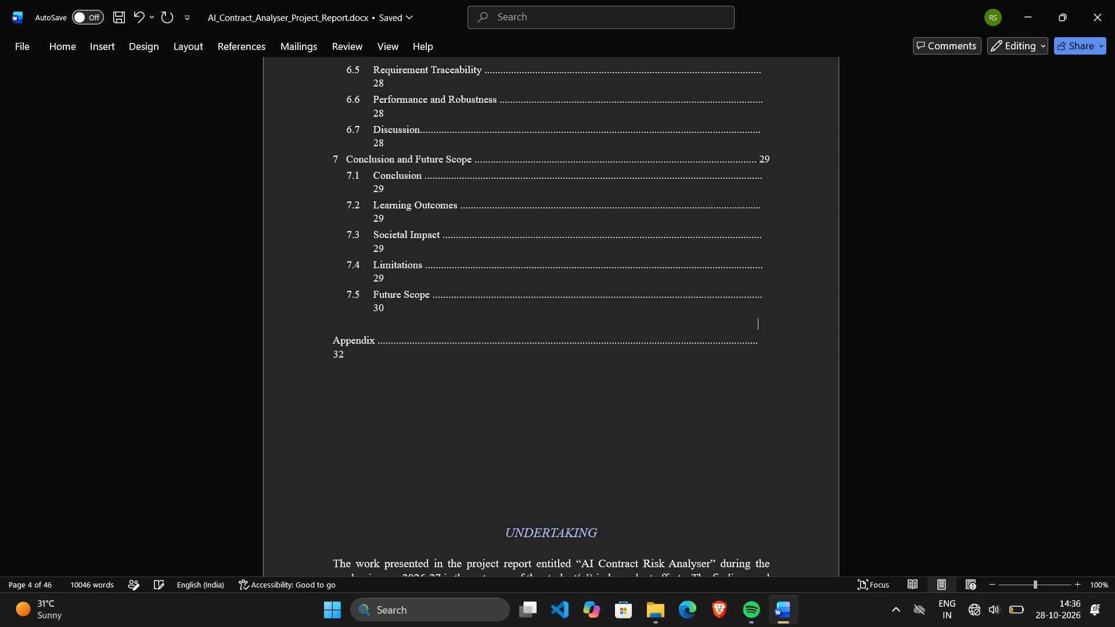
key("Down")
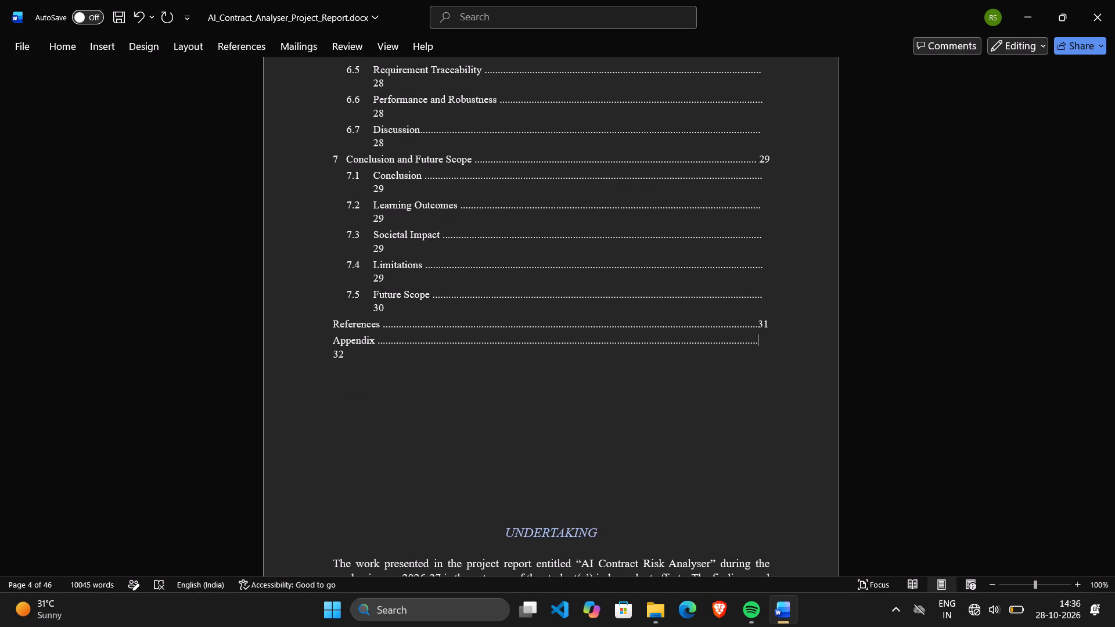
key("BackSpace")
Join the page number of the 7.5 Future Scope index entry directly to the end of its dot leader.
key("Up")
key("Up")
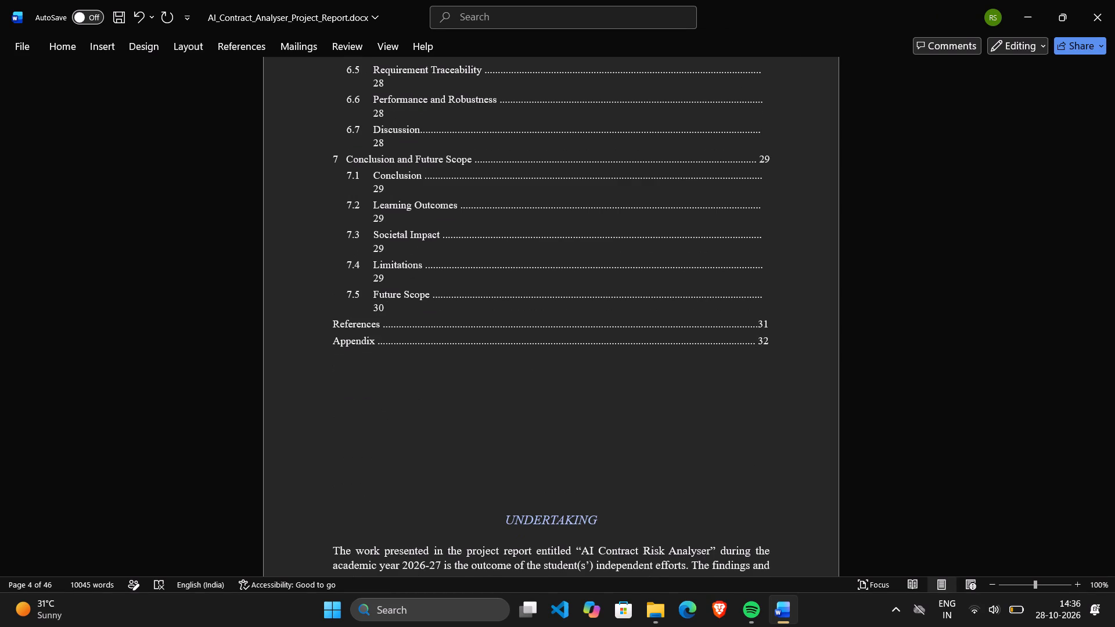
key("Up")
key("End")
key("BackSpace")
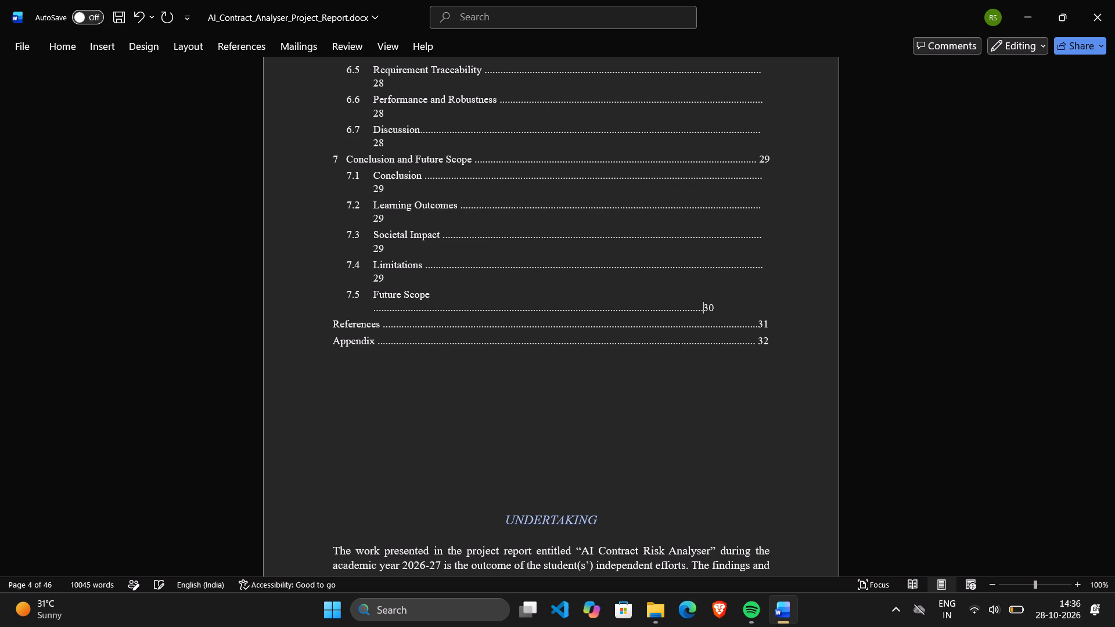
Shorten the dot leaders of index entries 7.4 Limitations and 7.3 Societal Impact so their page numbers fit on the title lines.
key("Up")
key("Up")
key("Up")
key("BackSpace")
key("BackSpace")
key("BackSpace")
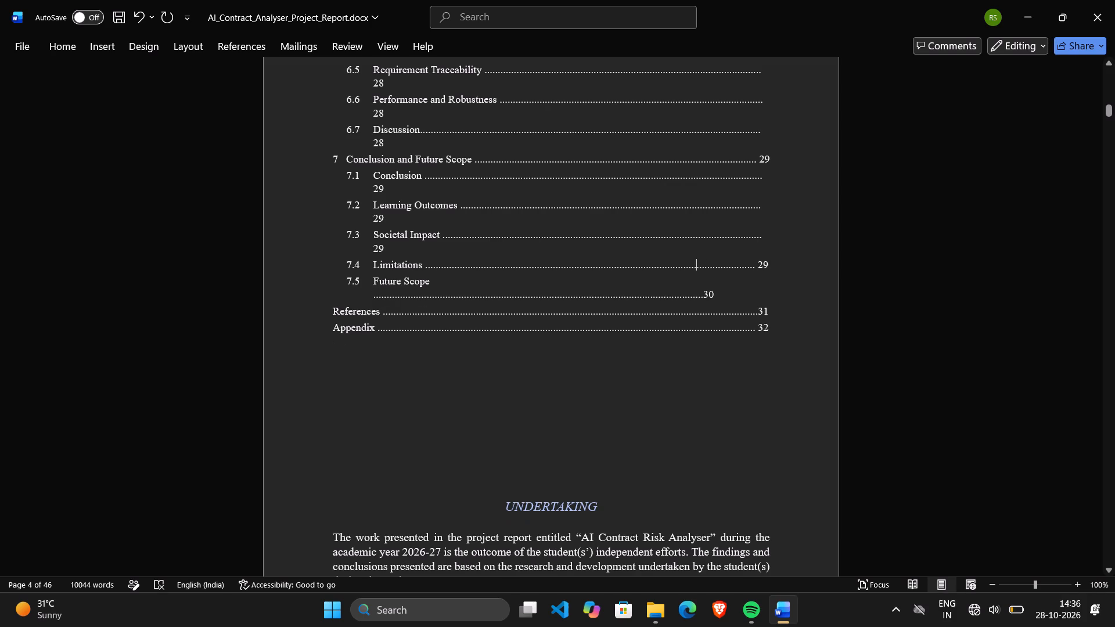
left_click(746, 240)
key("BackSpace")
key("BackSpace")
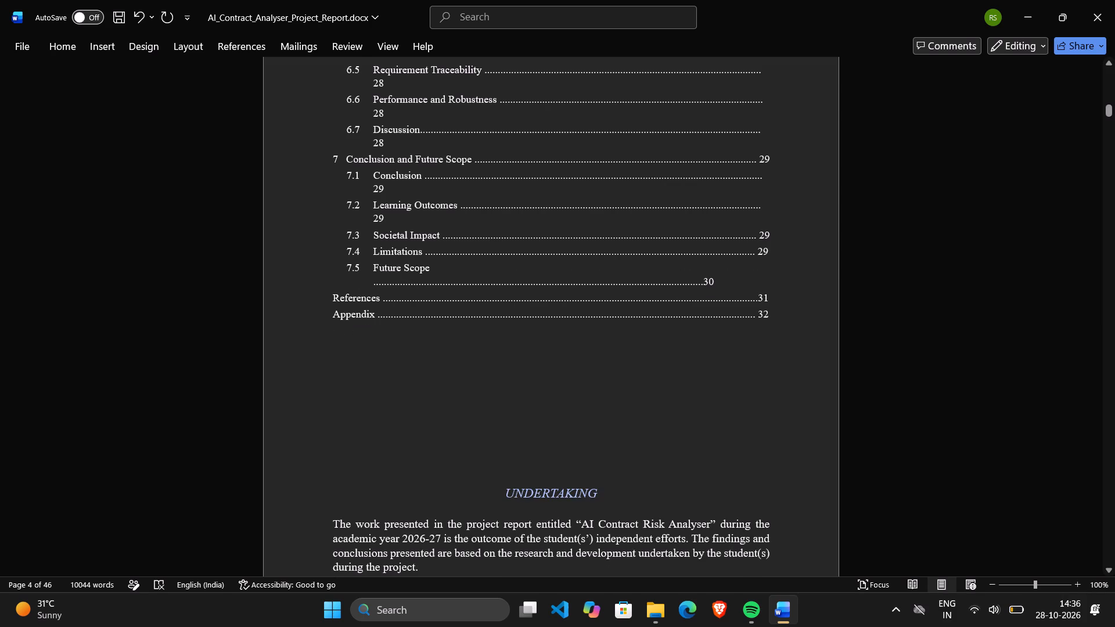
Shorten the dot leaders of index entries 7.2 Learning Outcomes and 7.1 Conclusion so their page numbers fit on the title lines.
left_click(749, 211)
key("BackSpace")
key("BackSpace")
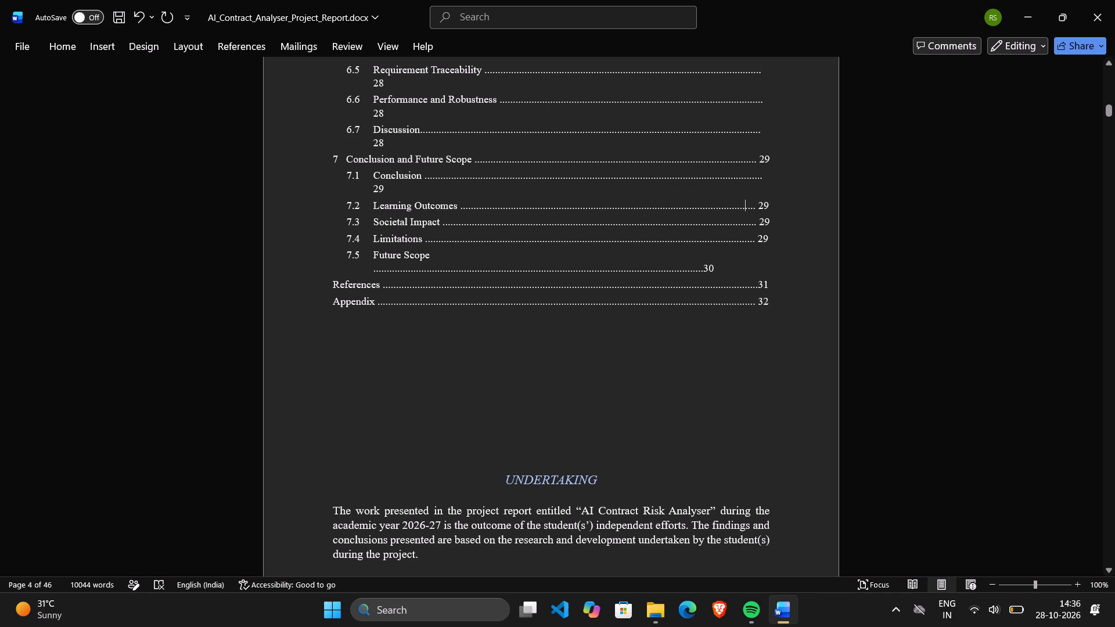
left_click(746, 179)
key("BackSpace")
key("BackSpace")
key("BackSpace")
key("Up")
key("Down")
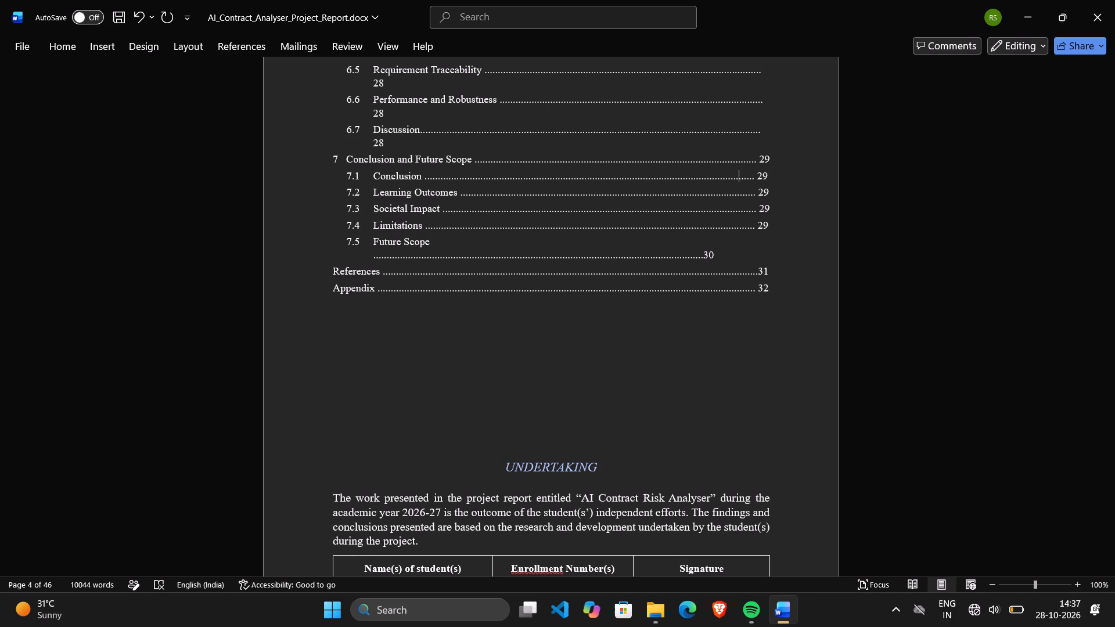
Shorten the dot leader of index entry 6.7 Discussion so its page number fits on the title line.
key("Up")
key("Up")
key("Up")
key("BackSpace")
key("BackSpace")
Shorten the dot leaders of index entries 6.6 Performance and Robustness and 6.5 Requirement Traceability so their page numbers fit on the title lines.
scroll(746, 179, "up", 1)
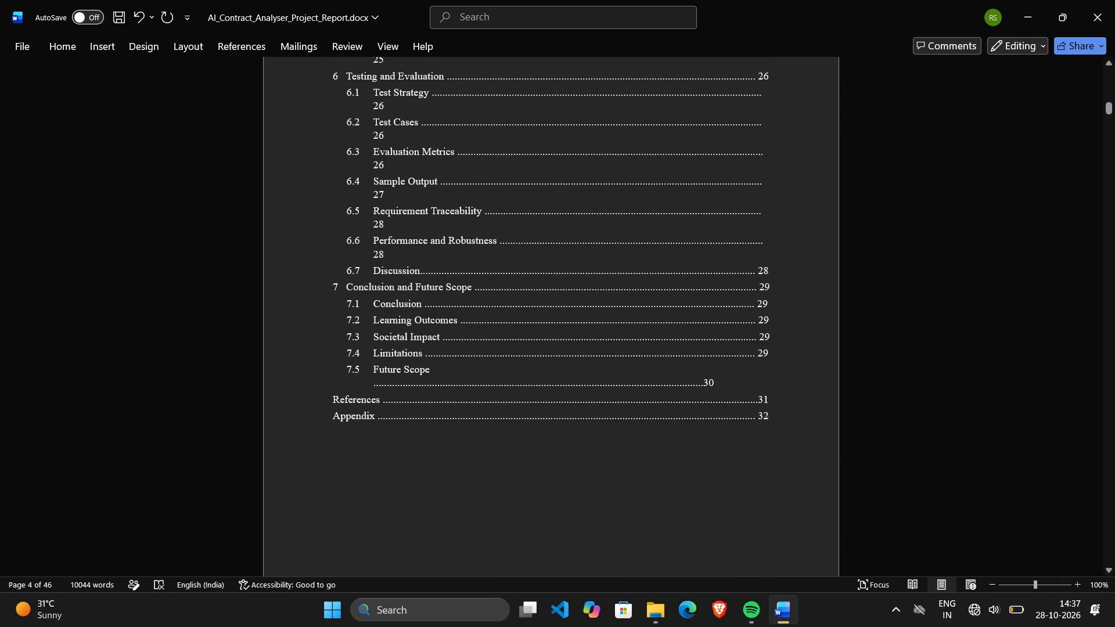
scroll(746, 179, "up", 1)
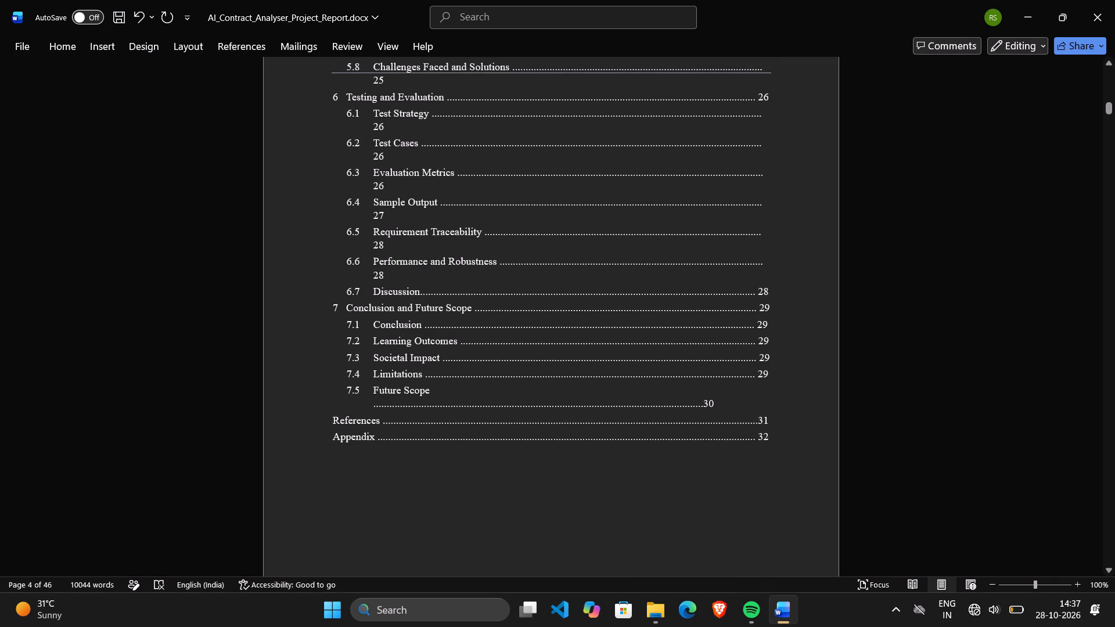
left_click(724, 262)
key("BackSpace")
key("BackSpace")
key("BackSpace")
key("Up")
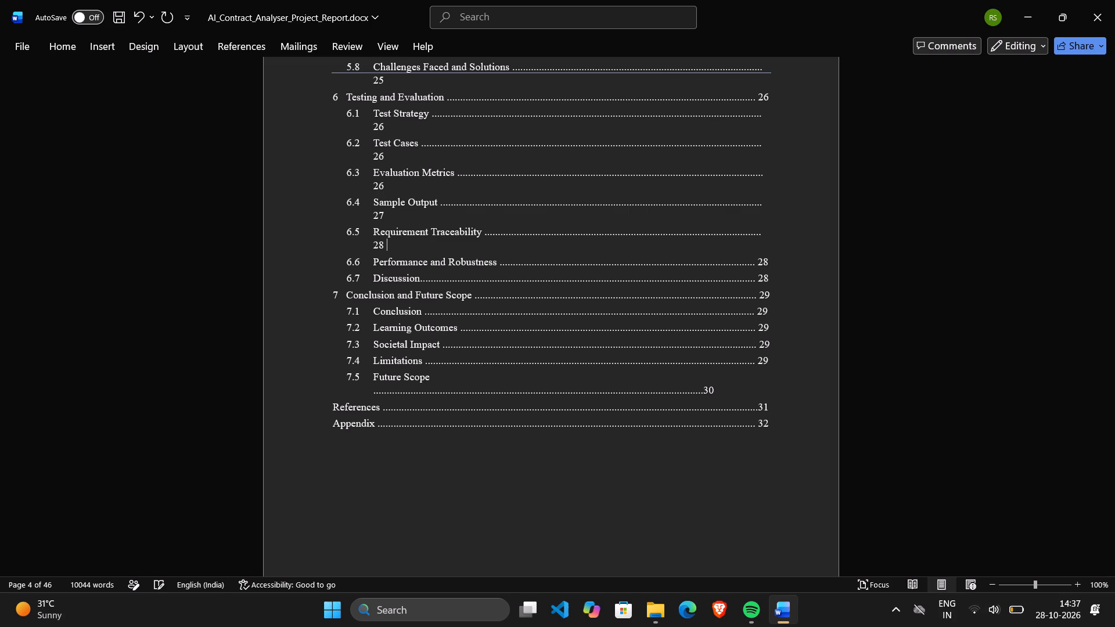
key("Up")
key("BackSpace")
key("BackSpace")
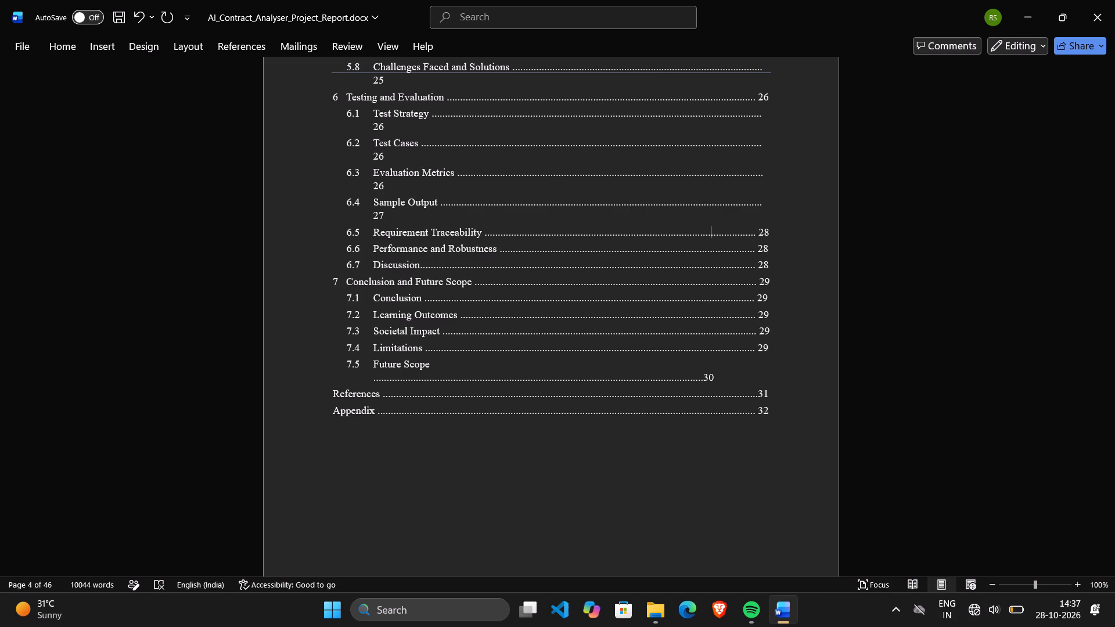
Shorten the dot leaders of index entries 6.4 Sample Output and 6.3 Evaluation Metrics so their page numbers fit on the title lines.
key("Up")
key("Up")
key("BackSpace")
key("BackSpace")
key("BackSpace")
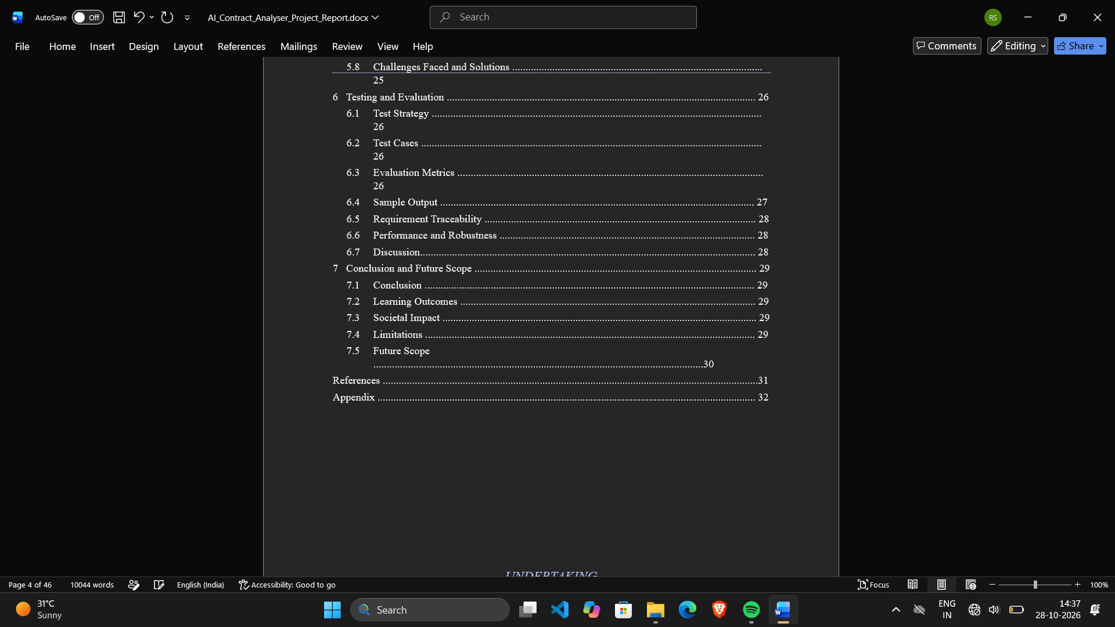
key("period")
key("Up")
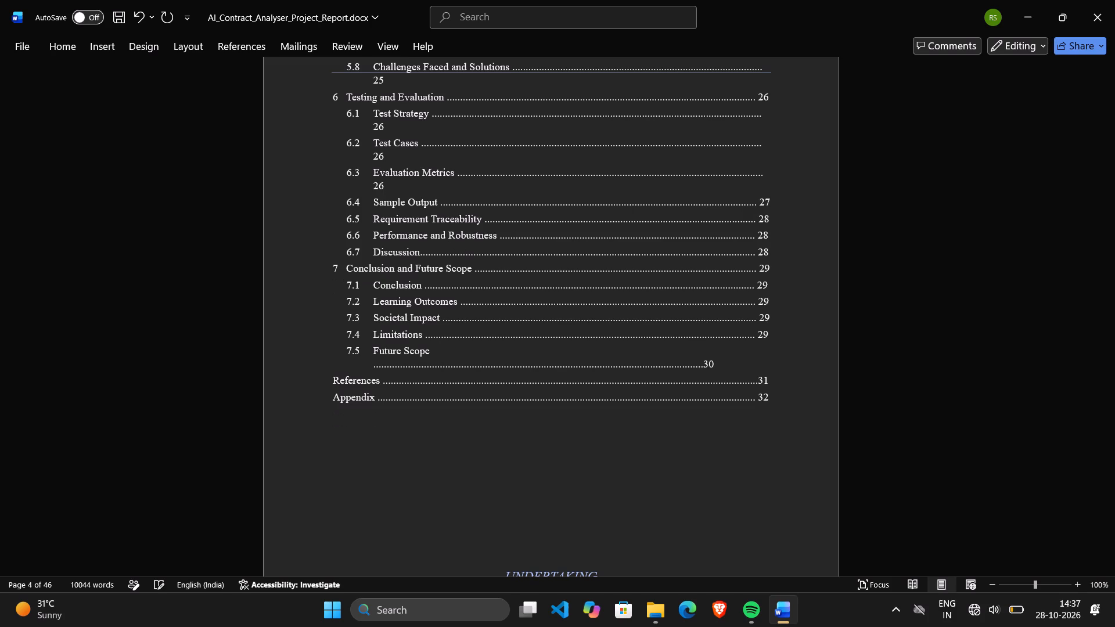
key("Up")
key("BackSpace")
key("BackSpace")
key("BackSpace")
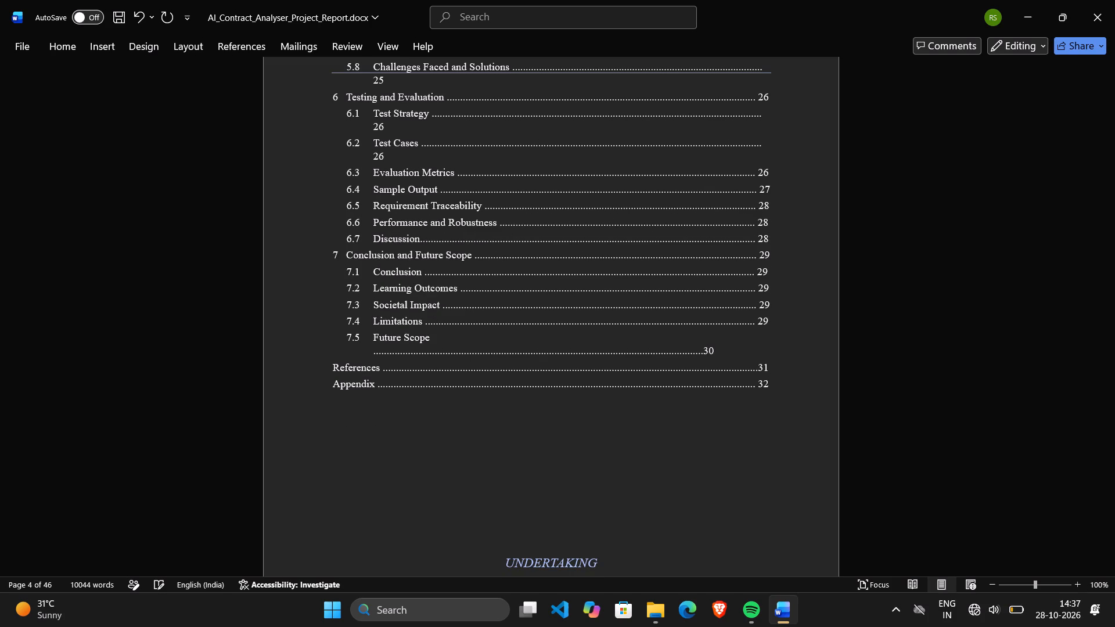
Shorten the dot leaders of index entries 6.2 Test Cases and 6.1 Test Strategy so their page numbers fit on the title lines.
key("Up")
key("Up")
key("BackSpace")
key("BackSpace")
key("Up")
key("Up")
key("BackSpace")
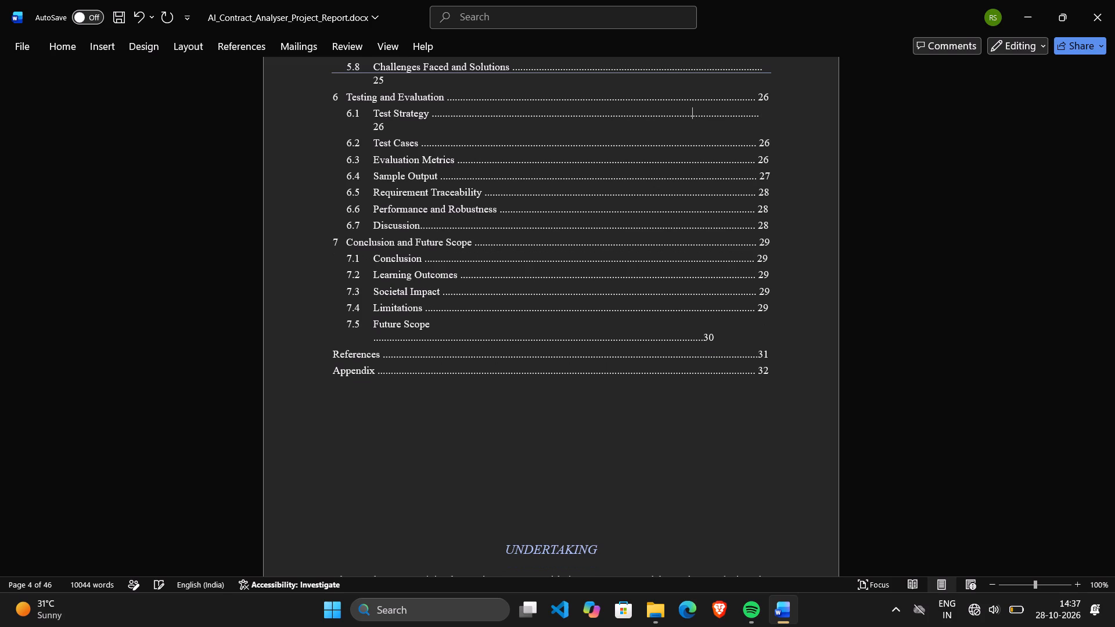
key("BackSpace")
Shorten the dot leaders of index entries 5.8 Challenges Faced and Solutions and 5.7 Security and Privacy Considerations so page numbers fit on the title lines.
key("Up")
key("Up")
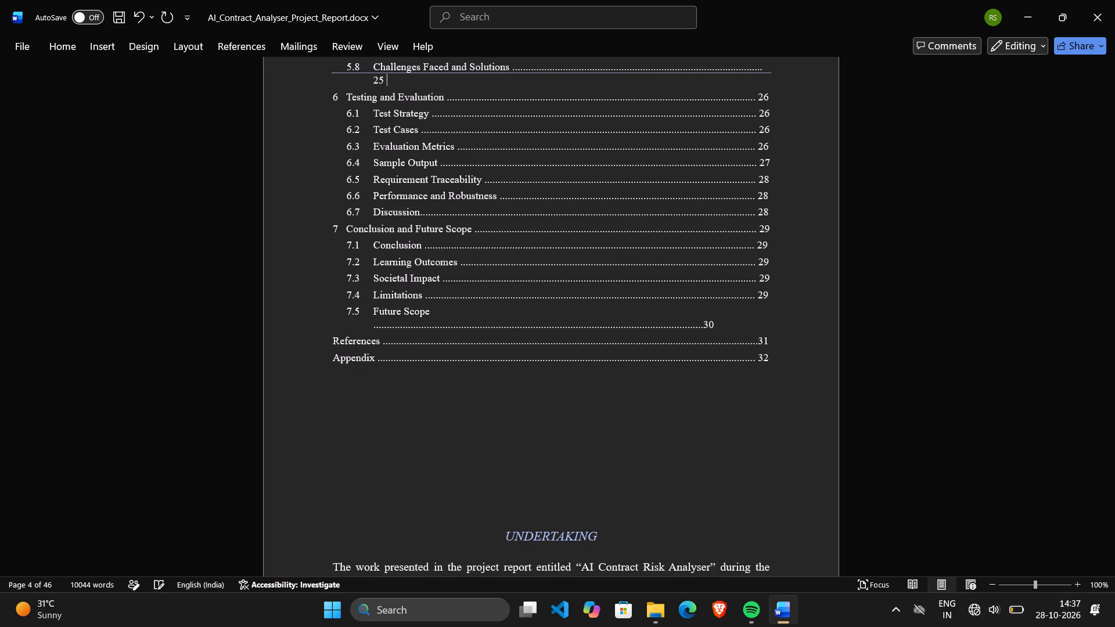
scroll(724, 262, "up", 3)
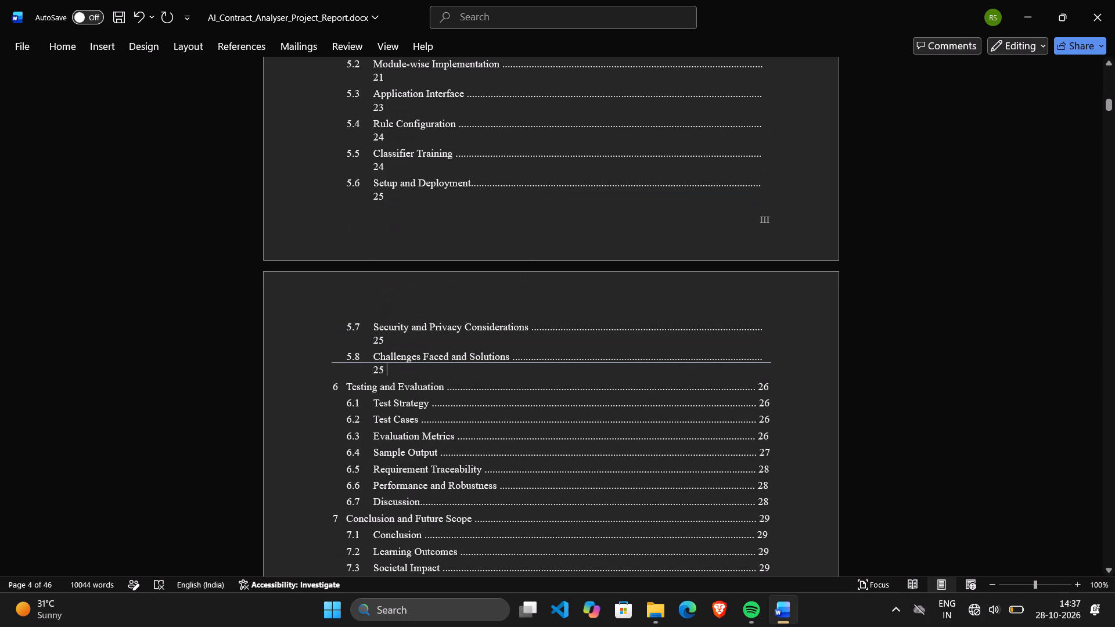
key("Up")
key("BackSpace")
key("BackSpace")
key("BackSpace")
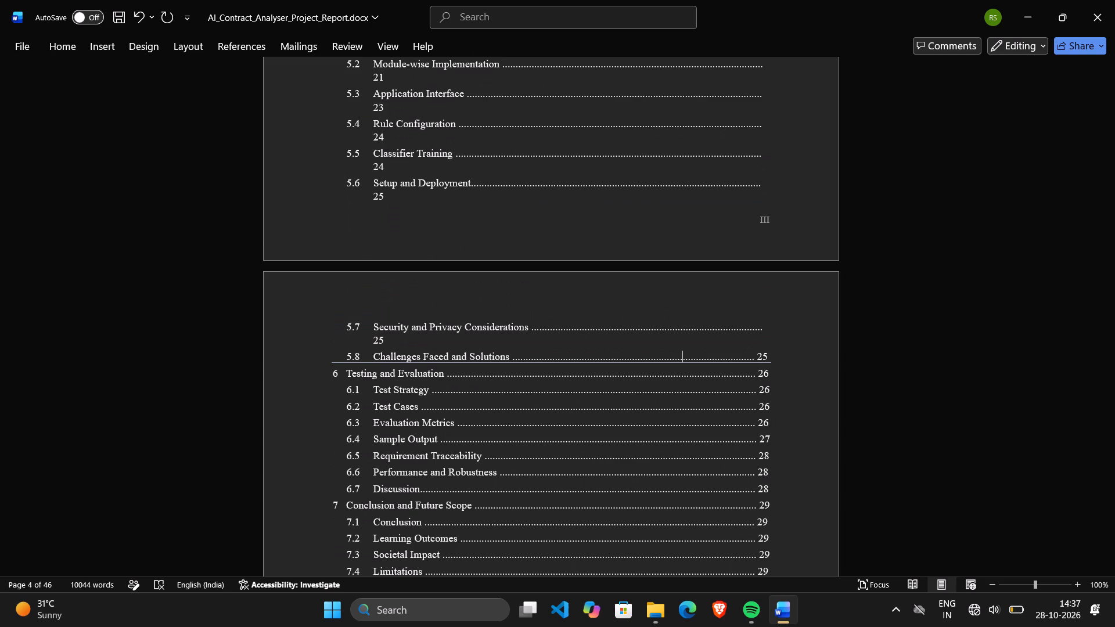
key("Up")
key("Up")
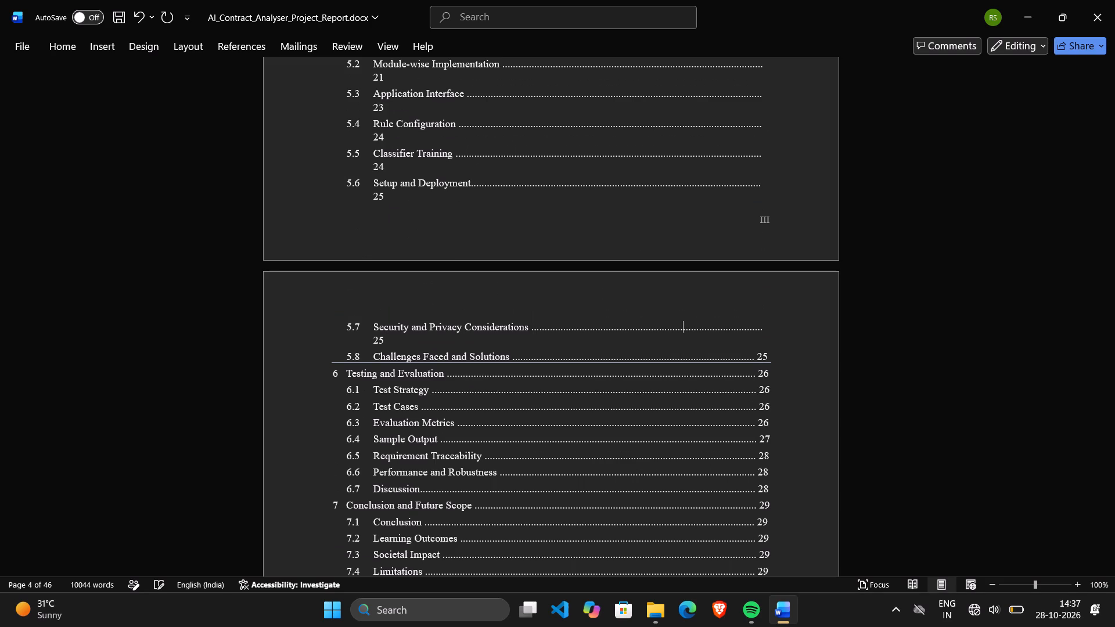
key("BackSpace")
key("BackSpace")
key("BackSpace")
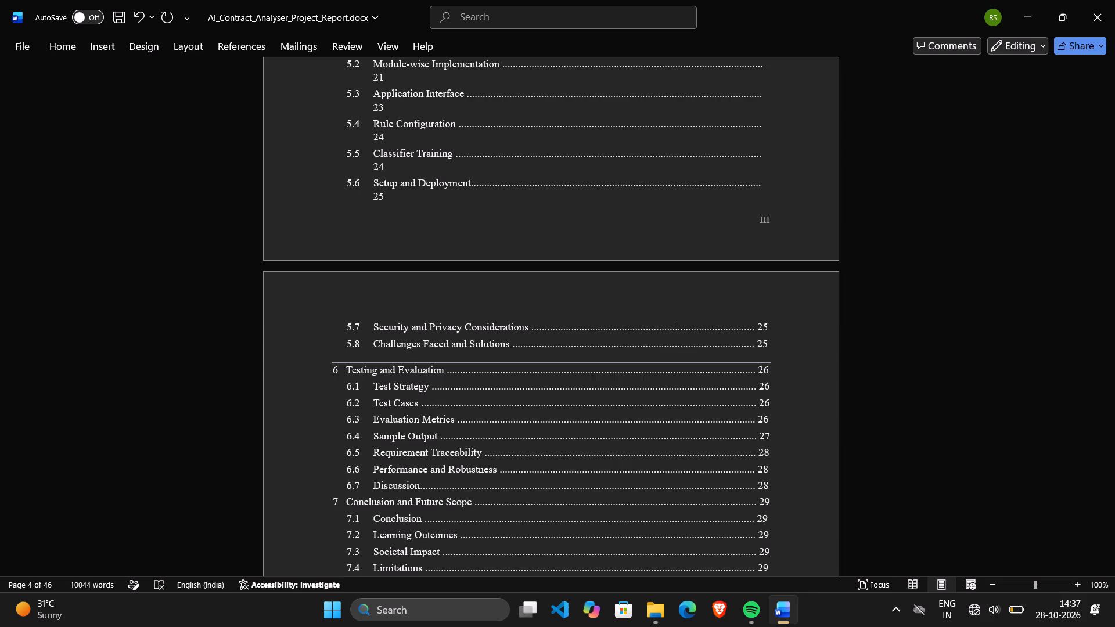
Shorten the dot leaders of index entries 5.6 Setup and Deployment and 5.5 Classifier Training so their page numbers fit on the title lines.
scroll(724, 262, "up", 1)
left_click(715, 369)
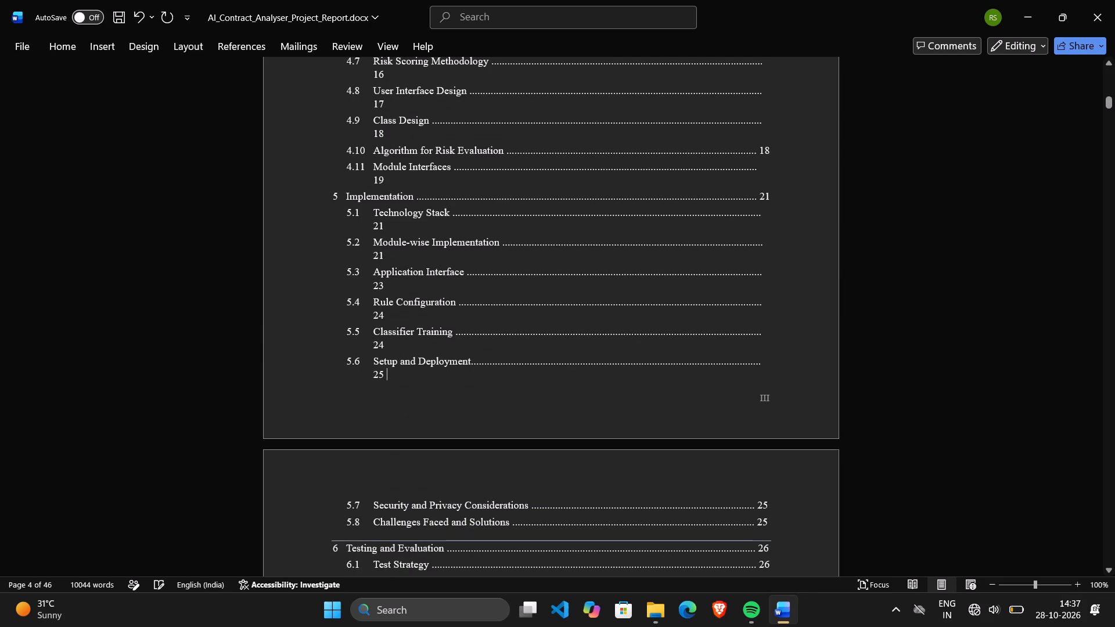
left_click(715, 369)
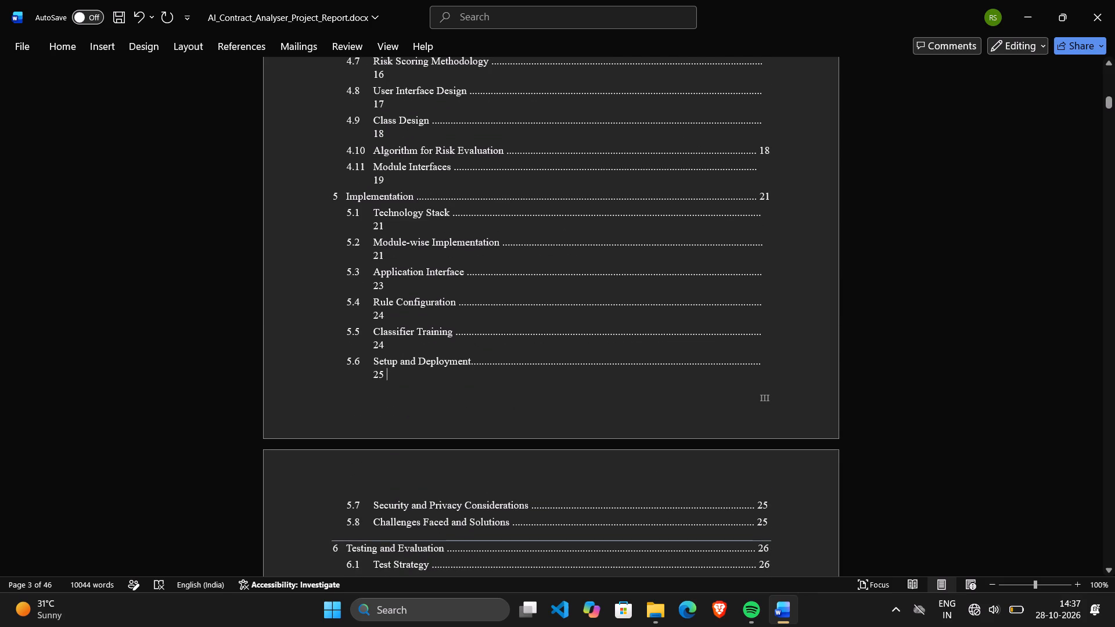
left_click(727, 361)
key("BackSpace")
key("BackSpace")
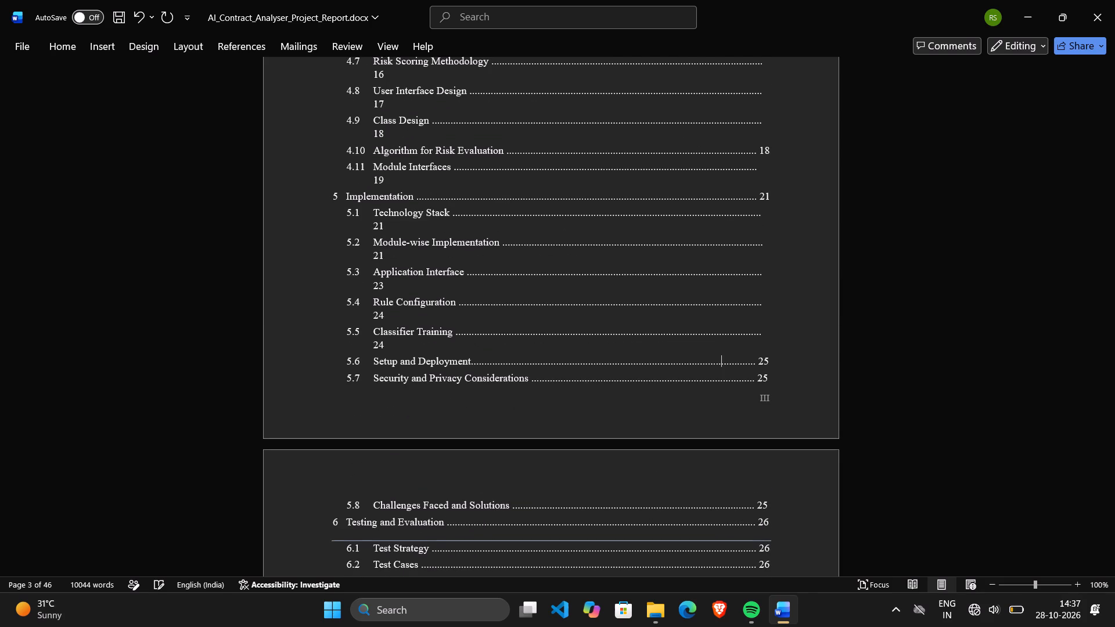
key("Up")
key("Up")
key("BackSpace")
key("BackSpace")
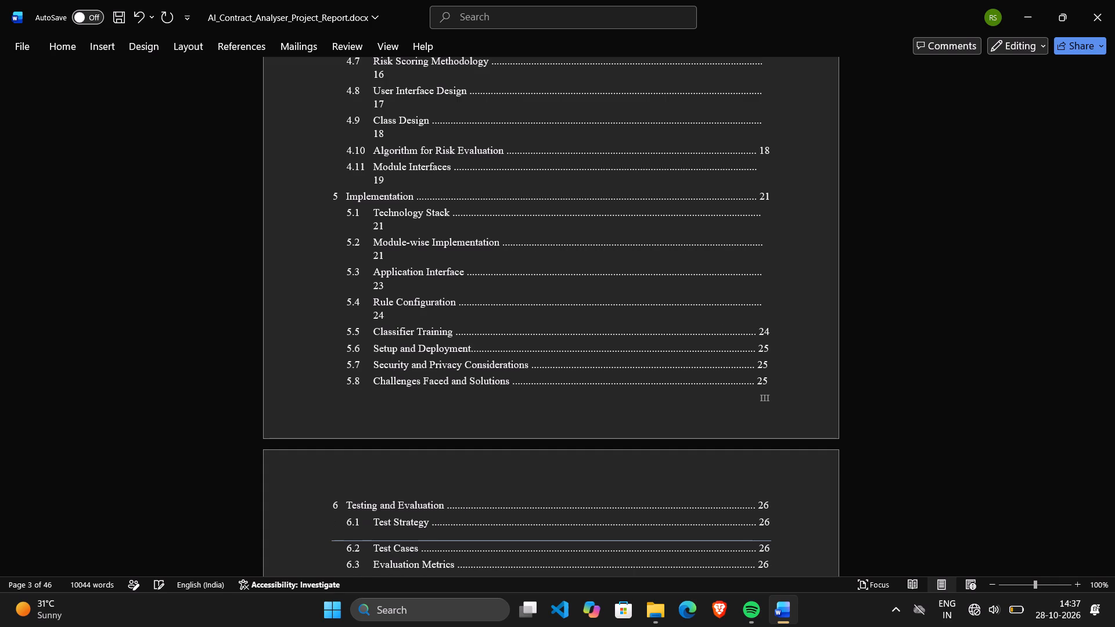
Shorten the dot leaders of index entries 5.4 Rule Configuration and 5.3 Application Interface so their page numbers fit on the title lines.
key("Up")
key("Up")
key("BackSpace")
key("BackSpace")
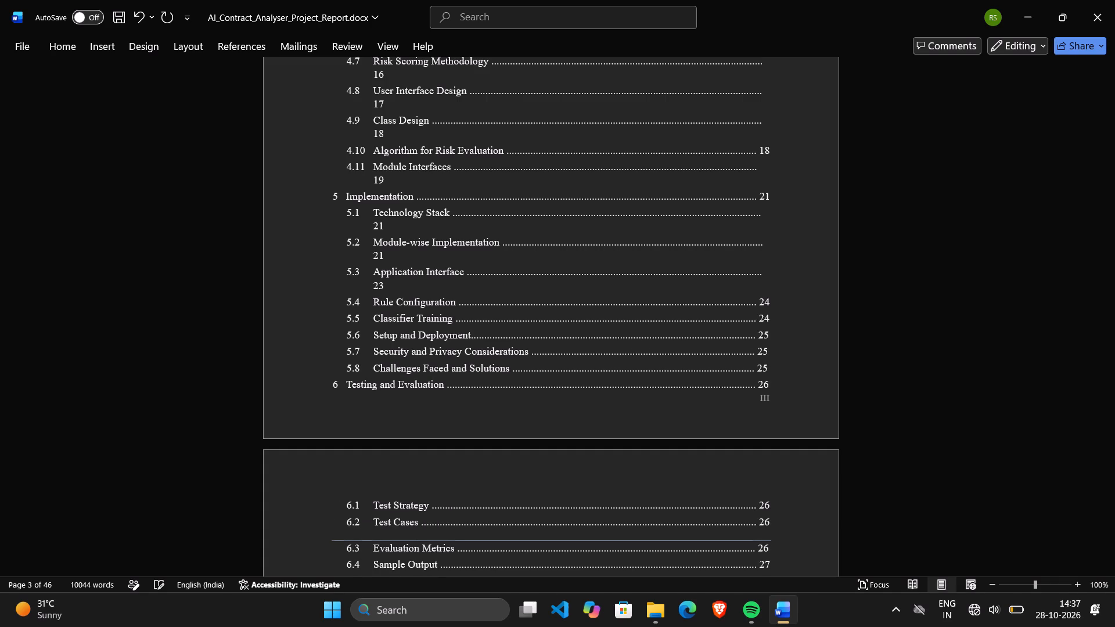
key("Up")
key("Up")
key("BackSpace")
key("BackSpace")
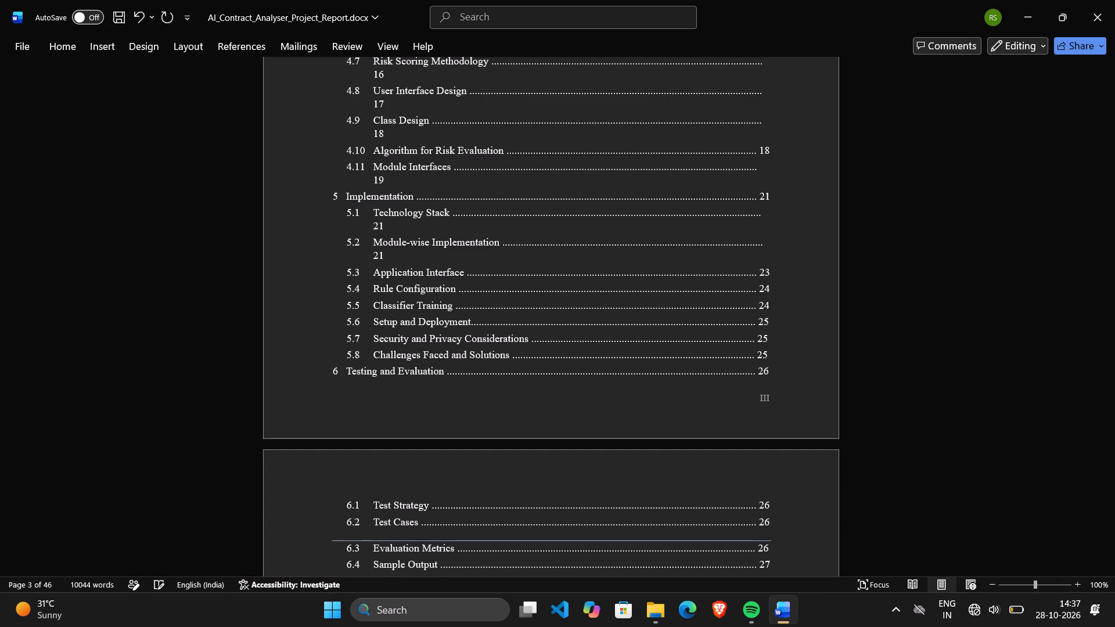
Shorten the dot leaders of index entries 5.2 Module-wise Implementation and 5.1 Technology Stack so their page numbers fit on the title lines.
key("Up")
key("Up")
key("BackSpace")
key("BackSpace")
key("BackSpace")
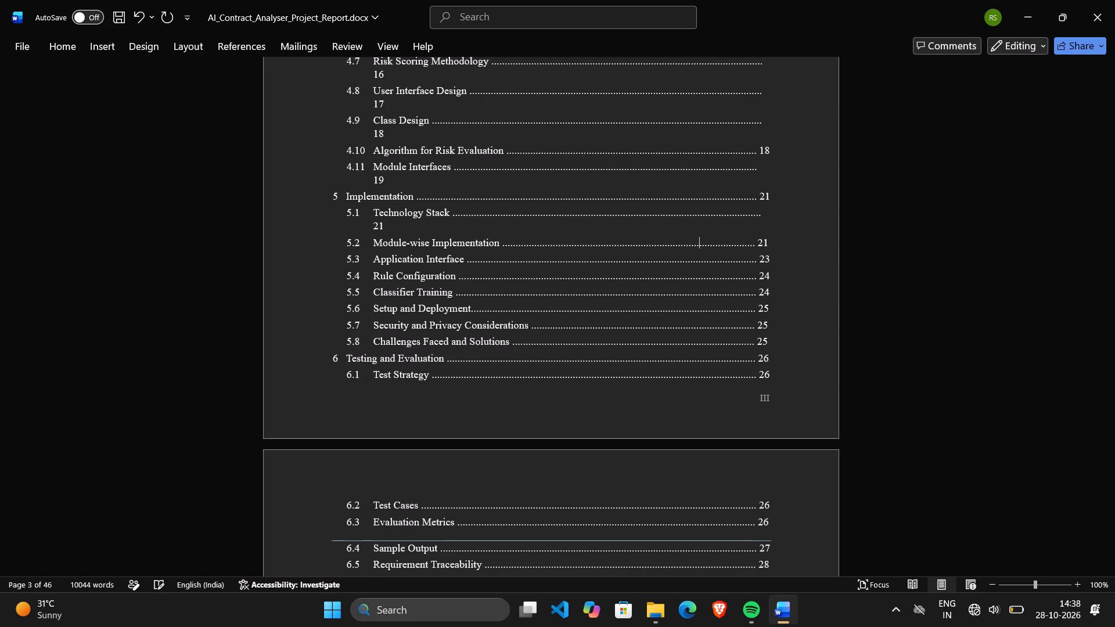
key("Up")
key("Up")
key("BackSpace")
key("BackSpace")
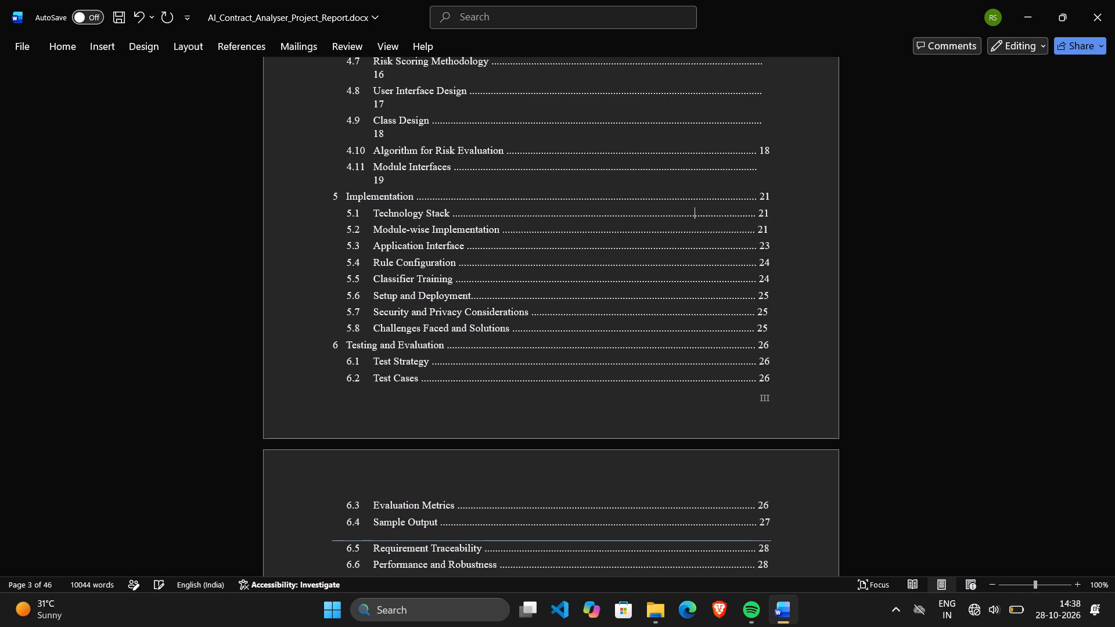
Shorten the dot leaders of index entries 4.11 Module Interfaces and 4.9 Class Design so their page numbers fit on the title lines.
key("Up")
key("Up")
key("Up")
key("BackSpace")
scroll(727, 361, "up", 2)
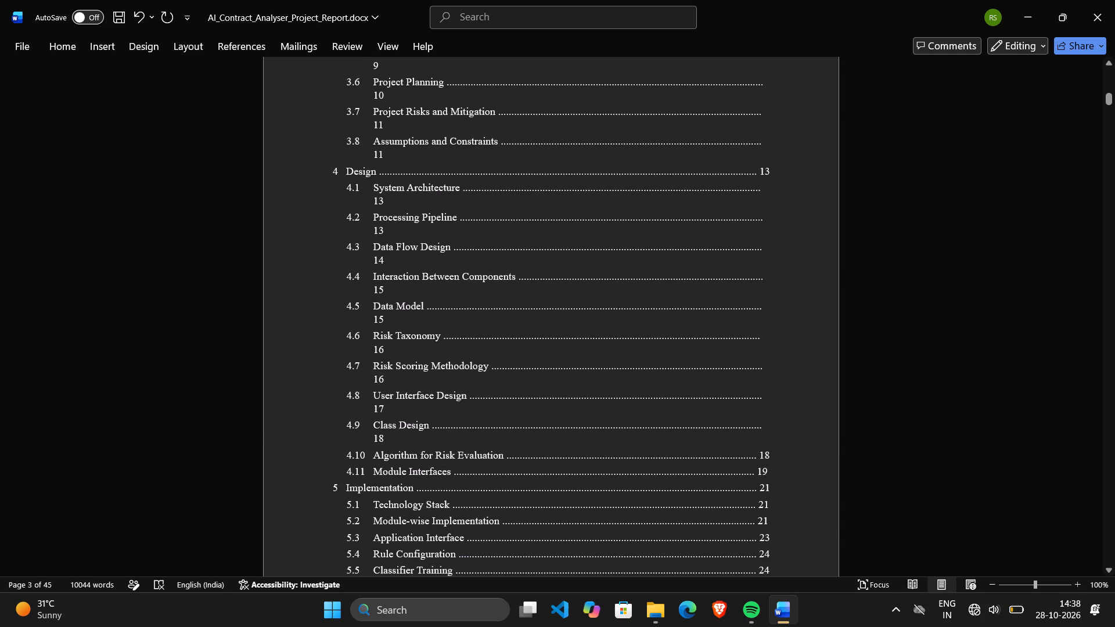
key("Up")
key("Up")
key("Up")
key("BackSpace")
key("BackSpace")
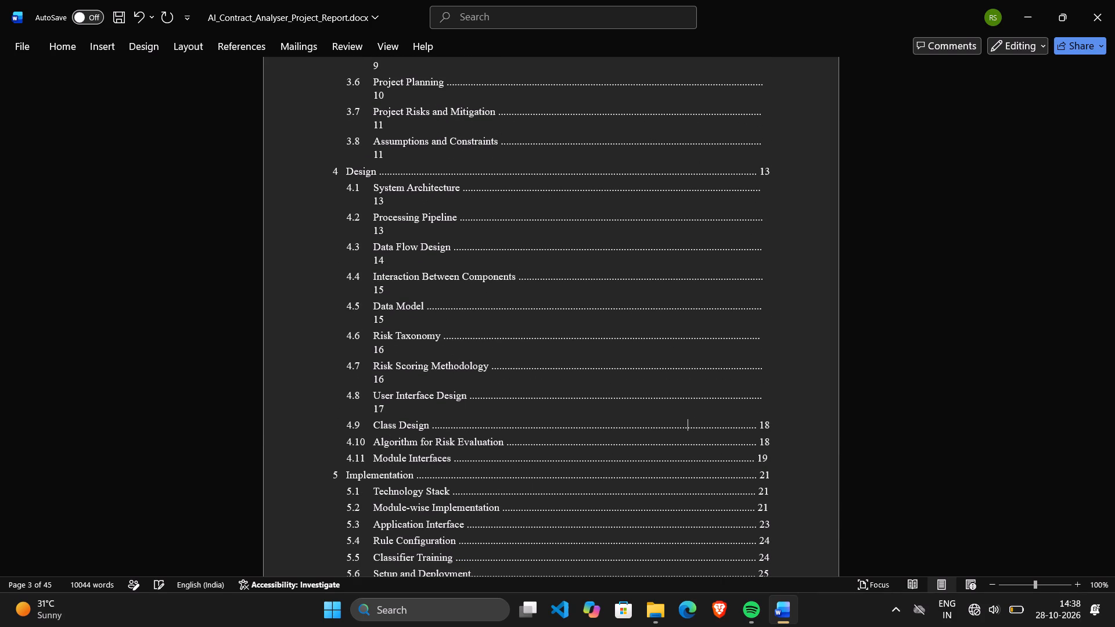
Shorten the dot leaders of index entries 4.8 User Interface Design and 4.7 Risk Scoring Methodology so their page numbers fit on the title lines.
key("Up")
key("Up")
key("BackSpace")
key("BackSpace")
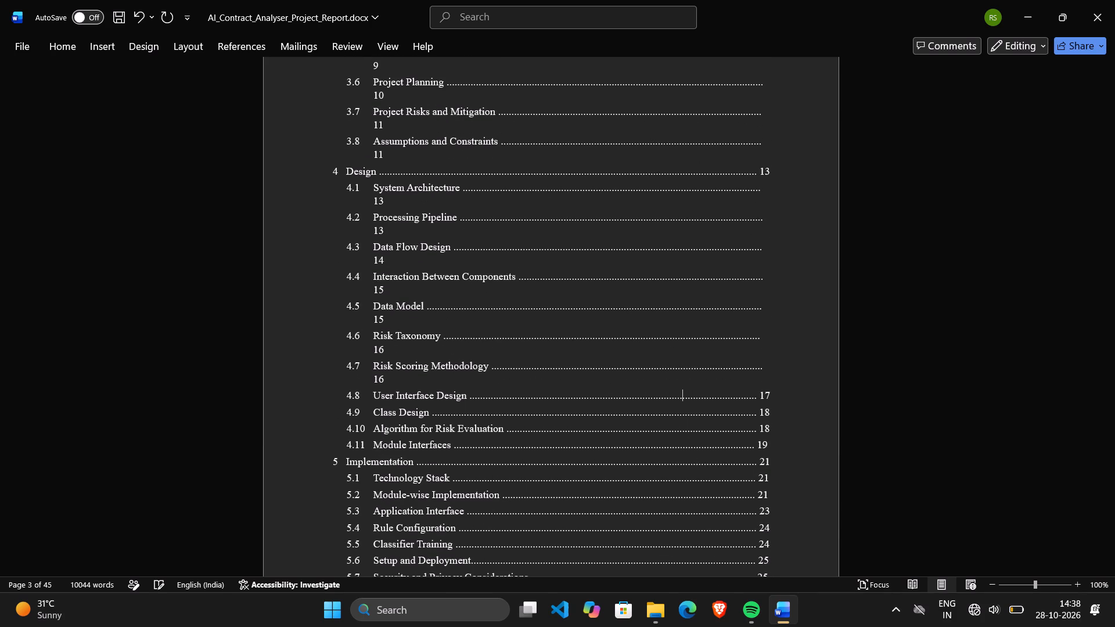
key("Up")
key("Up")
key("BackSpace")
key("BackSpace")
key("BackSpace")
Shorten the dot leaders of index entries 4.6 Risk Taxonomy and 4.5 Data Model so their page numbers fit on the title lines.
key("Up")
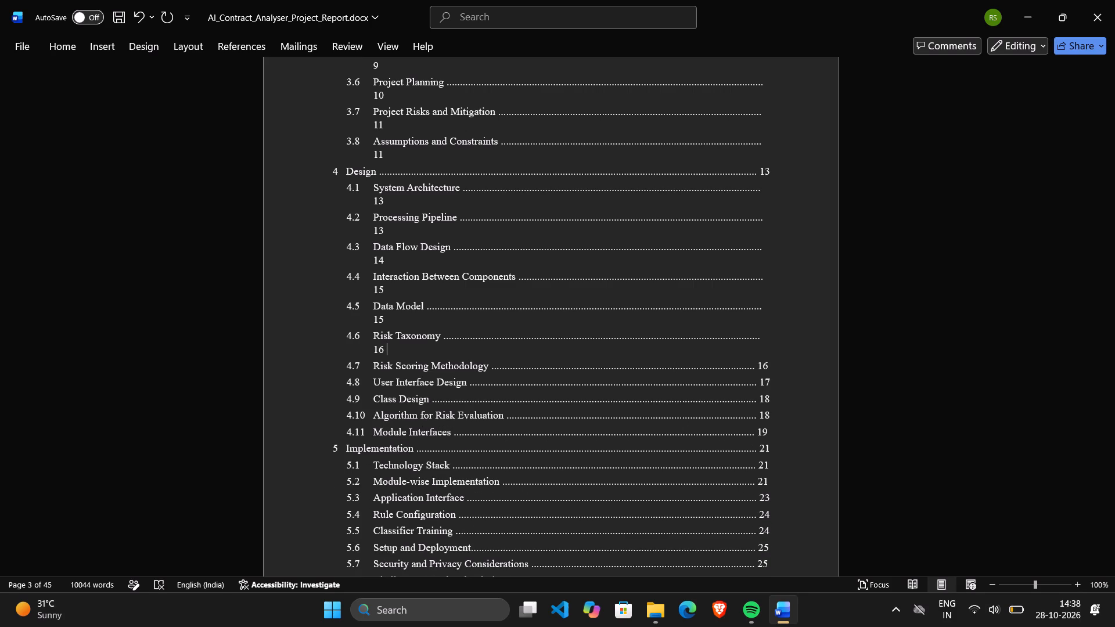
key("Up")
key("BackSpace")
key("BackSpace")
key("Up")
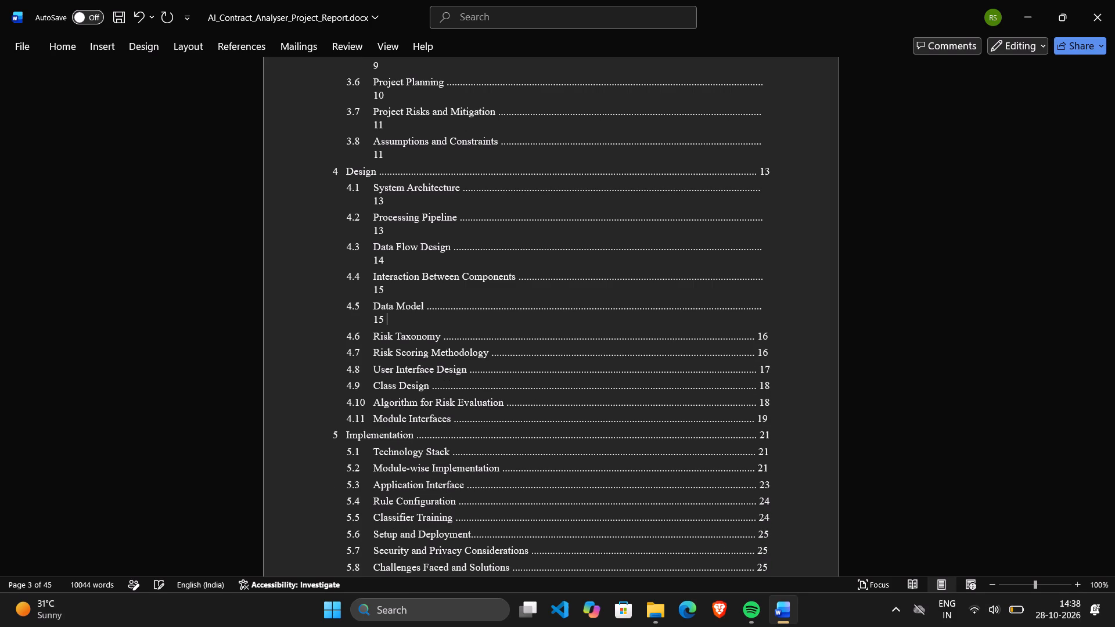
key("Up")
key("BackSpace")
key("BackSpace")
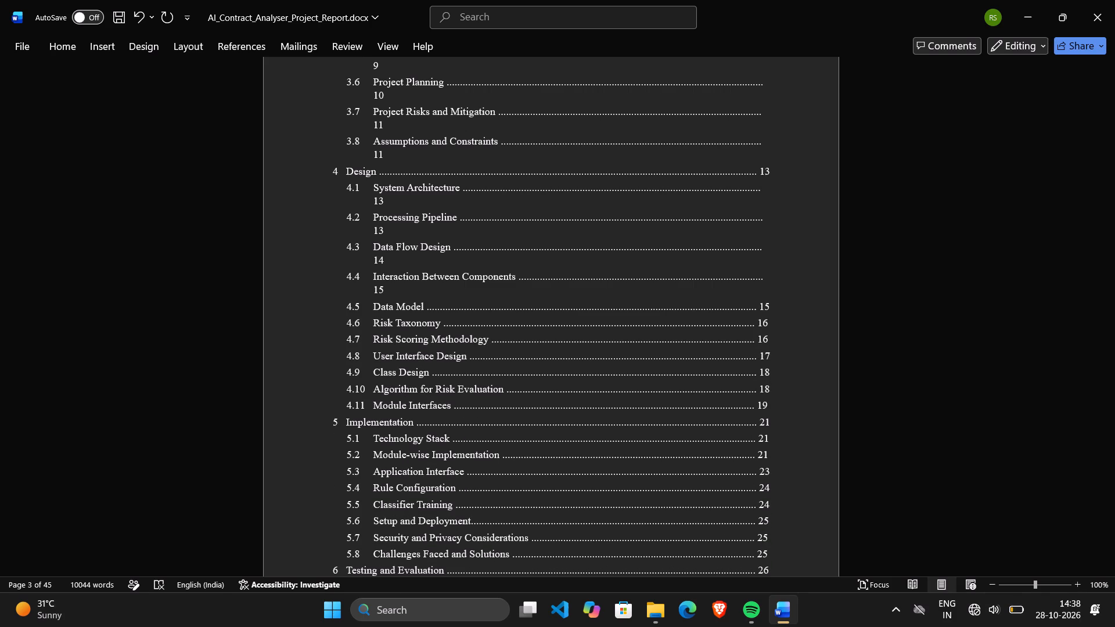
Shorten the dot leaders of index entries 4.4 Interaction Between Components and 4.3 Data Flow Design so their page numbers fit on the title lines.
key("Up")
key("Up")
key("BackSpace")
key("BackSpace")
key("BackSpace")
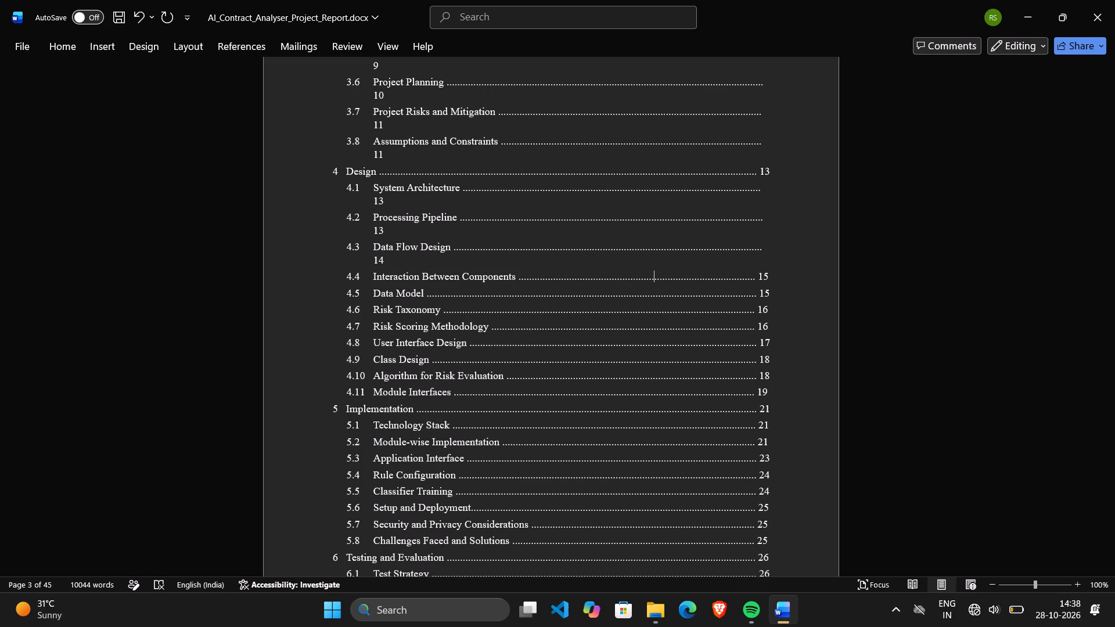
key("Up")
key("Up")
key("BackSpace")
key("BackSpace")
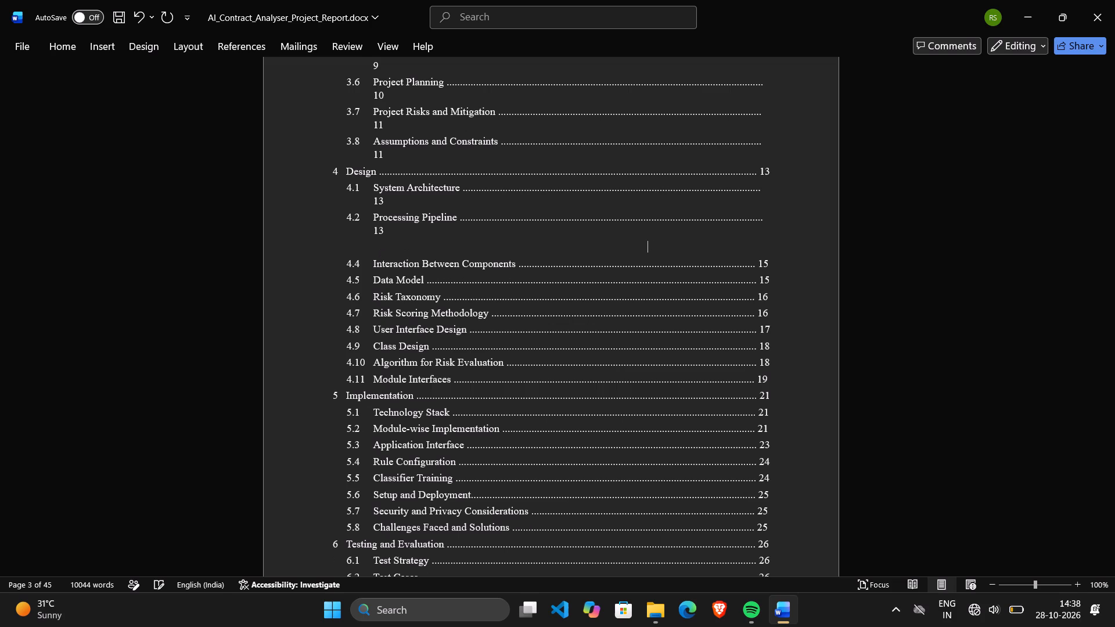
Shorten the dot leaders of index entries 4.2 Processing Pipeline and 4.1 System Architecture so their page numbers fit on the title lines.
key("Up")
key("Up")
key("backslash")
key("BackSpace")
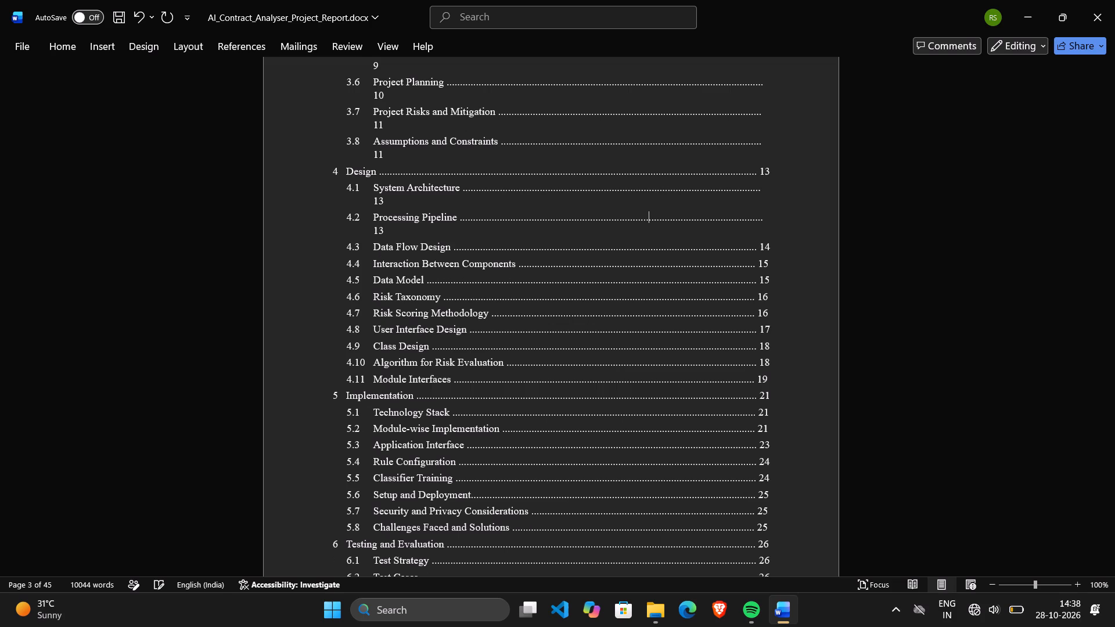
key("BackSpace")
key("BackSpace")
key("BackSpace")
key("Up")
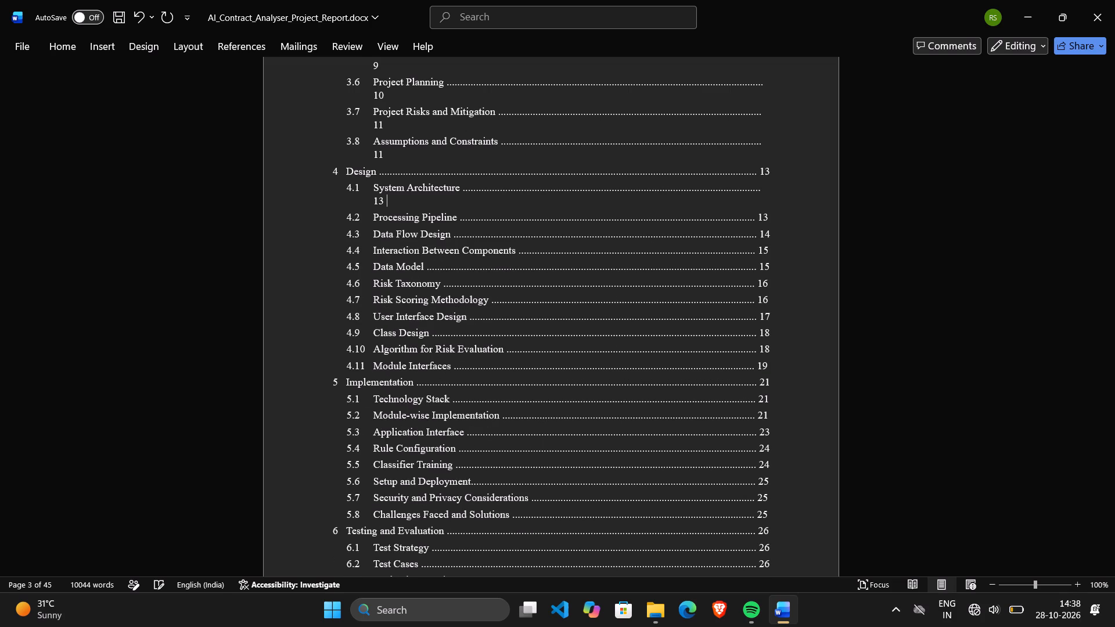
key("Up")
key("BackSpace")
key("BackSpace")
Shorten the dot leaders of index entries 3.8 Assumptions and Constraints and 3.7 Project Risks and Mitigation so their page numbers fit on the title lines.
key("Up")
key("Up")
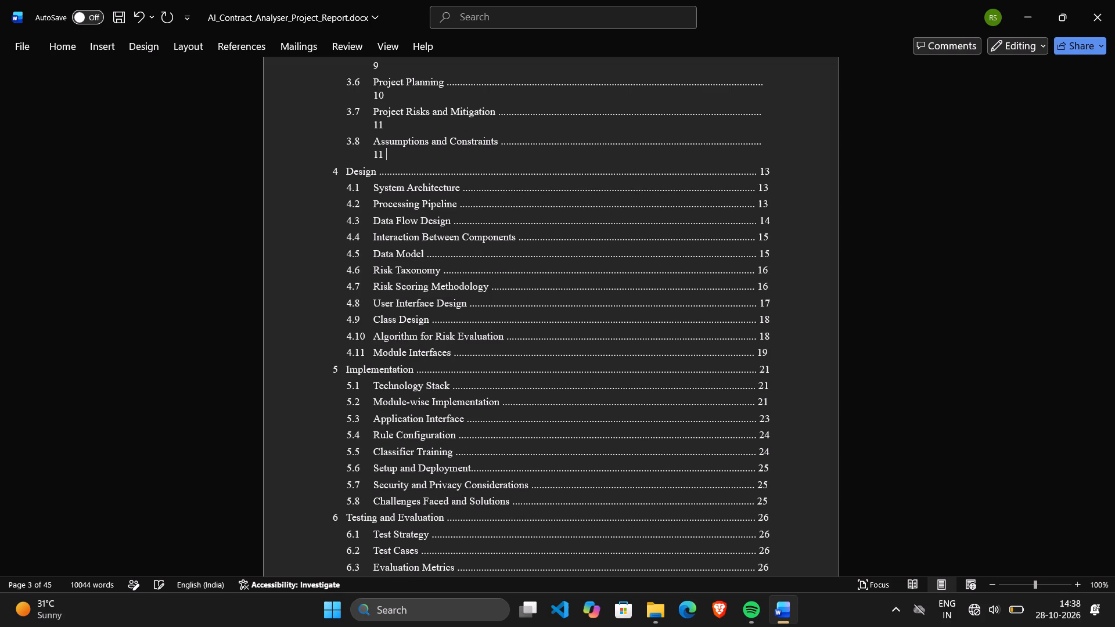
scroll(848, 344, "up", 1)
key("Up")
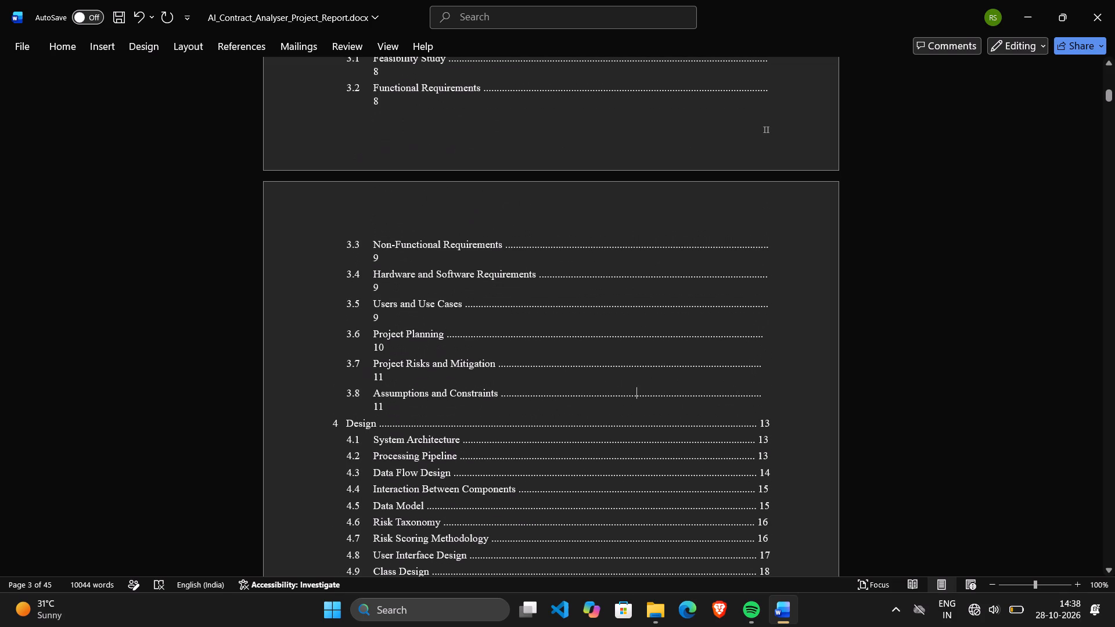
key("BackSpace")
key("BackSpace")
key("Up")
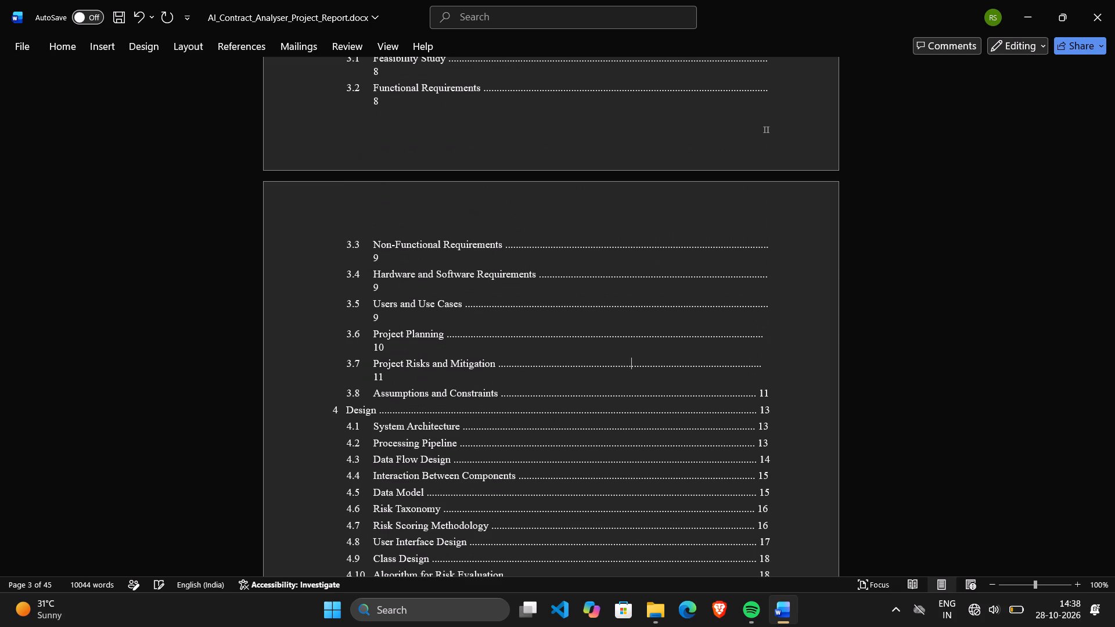
key("Up")
key("BackSpace")
key("BackSpace")
Shorten the dot leaders of index entries 3.6 Project Planning and 3.5 Users and Use Cases so their page numbers fit on the title lines.
key("Up")
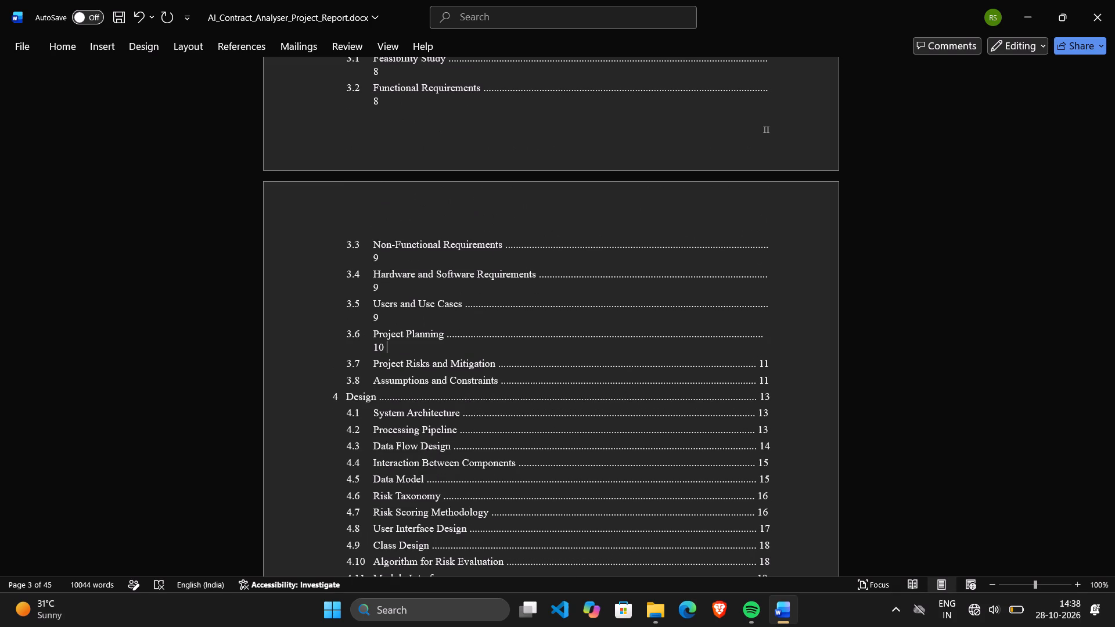
key("Up")
key("Up")
key("Down")
key("BackSpace")
key("BackSpace")
key("BackSpace")
key("Up")
key("Up")
key("BackSpace")
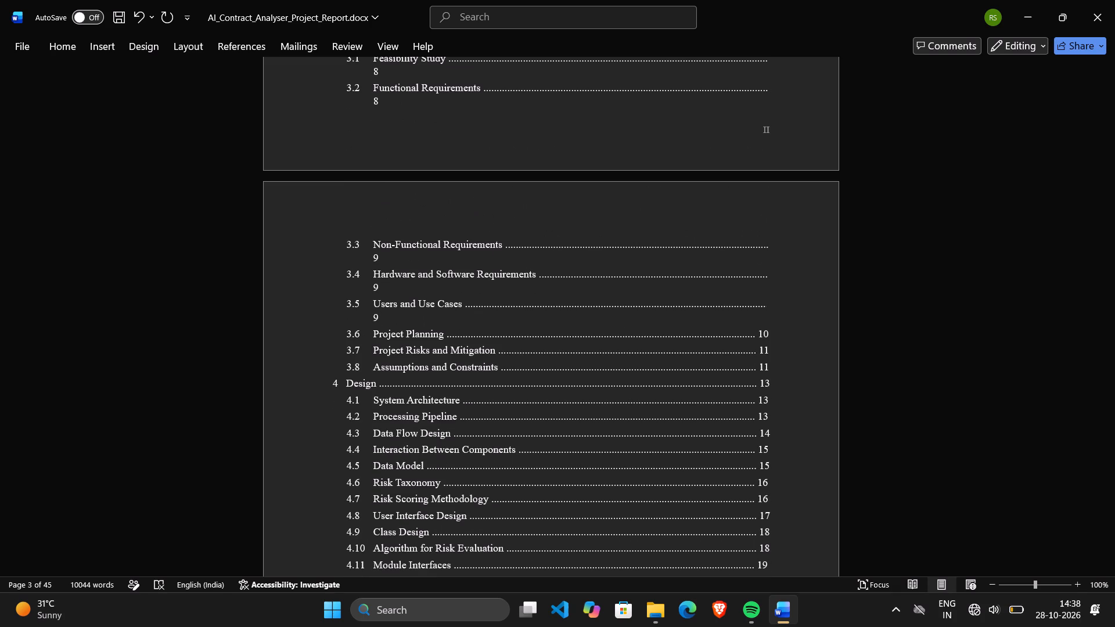
key("BackSpace")
key("BackSpace")
Shorten the dot leader of index entry 3.4 Hardware and Software Requirements so its page number fits on the title line.
key("Up")
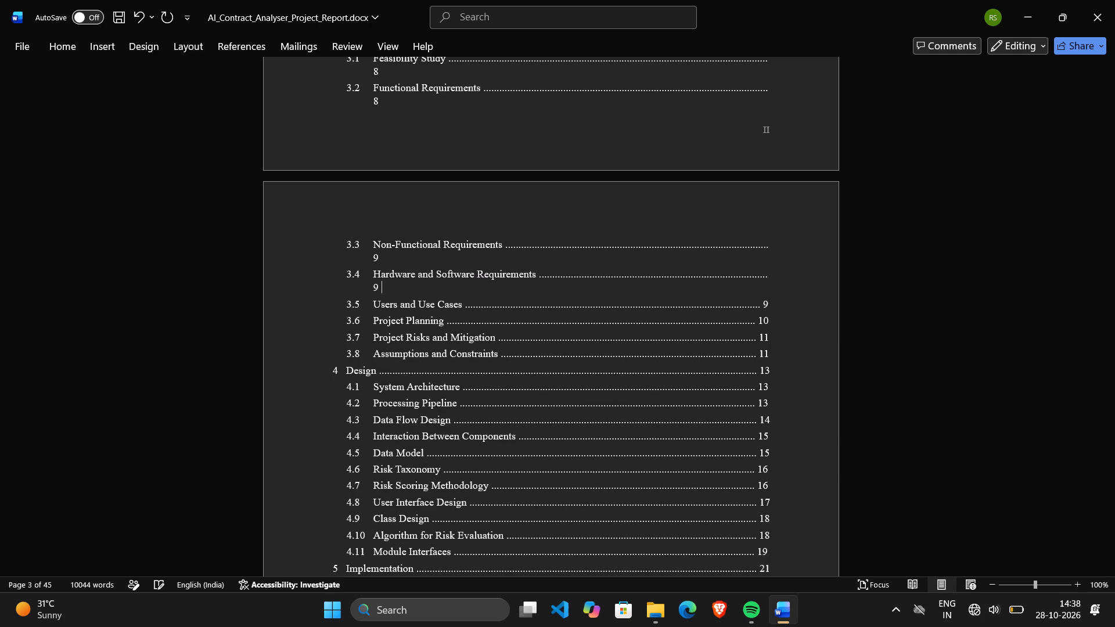
key("Up")
key("BackSpace")
key("BackSpace")
key("BackSpace")
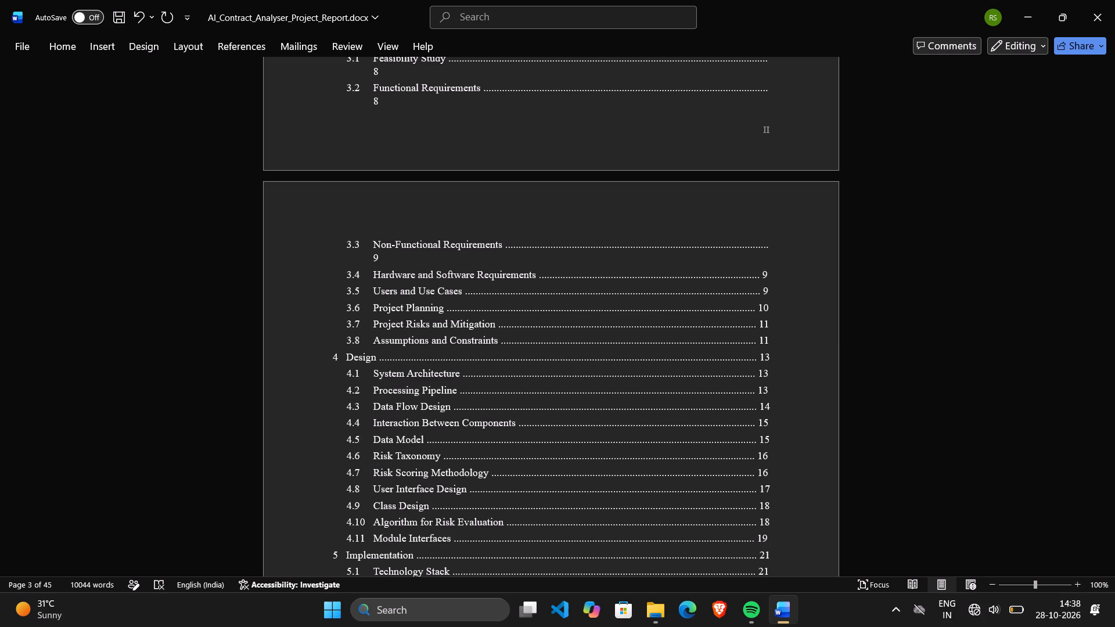
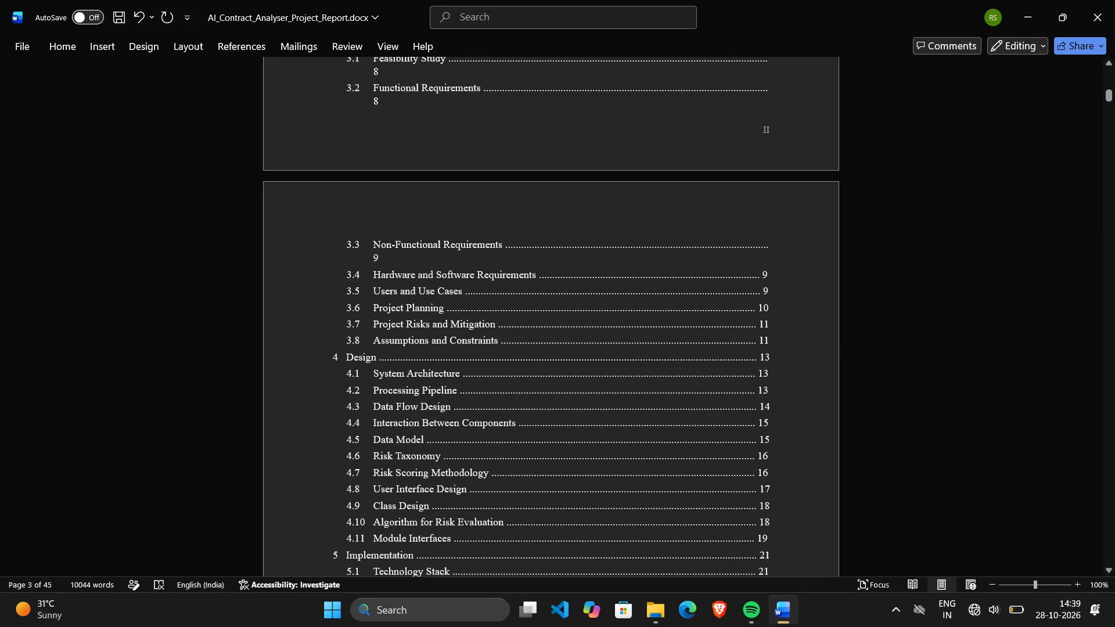
Shorten the dot leaders of index entries 3.3 Non-Functional Requirements and 3.2 Functional Requirements so their page numbers fit on the title lines.
left_click(735, 251)
left_click(735, 251)
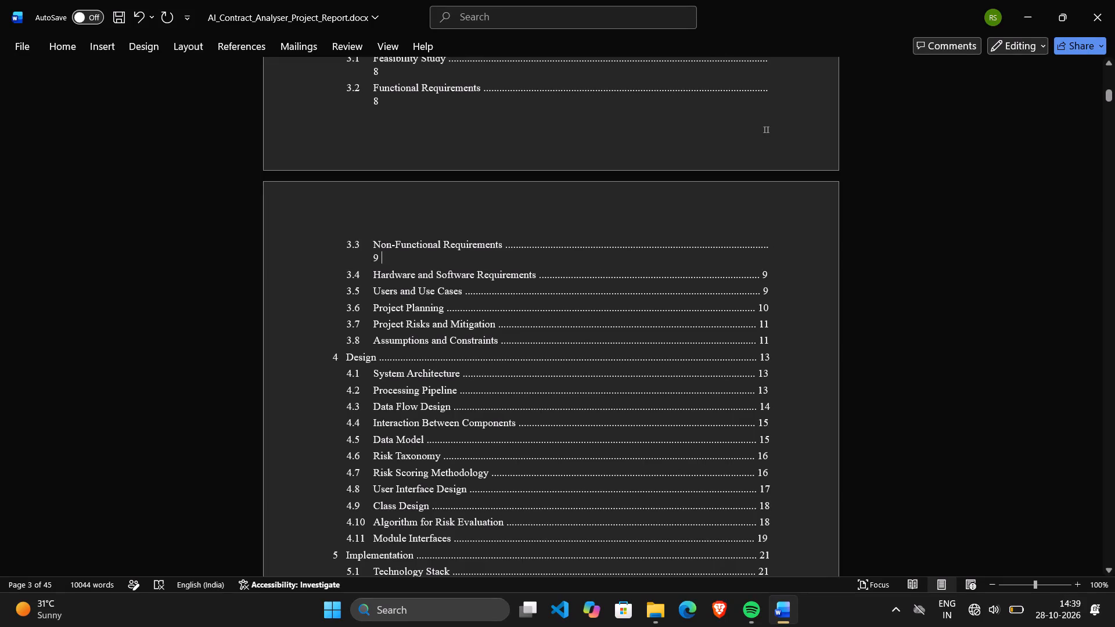
left_click(730, 247)
key("BackSpace")
key("BackSpace")
key("BackSpace")
scroll(730, 247, "up", 1)
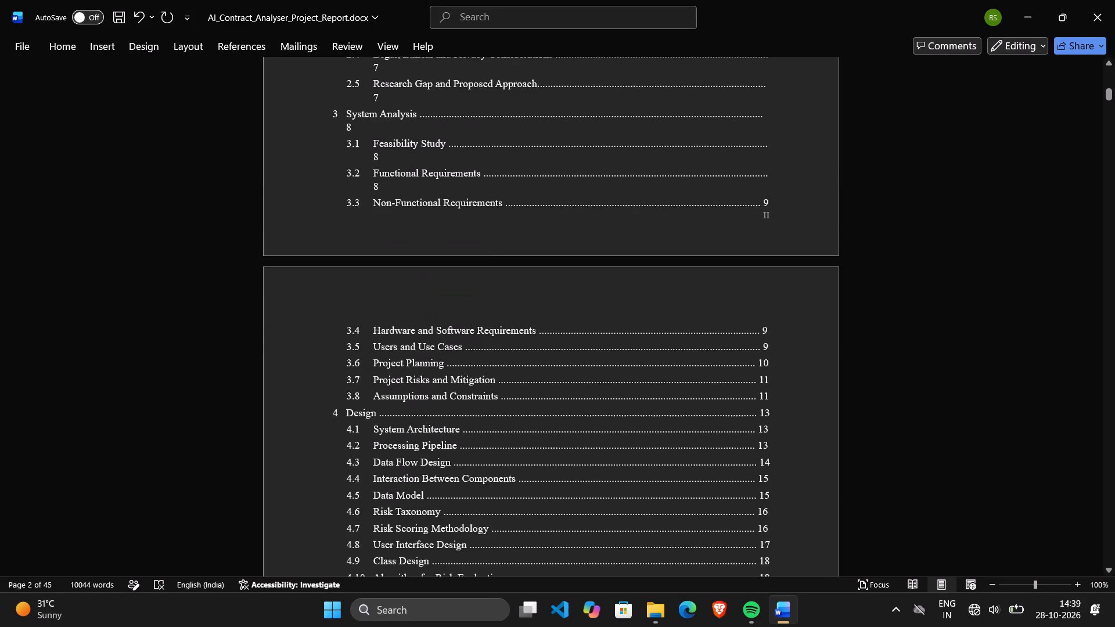
scroll(730, 247, "up", 1)
key("Up")
key("Up")
key("BackSpace")
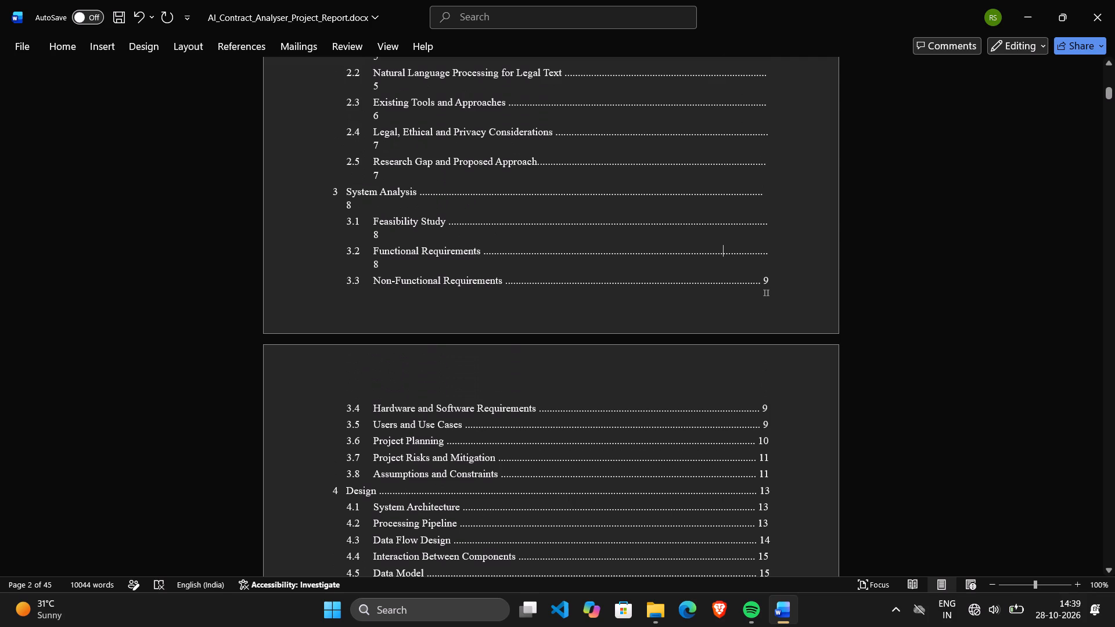
key("BackSpace")
key("BackSpace")
Shorten the dot leaders of index entries 3.1 Feasibility Study and 3 System Analysis so their page numbers fit on the title lines.
key("Up")
key("Up")
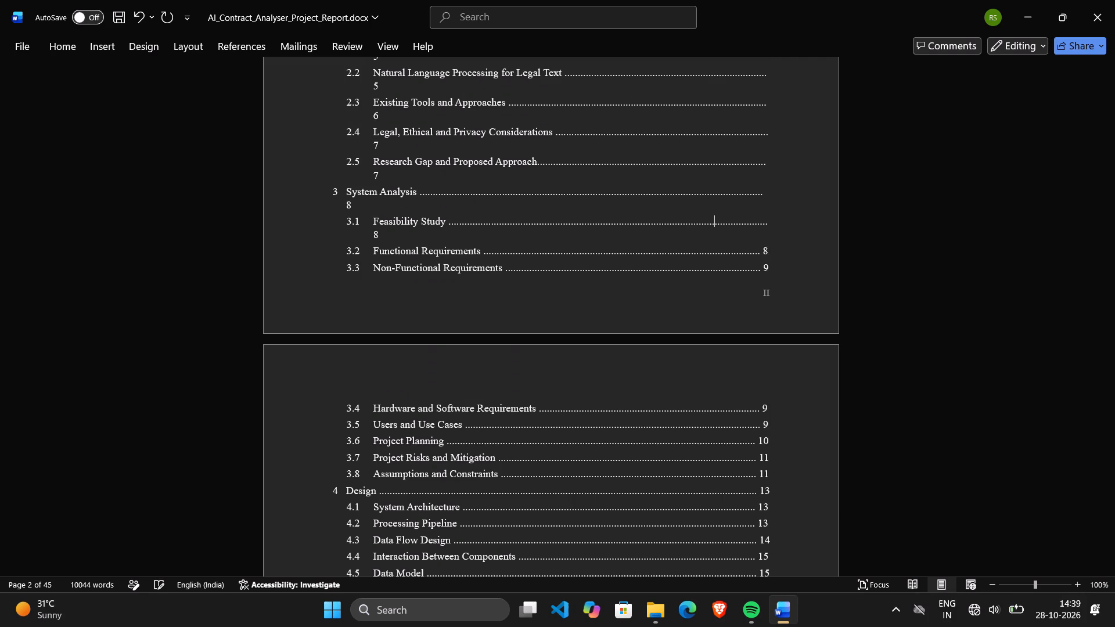
key("BackSpace")
key("BackSpace")
key("BackSpace")
key("Up")
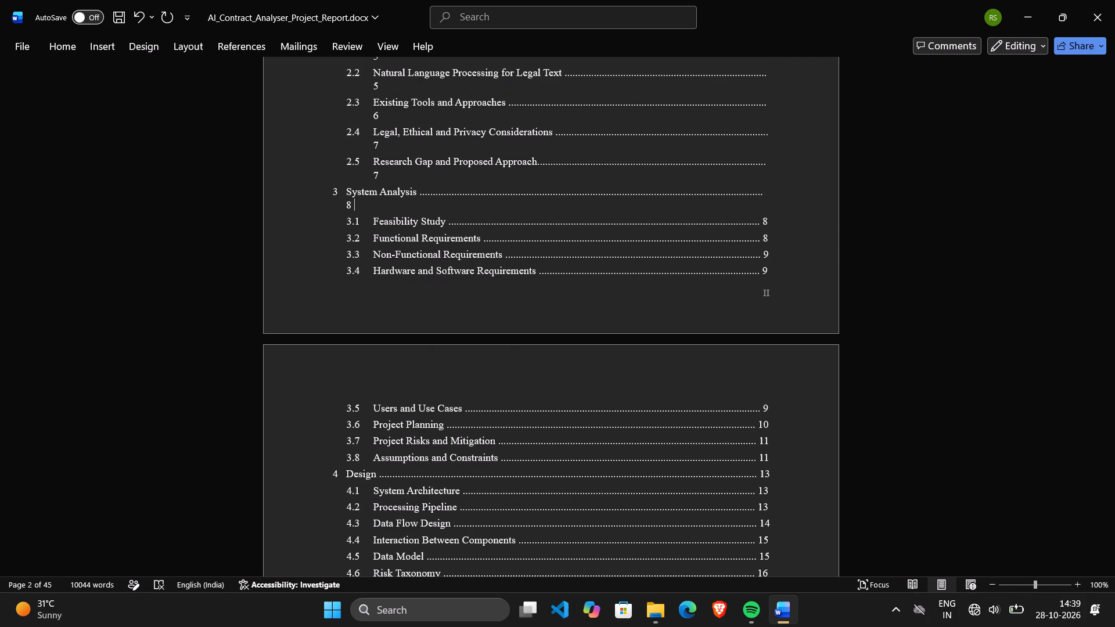
key("Up")
key("BackSpace")
Shorten the dot leaders of index entries 2.5 Research Gap and 2.4 Legal, Ethical and Privacy Considerations so their page numbers fit on the title lines.
scroll(730, 247, "up", 1)
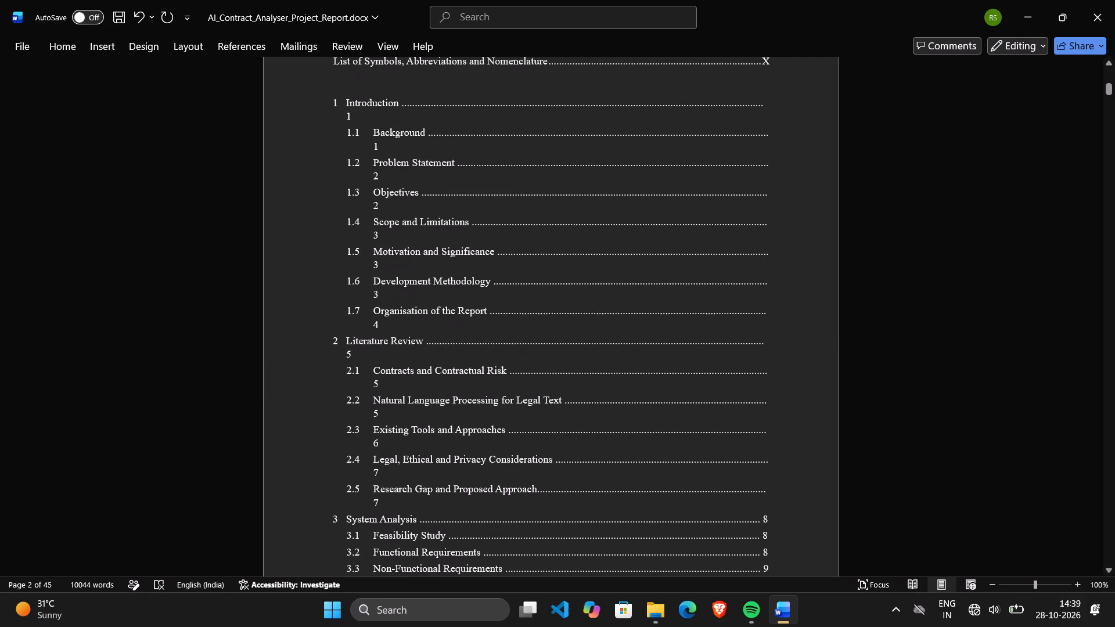
scroll(730, 247, "up", 1)
key("Up")
key("Up")
key("BackSpace")
key("BackSpace")
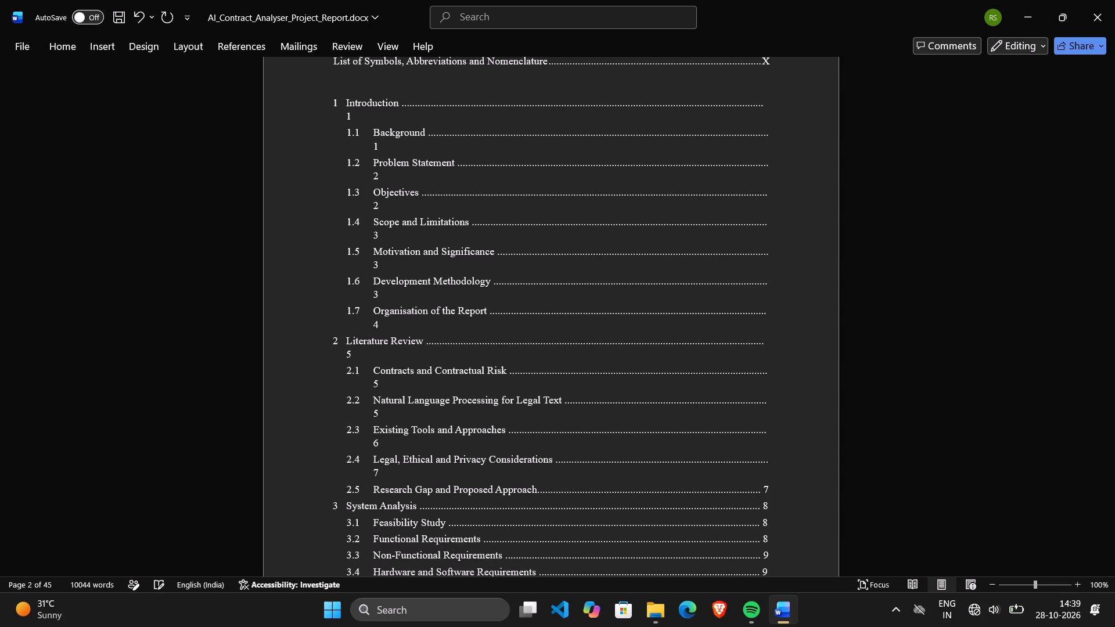
key("Up")
key("Up")
key("BackSpace")
key("BackSpace")
key("BackSpace")
Shorten the dot leaders of index entries 2.3 Existing Tools and 2.2 Natural Language Processing so their page numbers fit on the title lines.
key("Up")
key("Up")
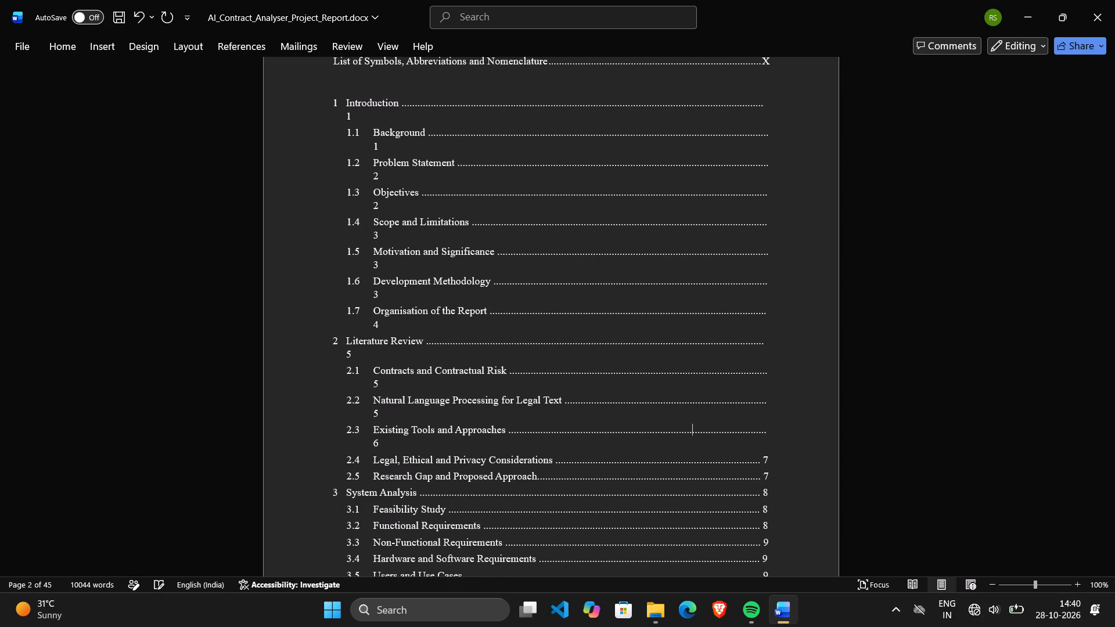
key("BackSpace")
key("BackSpace")
key("Up")
key("Up")
key("BackSpace")
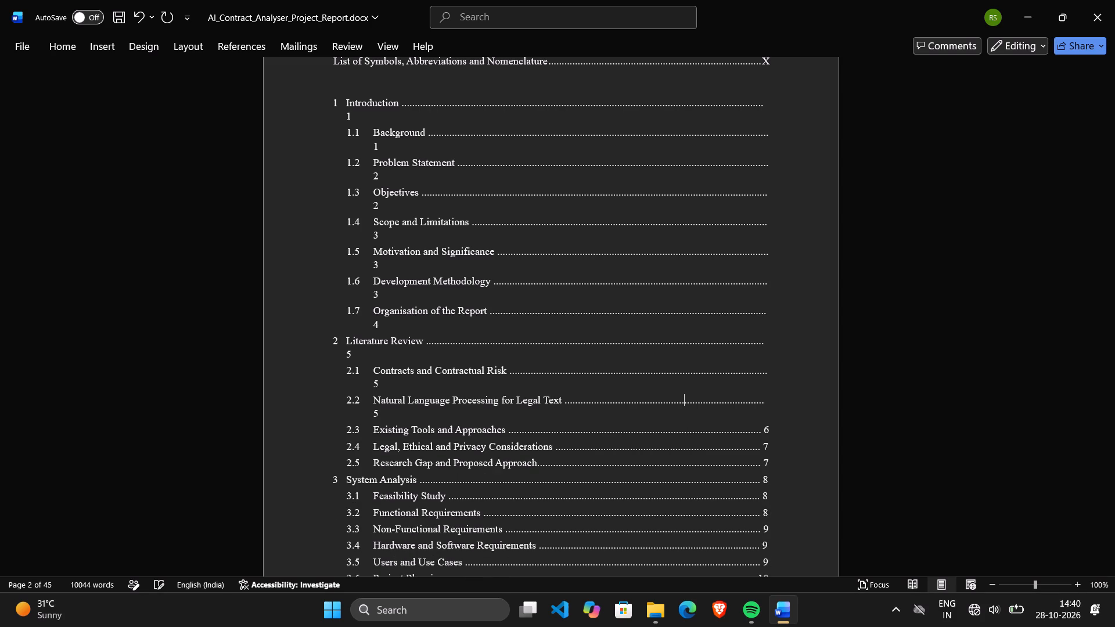
key("BackSpace")
Shorten the dot leaders of index entries 2.1 Contracts and Contractual Risk and 2 Literature Review so their page numbers fit on the title lines.
key("Up")
key("Up")
key("BackSpace")
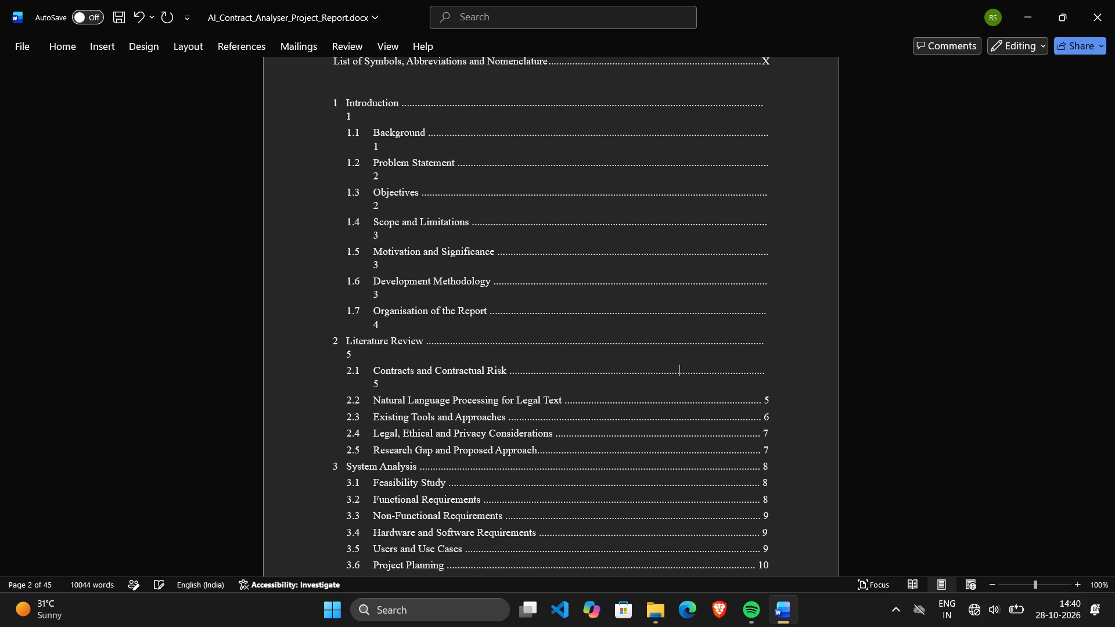
key("BackSpace")
key("Up")
key("Up")
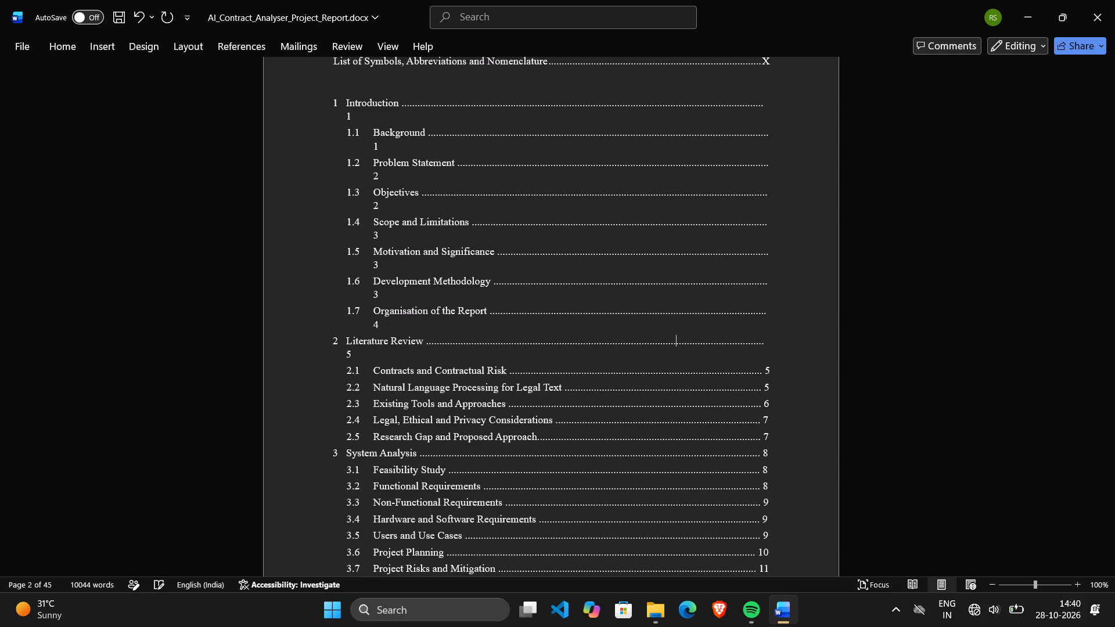
key("BackSpace")
Shorten the dot leaders of index entries 1.7 Organisation of the Report and 1.6 Development Methodology so their page numbers fit on the title lines.
key("Up")
key("Up")
key("BackSpace")
key("BackSpace")
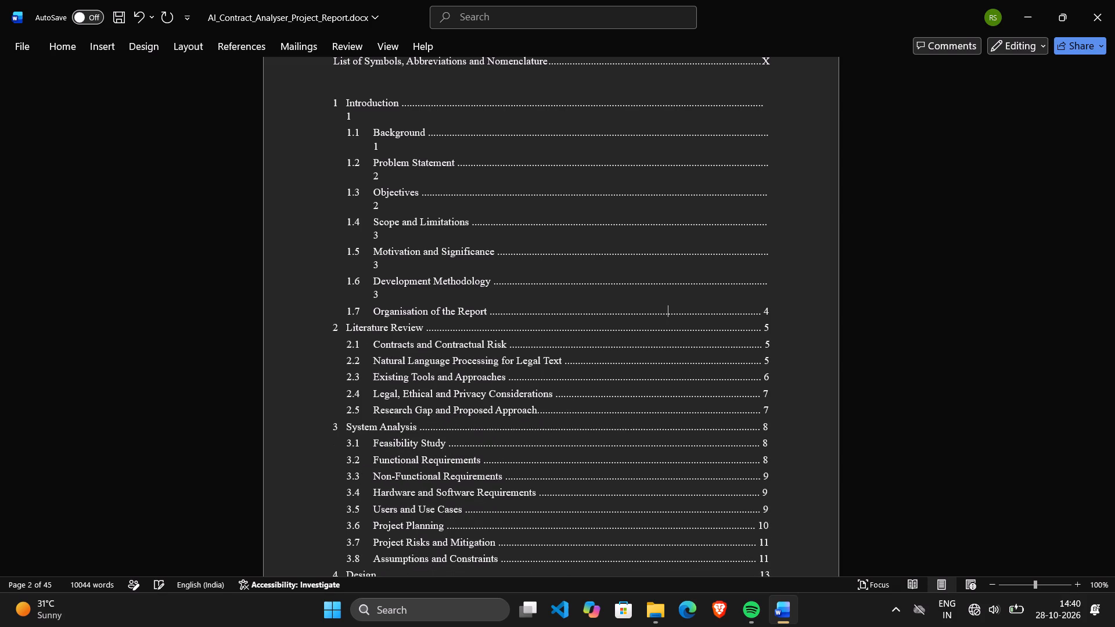
key("Up")
key("Up")
key("BackSpace")
key("BackSpace")
Shorten the dot leaders of index entries 1.5 Motivation and Significance and 1.4 Scope and Limitations so their page numbers fit on the title lines.
key("Up")
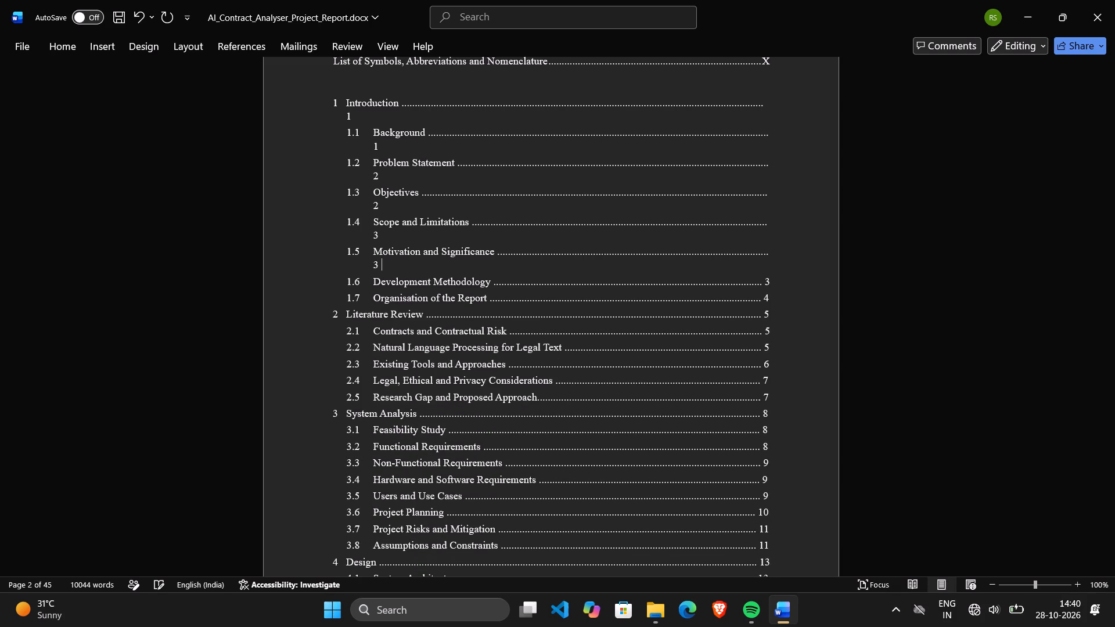
key("Up")
key("BackSpace")
key("BackSpace")
key("BackSpace")
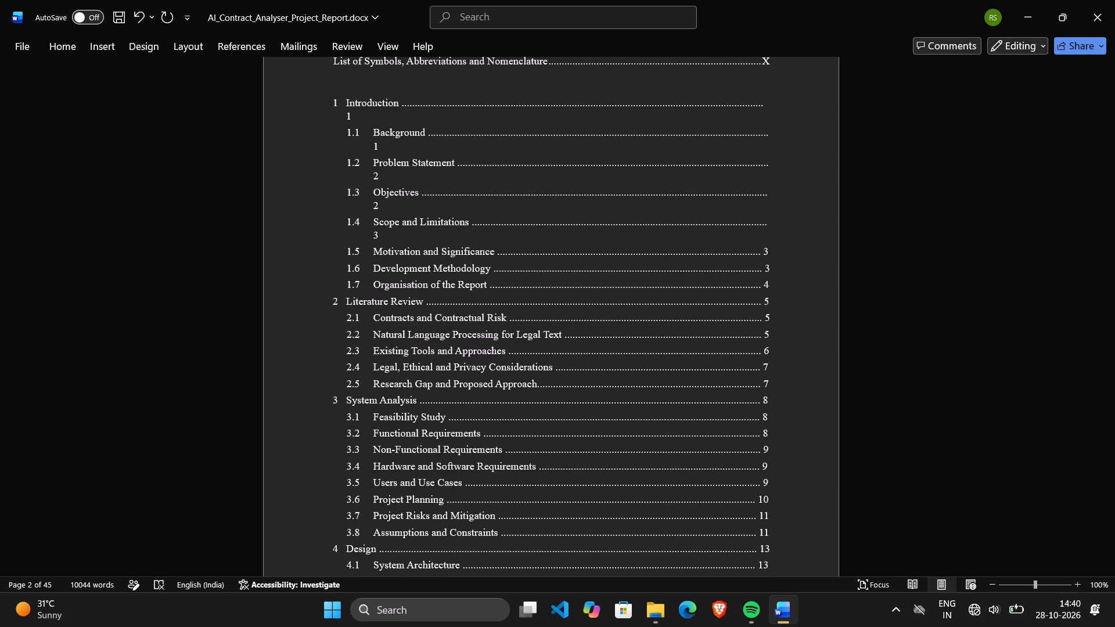
key("Up")
key("Up")
key("BackSpace")
key("BackSpace")
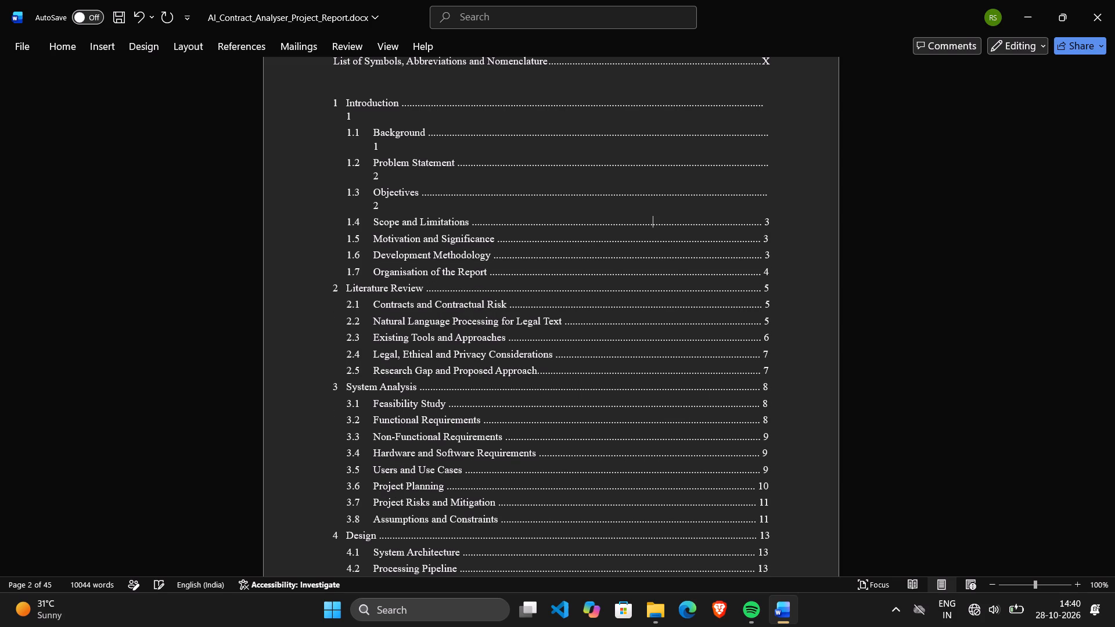
Shorten the dot leaders of index entries 1.3 Objectives and 1.2 Problem Statement so their page numbers fit on the title lines.
key("Up")
key("Up")
key("BackSpace")
key("BackSpace")
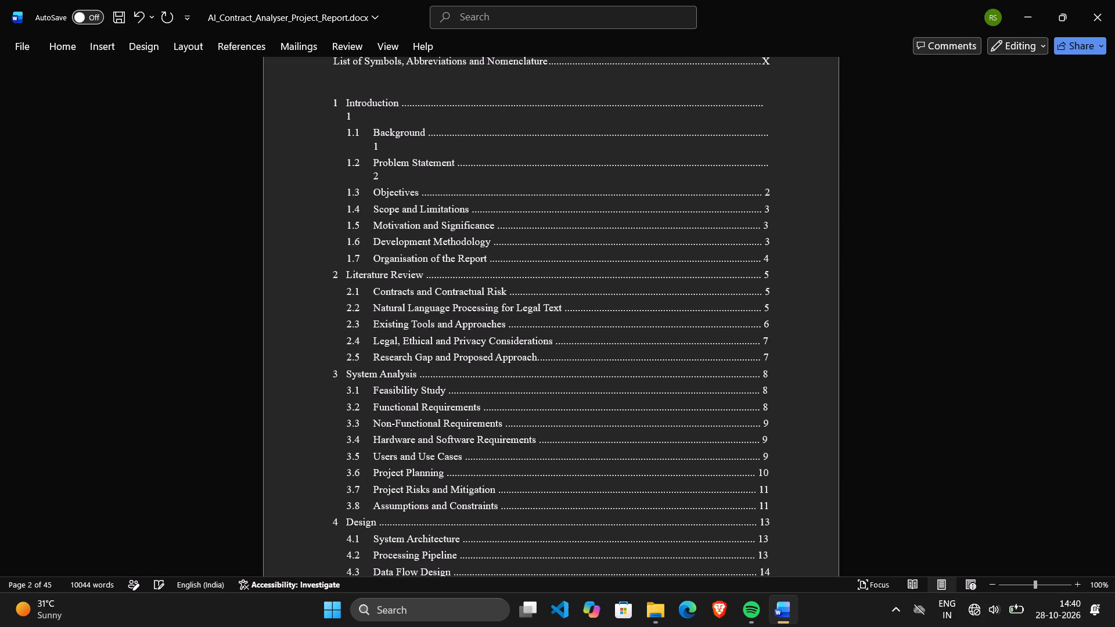
key("Up")
key("Up")
key("BackSpace")
key("BackSpace")
key("BackSpace")
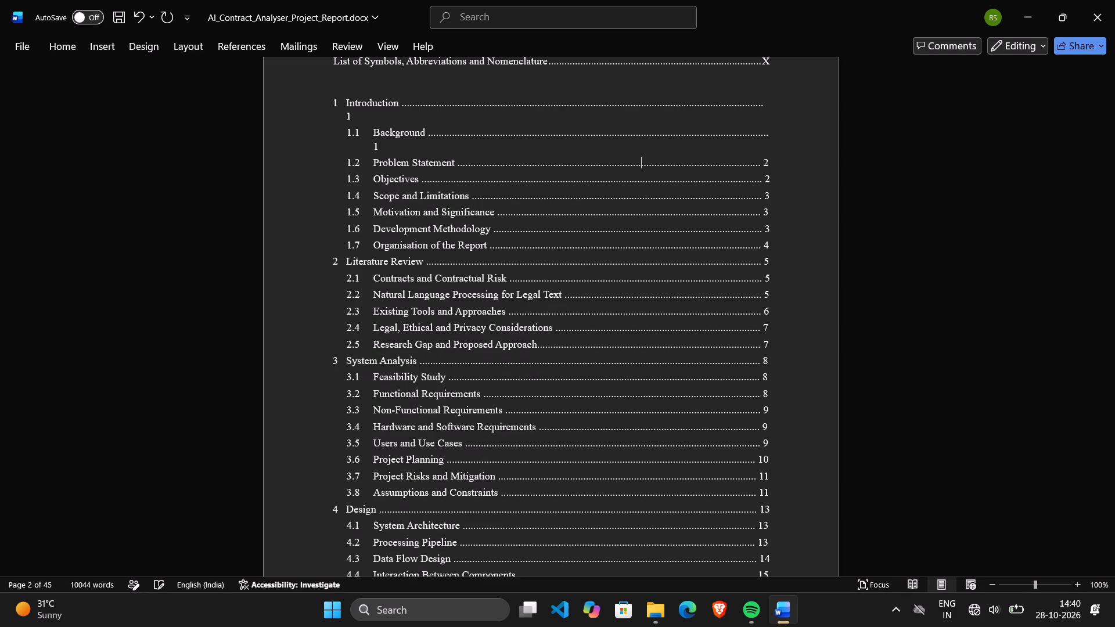
Shorten the dot leaders of index entries 1.1 Background and 1 Introduction so their page numbers fit on the title lines.
key("Up")
key("Up")
key("BackSpace")
key("BackSpace")
key("BackSpace")
key("Up")
key("Up")
key("BackSpace")
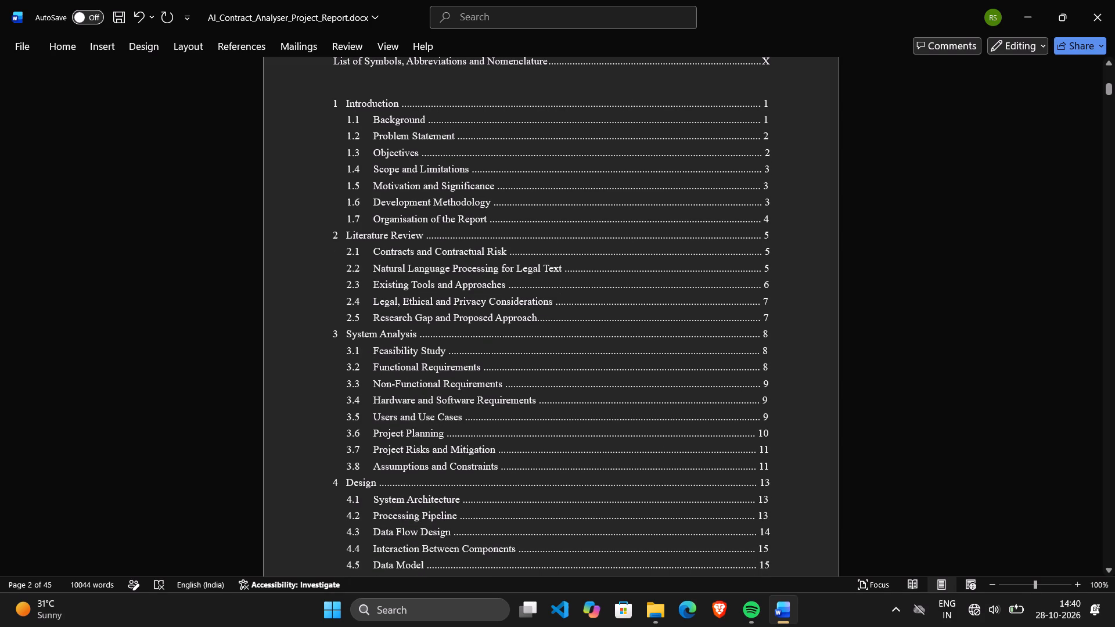
Insert a blank unnumbered line after index entries 1.7 Organisation of the Report and 2.5 Research Gap and Proposed Approach to separate the chapters.
left_click(773, 222)
key("Return")
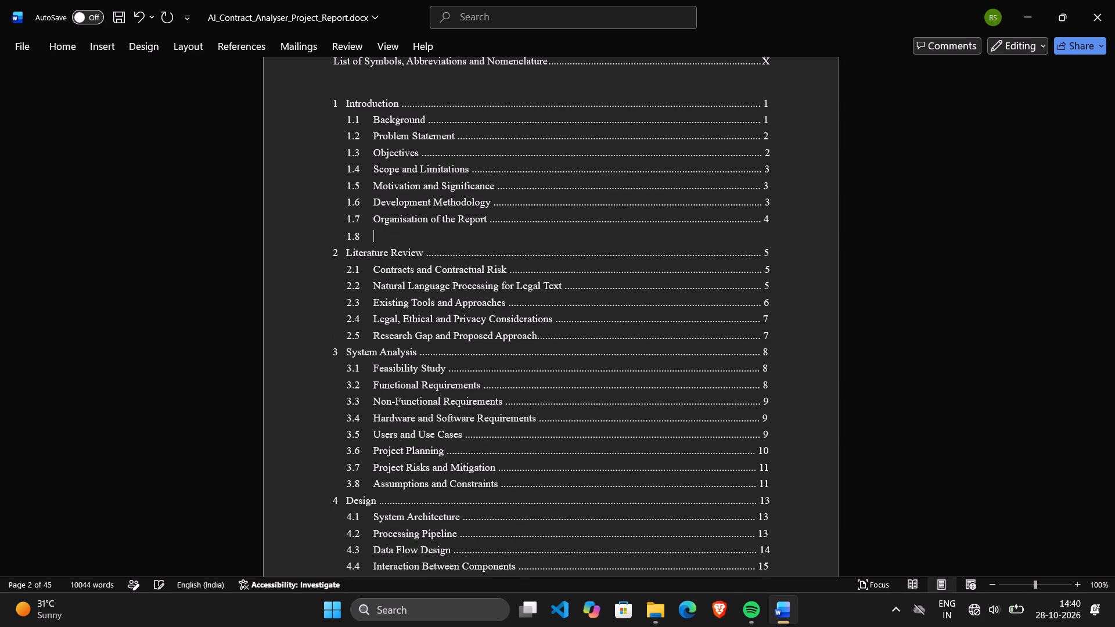
key("BackSpace")
left_click(781, 331)
key("Return")
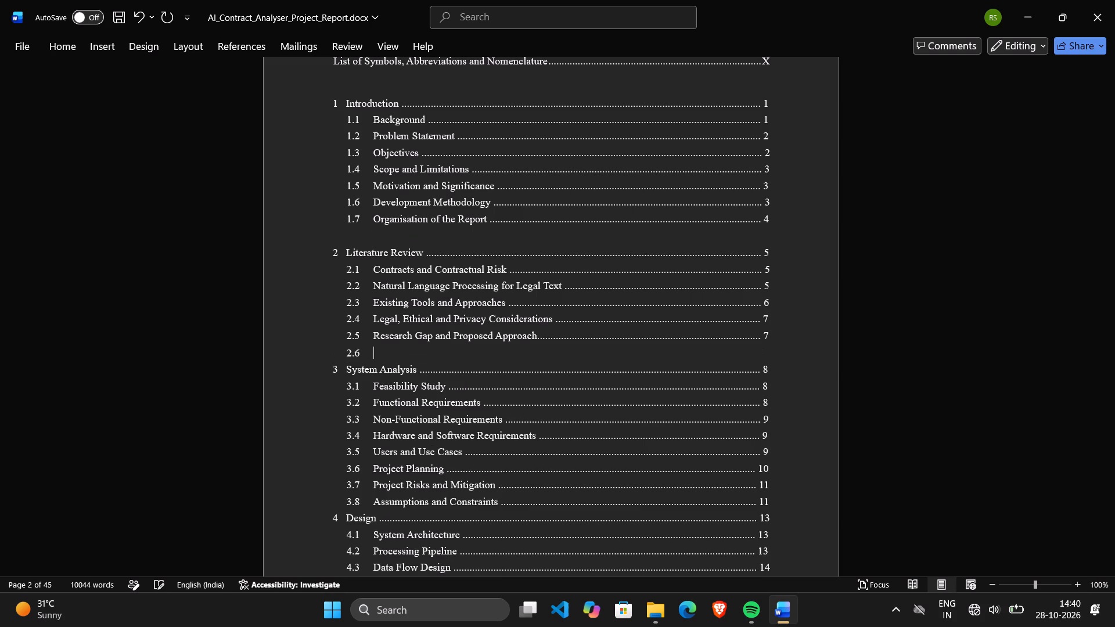
key("BackSpace")
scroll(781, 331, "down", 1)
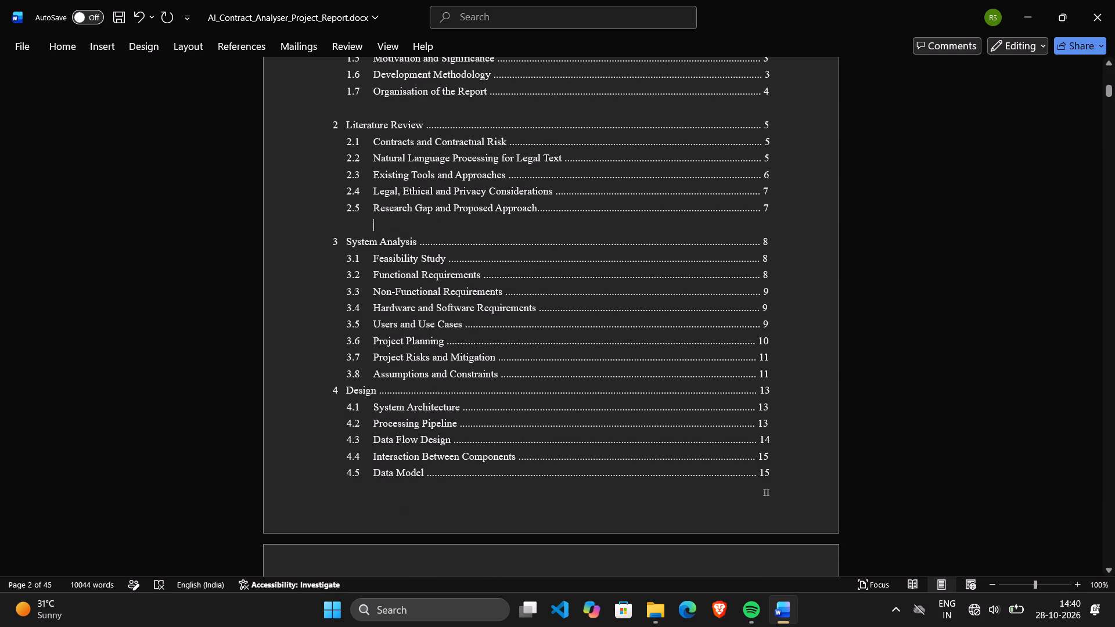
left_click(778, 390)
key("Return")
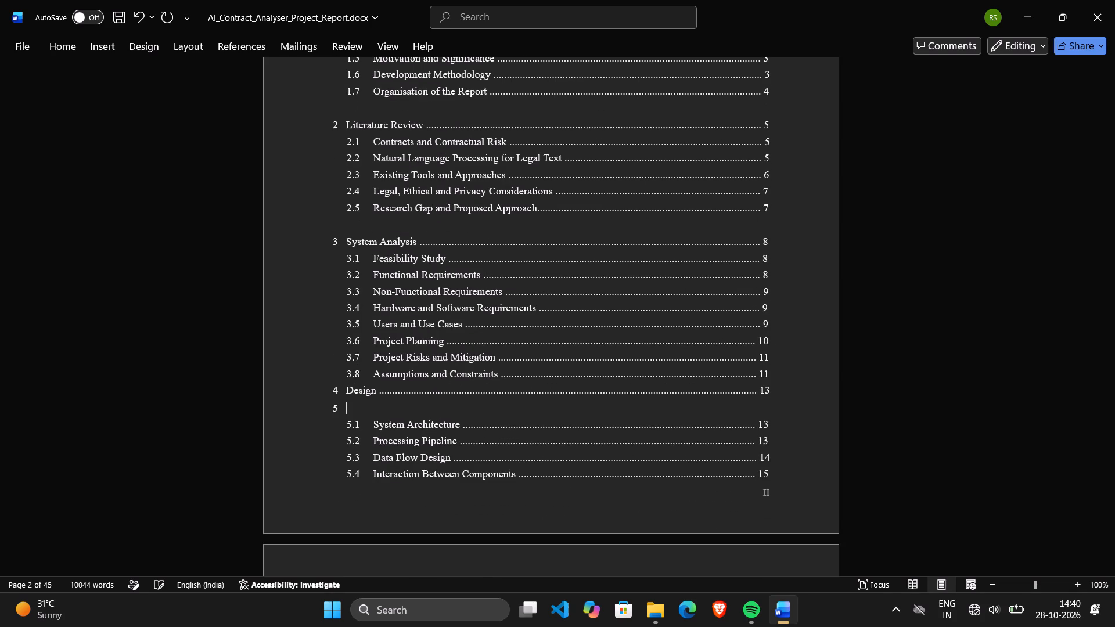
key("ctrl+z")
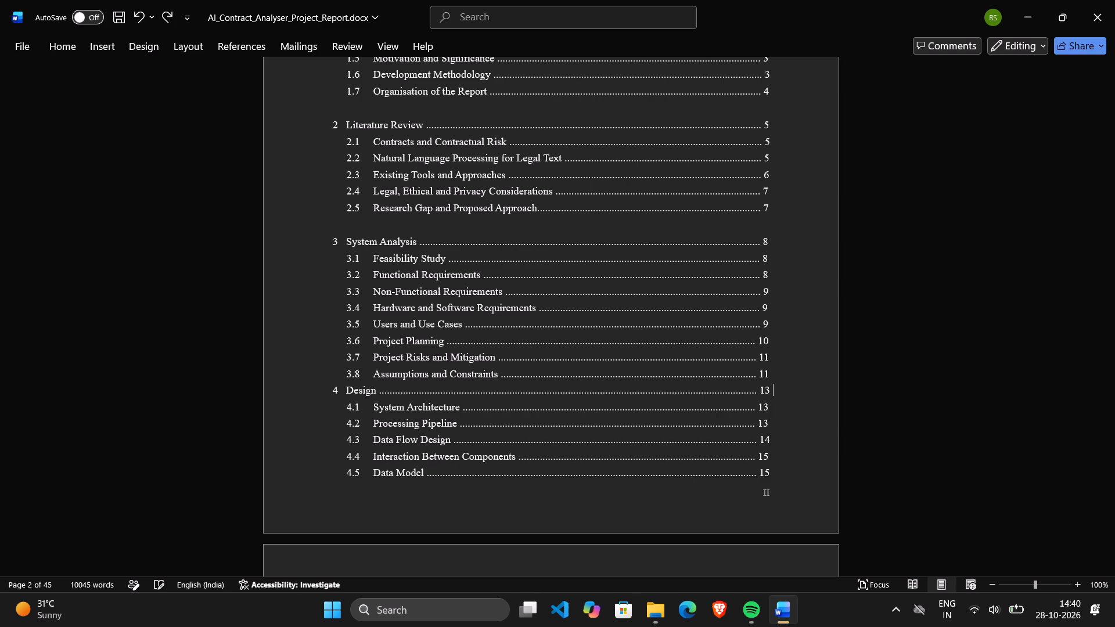
Insert a blank unnumbered line after index entries 3.8 Assumptions and Constraints and 4.11 Module Interfaces to separate the chapters.
left_click(783, 375)
key("Return")
key("BackSpace")
scroll(783, 375, "down", 2)
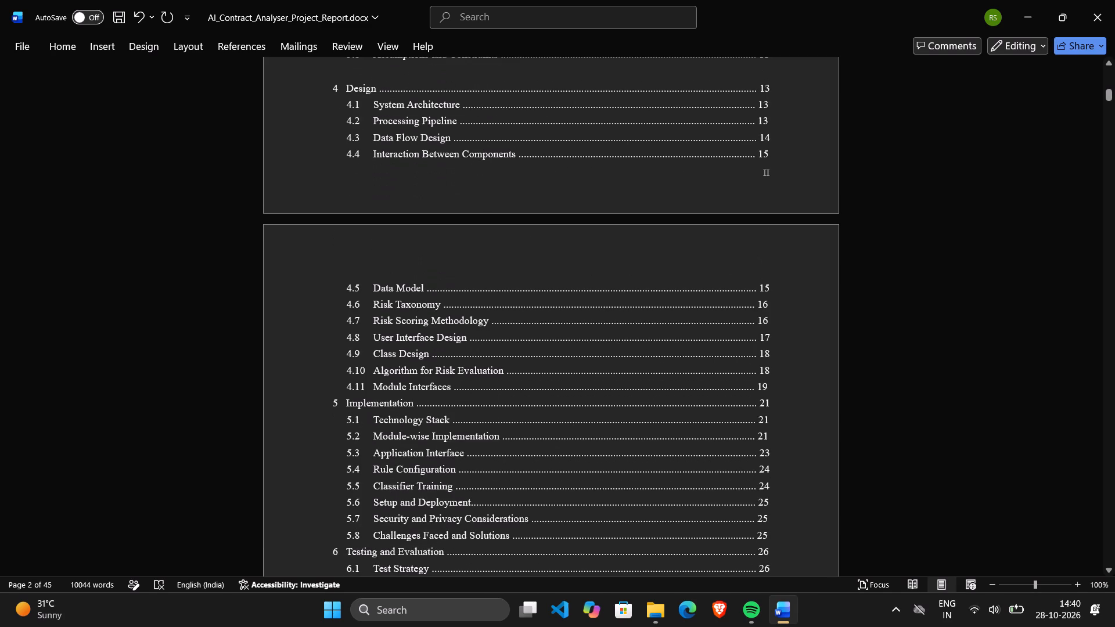
left_click(782, 387)
key("Return")
key("BackSpace")
Insert a blank unnumbered line after index entry 5.8 Challenges Faced and Solutions, before chapter 6 Testing and Evaluation.
scroll(782, 387, "down", 1)
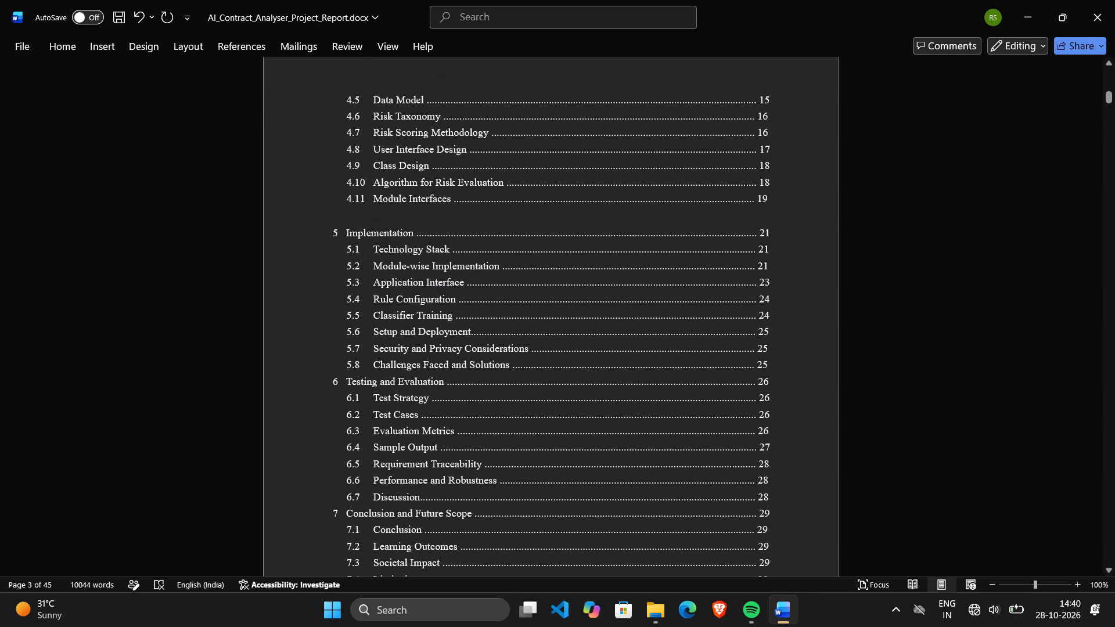
left_click(776, 359)
key("Return")
key("BackSpace")
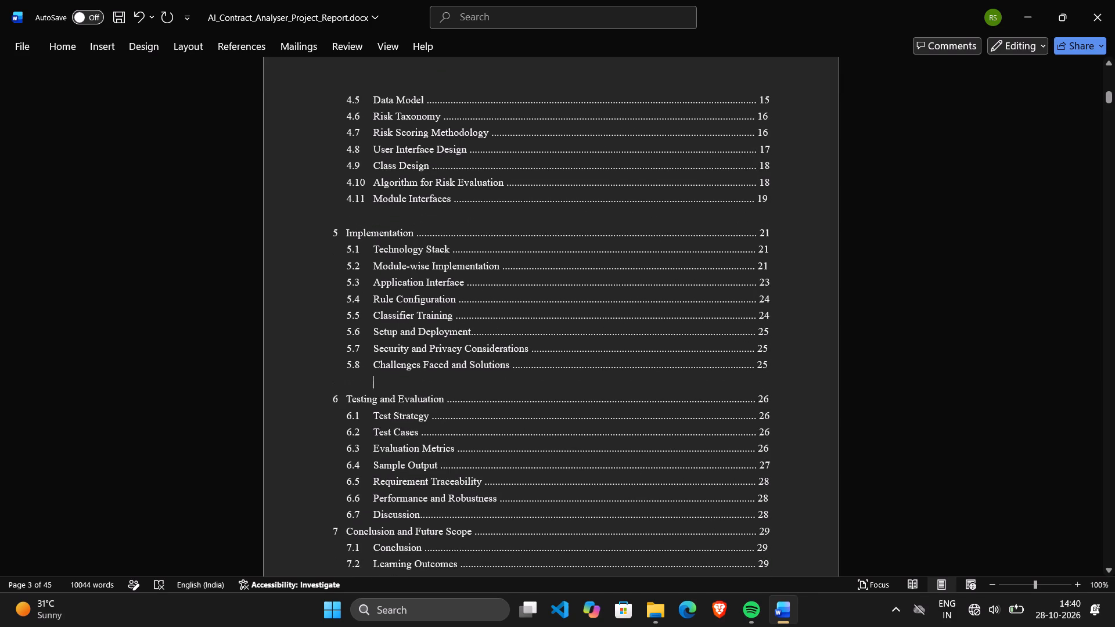
scroll(506, 432, "down", 1)
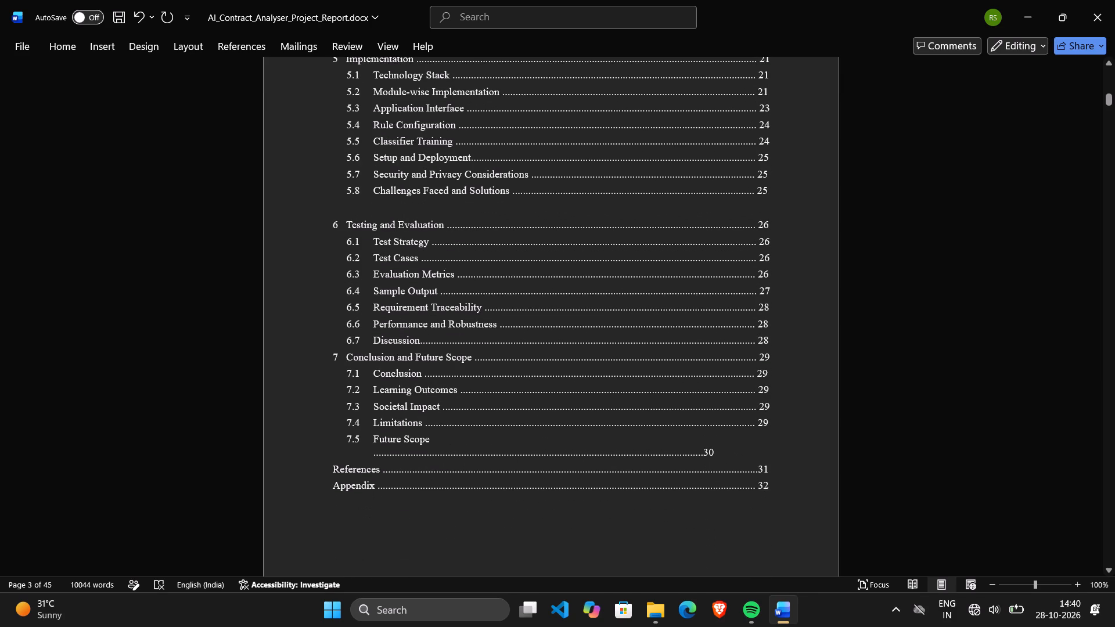
Insert a blank unnumbered line after index entry 6.7 Discussion, before chapter 7 Conclusion and Future Scope.
left_click(779, 336)
key("Return")
key("BackSpace")
Review the end of the index and the Undertaking and Certificate pages for errors.
scroll(779, 336, "down", 1)
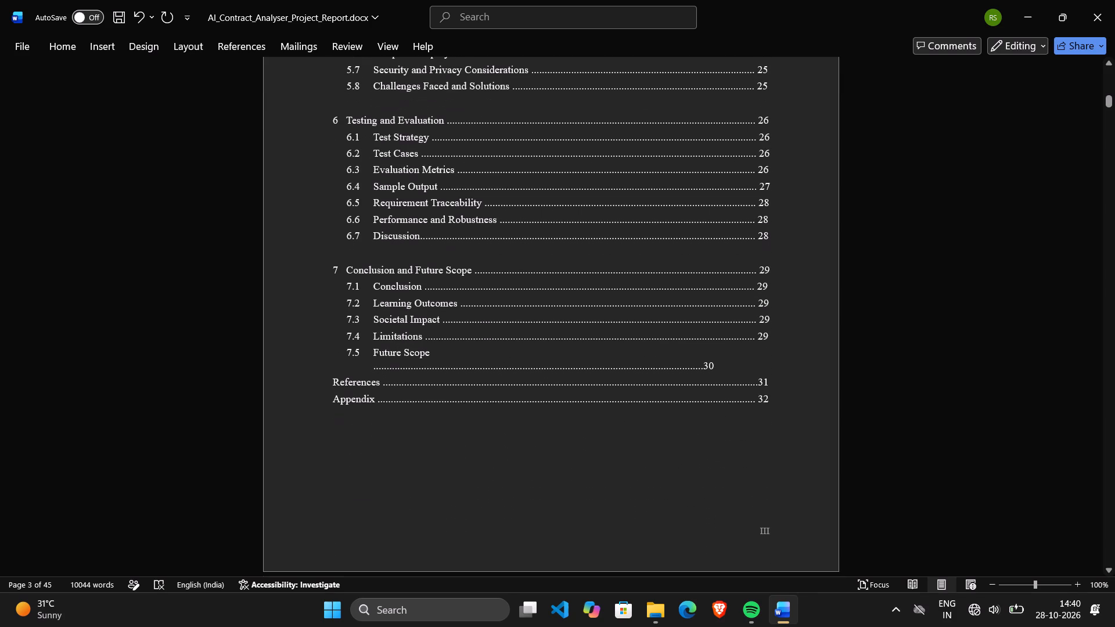
scroll(779, 336, "down", 1)
scroll(736, 376, "down", 1)
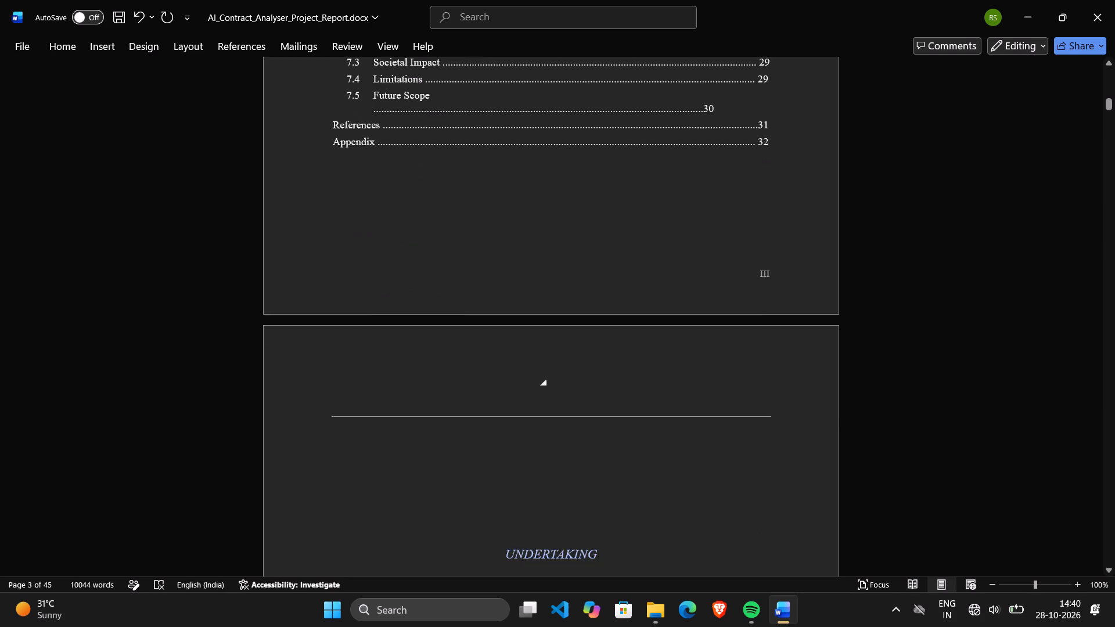
scroll(736, 376, "down", 1)
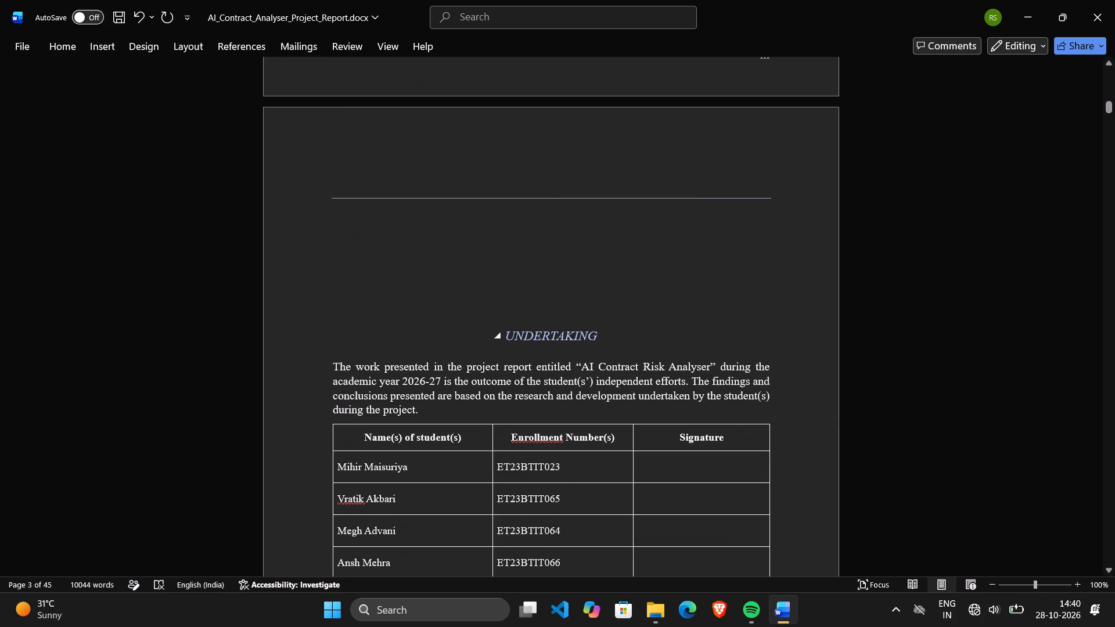
scroll(744, 352, "down", 2)
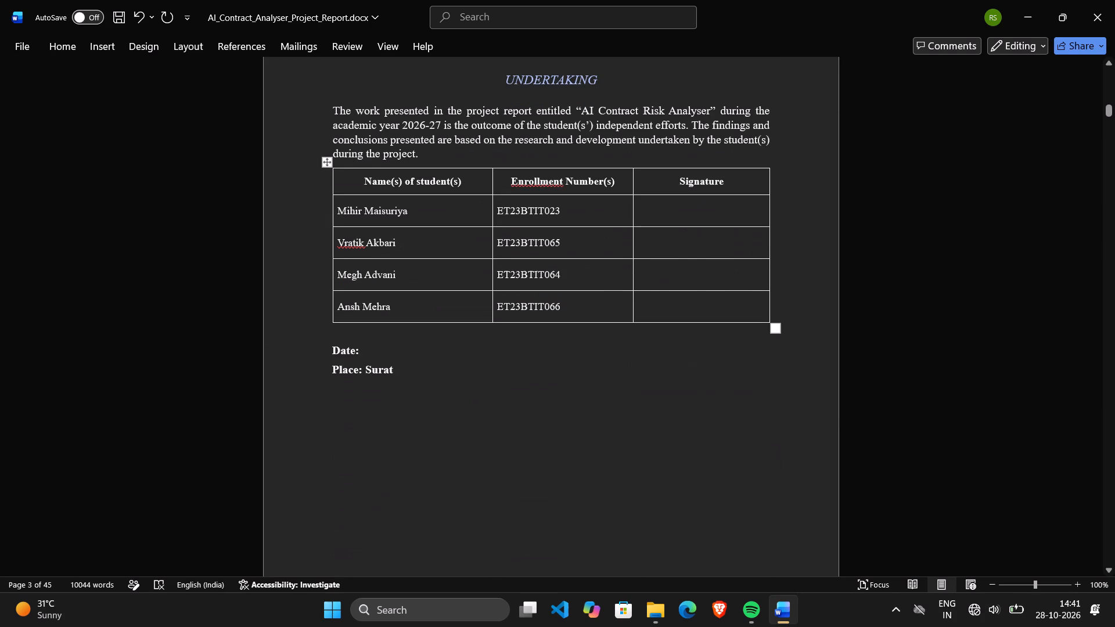
scroll(623, 379, "up", 1)
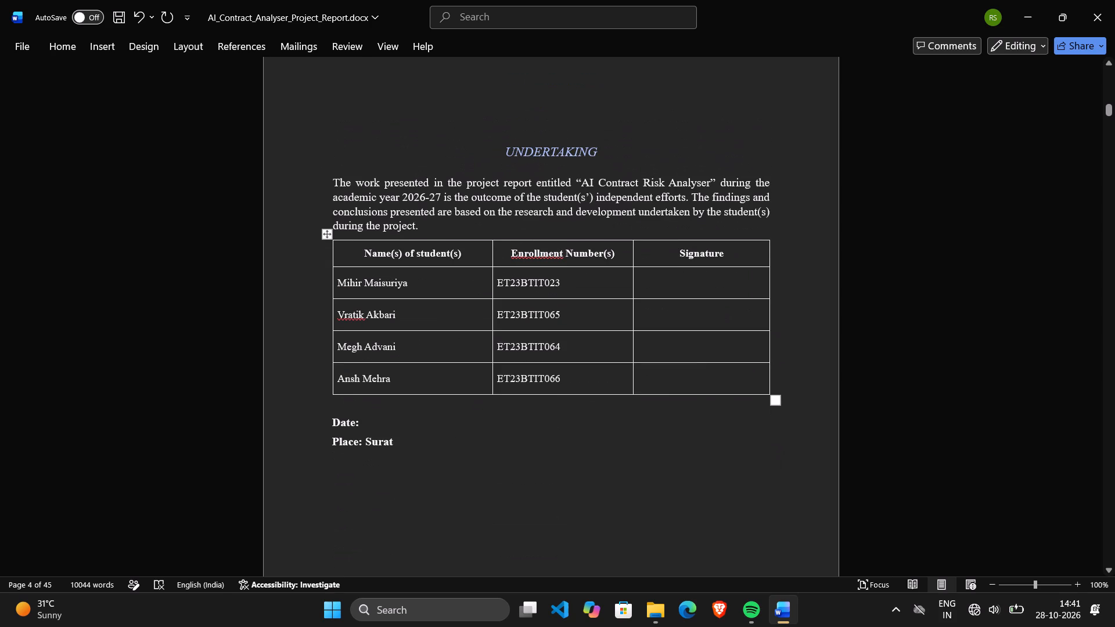
scroll(623, 379, "down", 1)
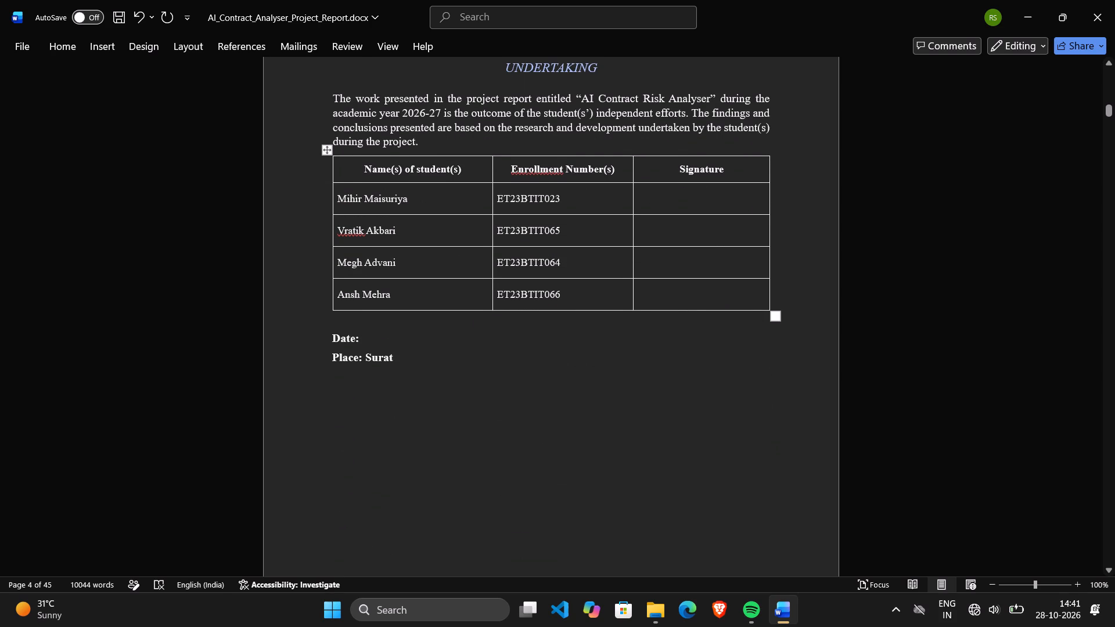
scroll(571, 284, "down", 3)
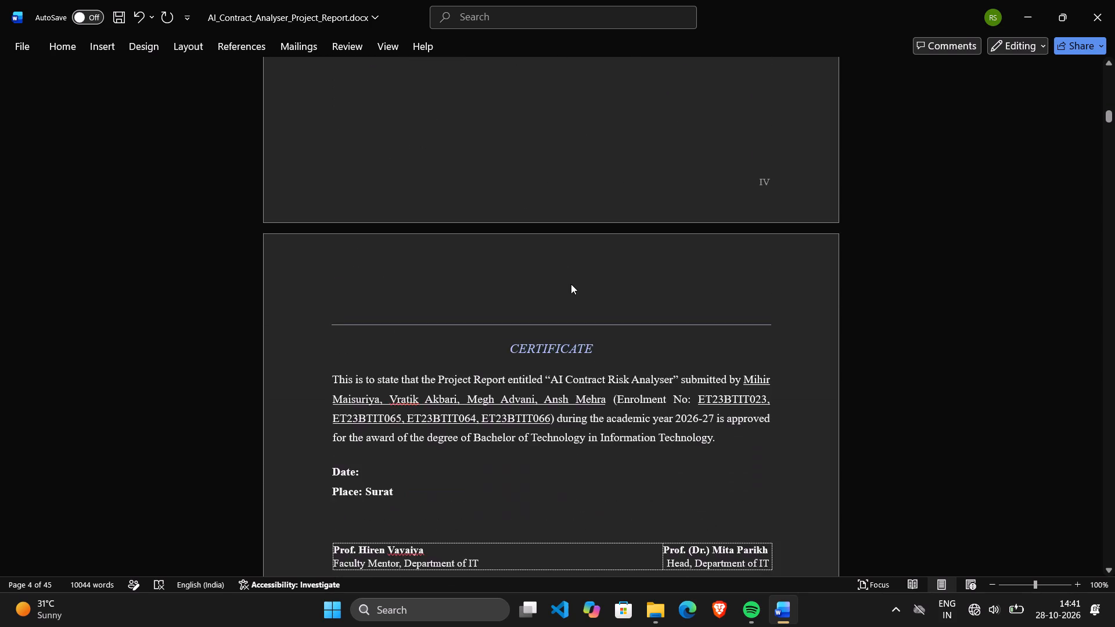
scroll(571, 284, "down", 3)
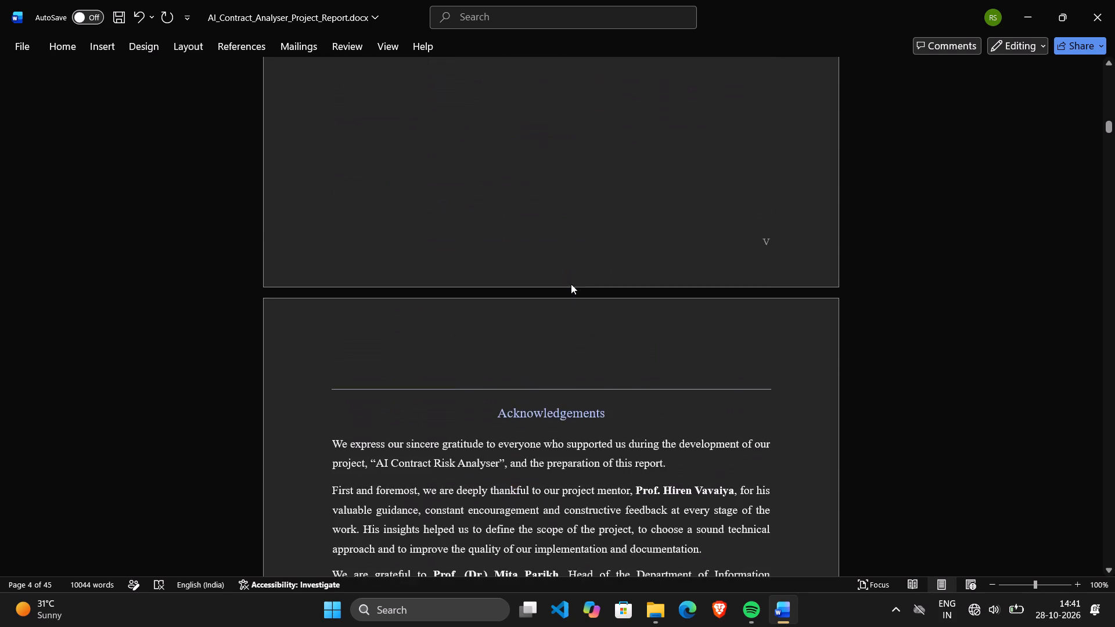
Add the middle initial "H." to the project mentor's name in the Acknowledgements.
scroll(571, 284, "down", 1)
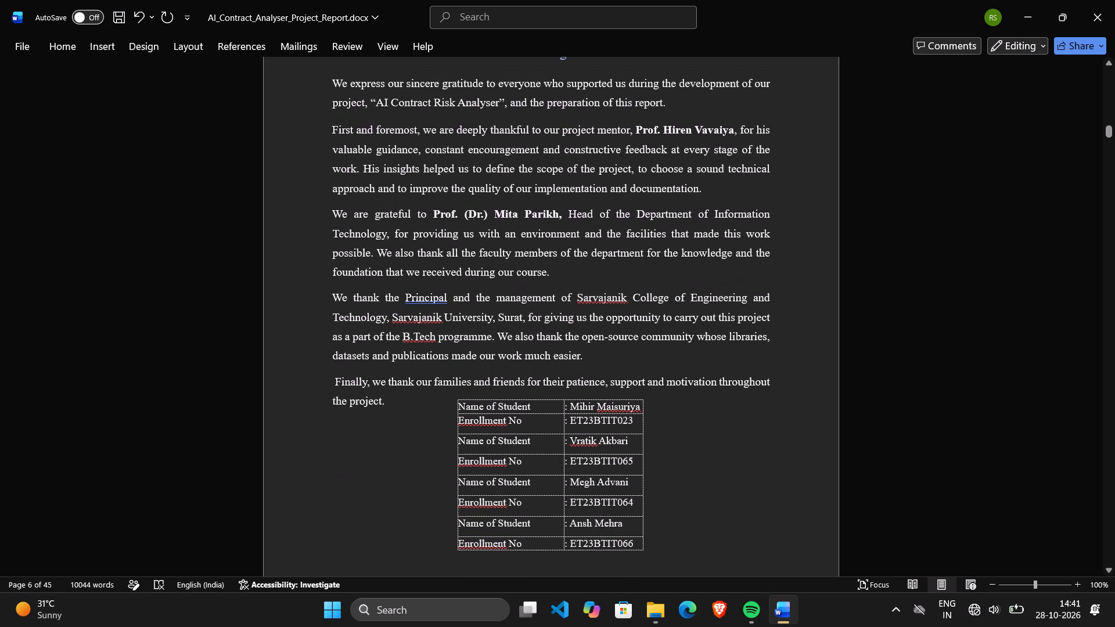
left_click(692, 130)
key("space")
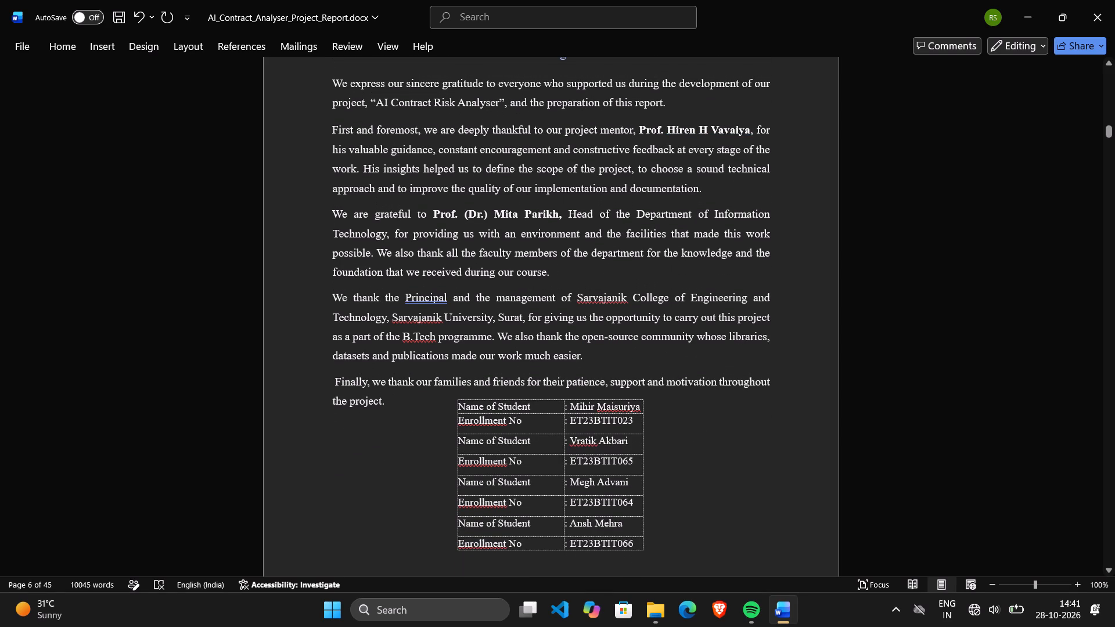
key("period")
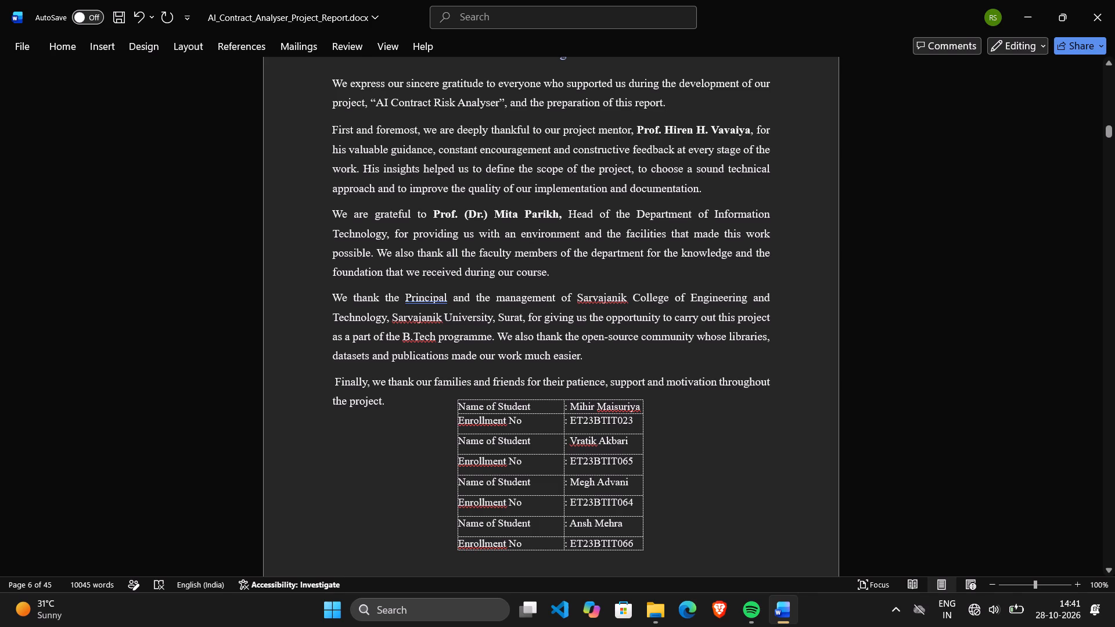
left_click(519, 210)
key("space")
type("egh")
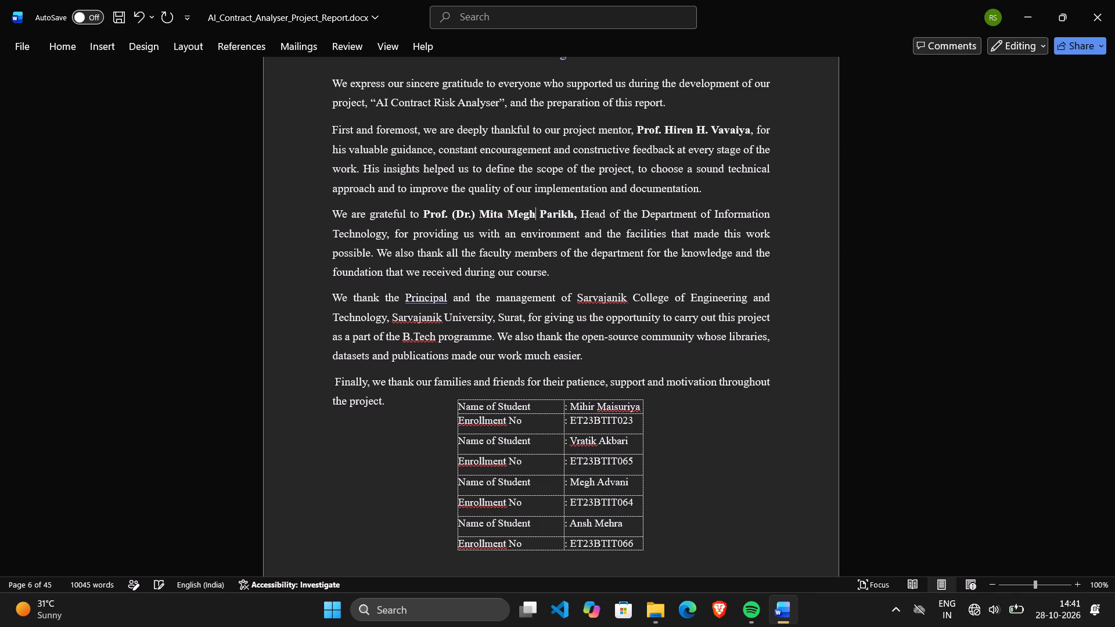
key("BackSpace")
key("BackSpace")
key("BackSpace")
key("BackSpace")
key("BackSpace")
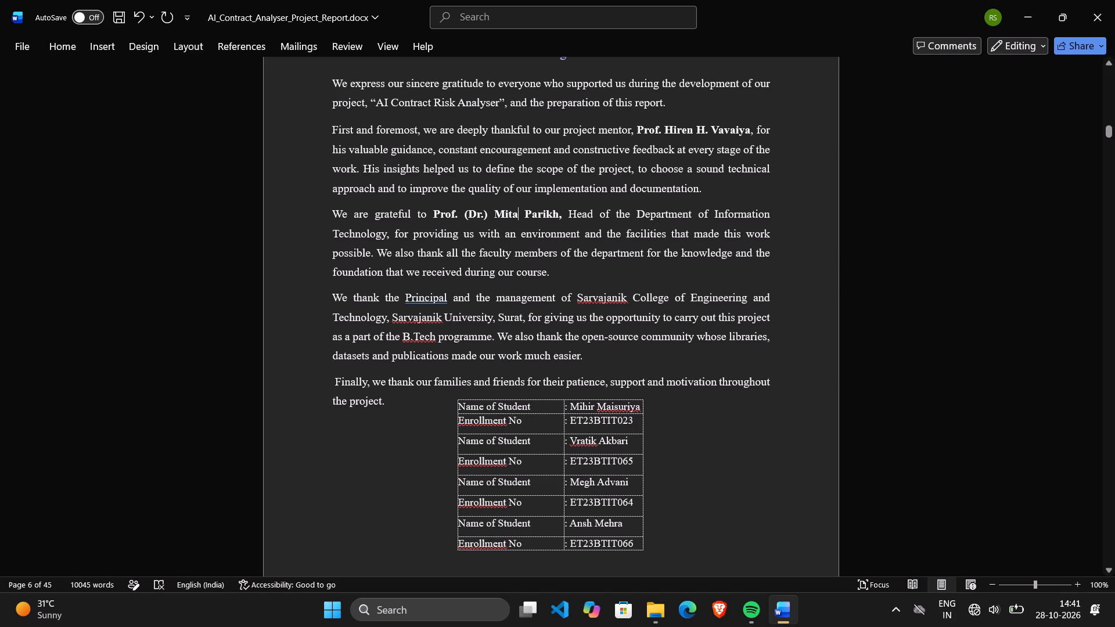
Review the rest of the Acknowledgements, the Abstract and the lists of tables and figures for layout errors.
scroll(633, 312, "down", 1)
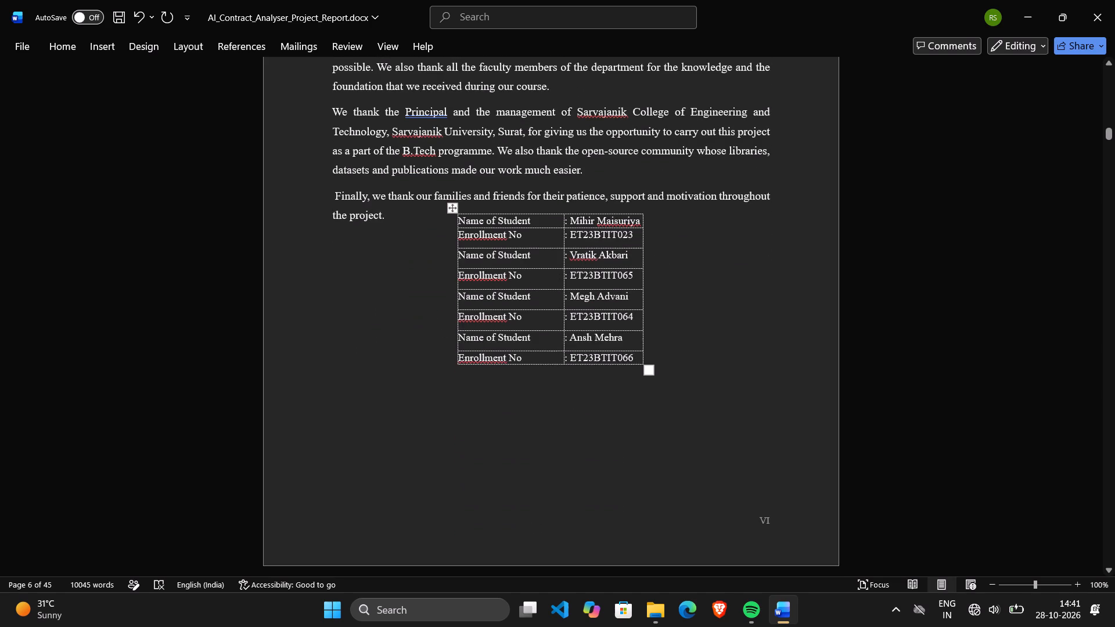
scroll(633, 312, "down", 4)
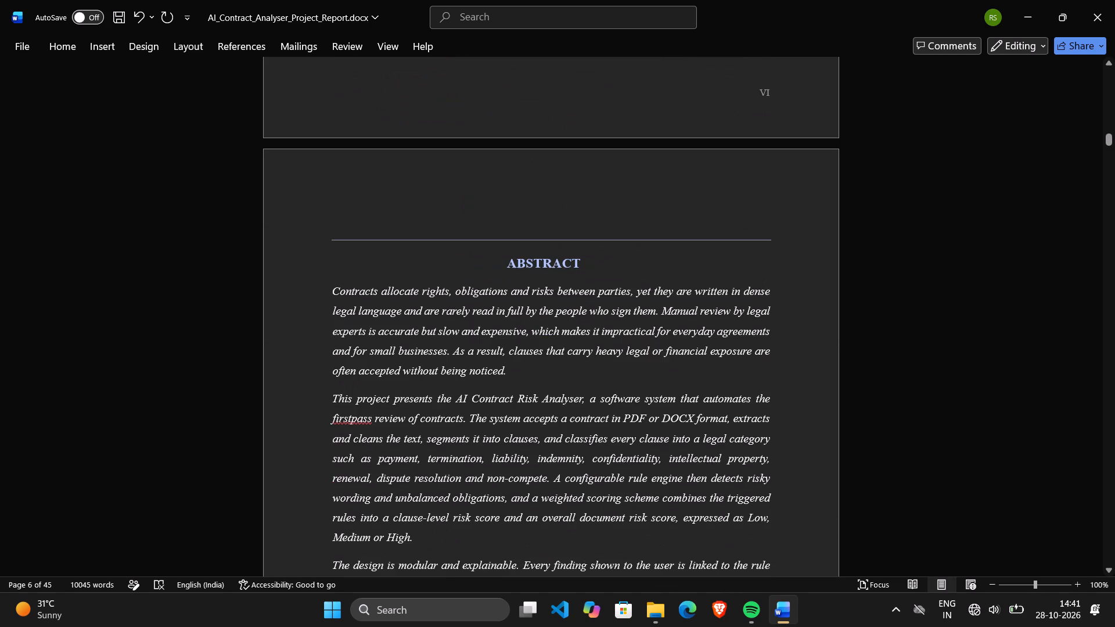
scroll(633, 312, "down", 2)
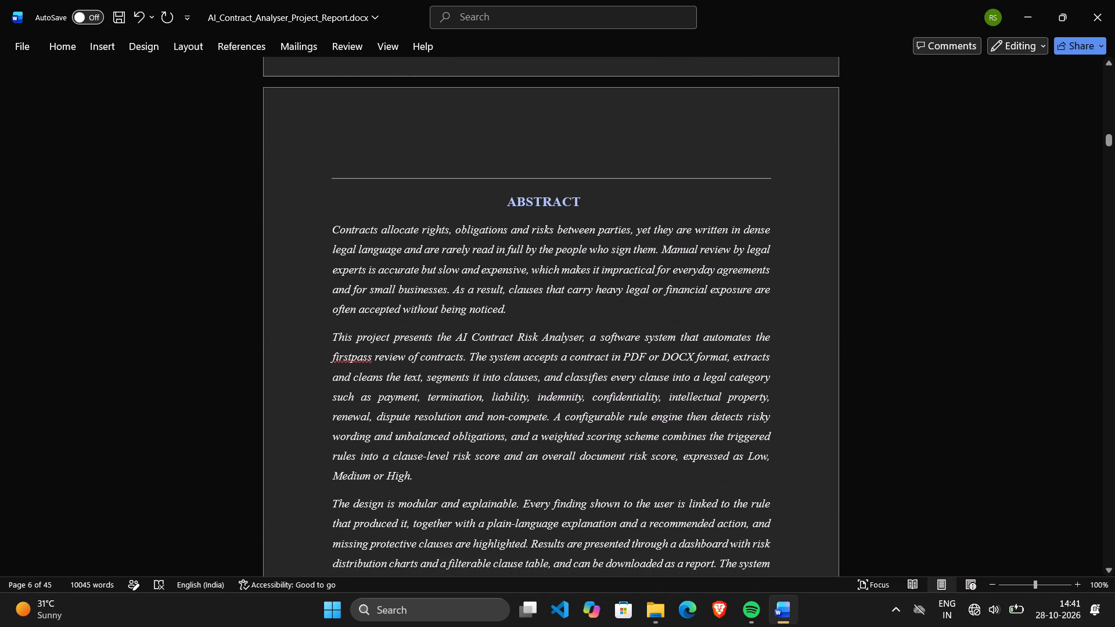
scroll(633, 312, "down", 3)
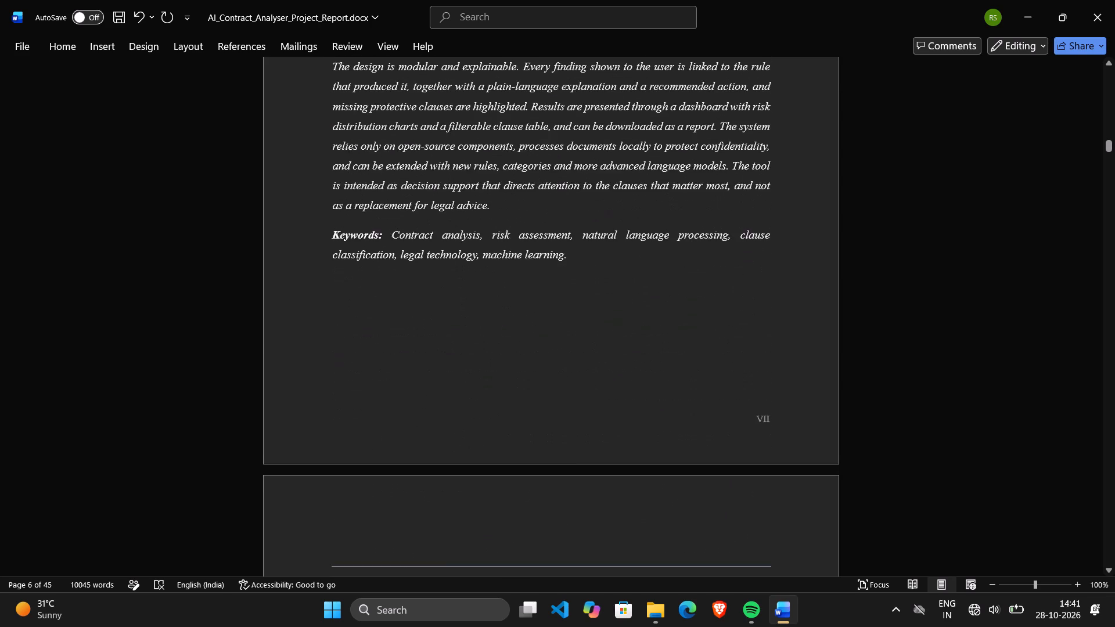
scroll(633, 312, "down", 4)
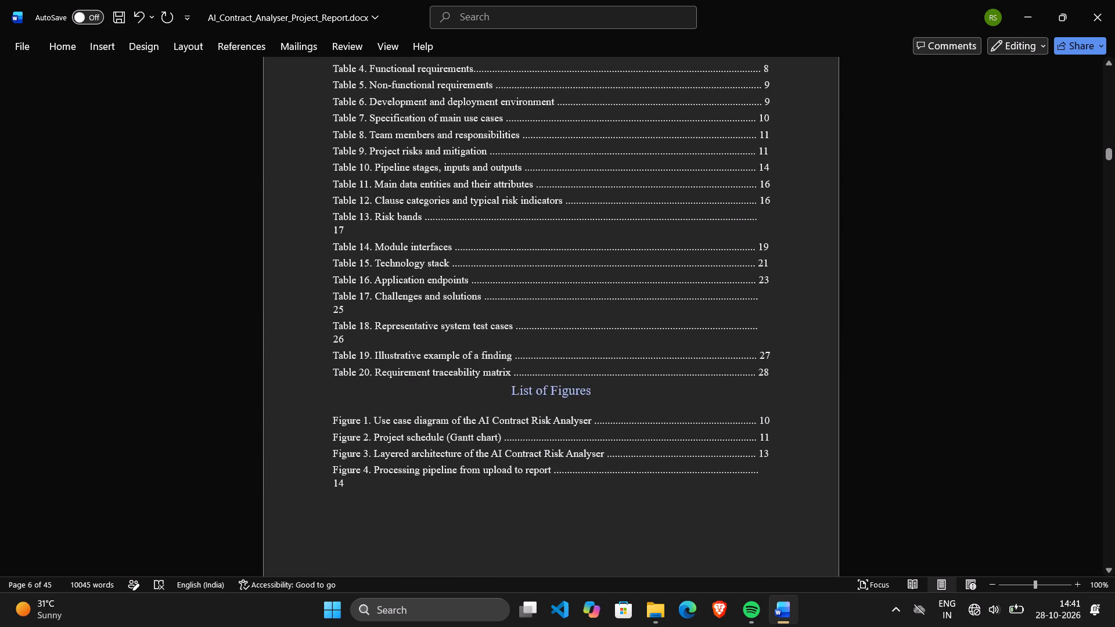
scroll(633, 312, "down", 4)
Shorten the dot leaders of Tables 13, 3, 17 and 18 in the List of Tables so their page numbers fit on the title lines.
scroll(633, 312, "up", 1)
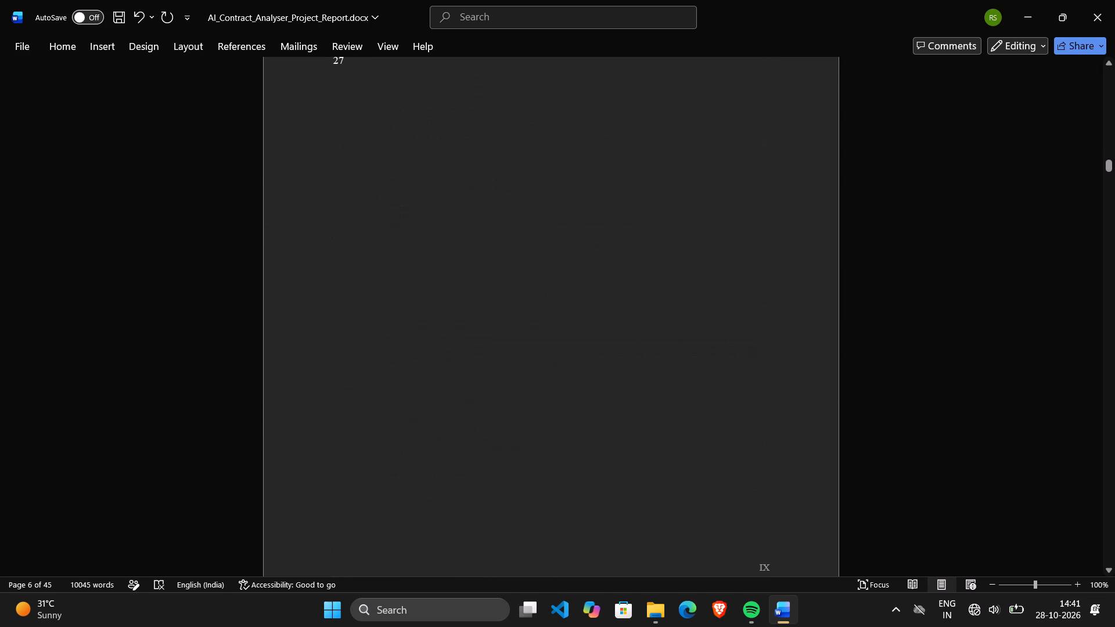
scroll(633, 312, "up", 6)
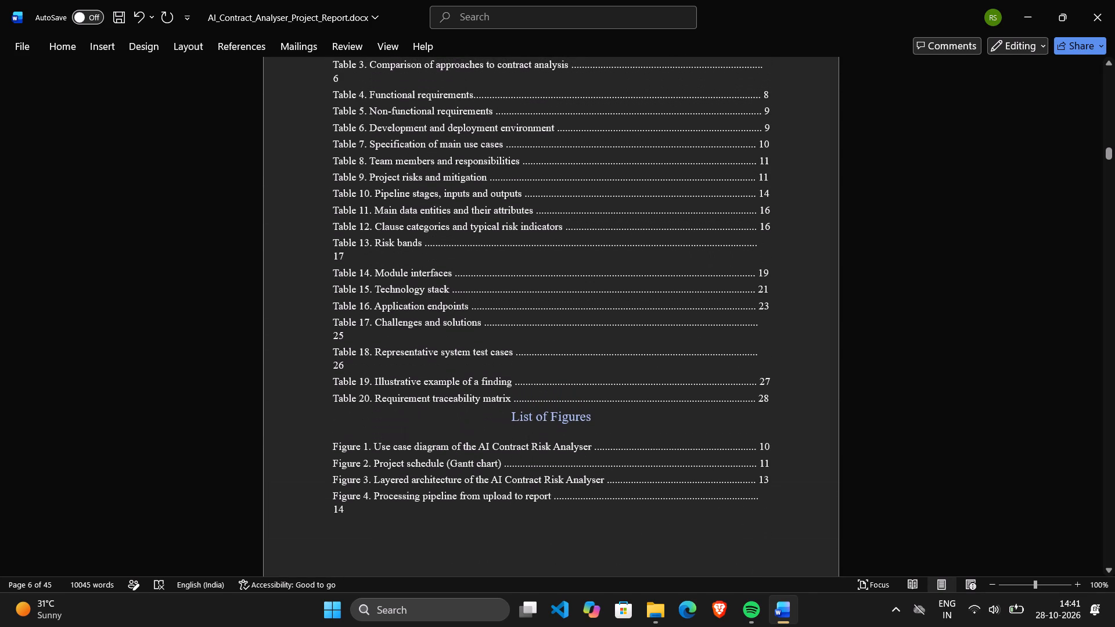
left_click(750, 243)
key("BackSpace")
scroll(750, 243, "up", 1)
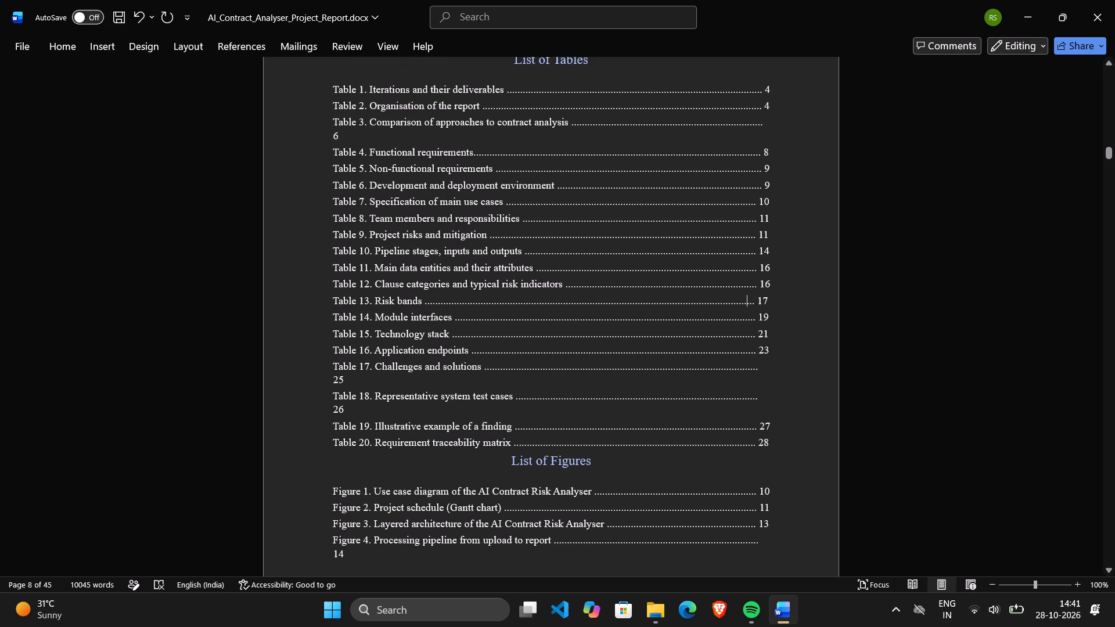
left_click(712, 121)
key("BackSpace")
scroll(712, 121, "down", 1)
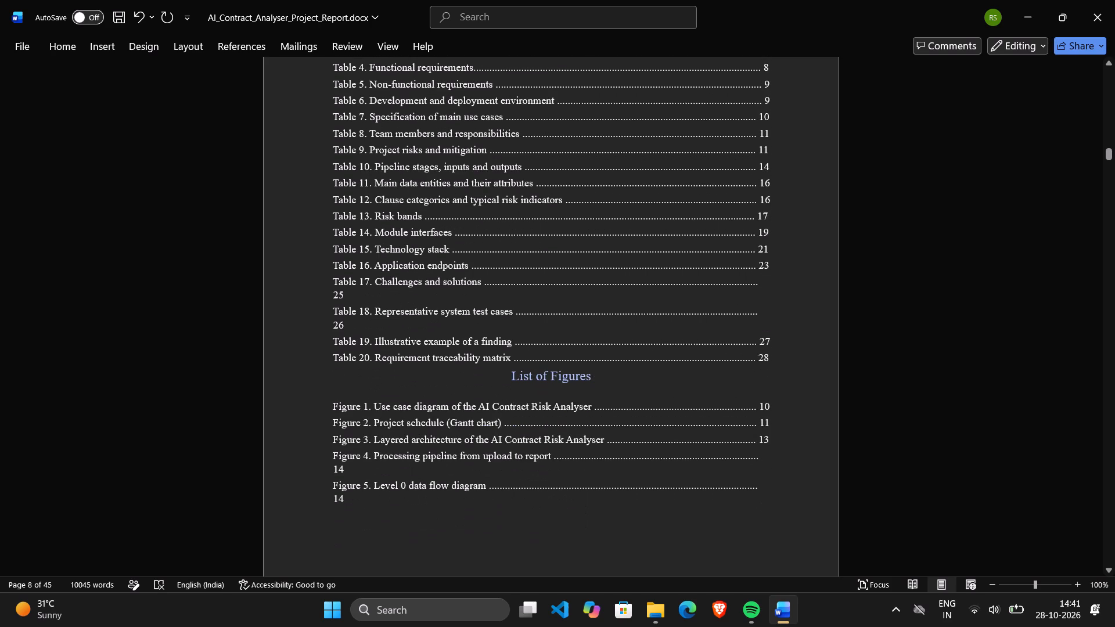
scroll(712, 121, "down", 1)
left_click(639, 280)
key("BackSpace")
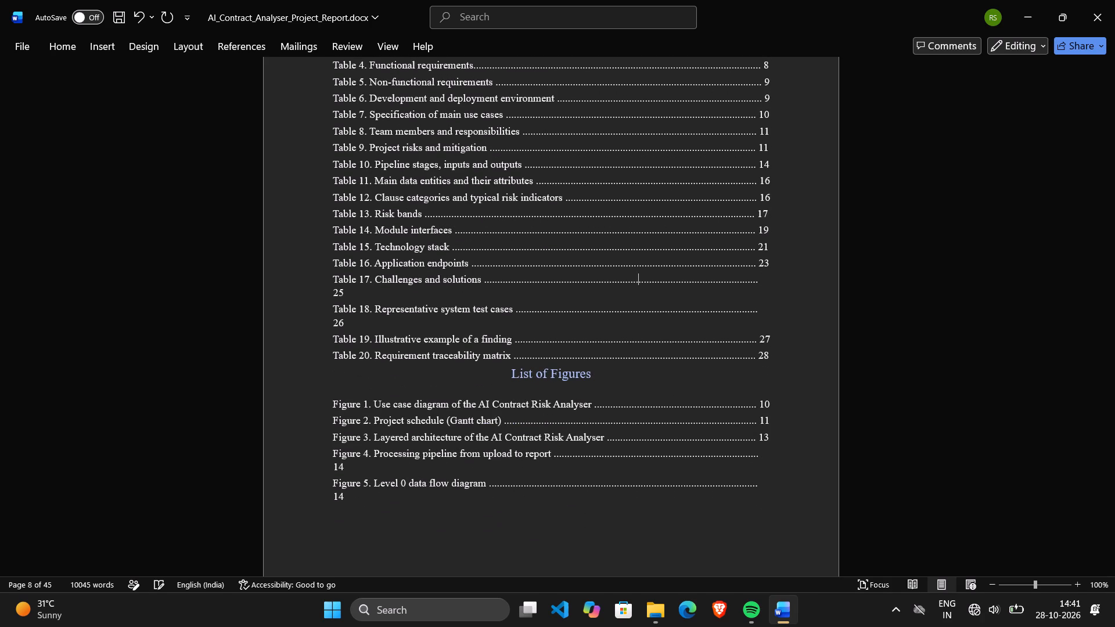
left_click(658, 302)
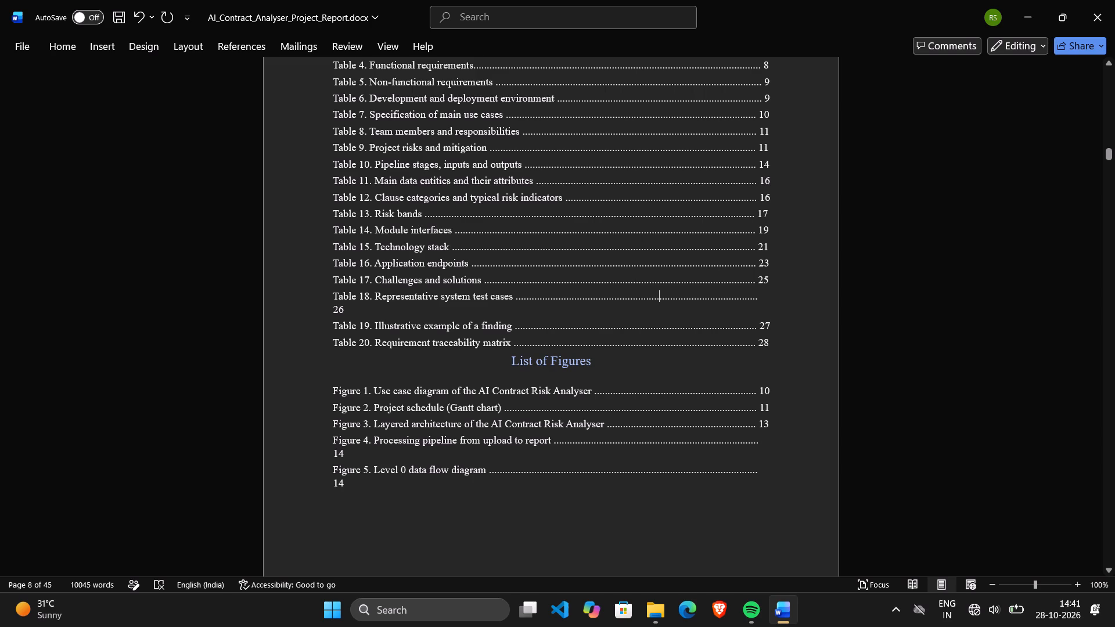
key("BackSpace")
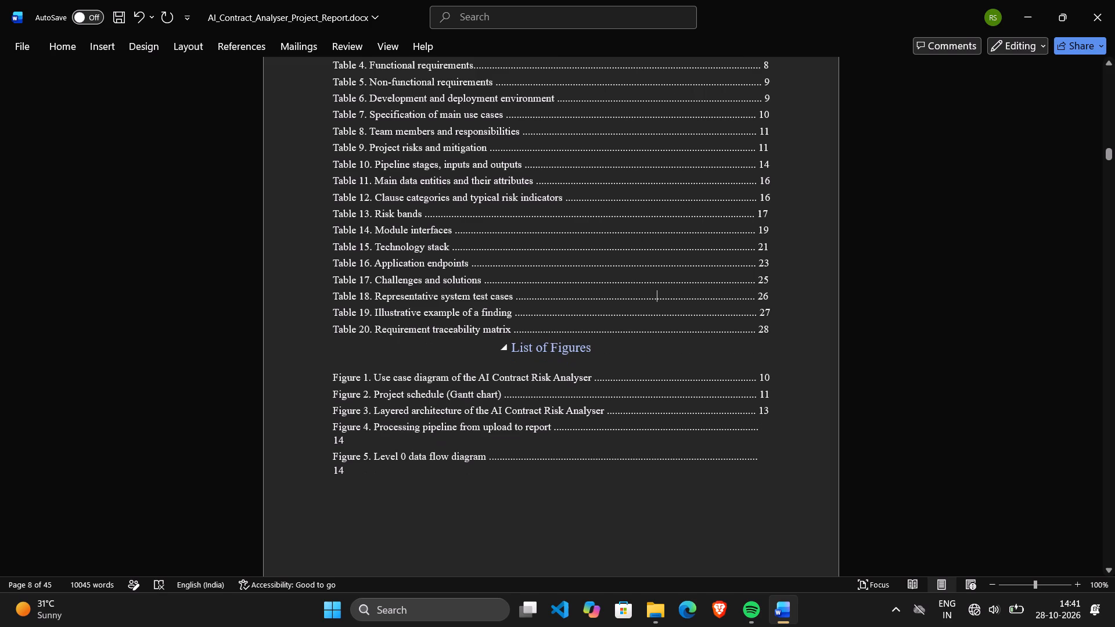
Shorten the dot leaders of Figures 4, 5 and 6 in the List of Figures so their page numbers fit on the title lines.
scroll(641, 365, "down", 1)
left_click(638, 316)
key("BackSpace")
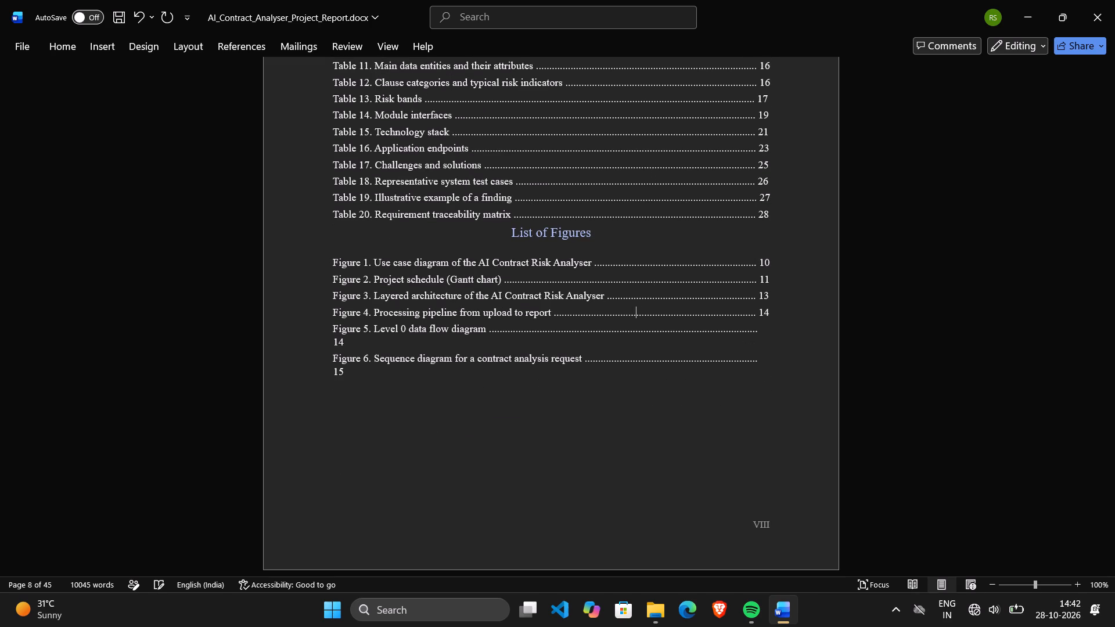
left_click(646, 330)
key("BackSpace")
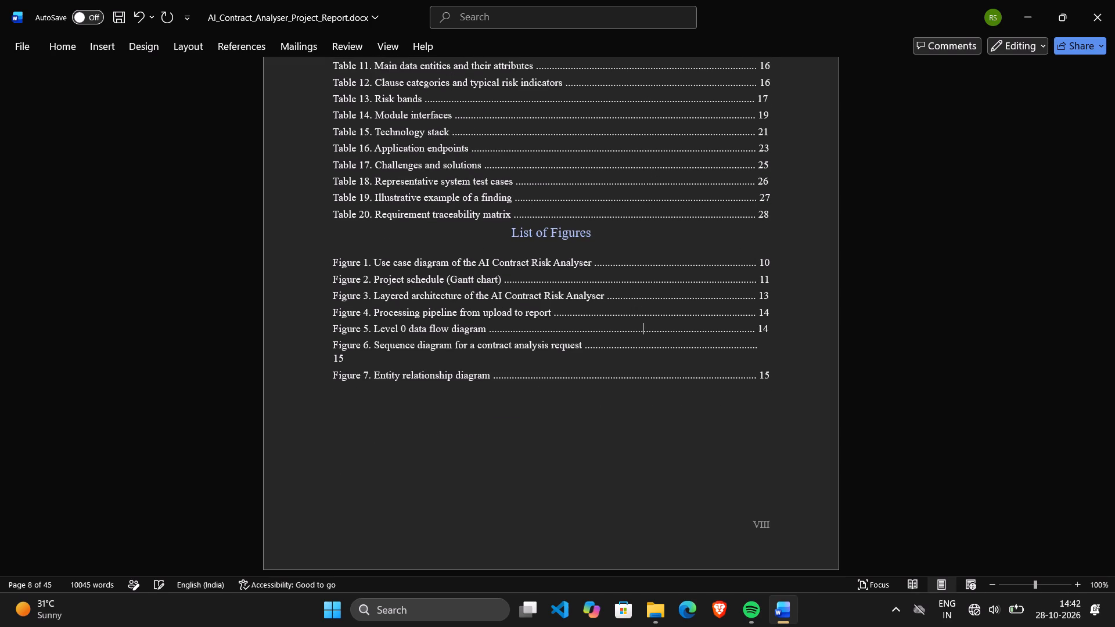
left_click(645, 343)
key("BackSpace")
Shorten the dot leader of Figure 8, Class diagram of the main components, so its page number fits on the title line.
scroll(656, 399, "down", 1)
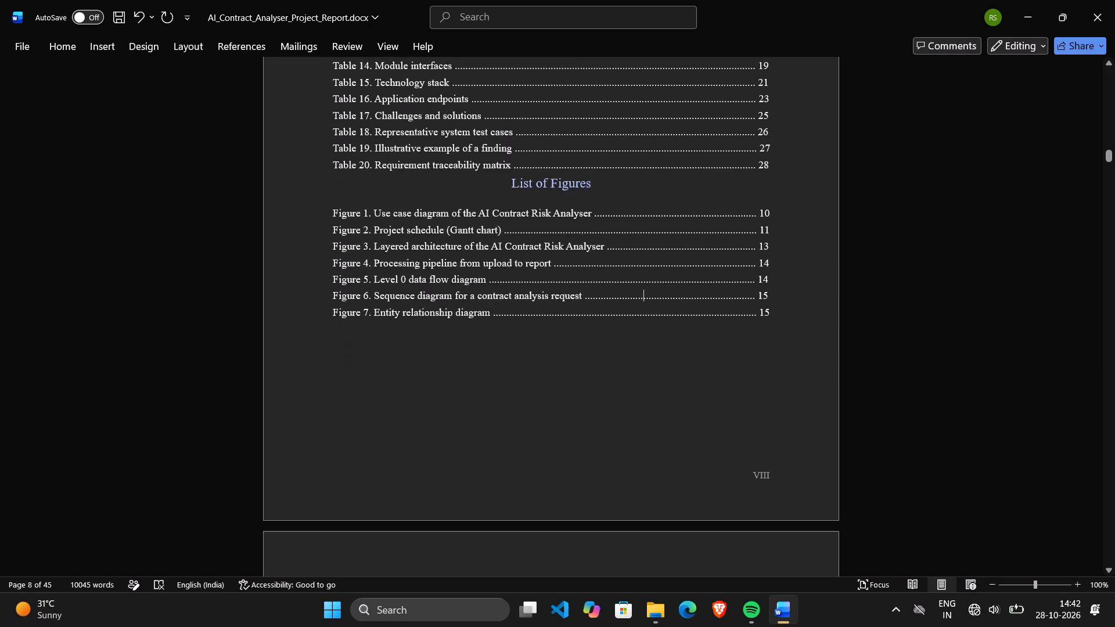
scroll(656, 399, "down", 2)
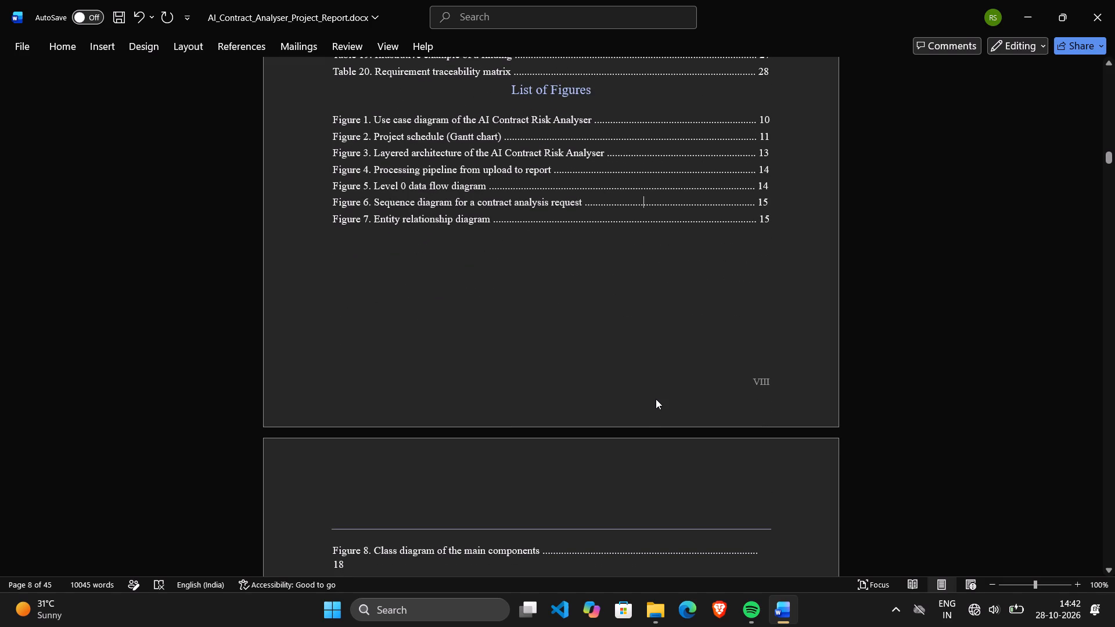
scroll(656, 399, "down", 2)
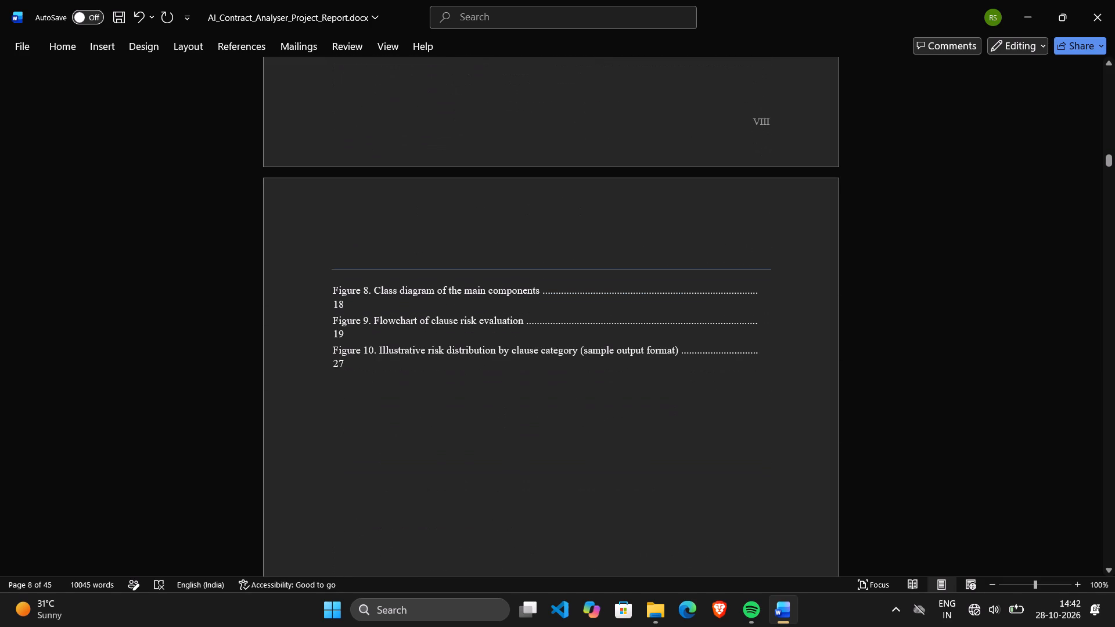
left_click(695, 298)
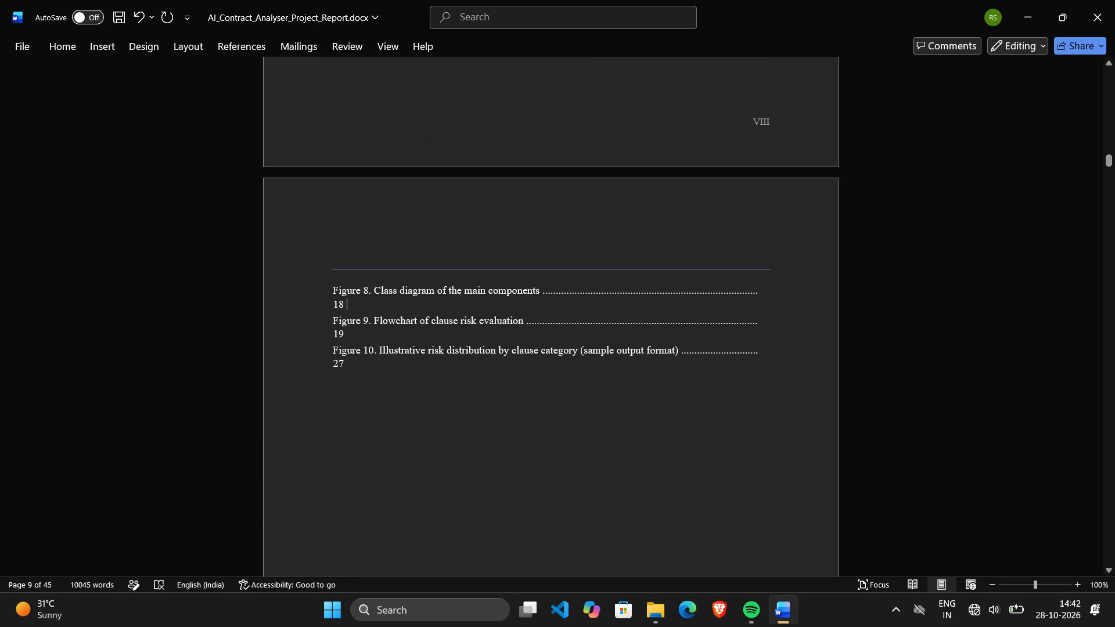
left_click(708, 288)
key("BackSpace")
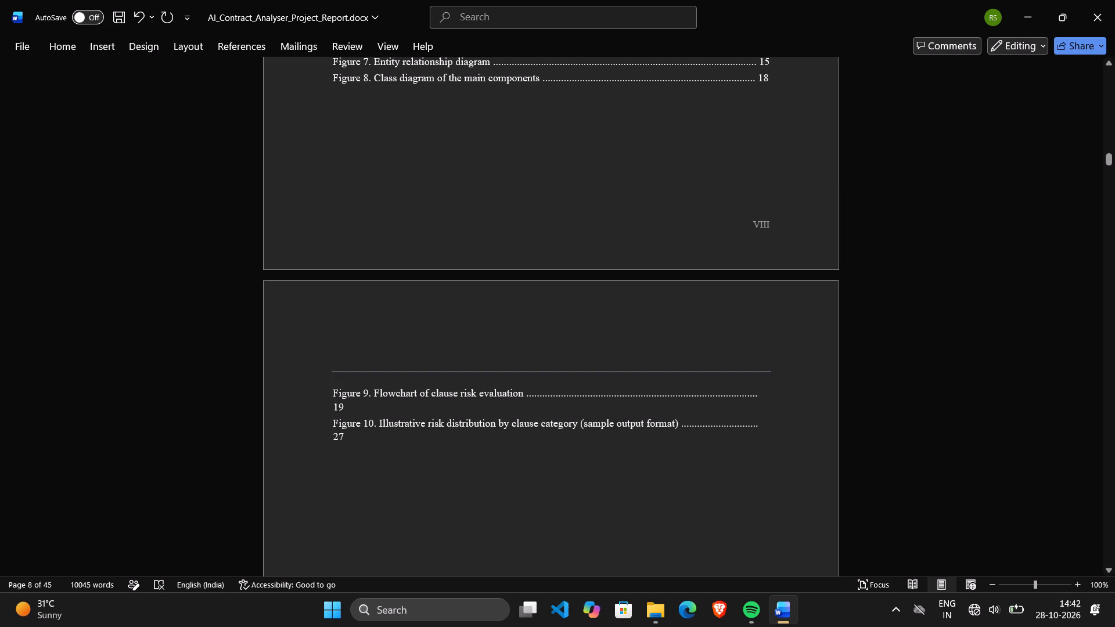
Shorten the dot leaders of Figures 9 and 10 in the List of Figures so their page numbers fit on the title lines.
scroll(708, 288, "up", 1)
left_click(657, 442)
key("BackSpace")
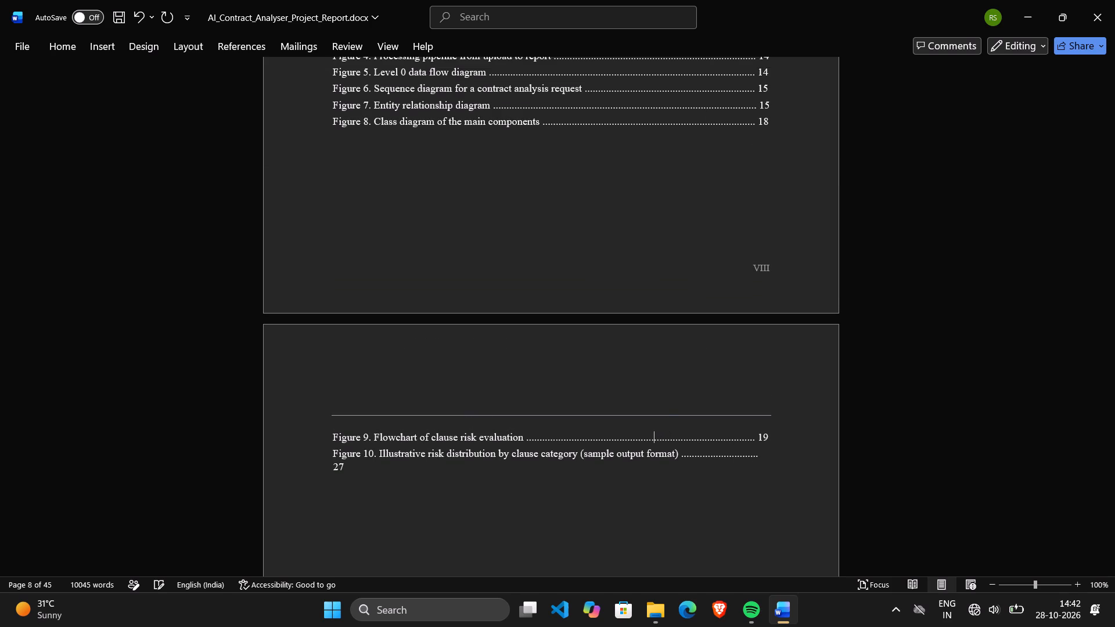
left_click(702, 458)
key("BackSpace")
Insert blank lines above the List of Figures heading so that the heading and all its entries move onto the next page.
scroll(702, 458, "down", 1)
scroll(702, 458, "up", 1)
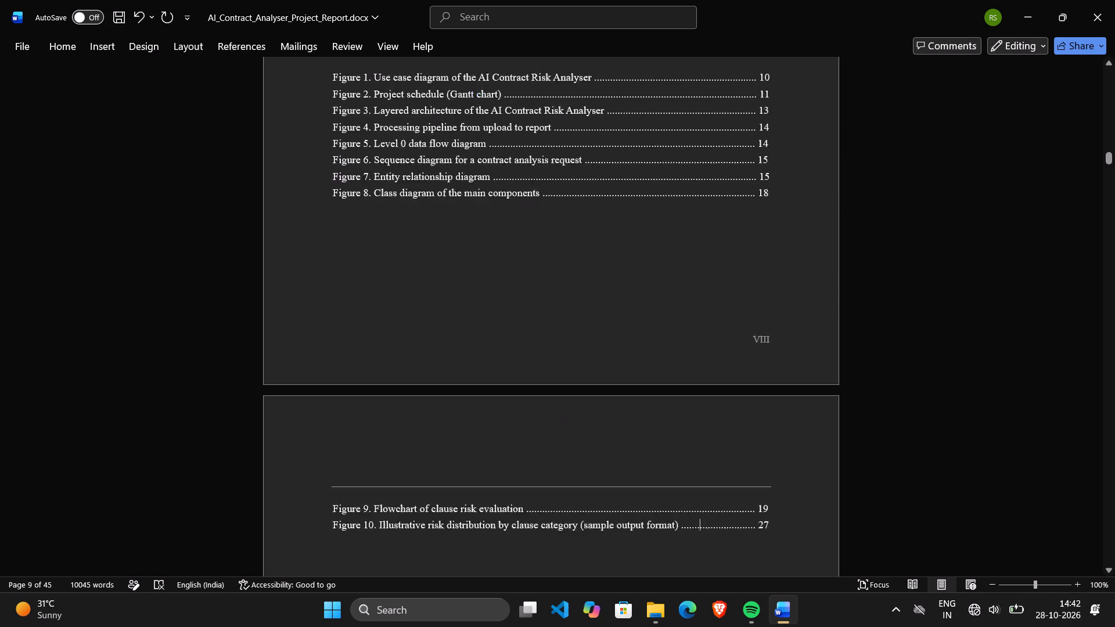
scroll(702, 458, "up", 1)
scroll(702, 458, "down", 2)
scroll(702, 458, "up", 1)
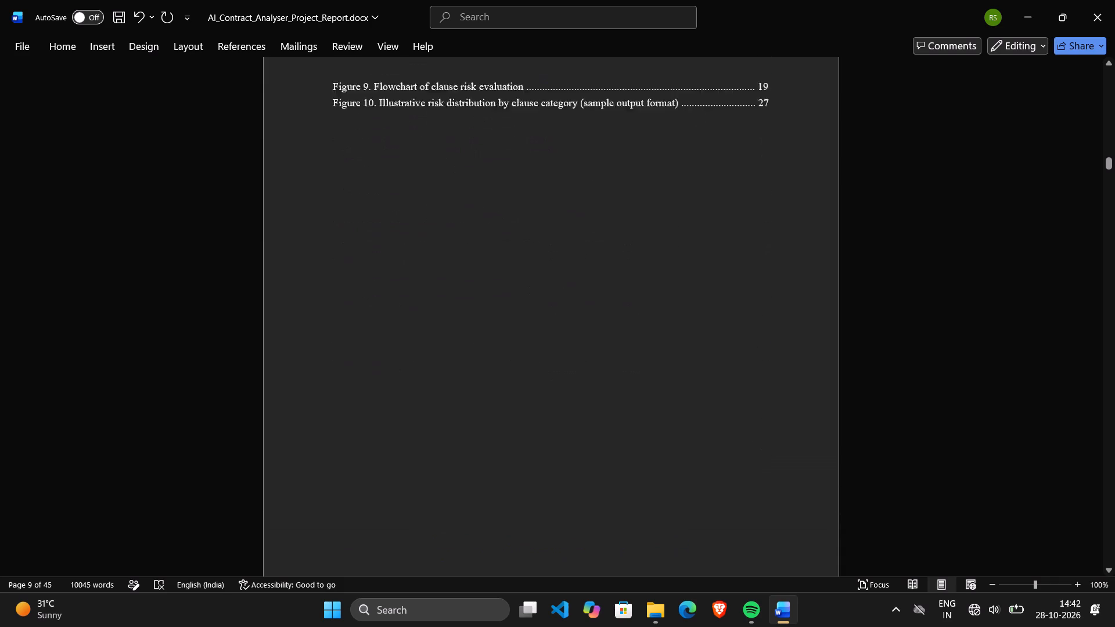
scroll(702, 458, "up", 2)
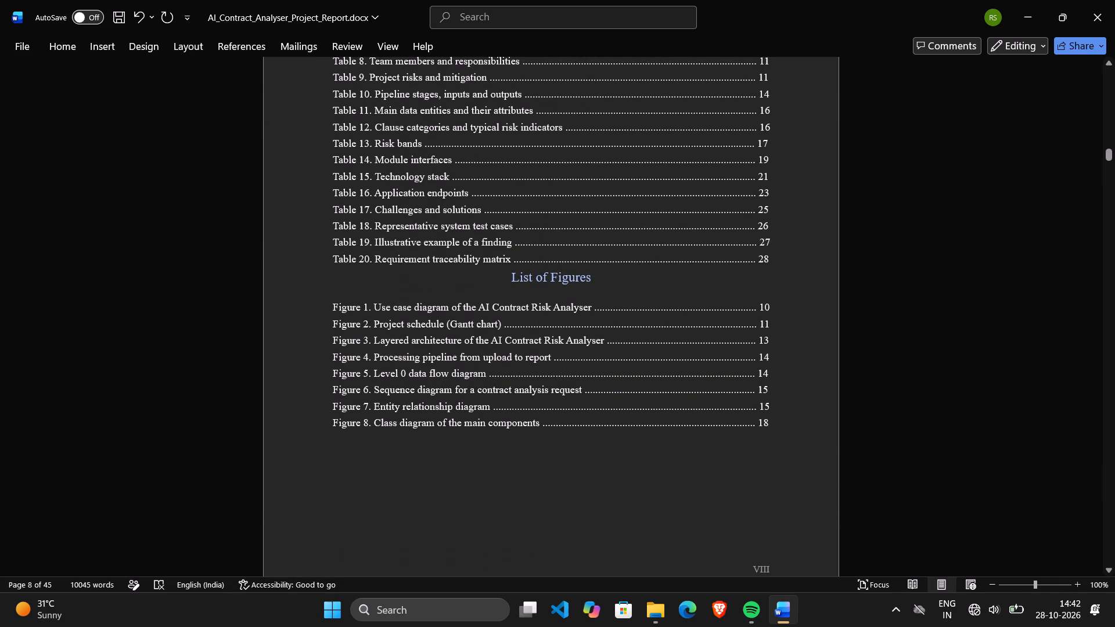
left_click(509, 277)
key("backslash")
key("BackSpace")
key("Return")
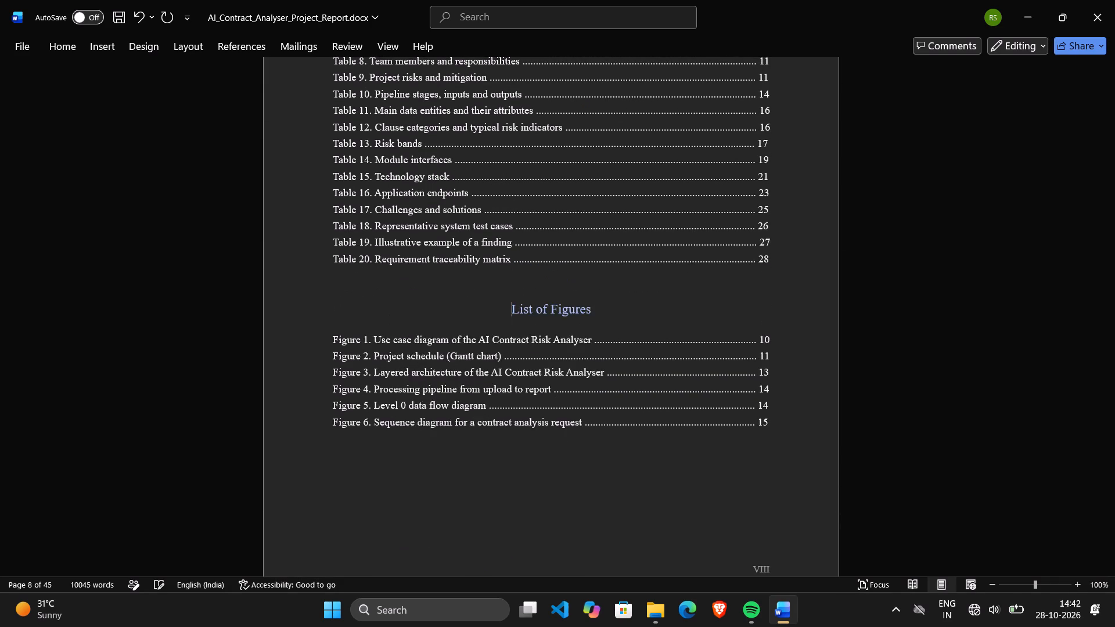
key("Return")
key("Return")
key("Return")
scroll(509, 277, "right", 1)
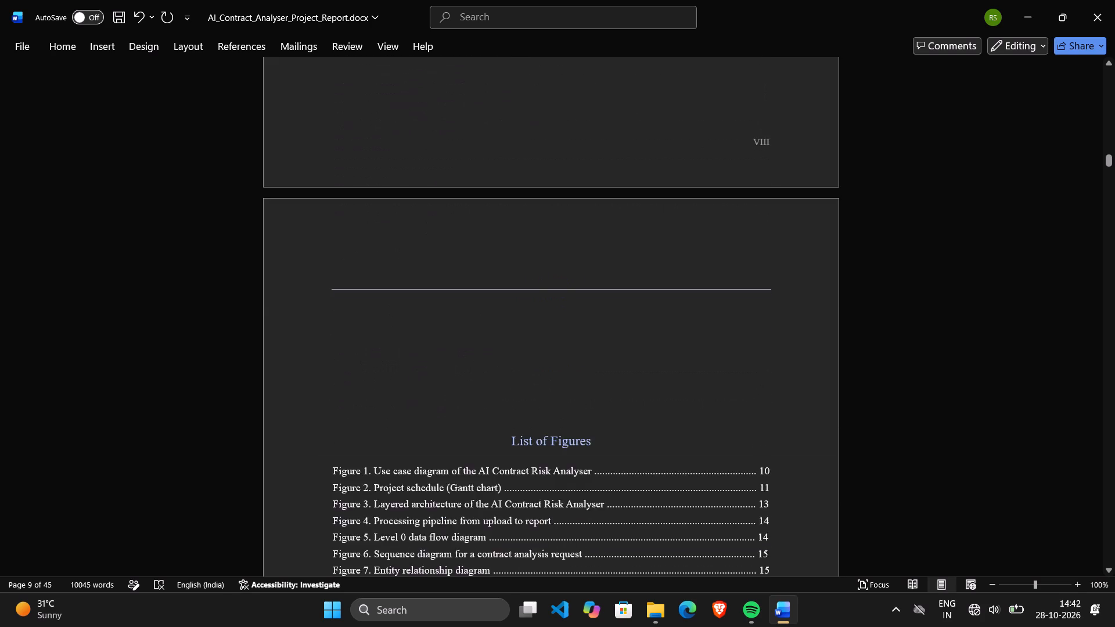
scroll(509, 277, "right", 1)
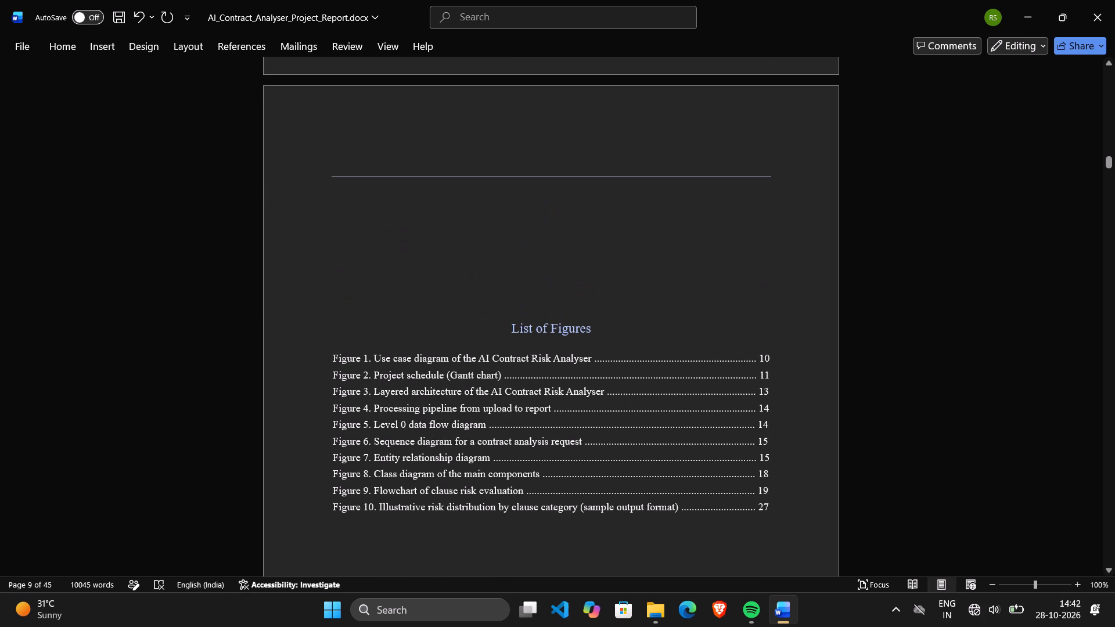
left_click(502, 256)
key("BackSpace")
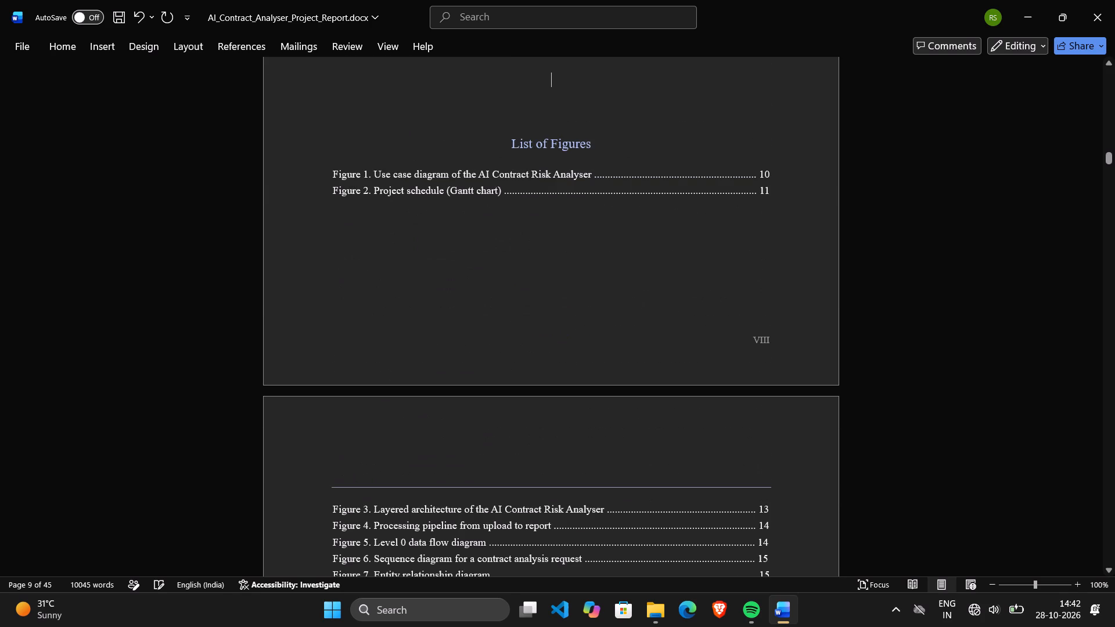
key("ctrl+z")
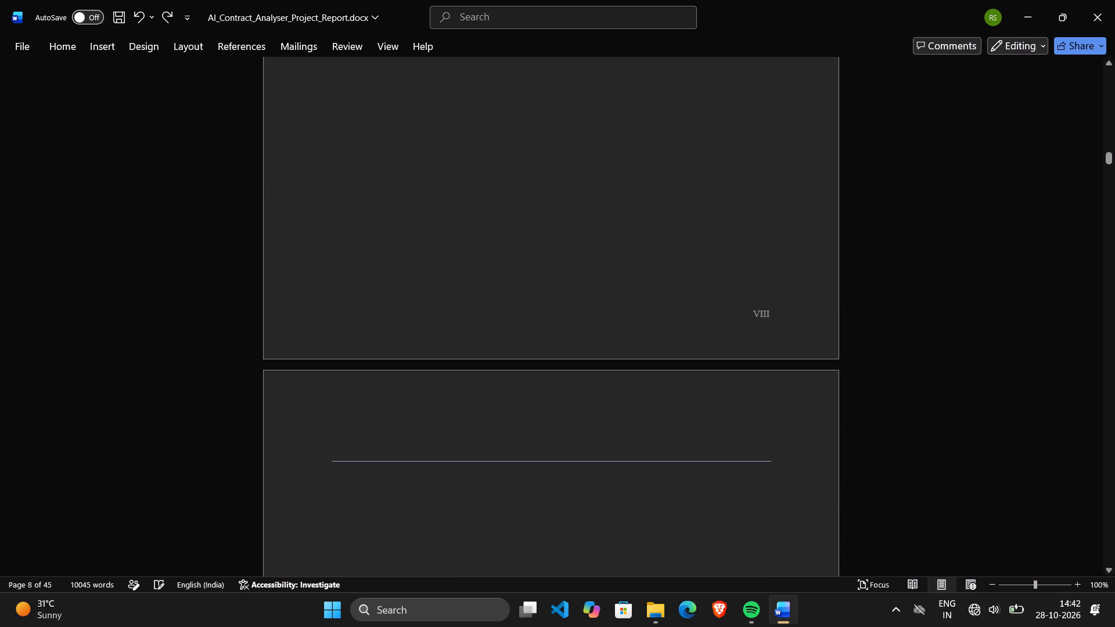
Review the List of Tables, the List of Figures and the abbreviations table through to the start of the Introduction for layout errors.
scroll(502, 256, "down", 1)
scroll(541, 325, "up", 2)
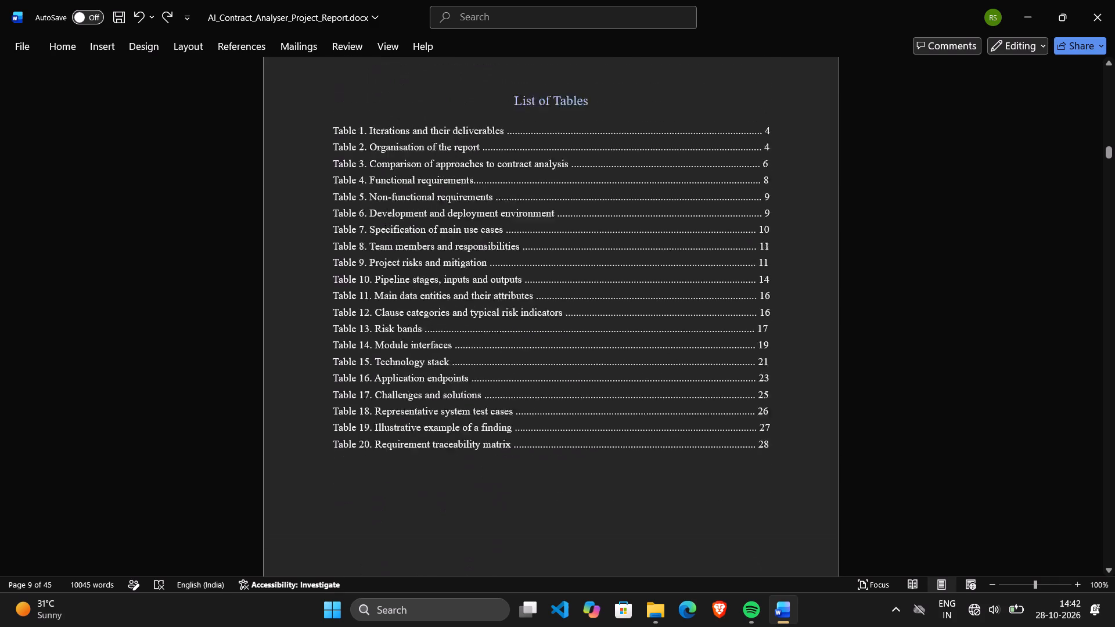
scroll(541, 325, "up", 1)
scroll(541, 325, "down", 2)
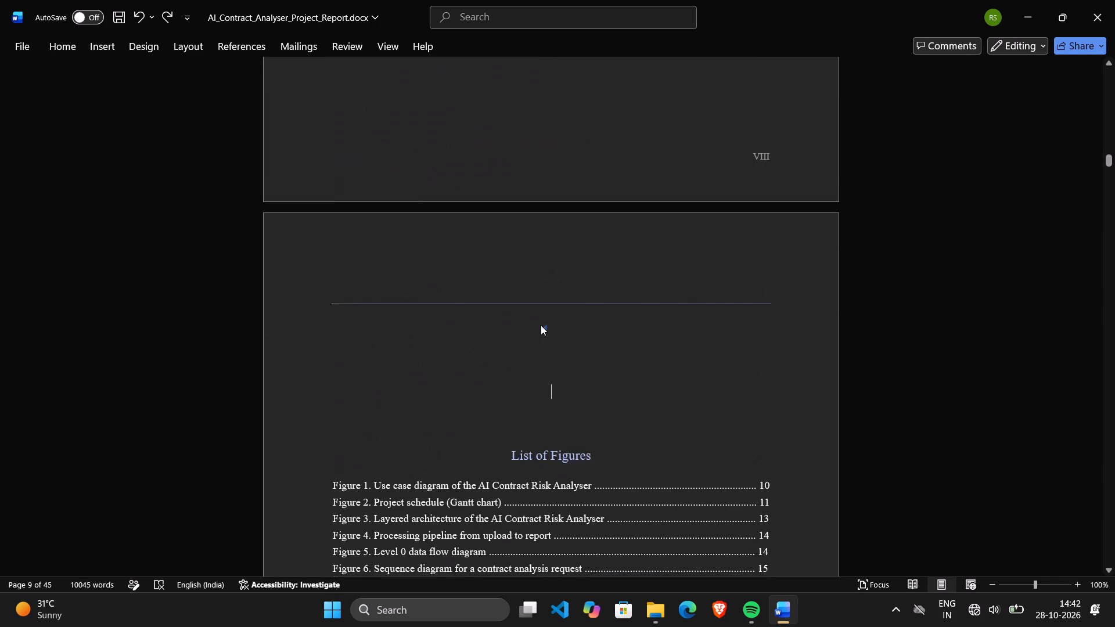
scroll(541, 325, "down", 3)
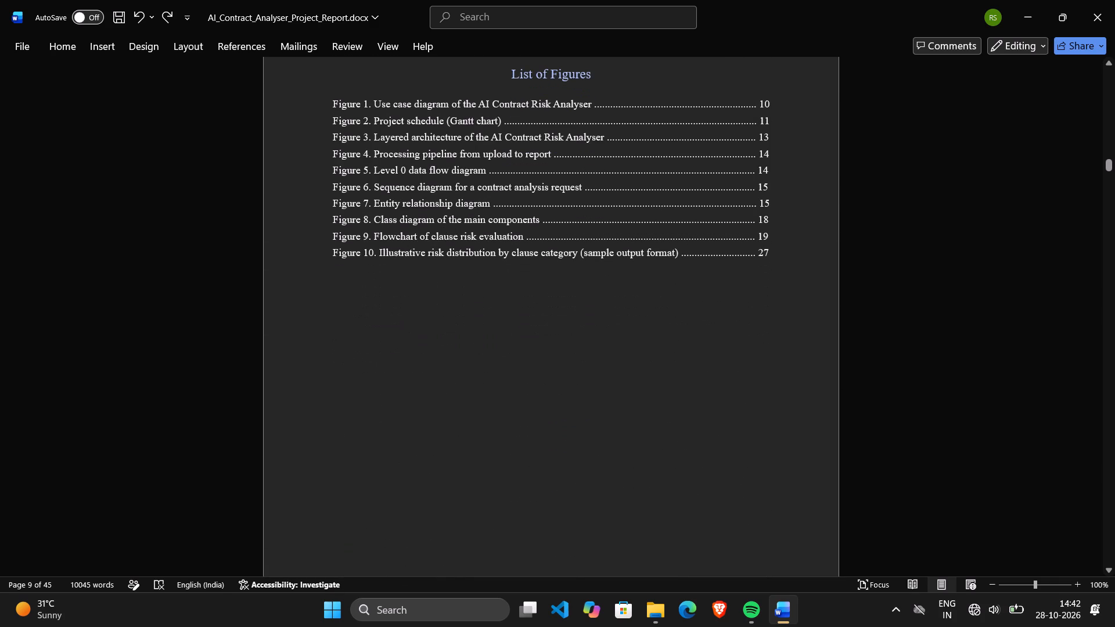
scroll(541, 325, "down", 4)
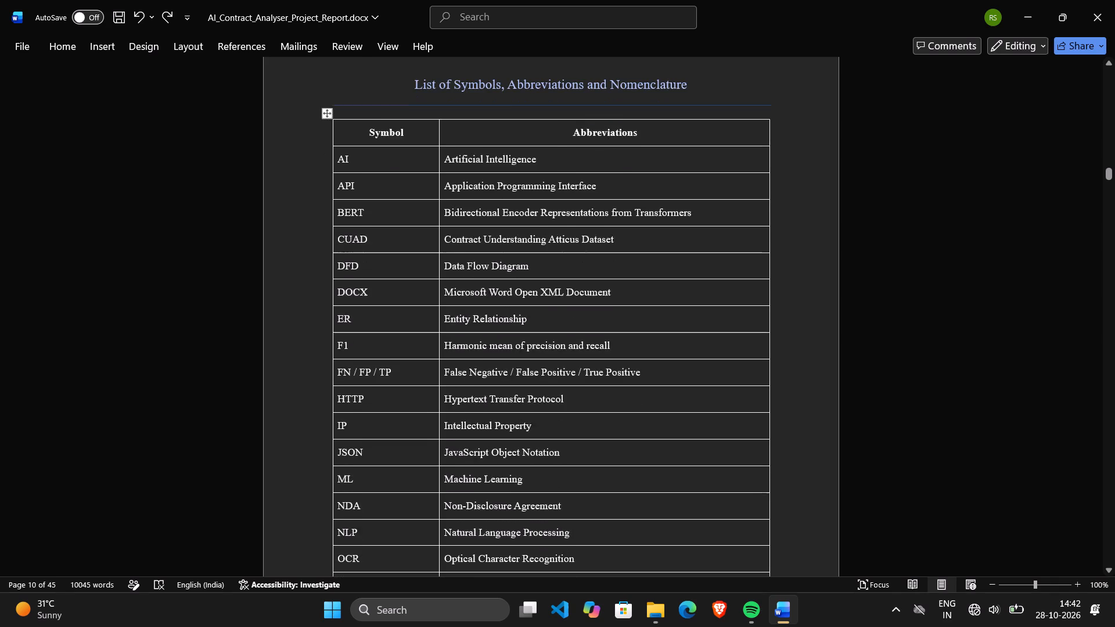
scroll(541, 325, "down", 3)
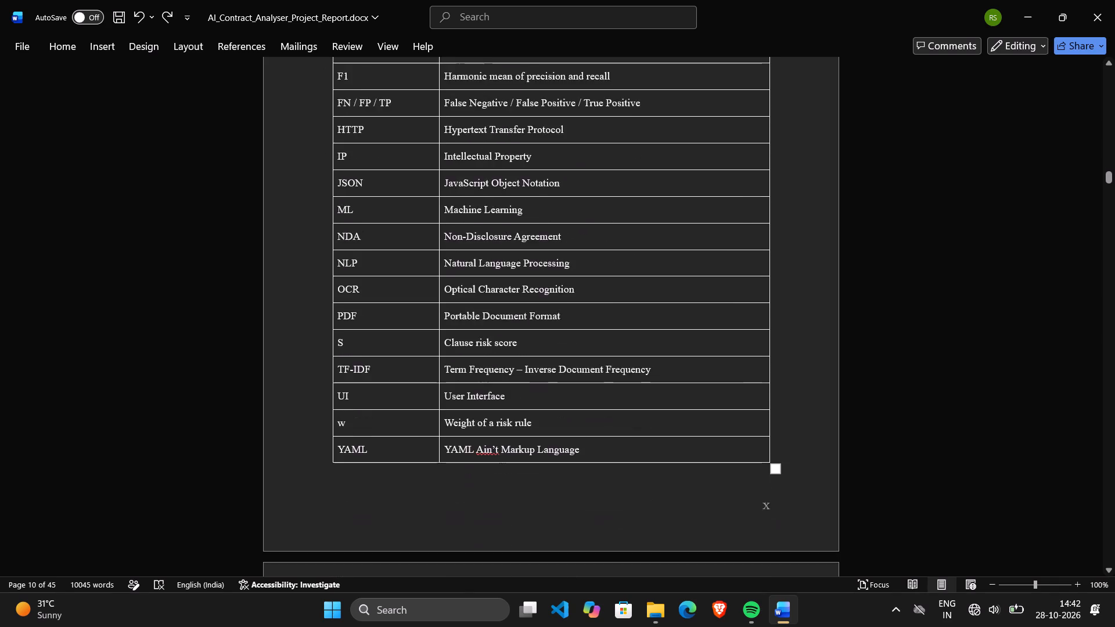
scroll(541, 325, "down", 1)
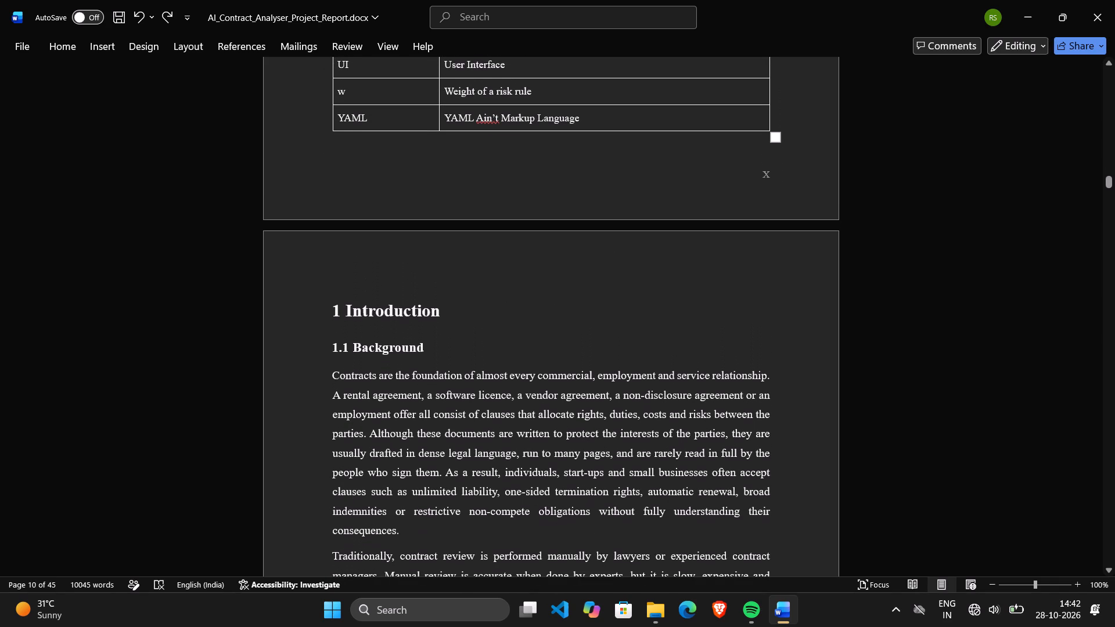
Reword the YAML entry in the abbreviations table as "YAML is not a Markup Language".
scroll(490, 110, "up", 1)
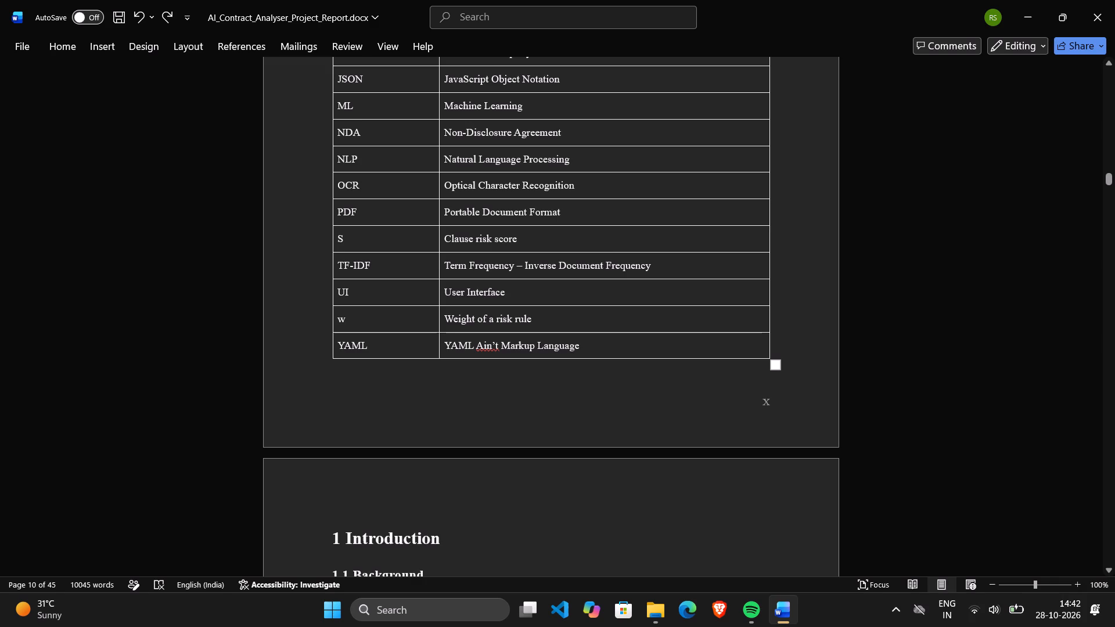
scroll(499, 345, "up", 1)
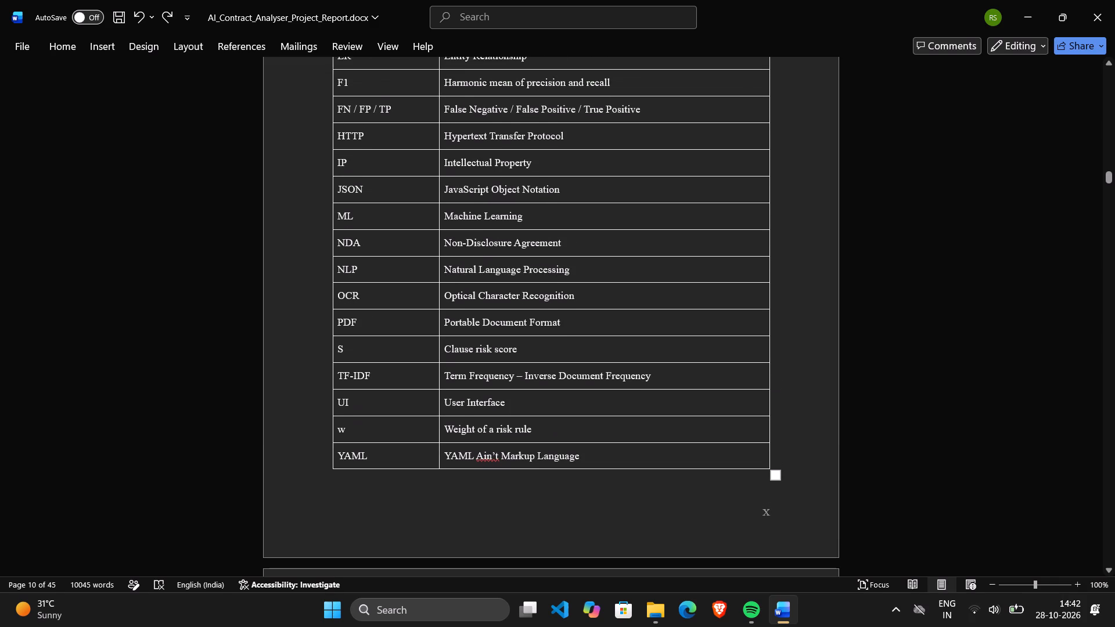
scroll(499, 345, "up", 1)
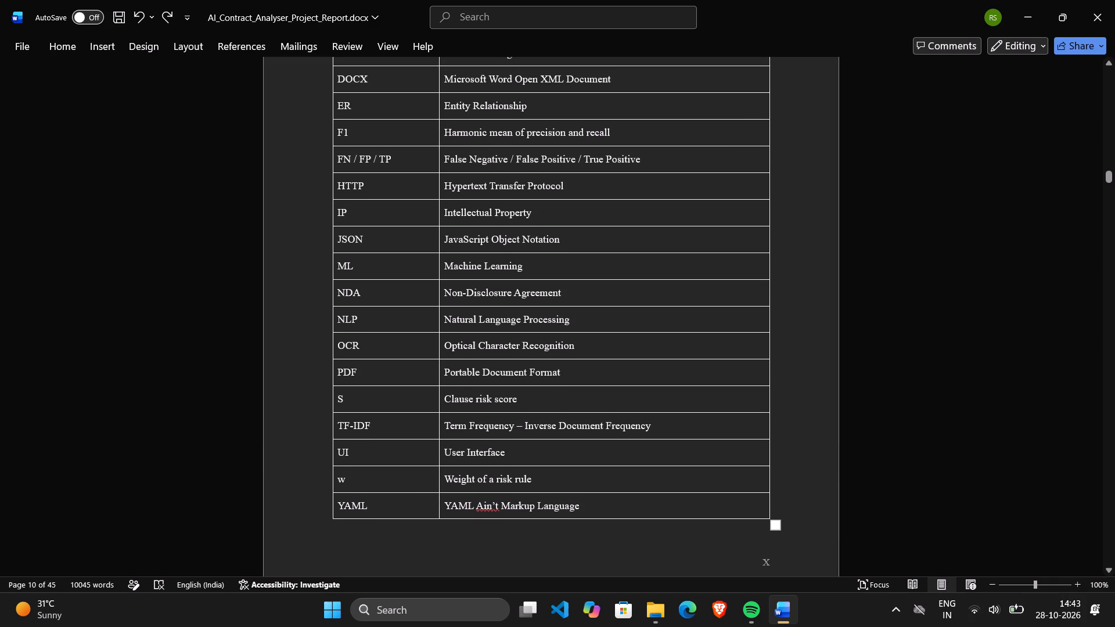
left_click(499, 506)
key("BackSpace")
key("BackSpace")
key("BackSpace")
key("BackSpace")
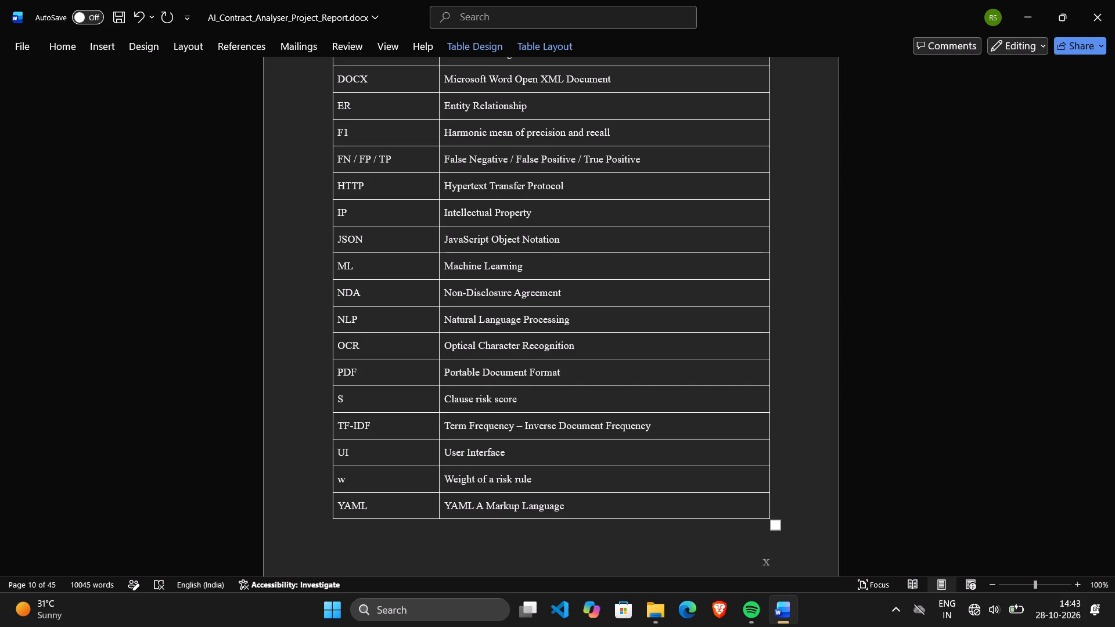
key("BackSpace")
type("is not")
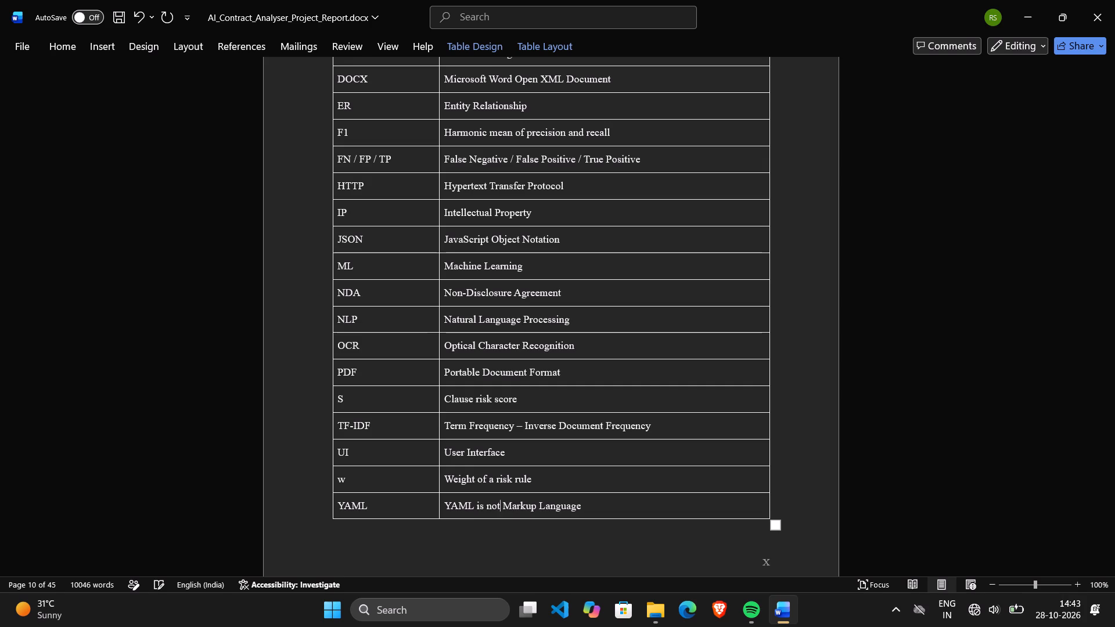
key("space")
type("a")
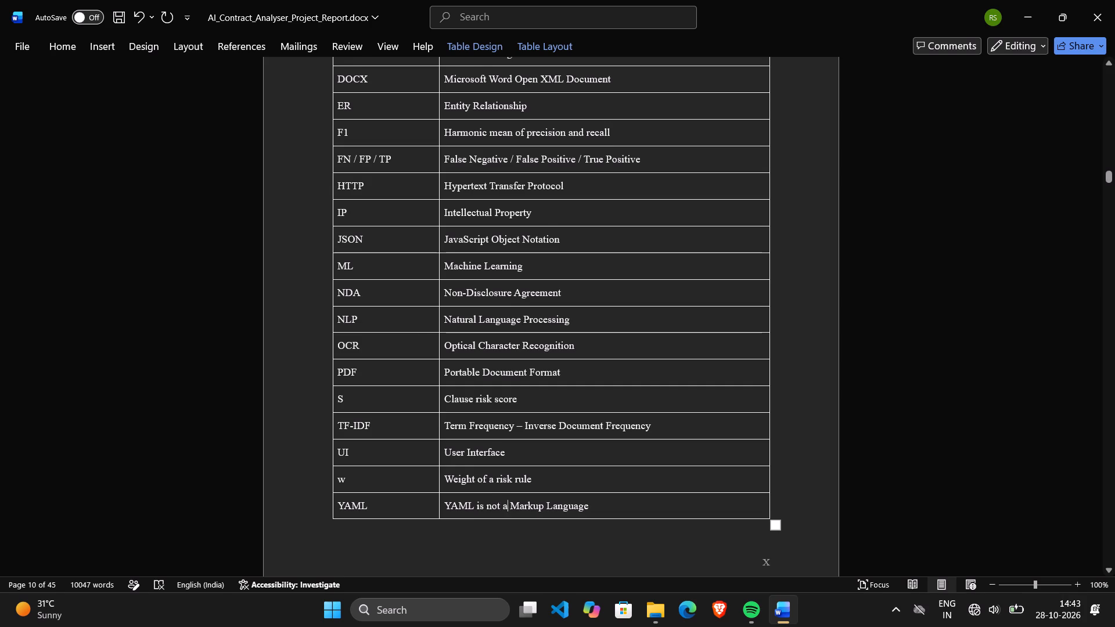
Change the mentor's title to "Prof." in the last paragraph of section 1.1 Background.
scroll(541, 412, "down", 3)
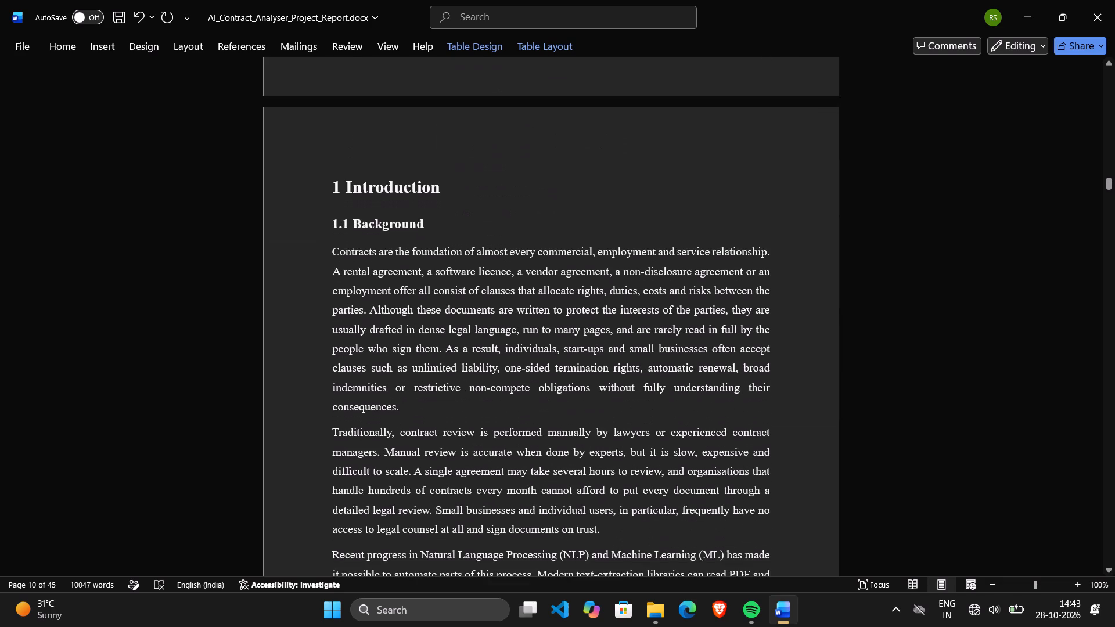
scroll(541, 412, "down", 2)
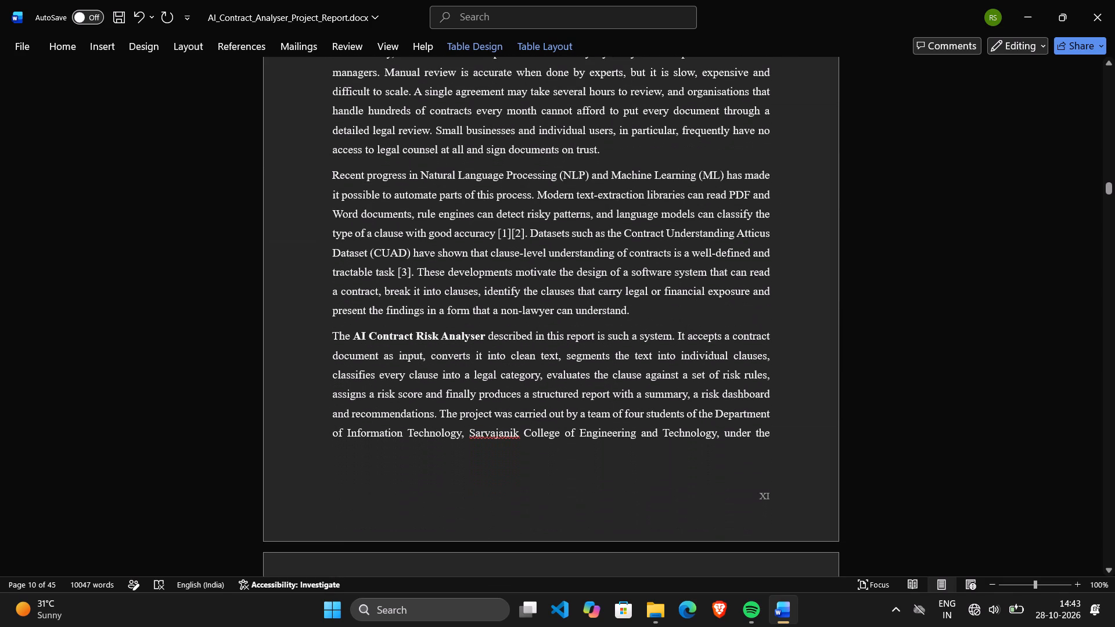
scroll(541, 412, "right", 1)
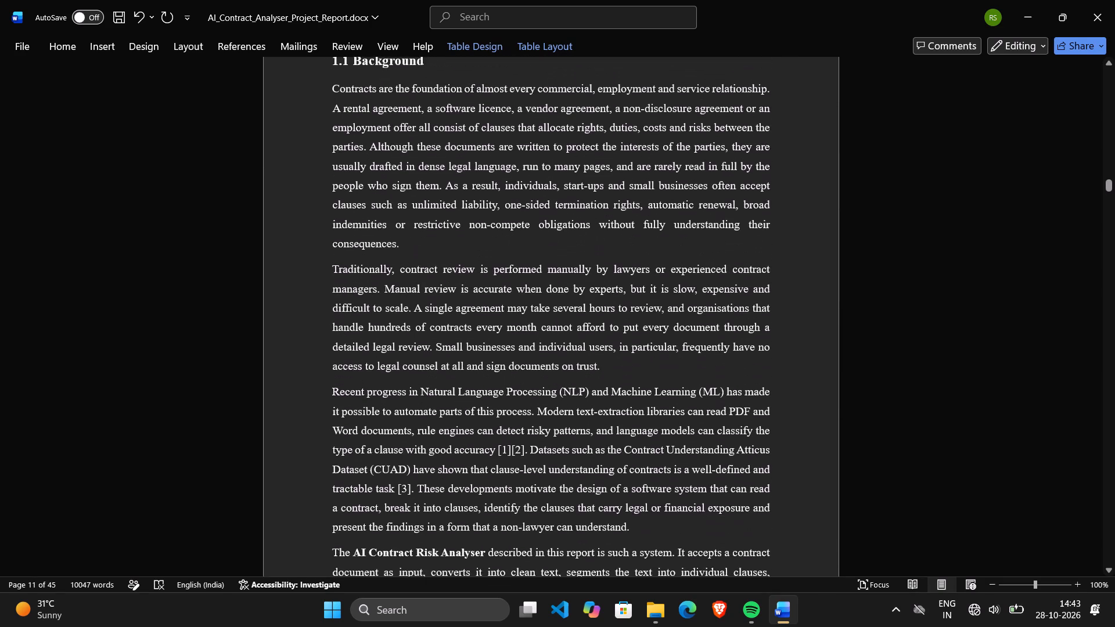
scroll(541, 412, "right", 1)
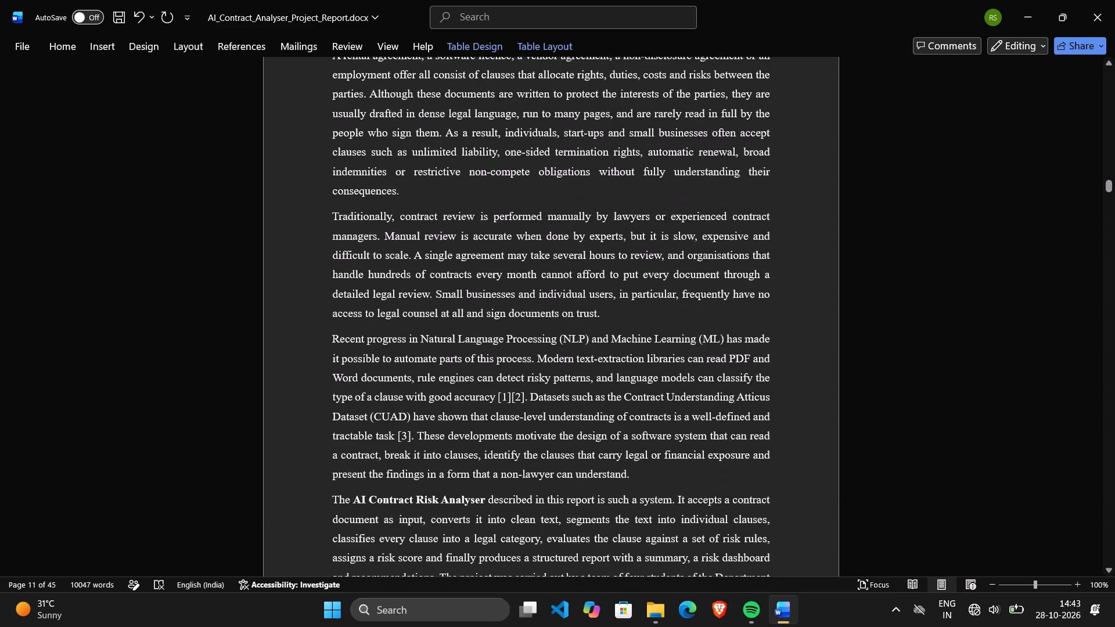
scroll(541, 412, "down", 2)
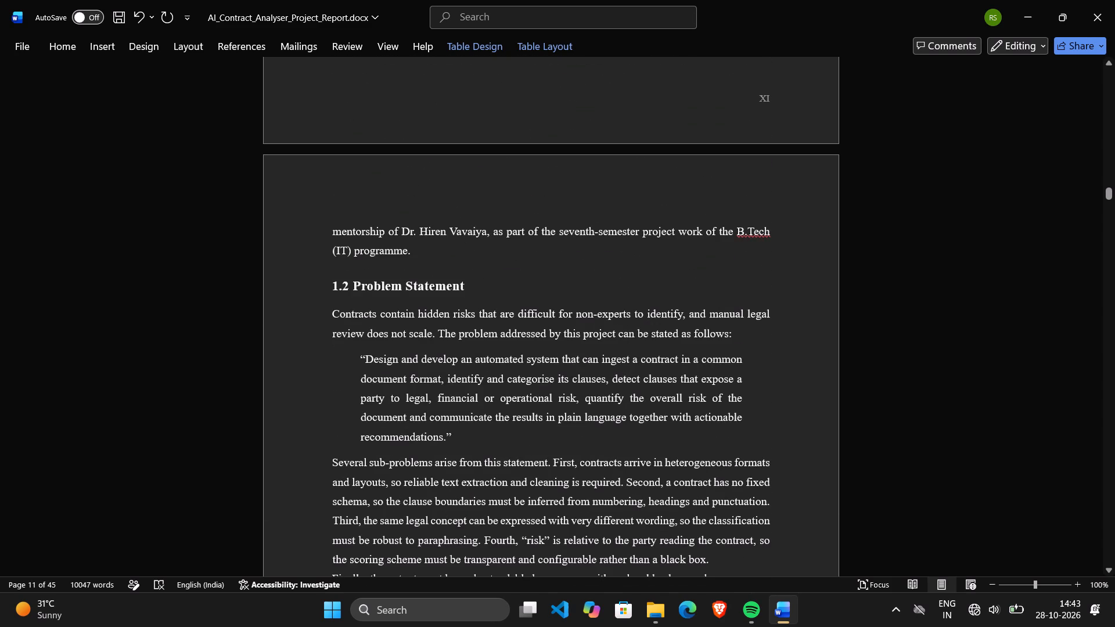
left_click(412, 230)
key("BackSpace")
key("BackSpace")
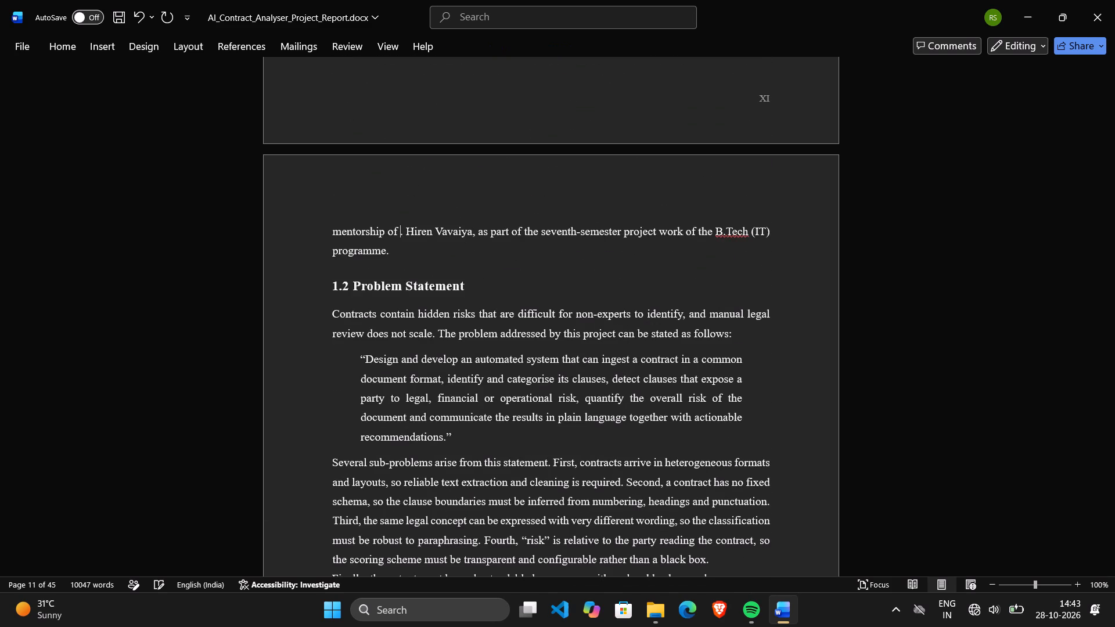
type("rof")
key("Right")
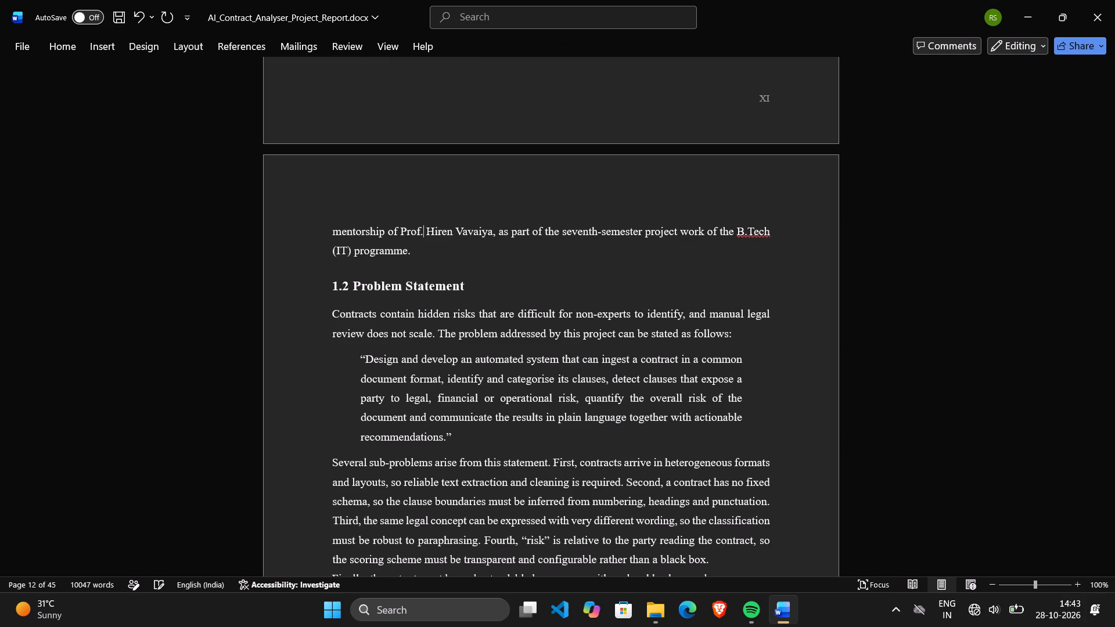
Add the middle initial "H." to the mentor's name at the end of section 1.1 Background.
key("Right")
key("Right")
key("Right")
key("Right")
key("Right")
key("Right")
key("c")
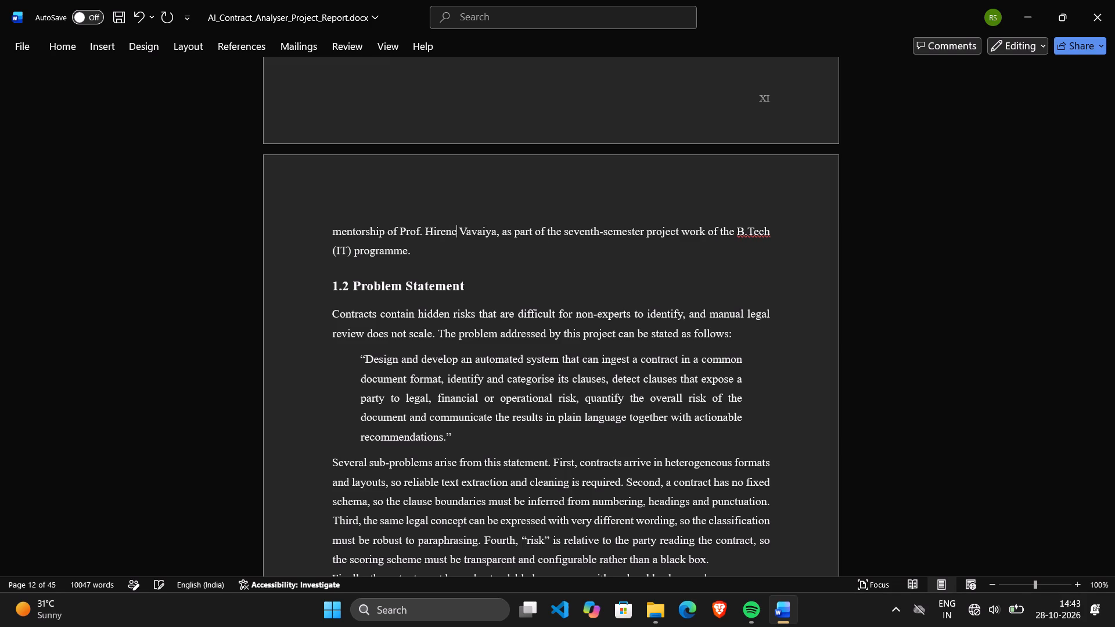
key("BackSpace")
key("space")
key("period")
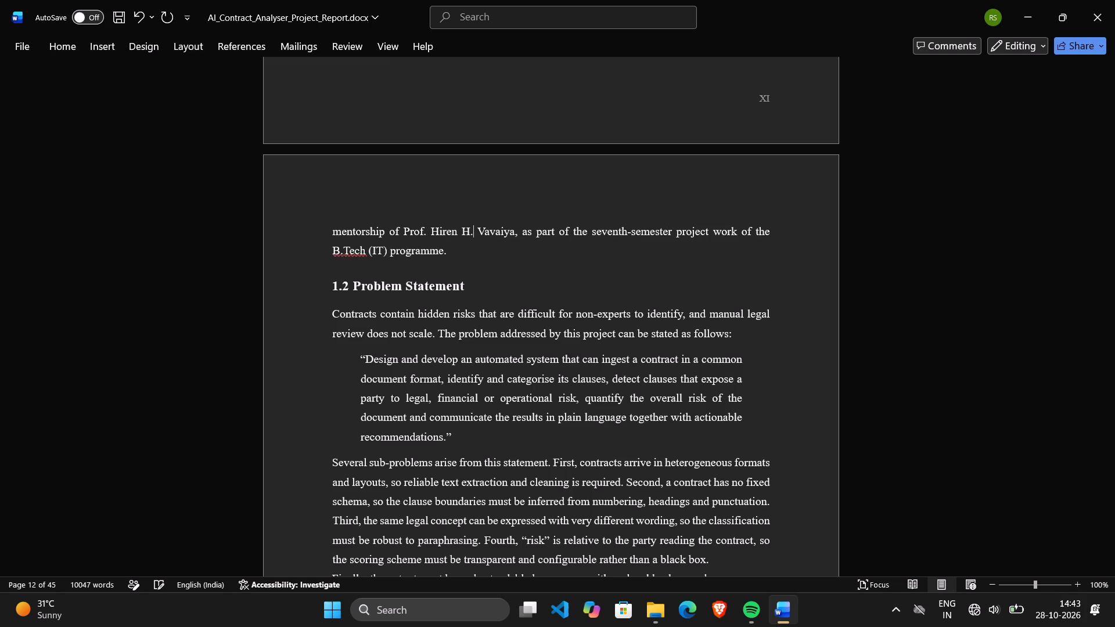
Make the mentor's title and full name bold in the last sentence of section 1.1 Background.
key("Right")
key("Right")
key("Right")
key("Right")
key("Right")
key("Right")
key("Right")
key("Right")
key("ctrl+shift+Left")
key("ctrl+shift+Left")
key("ctrl+shift+Left")
key("ctrl+shift+Left")
key("ctrl+shift+Left")
key("ctrl+shift+Left")
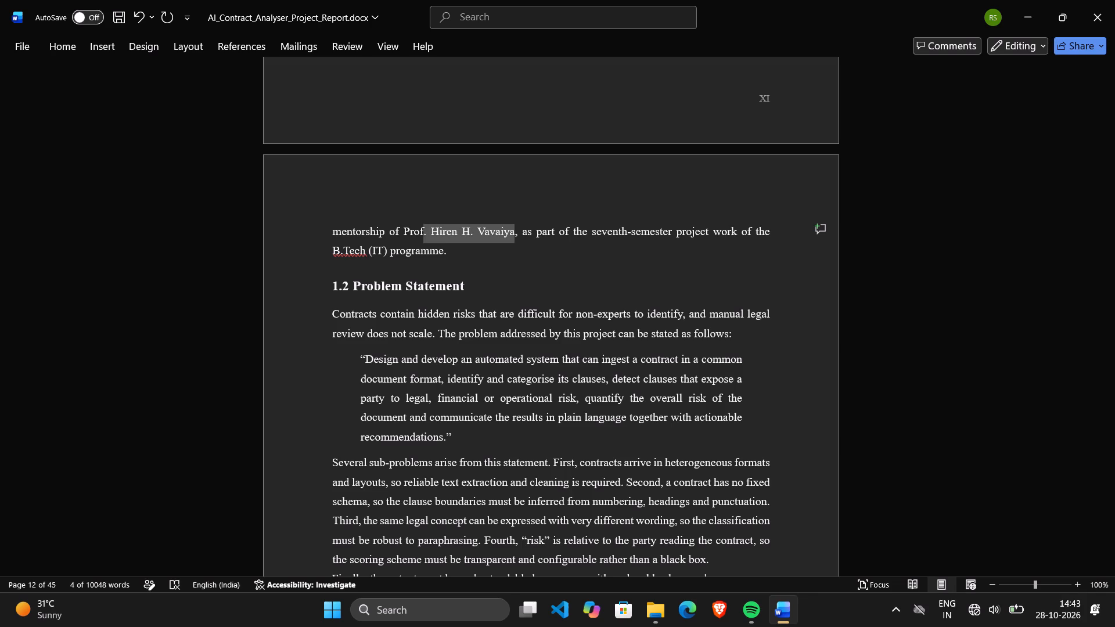
left_click(70, 42)
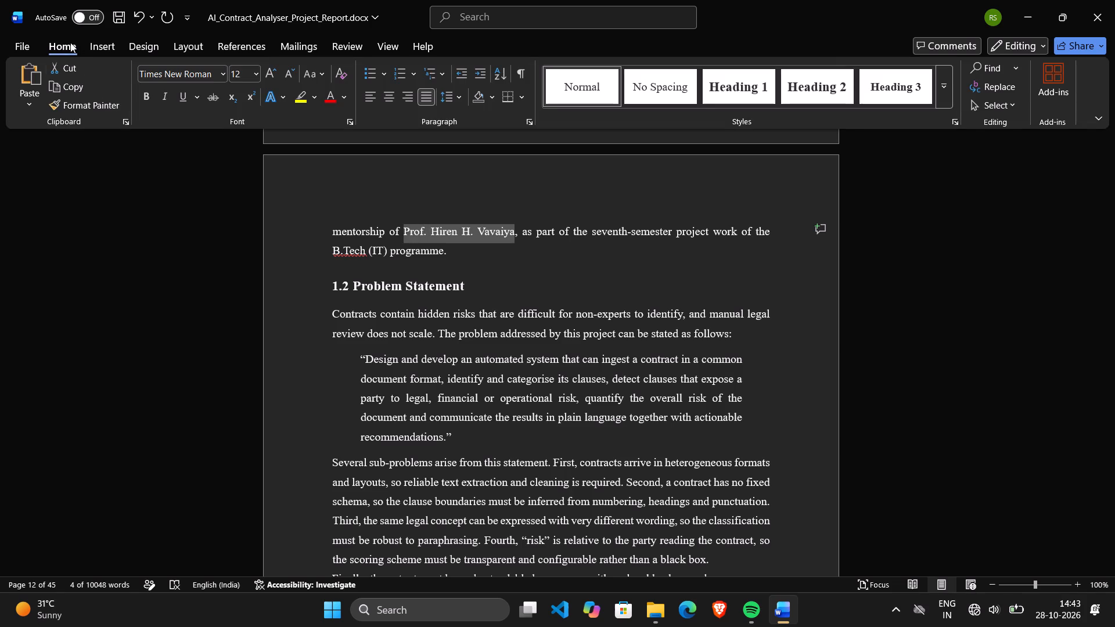
left_click(140, 97)
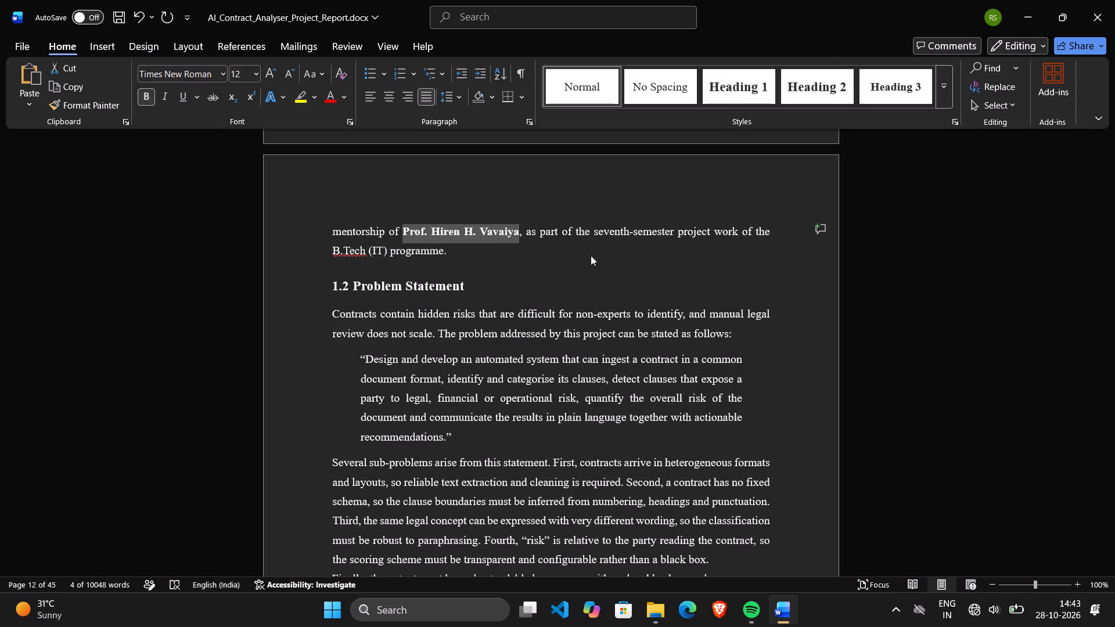
left_click(591, 255)
left_click(591, 255)
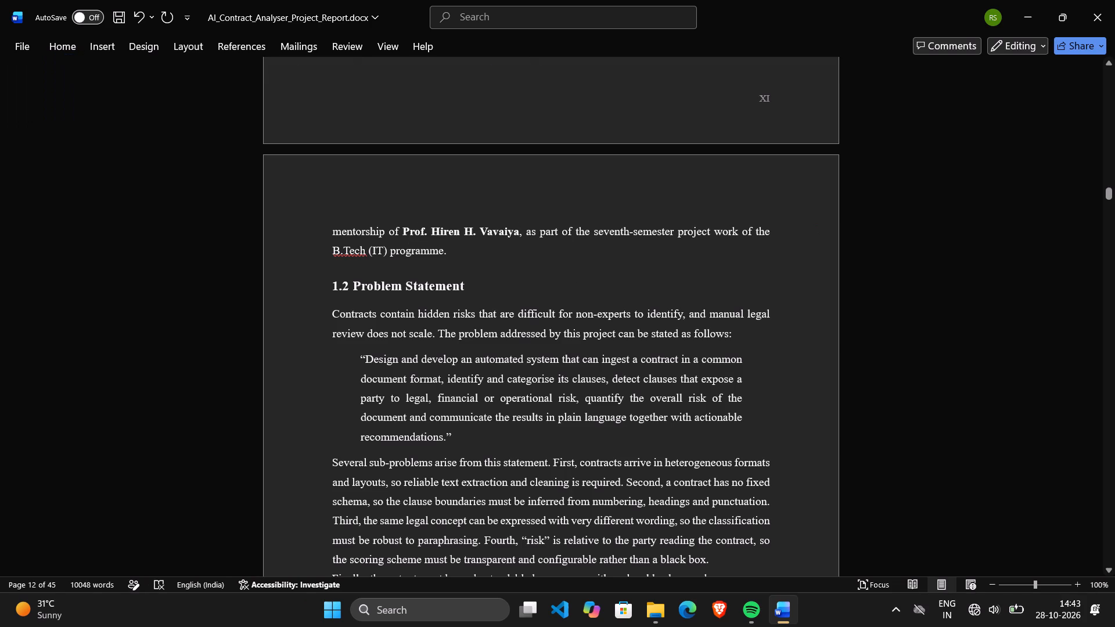
Review sections 1.2 Problem Statement through 1.6 Development Methodology for wording, layout and caption errors.
scroll(591, 255, "down", 1)
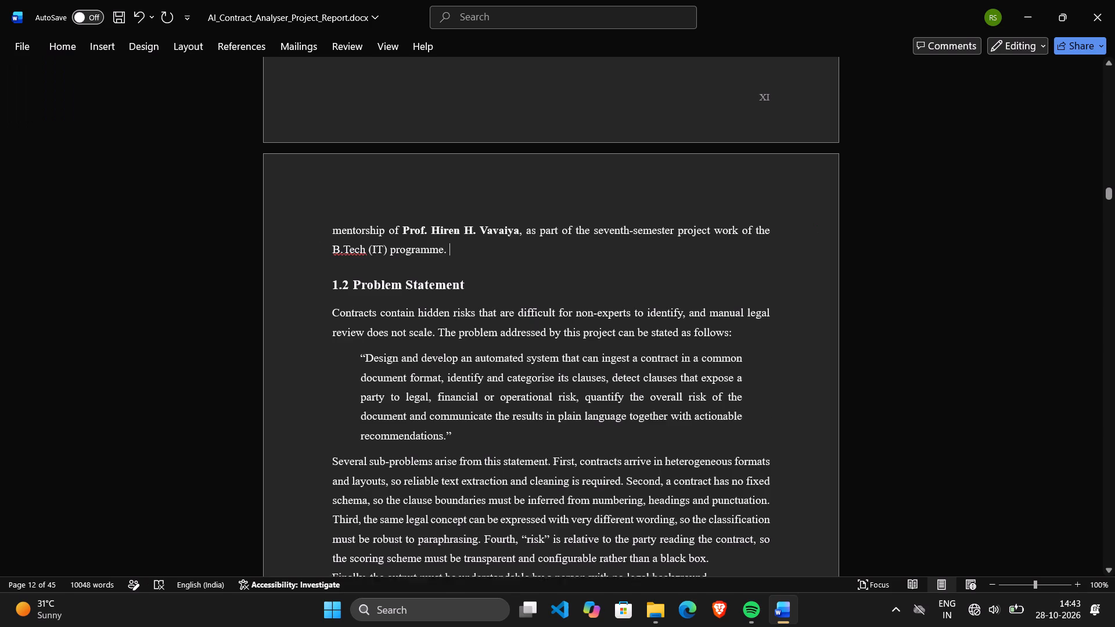
scroll(591, 255, "down", 3)
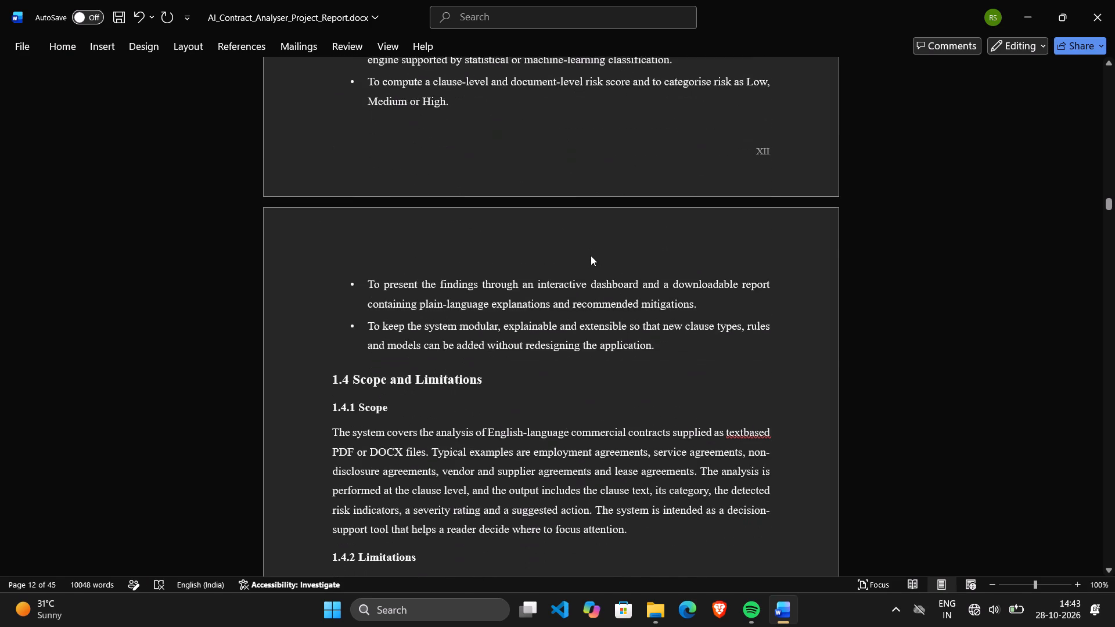
scroll(591, 255, "down", 1)
scroll(648, 181, "down", 1)
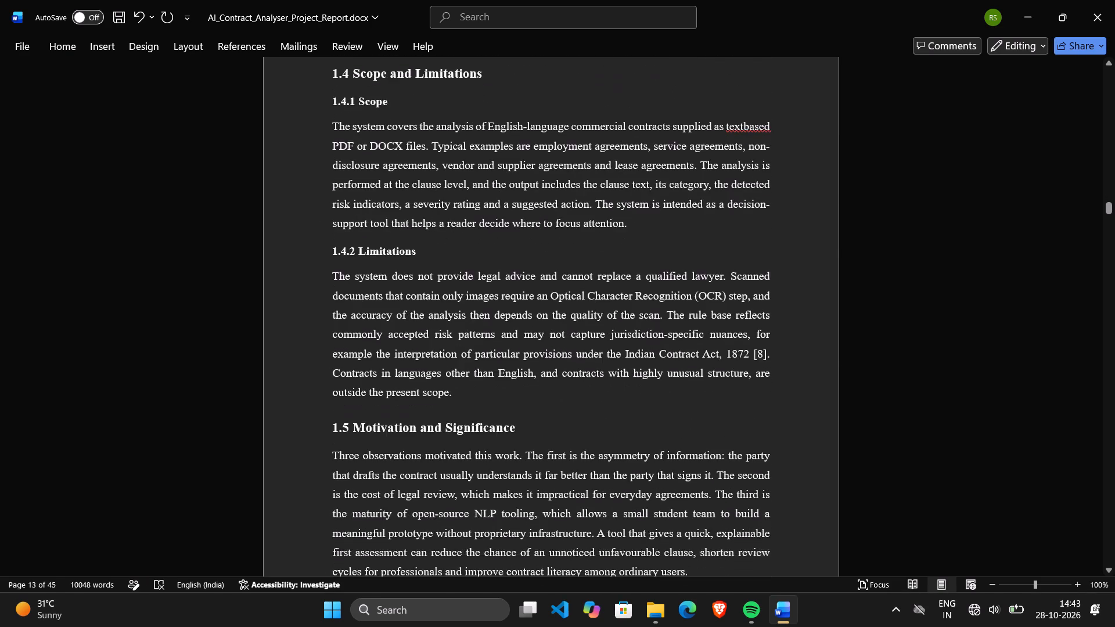
scroll(648, 181, "down", 2)
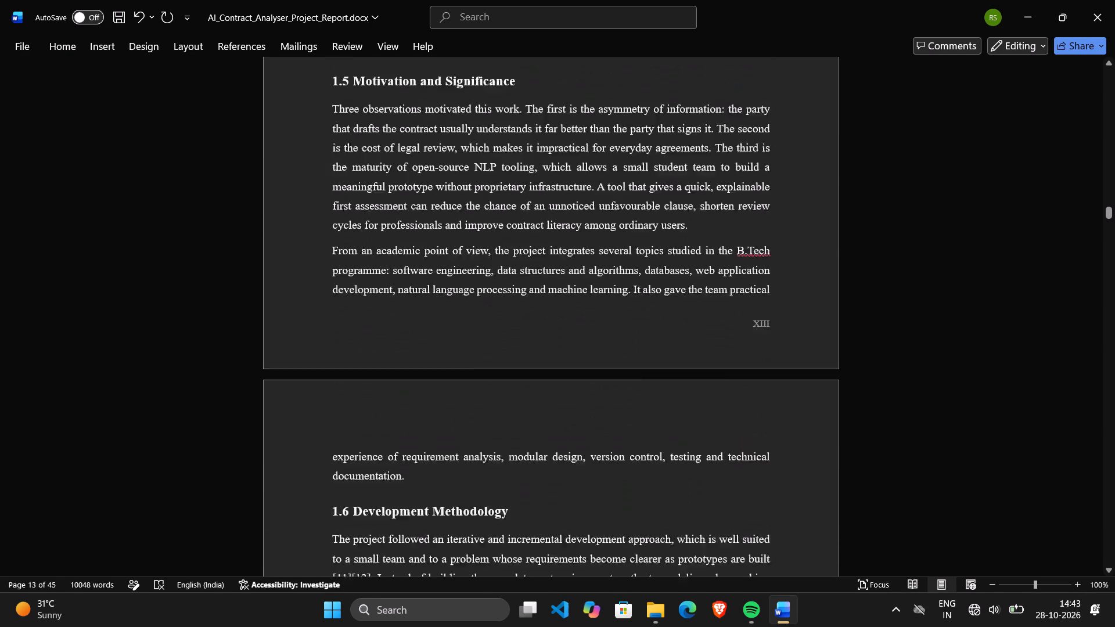
scroll(648, 181, "down", 2)
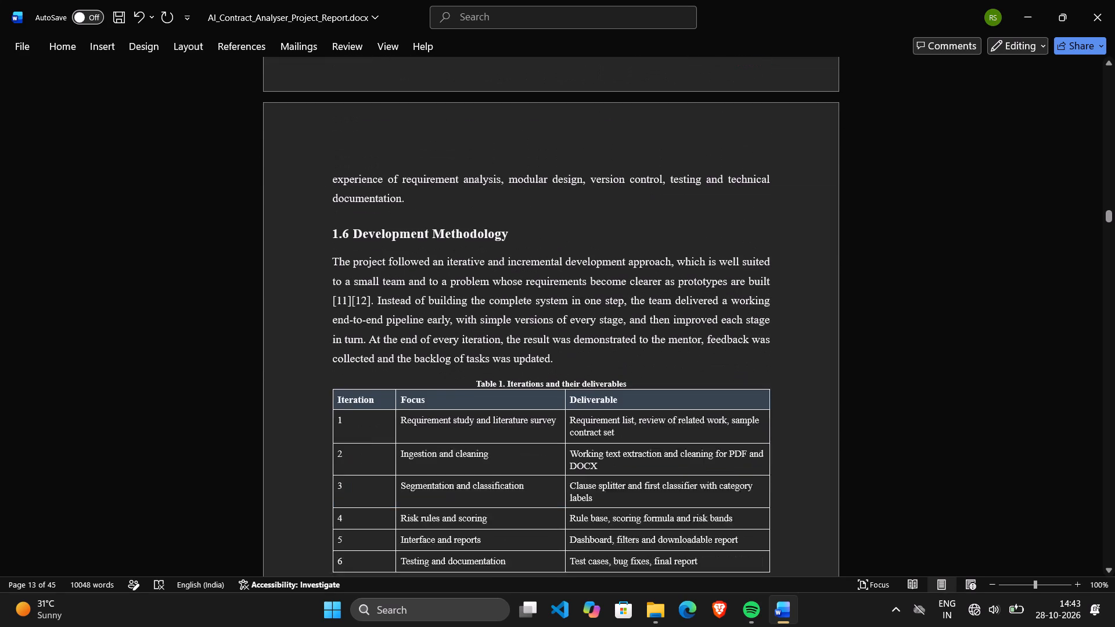
scroll(648, 181, "down", 1)
scroll(481, 349, "down", 1)
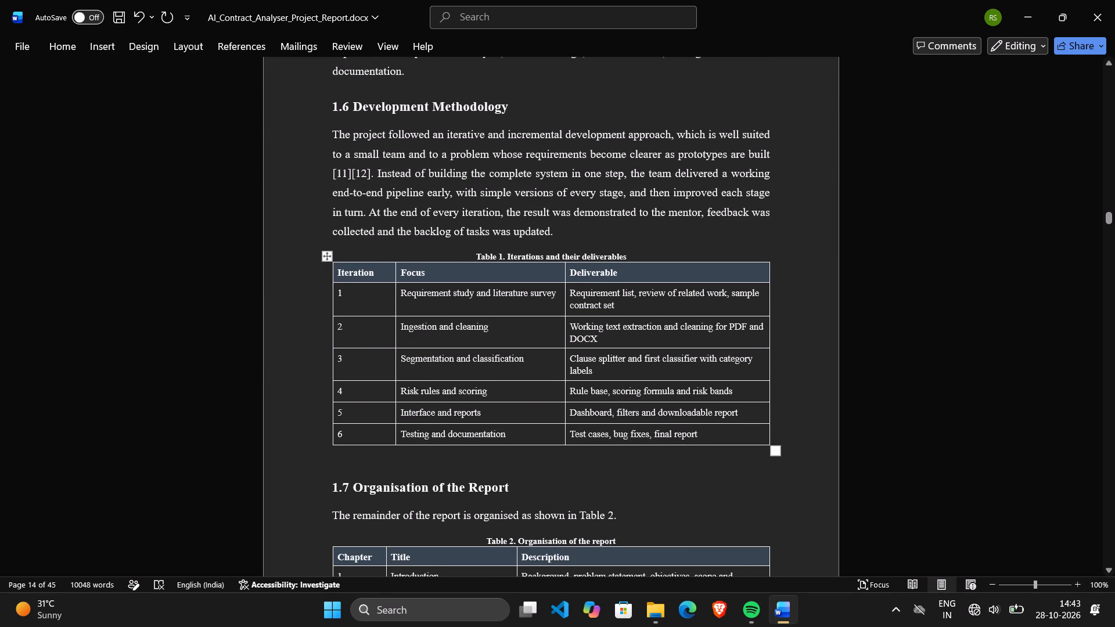
Renumber the caption of the iterations and deliverables table in section 1.6 as "Table 1.1".
left_click(503, 257)
key("Right")
key("1")
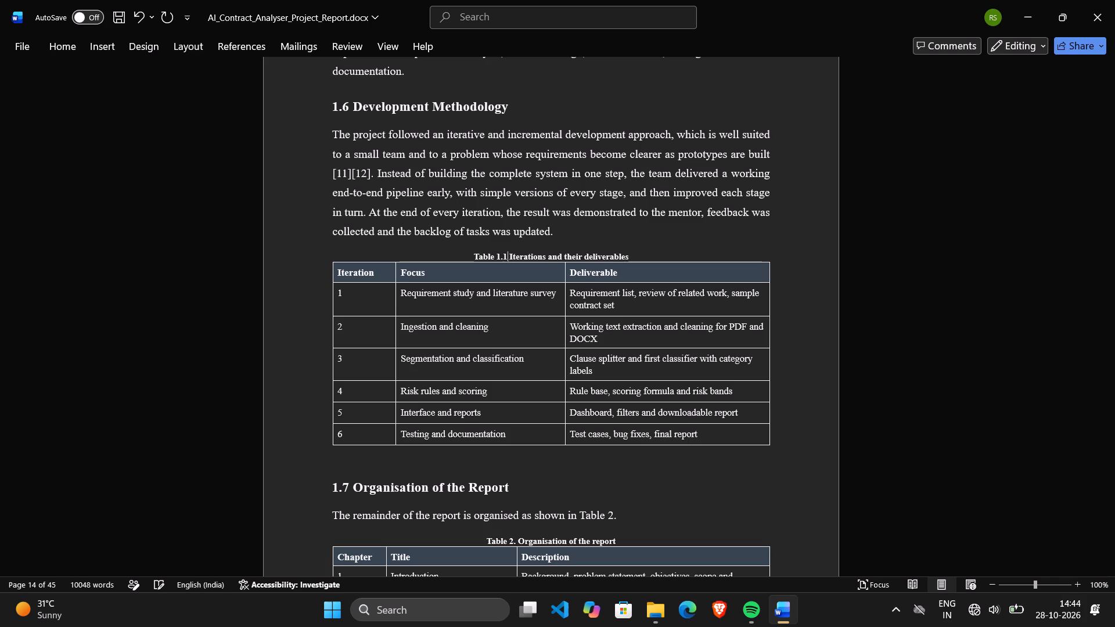
Renumber the caption of the Organisation of the report table in section 1.7 as "Table 1.2".
scroll(560, 267, "down", 1)
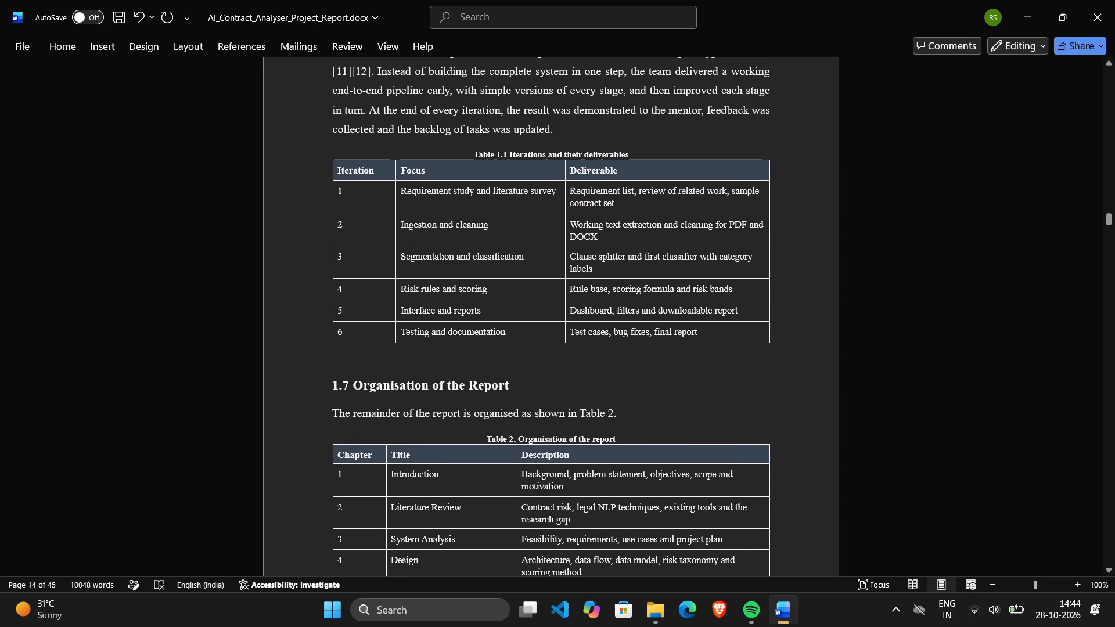
left_click(511, 440)
key("BackSpace")
key("space")
key("Delete")
key("1")
key("Right")
key("2")
Replace the blank paragraph between Table 1.1 and the 1.7 Organisation of the Report heading with a single new line before the heading.
scroll(511, 440, "down", 3)
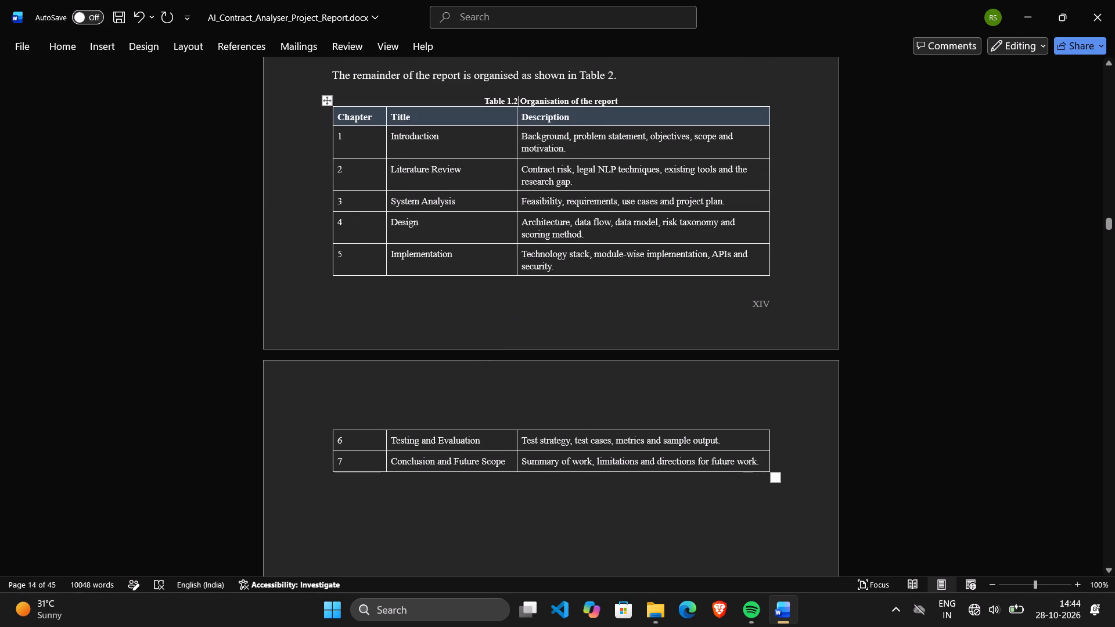
scroll(493, 276, "up", 1)
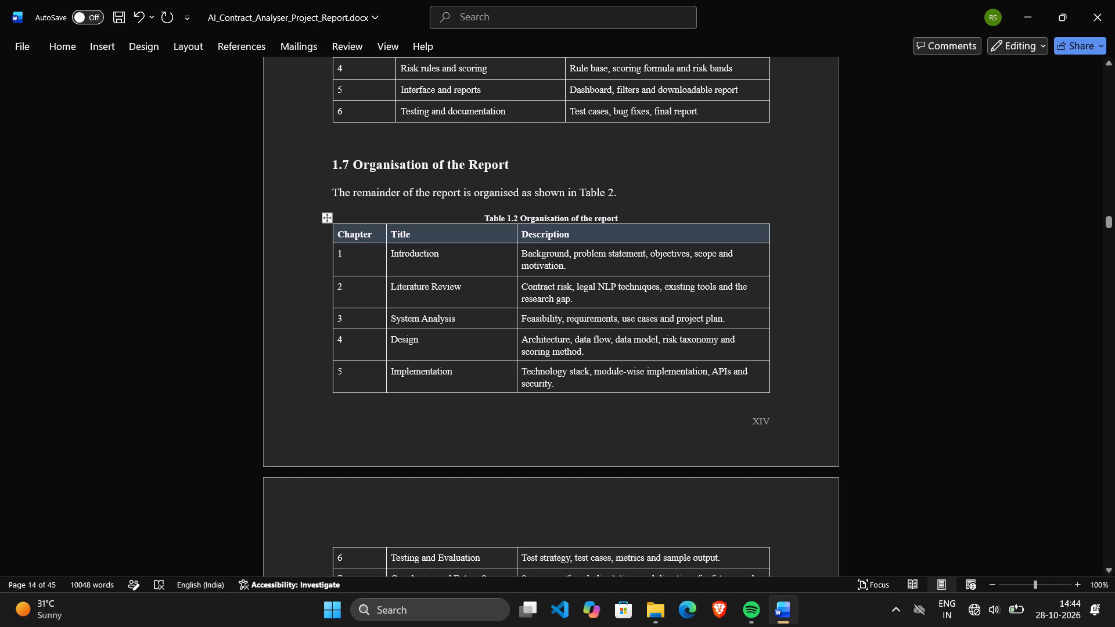
scroll(503, 174, "up", 1)
left_click(348, 272)
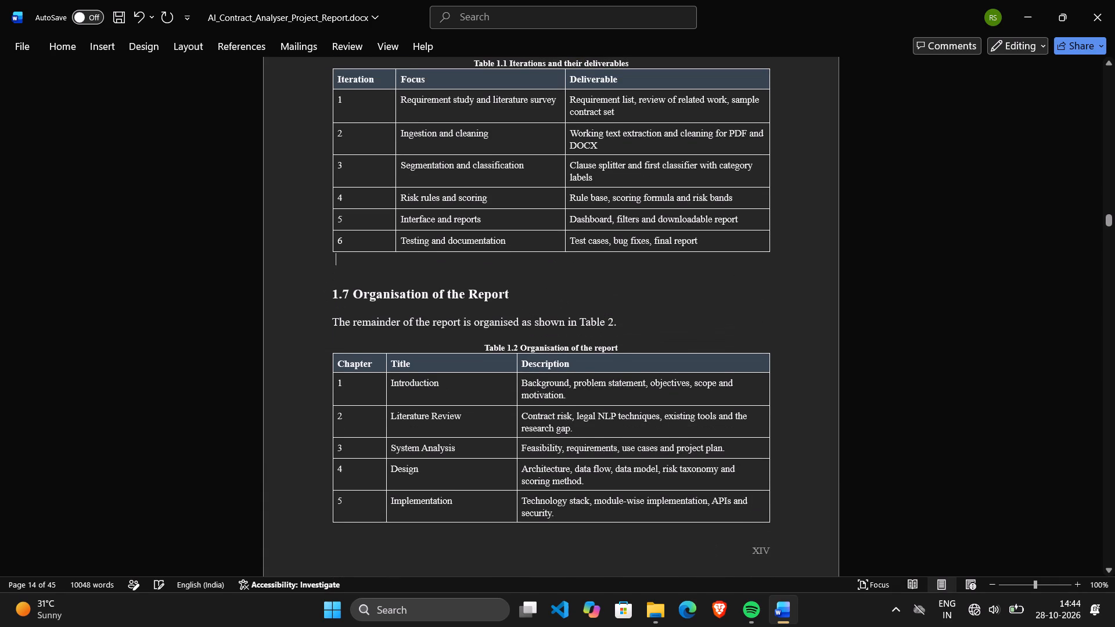
key("BackSpace")
key("BackSpace")
key("BackSpace")
key("BackSpace")
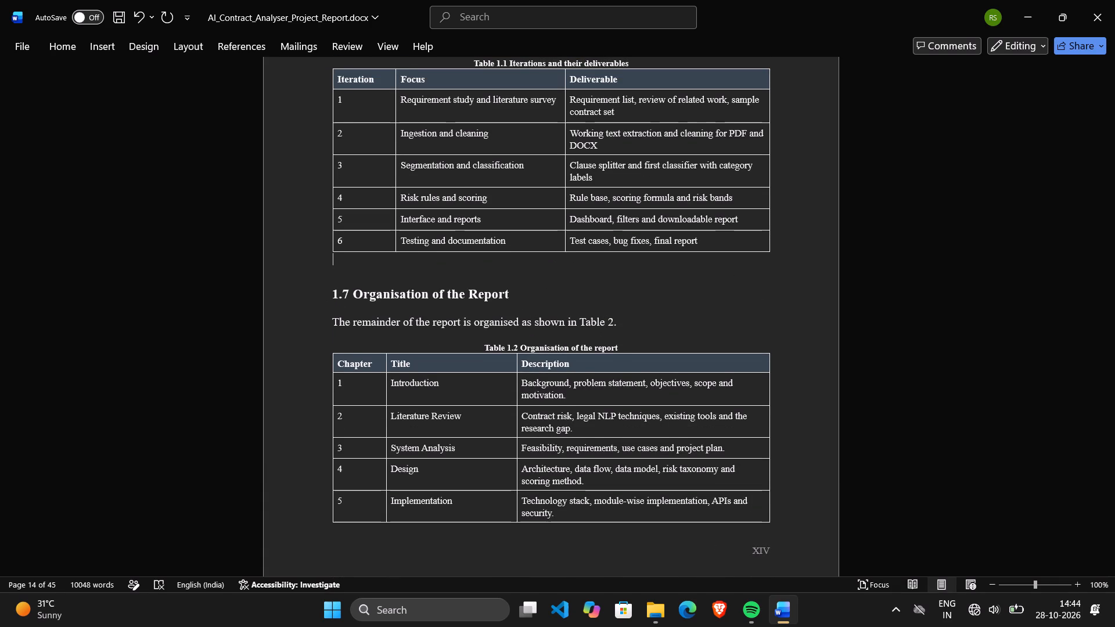
left_click(337, 280)
key("Down")
key("BackSpace")
key("BackSpace")
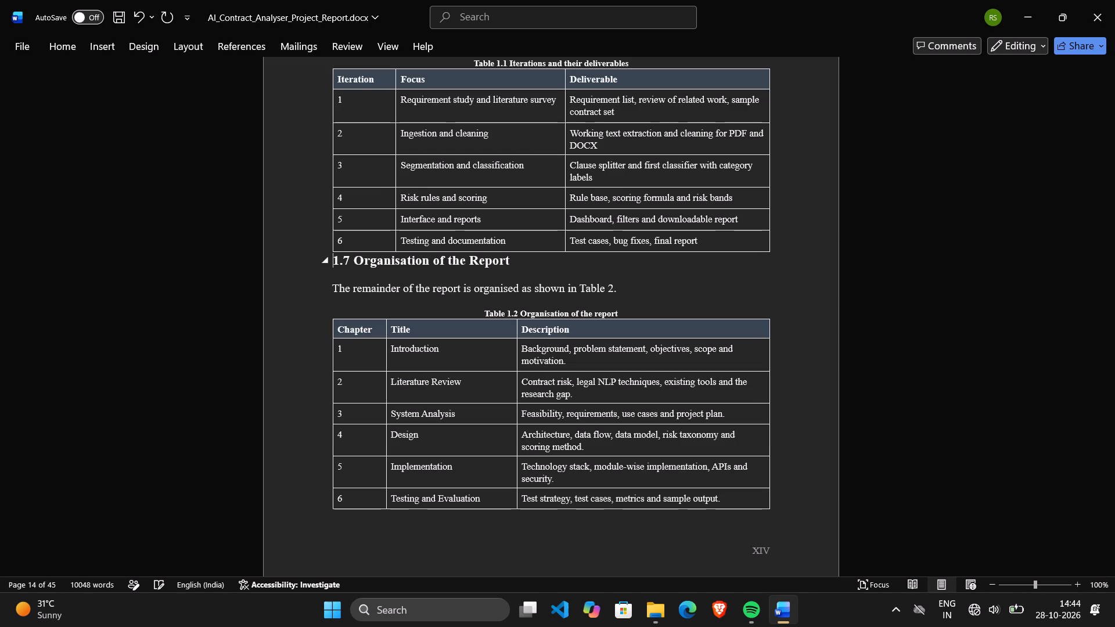
key("Return")
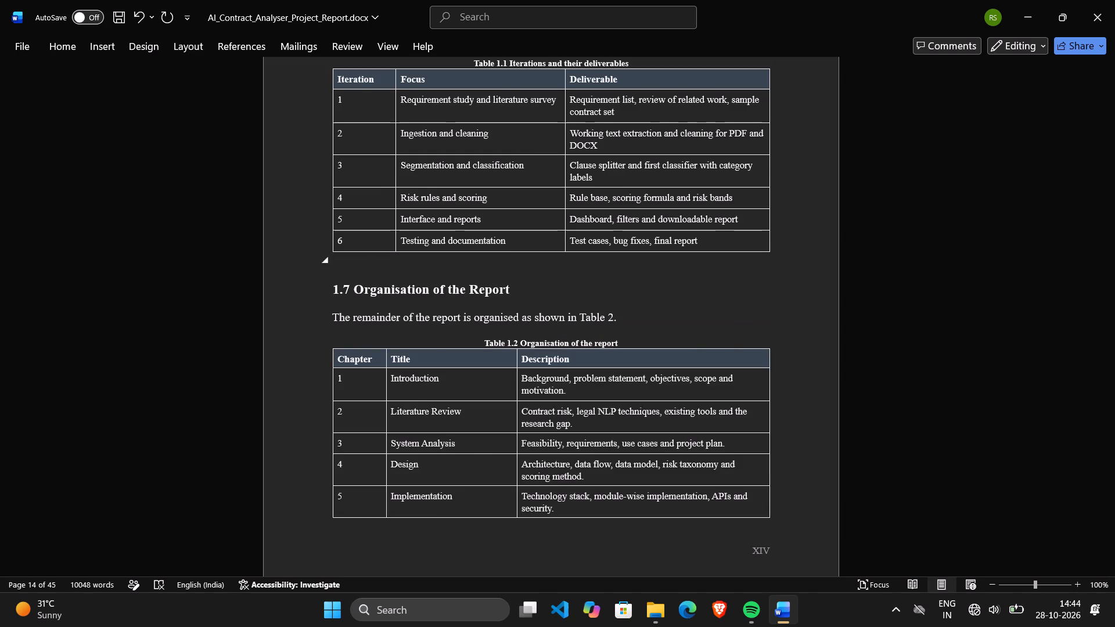
Examine how Table 1.2 breaks across the two pages and how section 1.7 sits below Table 1.1.
scroll(337, 280, "down", 1)
scroll(337, 280, "up", 1)
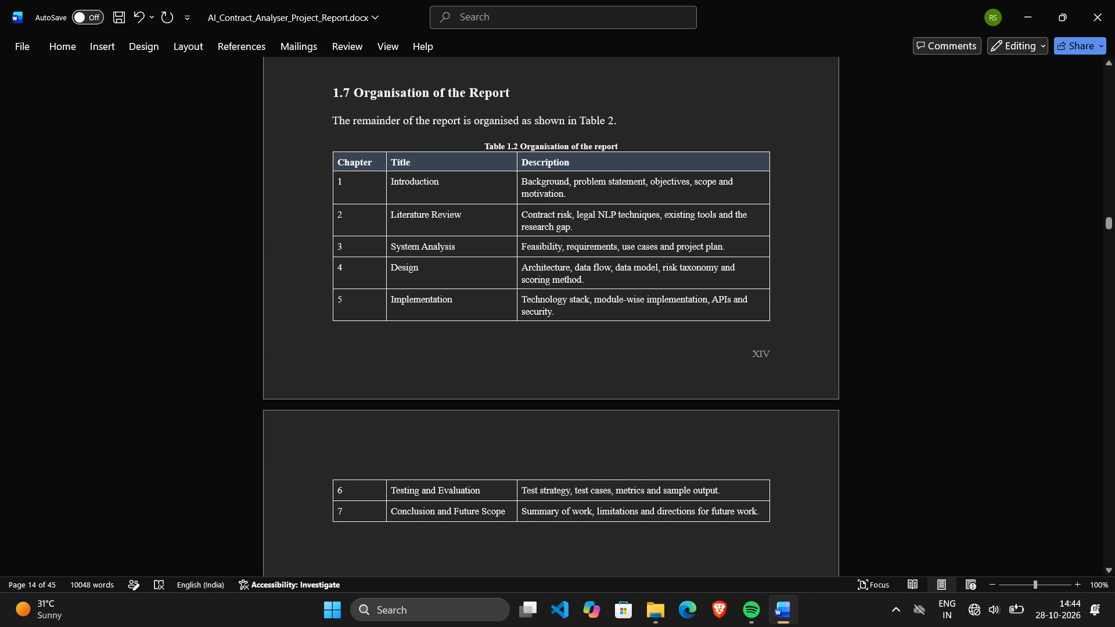
scroll(501, 213, "up", 2)
scroll(501, 213, "down", 1)
scroll(441, 391, "right", 1)
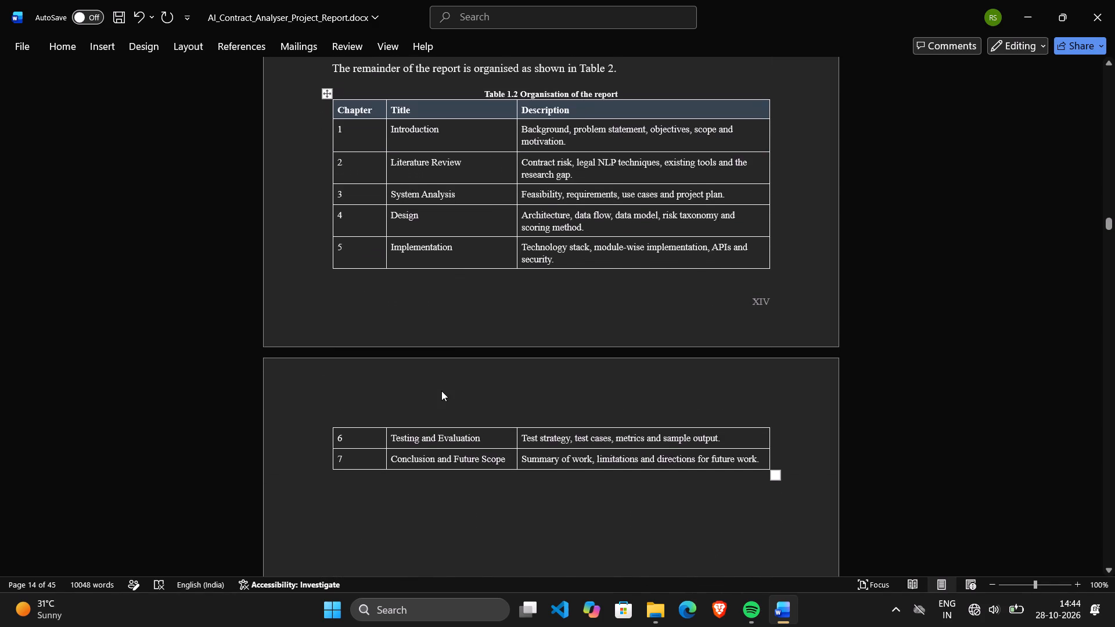
scroll(441, 391, "right", 1)
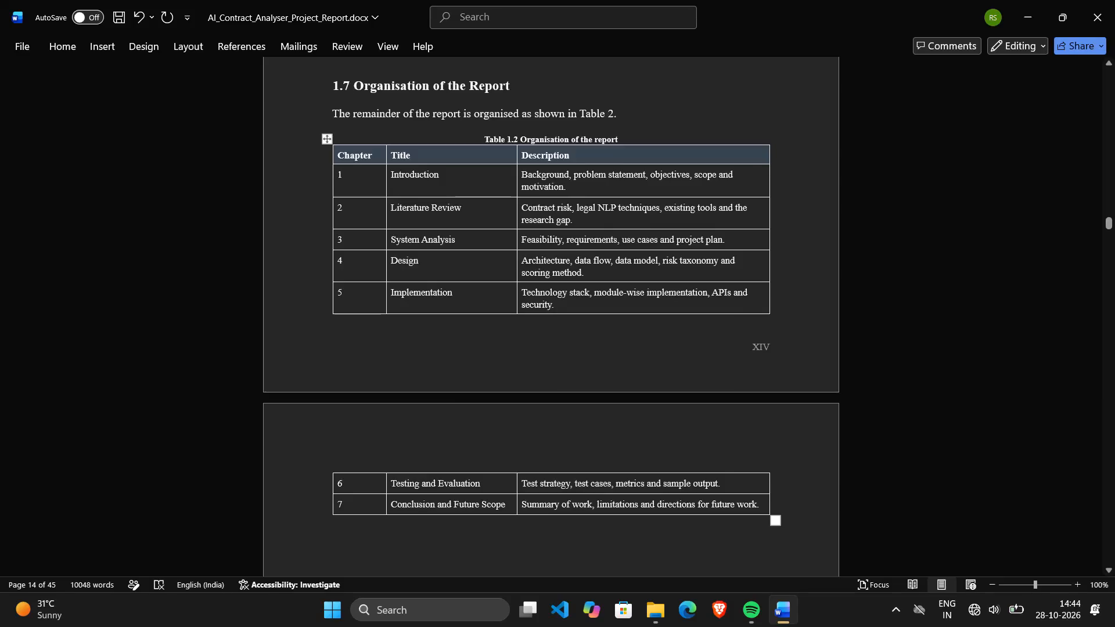
scroll(546, 276, "up", 2)
scroll(546, 276, "down", 1)
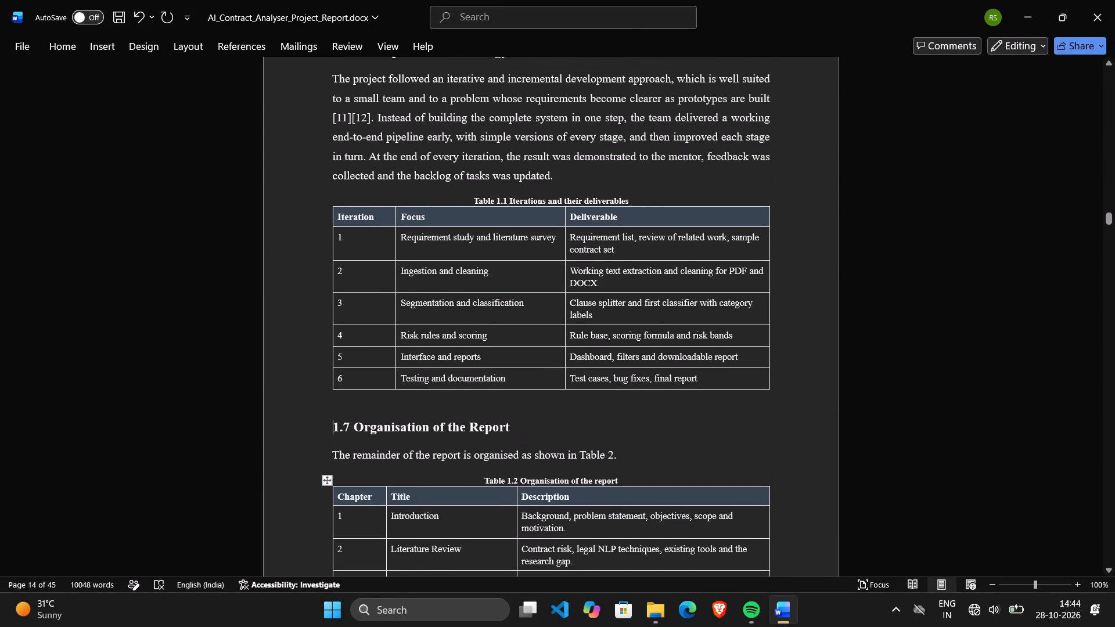
scroll(546, 276, "down", 1)
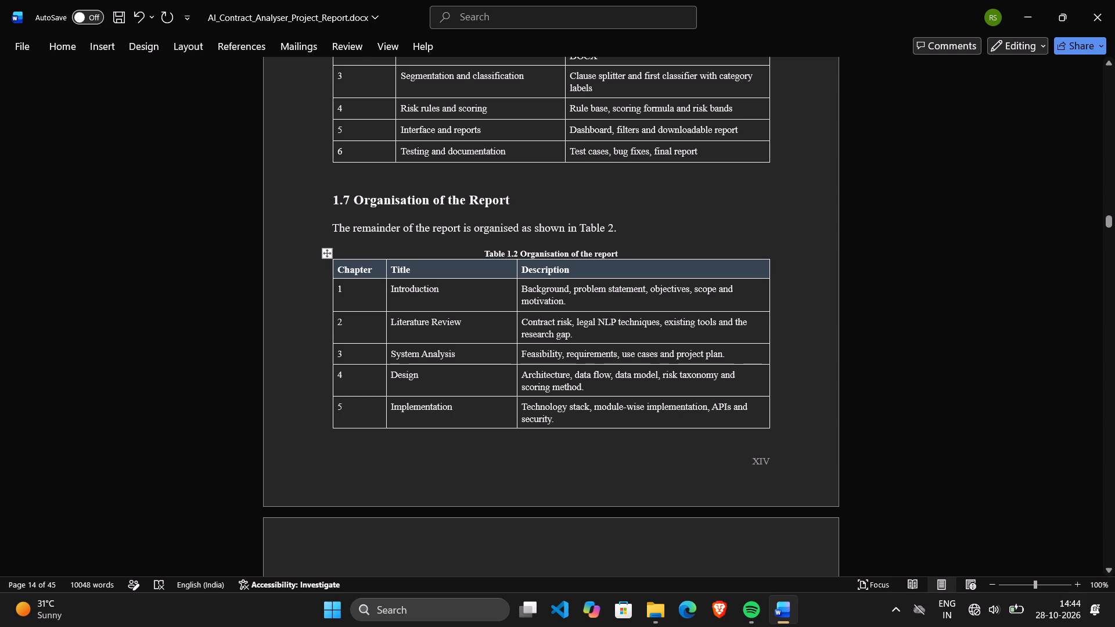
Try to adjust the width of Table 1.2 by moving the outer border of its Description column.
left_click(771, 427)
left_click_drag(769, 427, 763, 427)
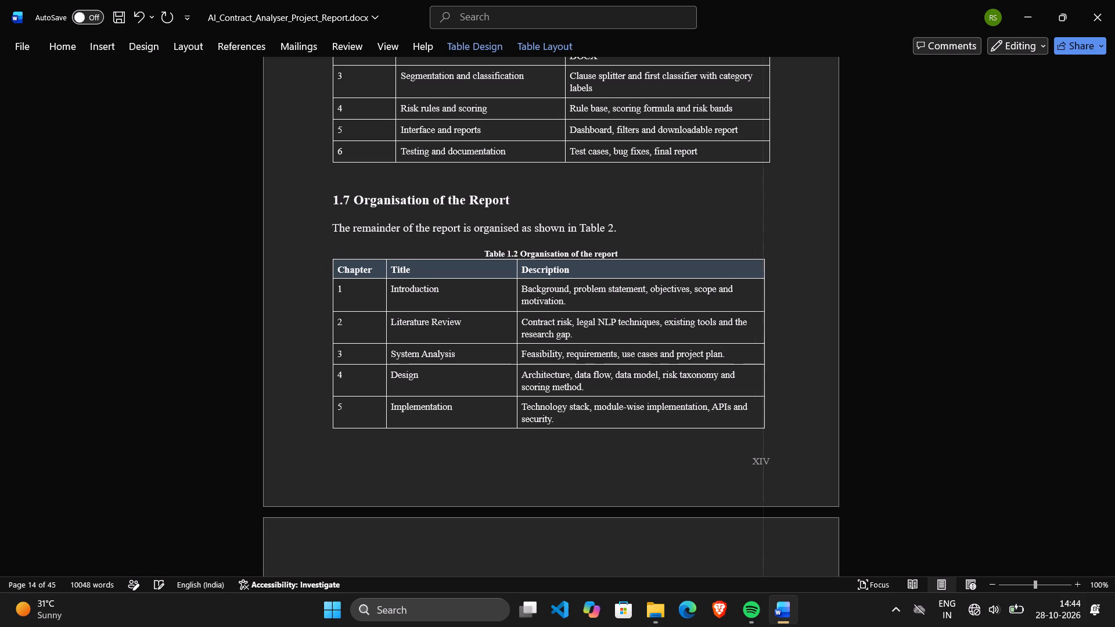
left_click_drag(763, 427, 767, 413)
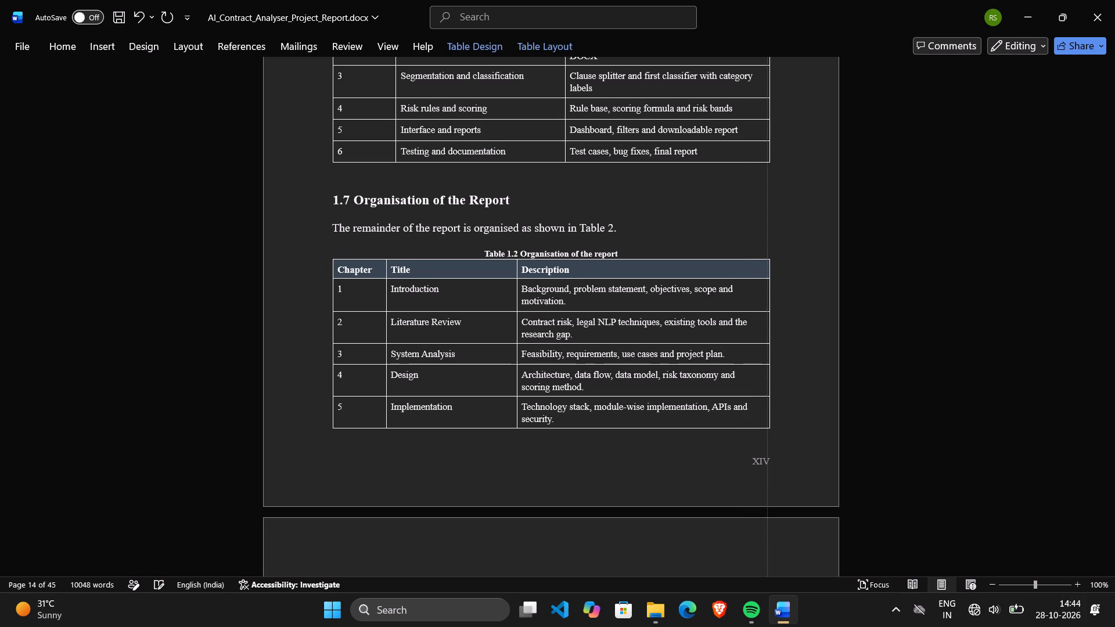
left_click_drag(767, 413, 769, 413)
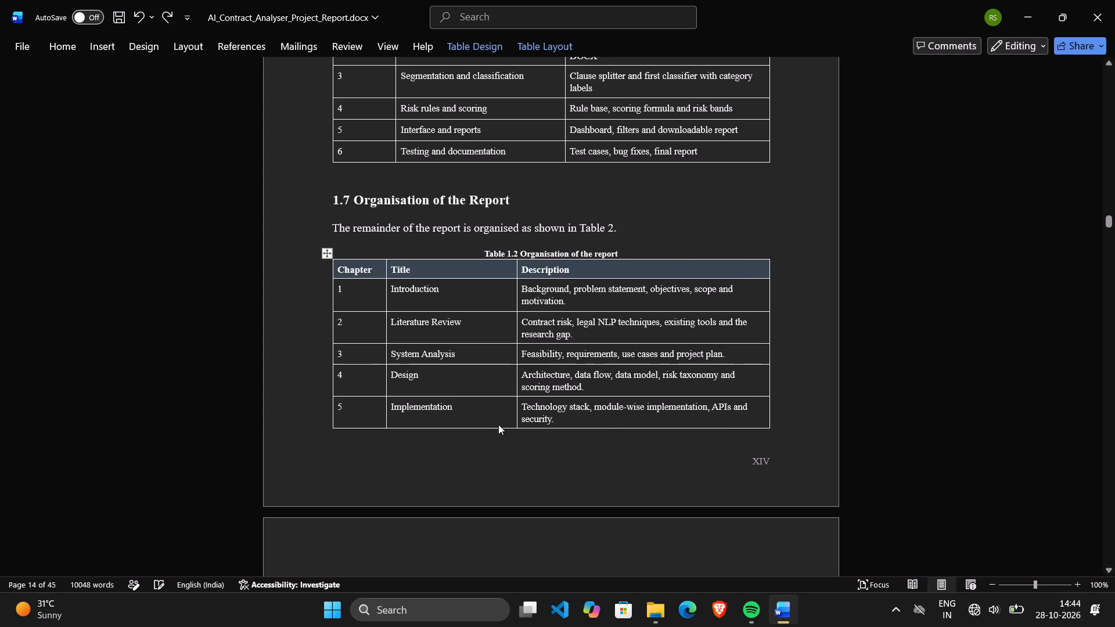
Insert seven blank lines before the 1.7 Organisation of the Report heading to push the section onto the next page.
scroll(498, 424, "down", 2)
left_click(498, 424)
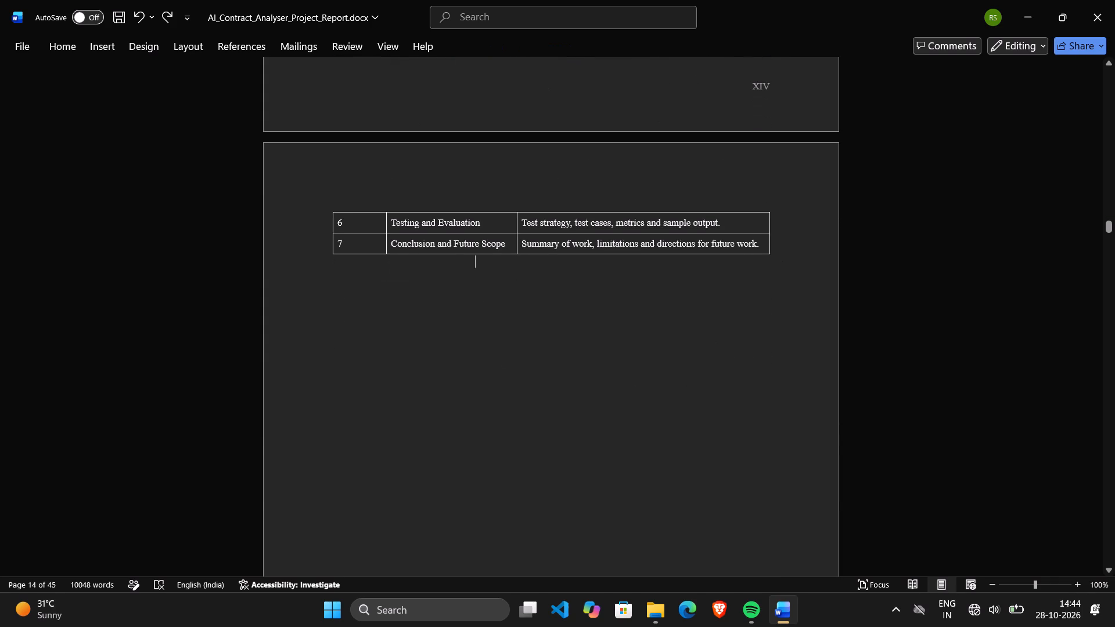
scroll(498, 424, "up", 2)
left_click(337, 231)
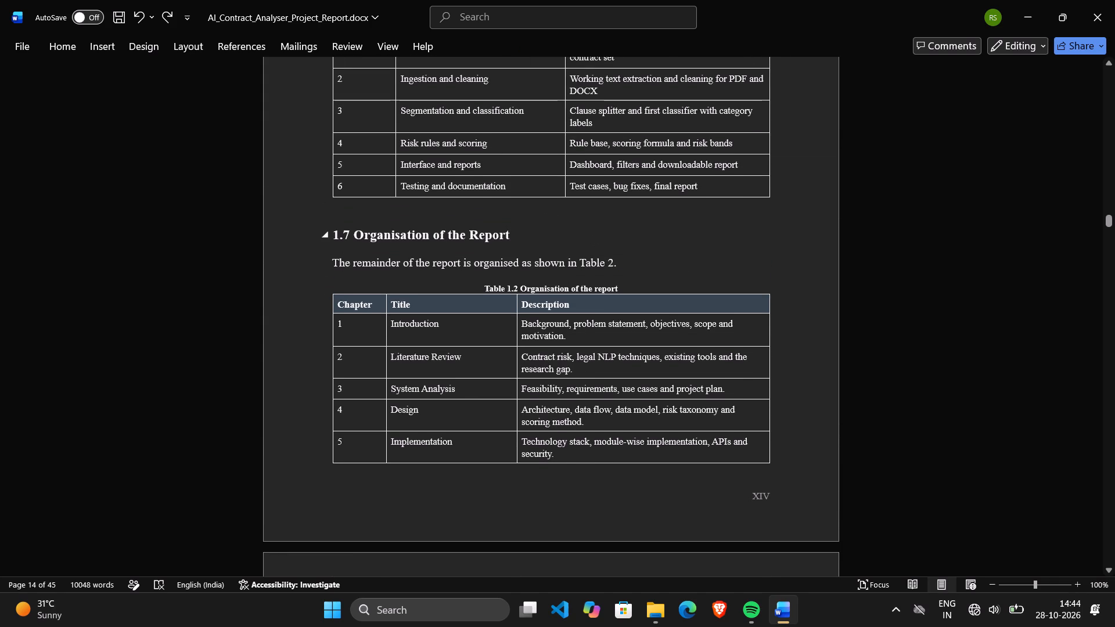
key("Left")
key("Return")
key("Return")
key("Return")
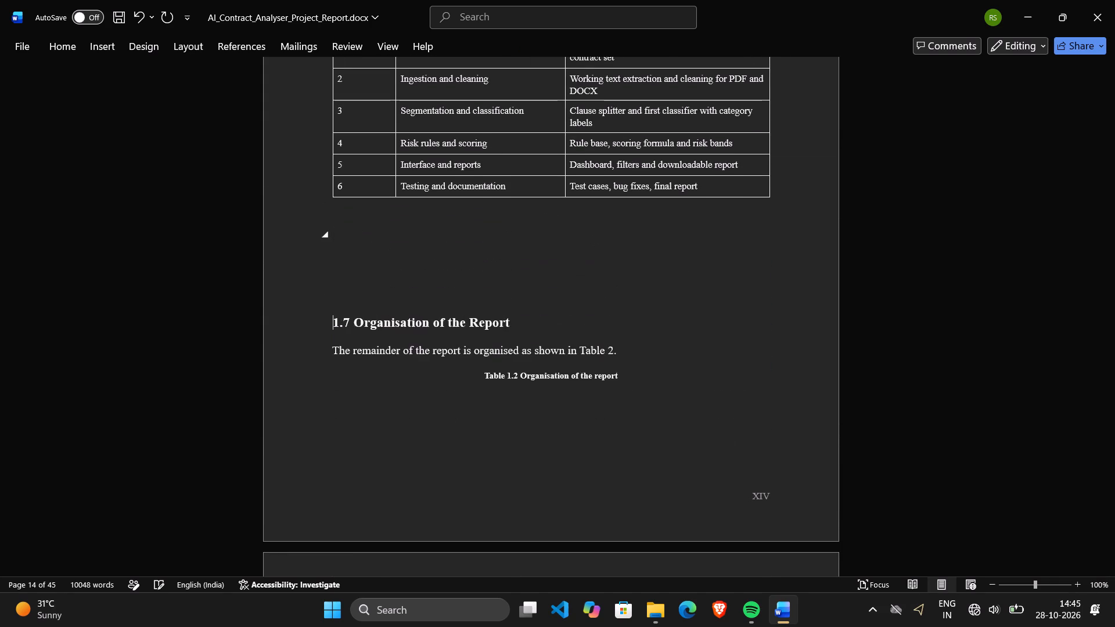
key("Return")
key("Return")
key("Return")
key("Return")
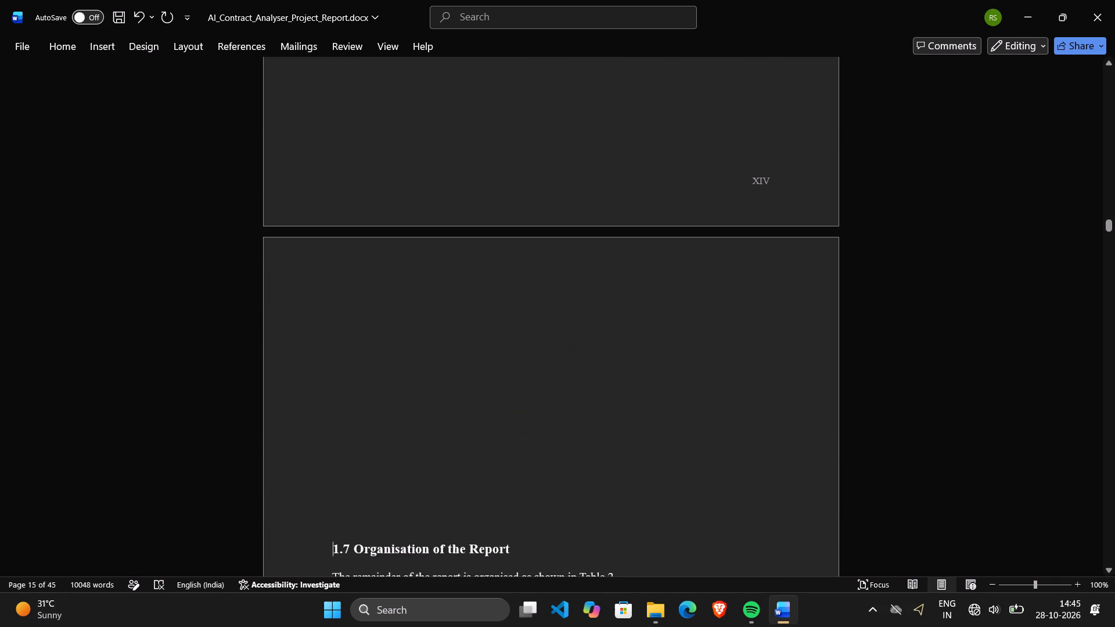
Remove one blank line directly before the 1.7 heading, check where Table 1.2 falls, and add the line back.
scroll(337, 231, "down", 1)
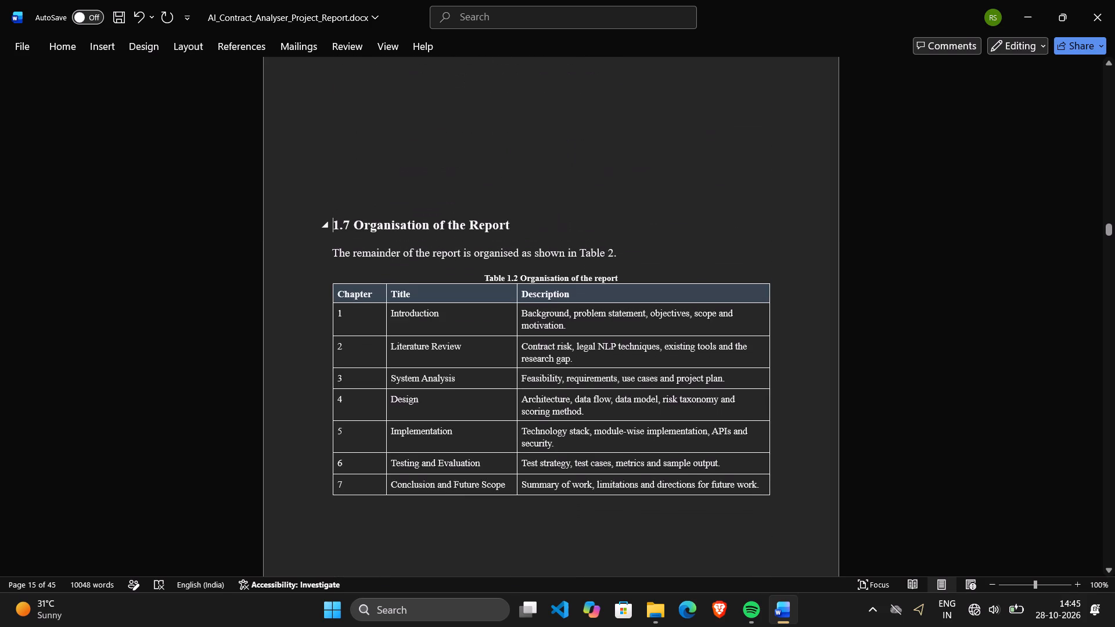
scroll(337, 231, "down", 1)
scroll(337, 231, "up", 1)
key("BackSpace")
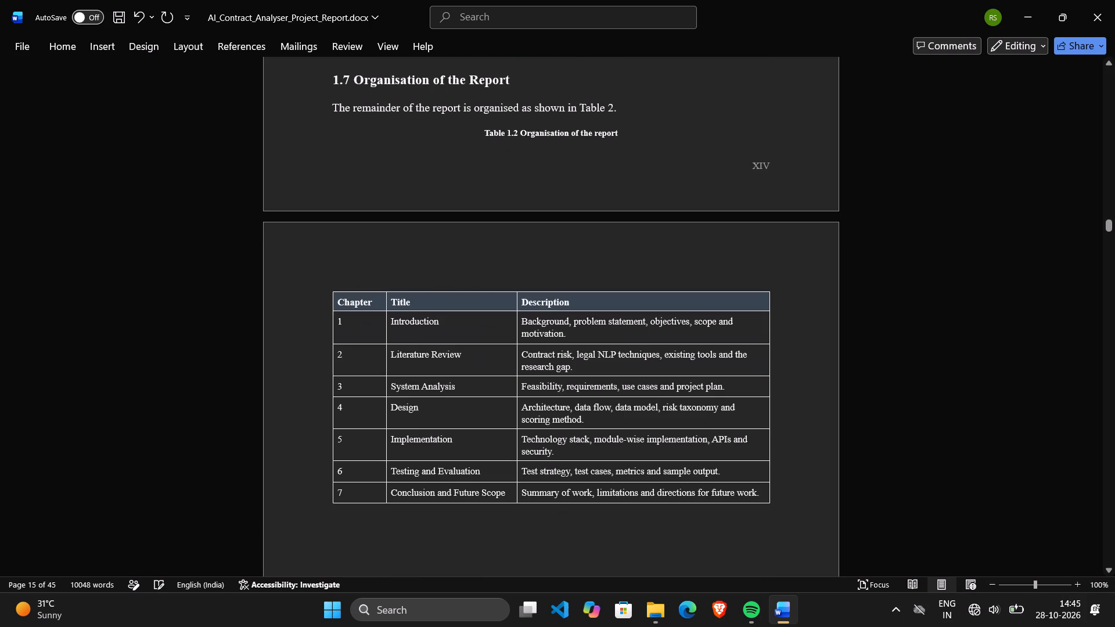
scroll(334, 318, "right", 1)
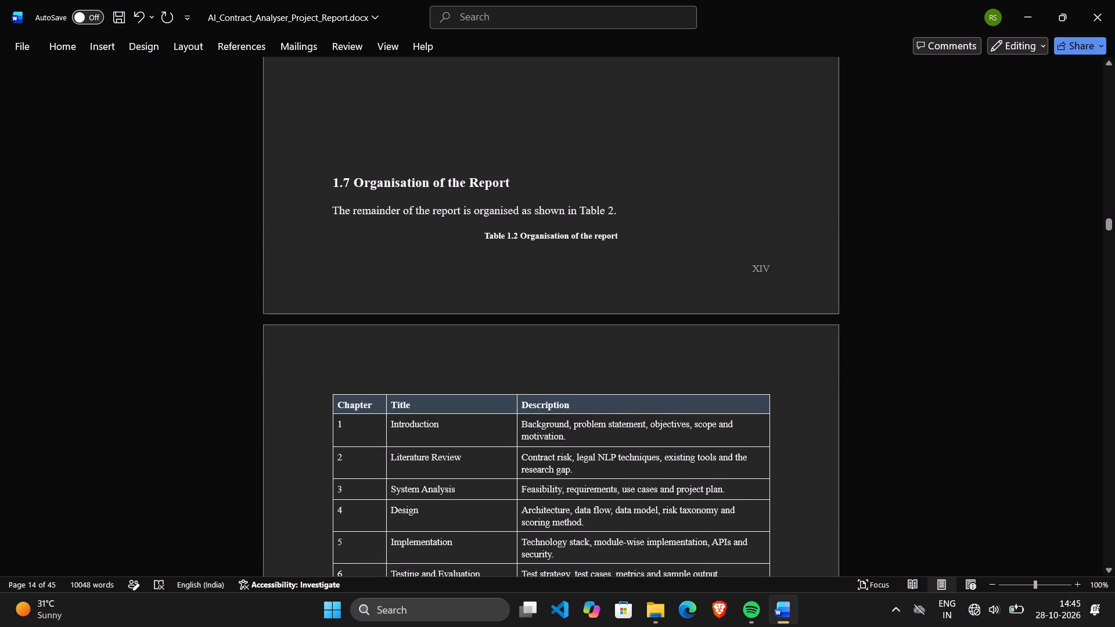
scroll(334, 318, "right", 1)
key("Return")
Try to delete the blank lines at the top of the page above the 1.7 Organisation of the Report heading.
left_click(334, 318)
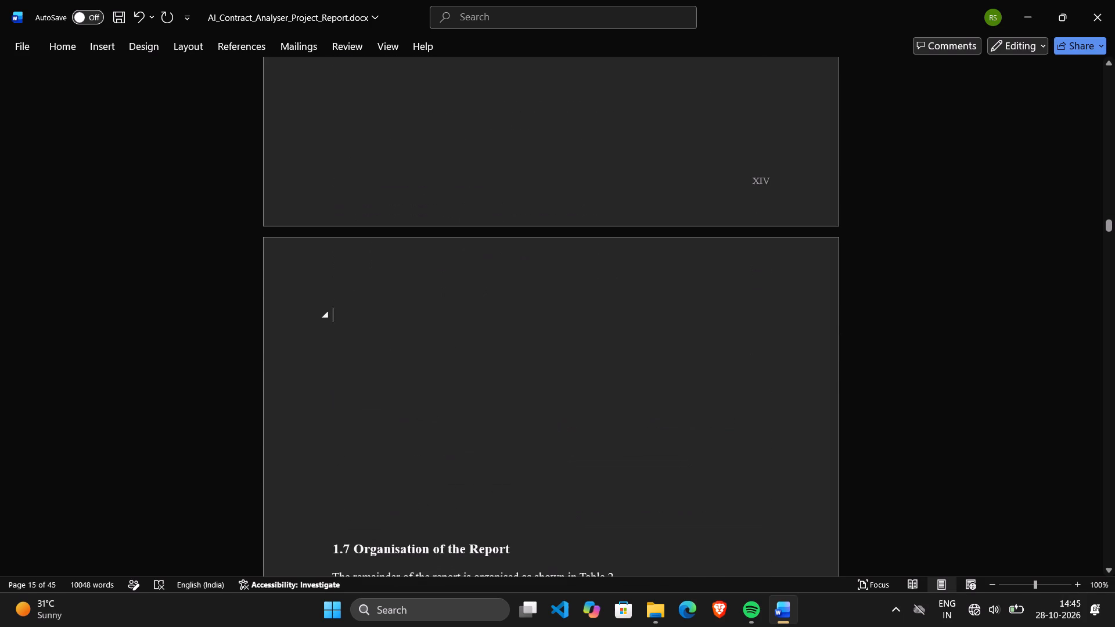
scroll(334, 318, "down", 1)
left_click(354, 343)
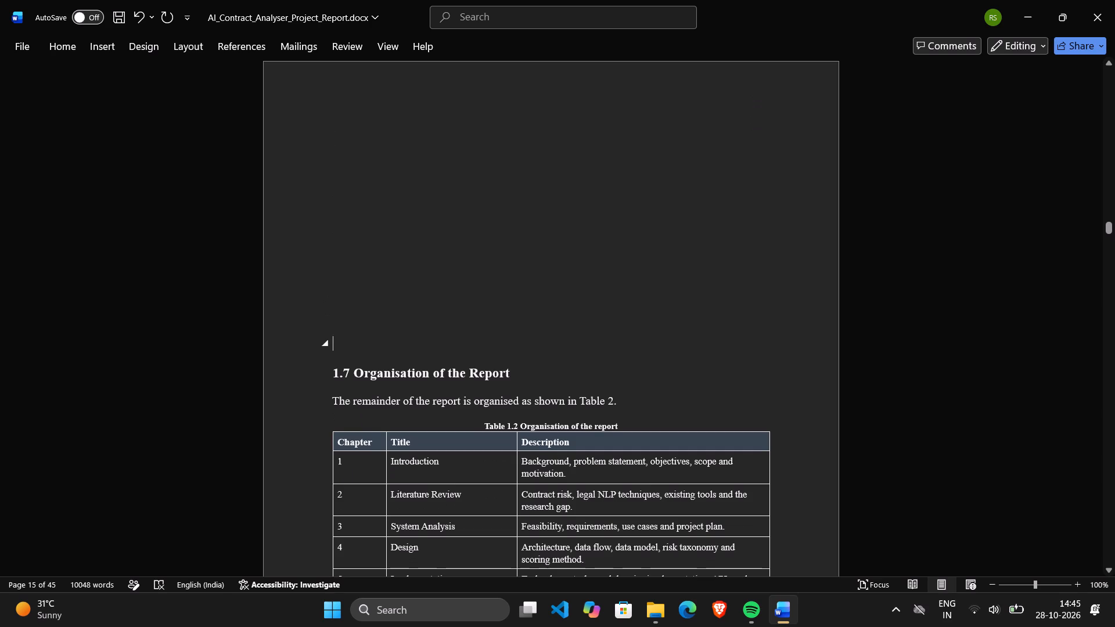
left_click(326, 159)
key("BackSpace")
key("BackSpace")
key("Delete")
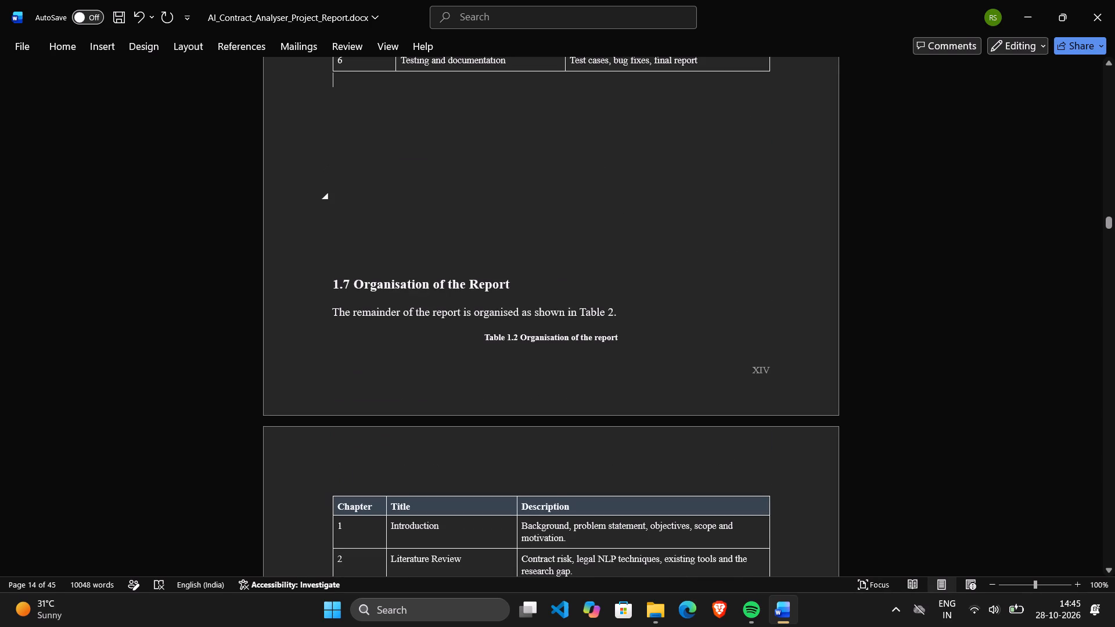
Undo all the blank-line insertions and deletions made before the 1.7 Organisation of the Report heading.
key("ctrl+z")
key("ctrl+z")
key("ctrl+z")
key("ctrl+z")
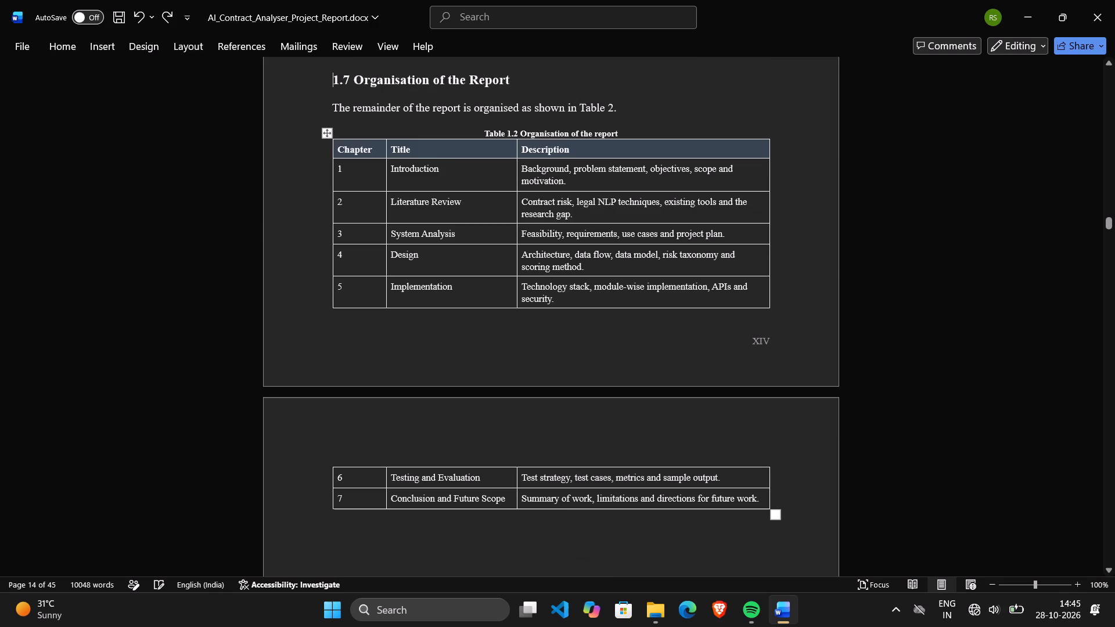
Examine the page layout from section 1.6 and Tables 1.1 and 1.2 through to the start of chapter 2 Literature Review.
scroll(459, 198, "up", 2)
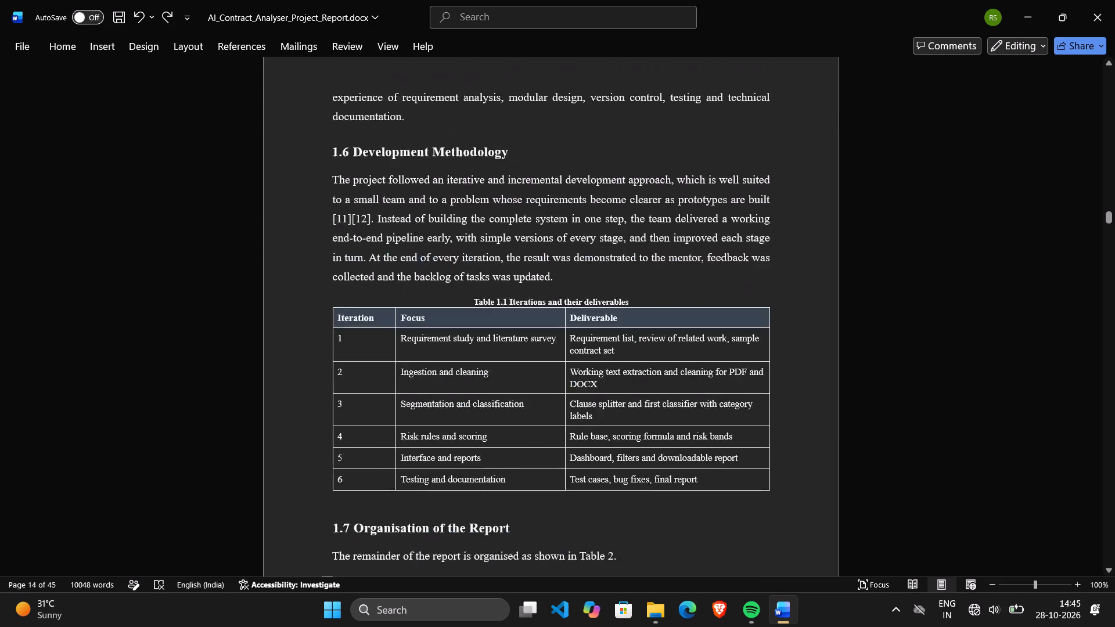
scroll(459, 198, "up", 1)
scroll(459, 198, "down", 3)
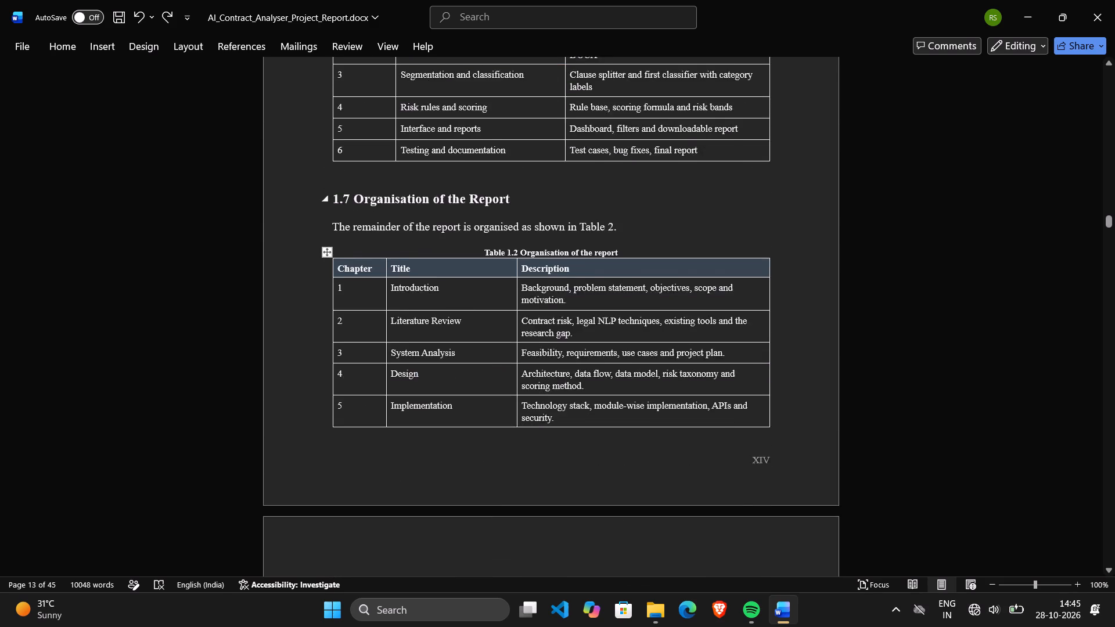
scroll(459, 198, "down", 3)
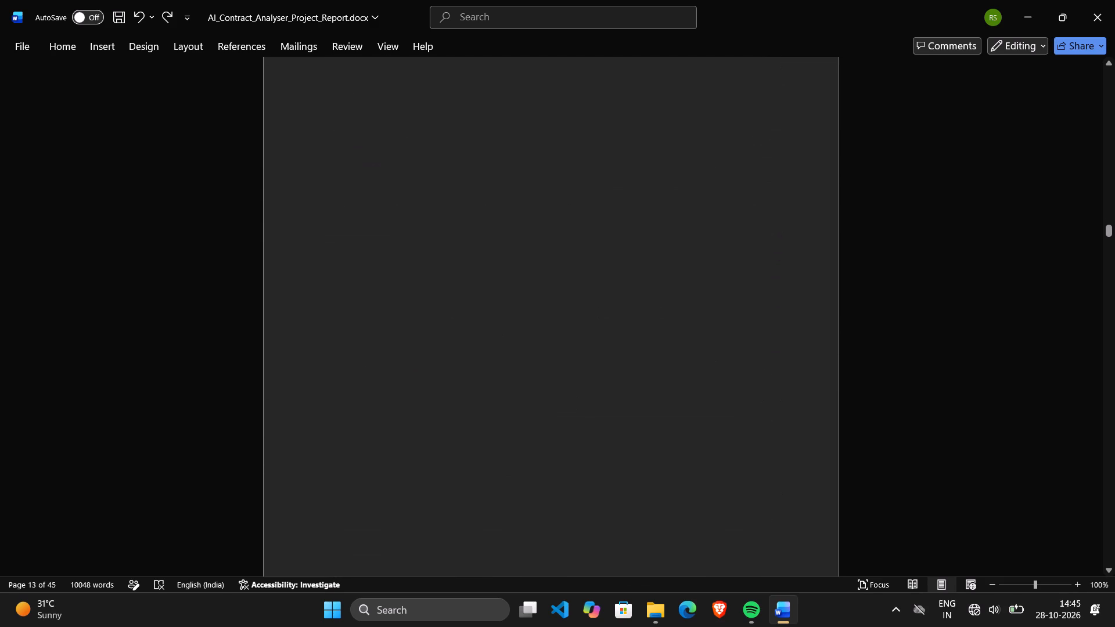
scroll(459, 198, "down", 1)
scroll(487, 312, "down", 1)
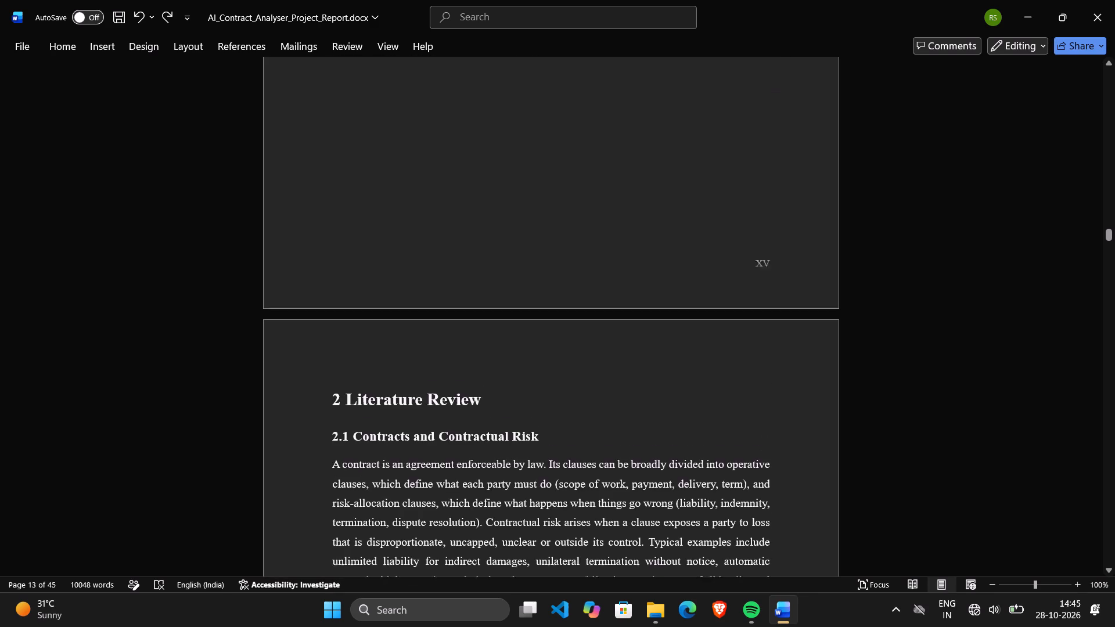
Save the AI_Contract_Analyser_Project_Report document.
scroll(487, 312, "down", 1)
scroll(487, 312, "up", 2)
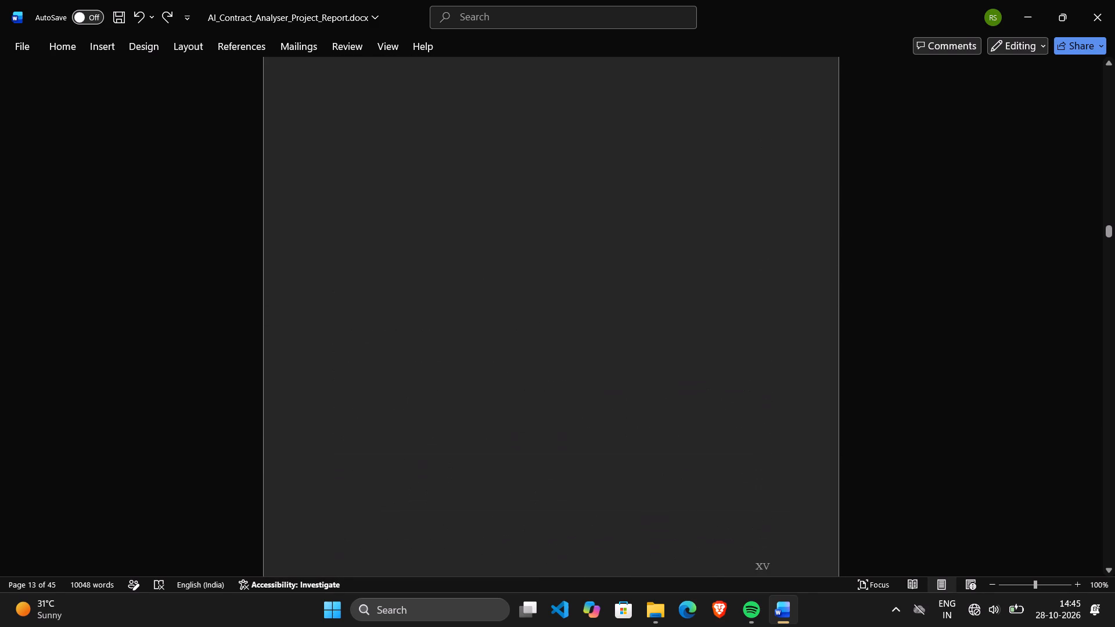
key("ctrl+s")
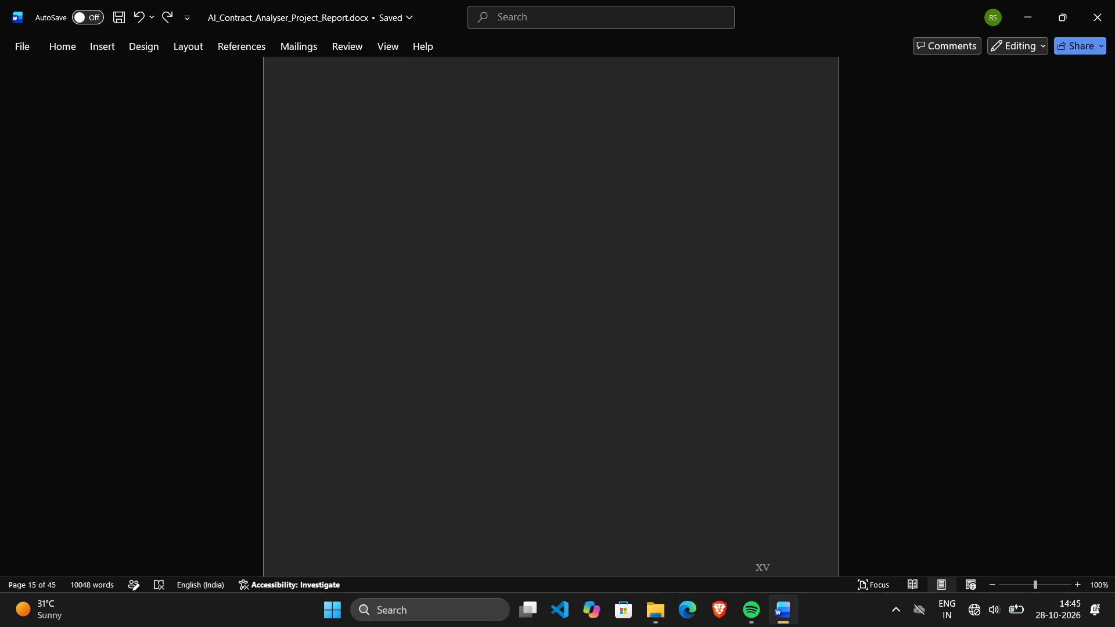
Connect the computer to the OnePlus Nord CE 3 Lite Wi-Fi network.
left_click(377, 605)
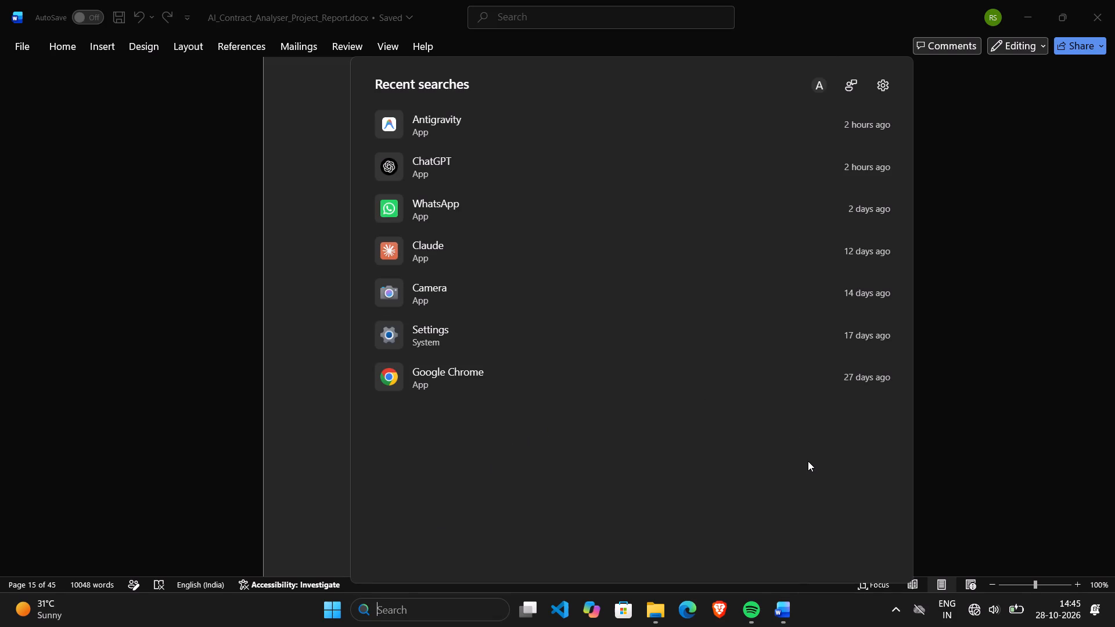
left_click(985, 603)
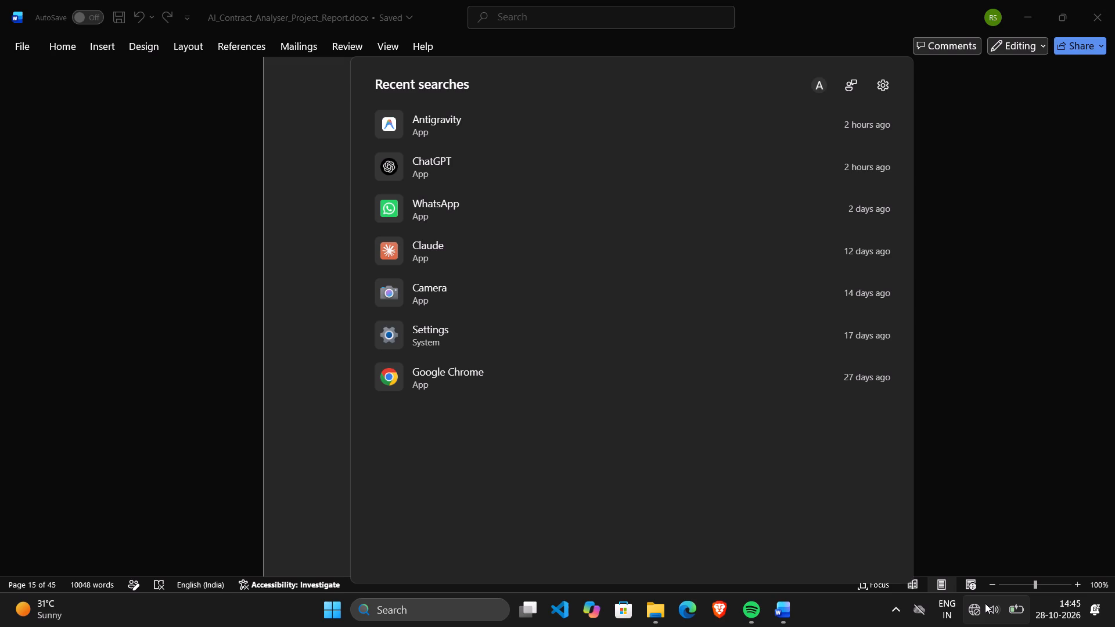
left_click(982, 604)
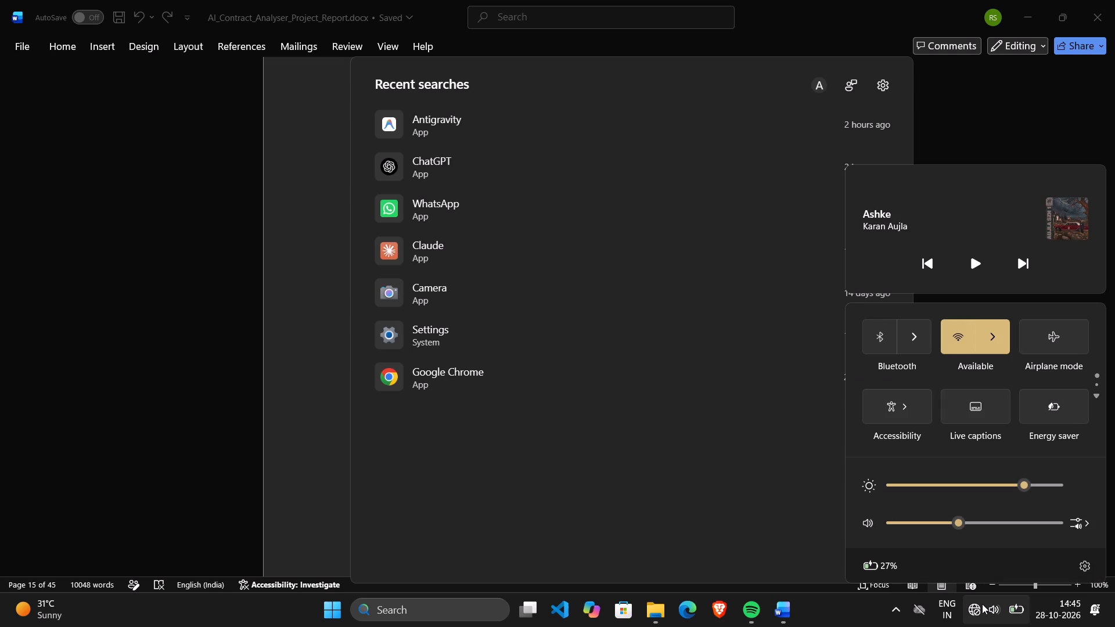
left_click(1000, 347)
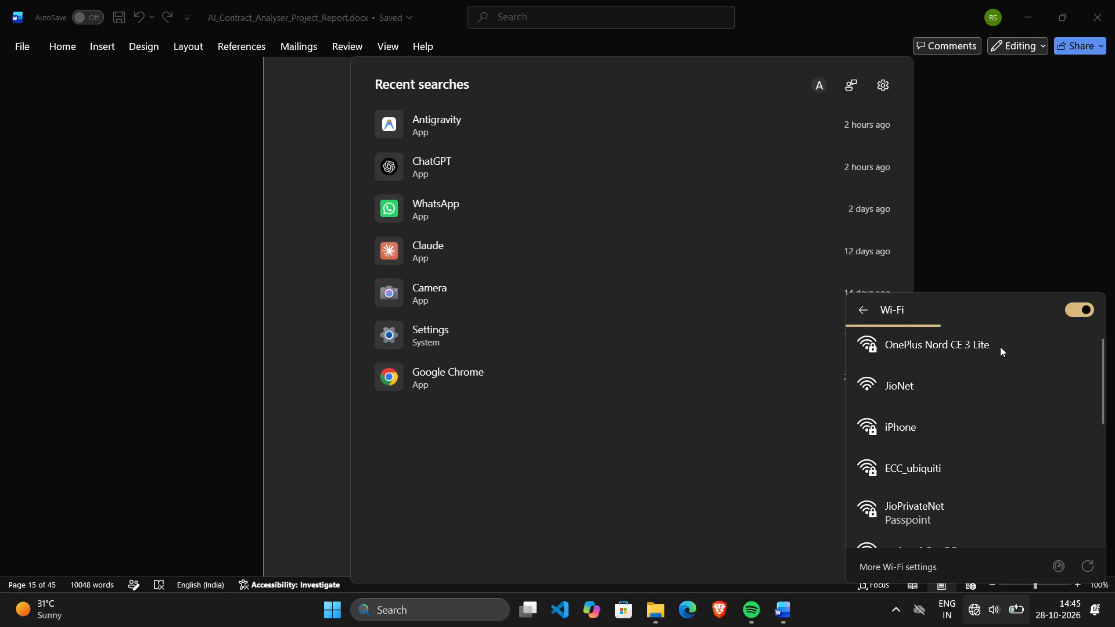
left_click(944, 359)
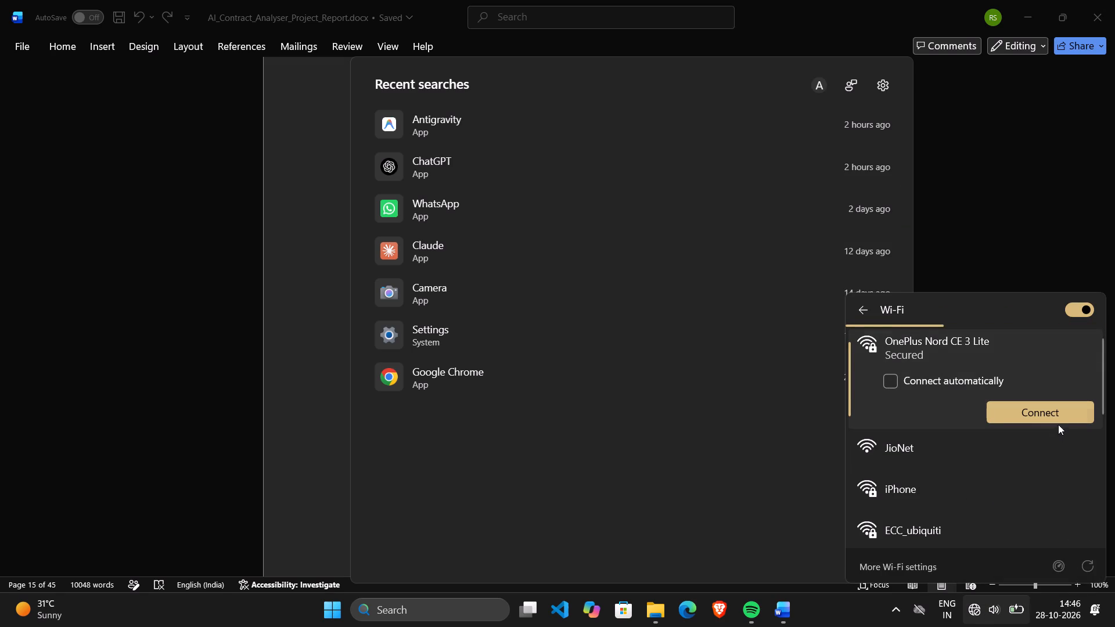
left_click(1058, 412)
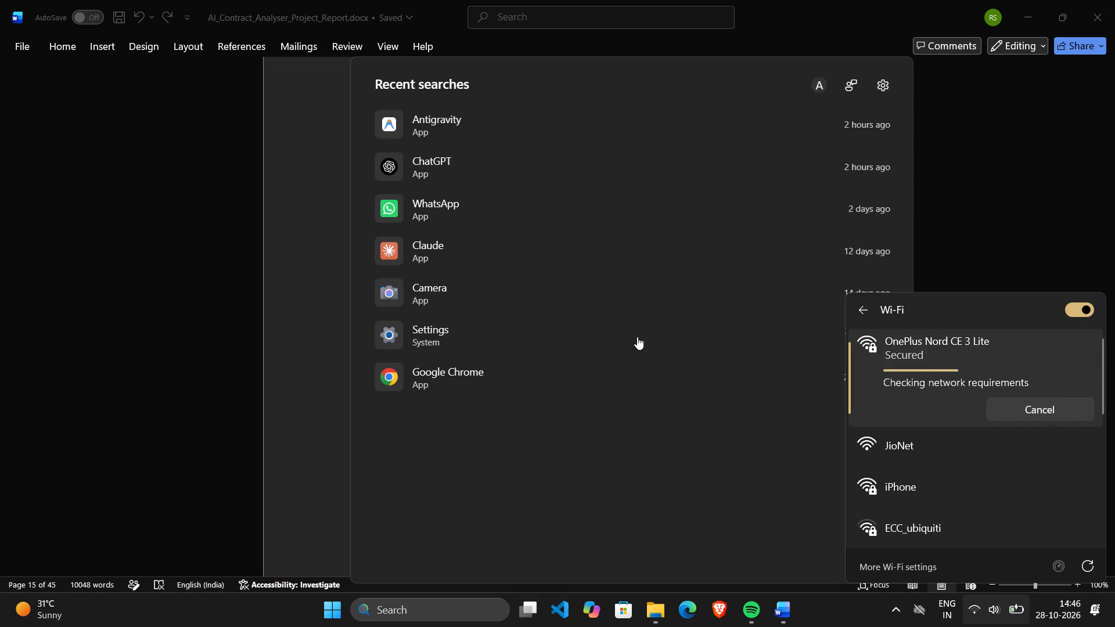
Switch to WhatsApp by launching it from the recent app searches.
left_click(483, 212)
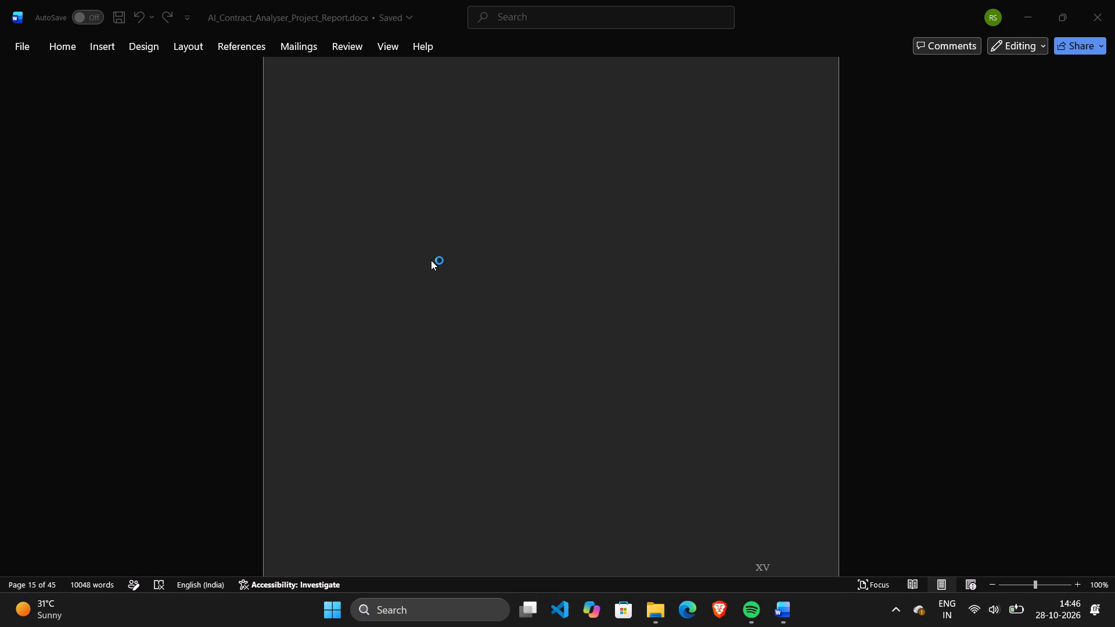
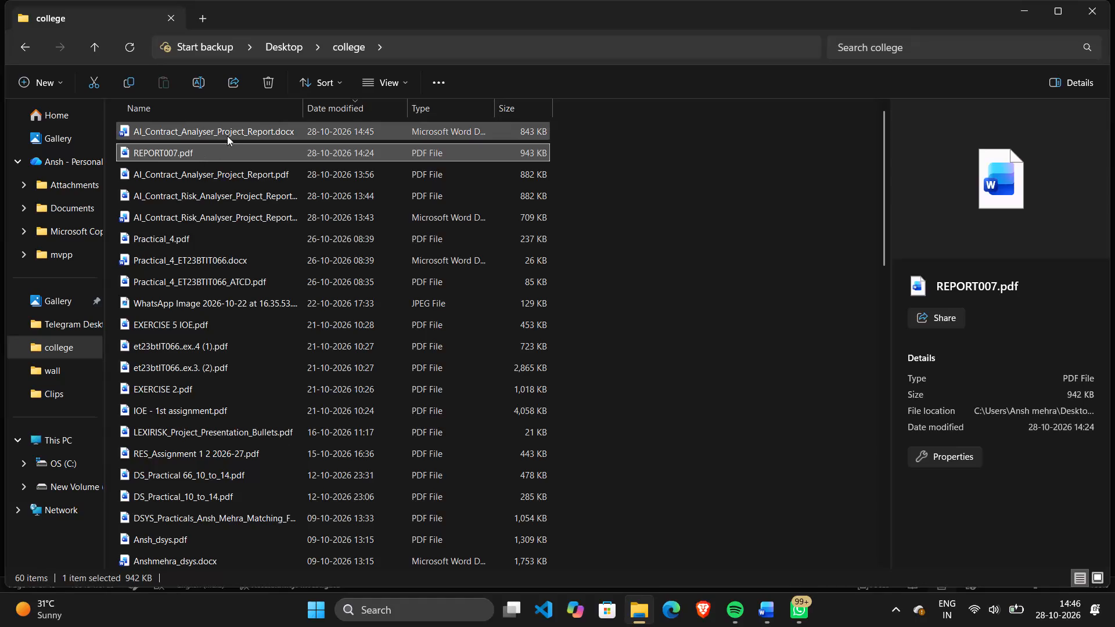
Copy the file AI_Contract_Analyser_Project_Report.docx from the college folder.
left_click(237, 133)
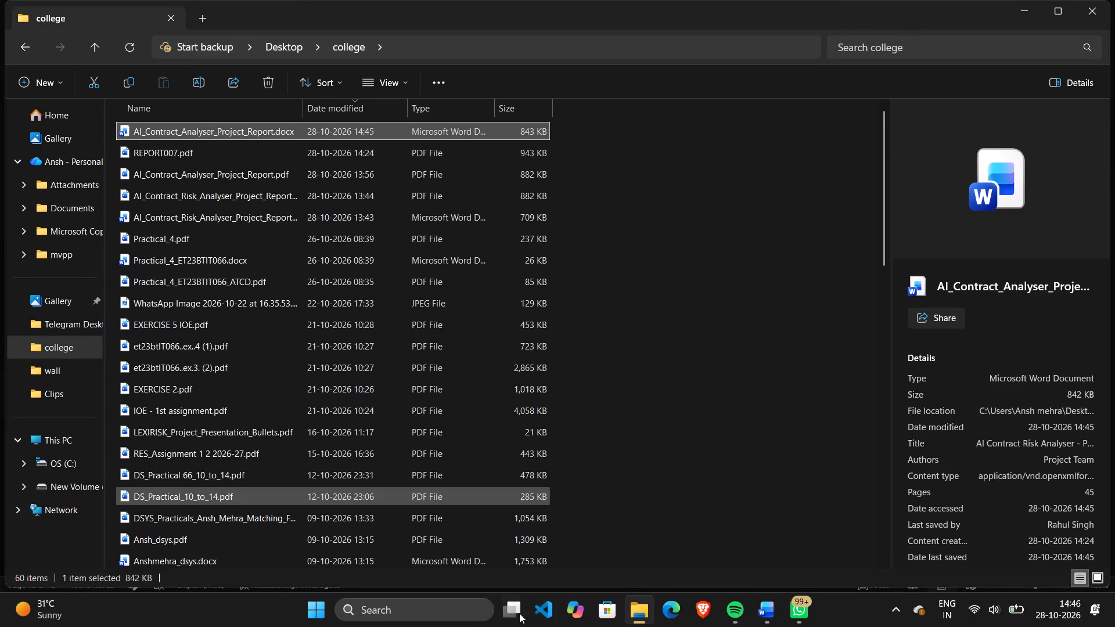
left_click(250, 149)
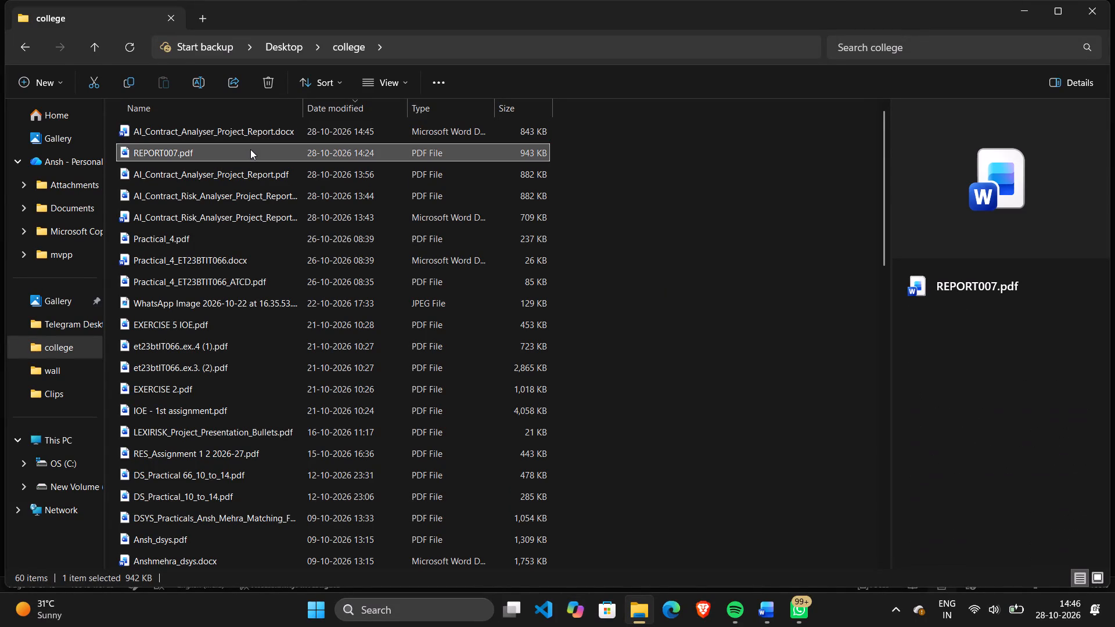
left_click(264, 136)
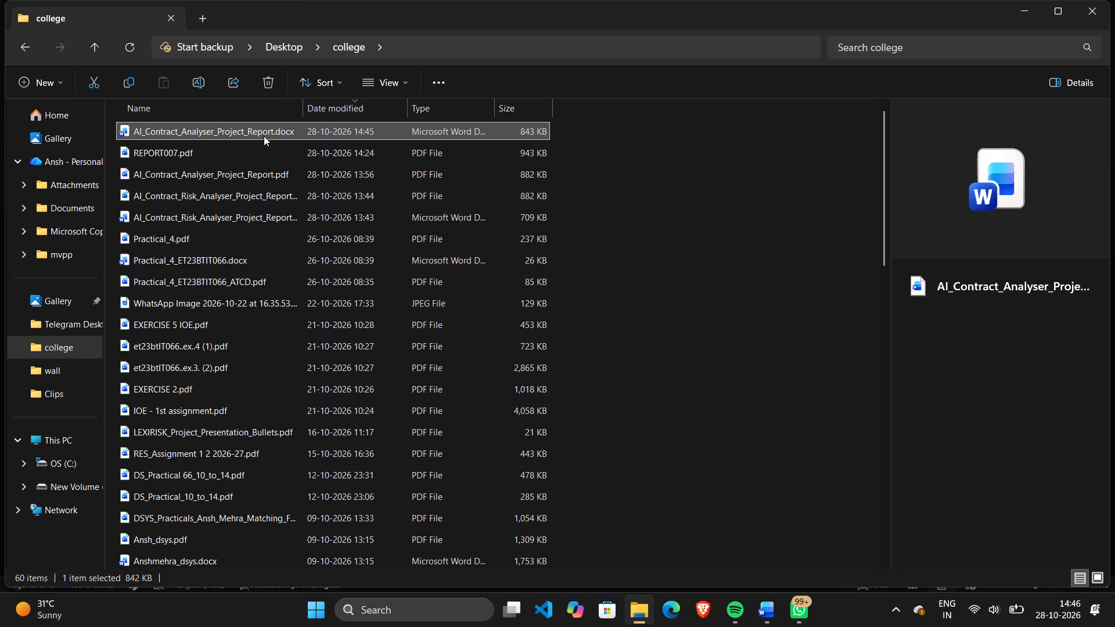
key("ctrl+c")
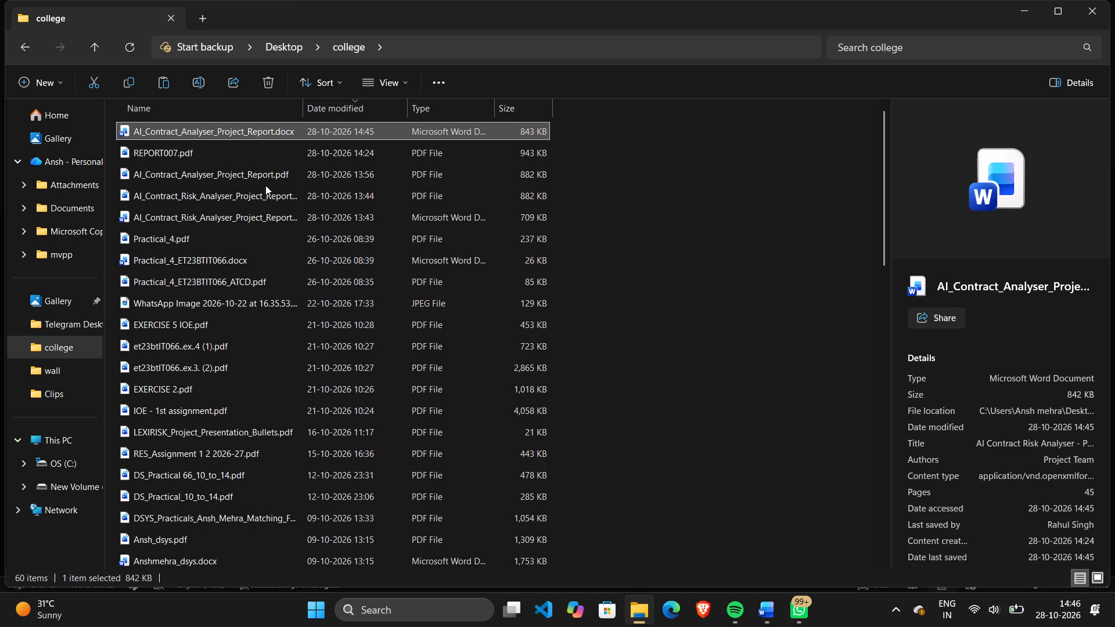
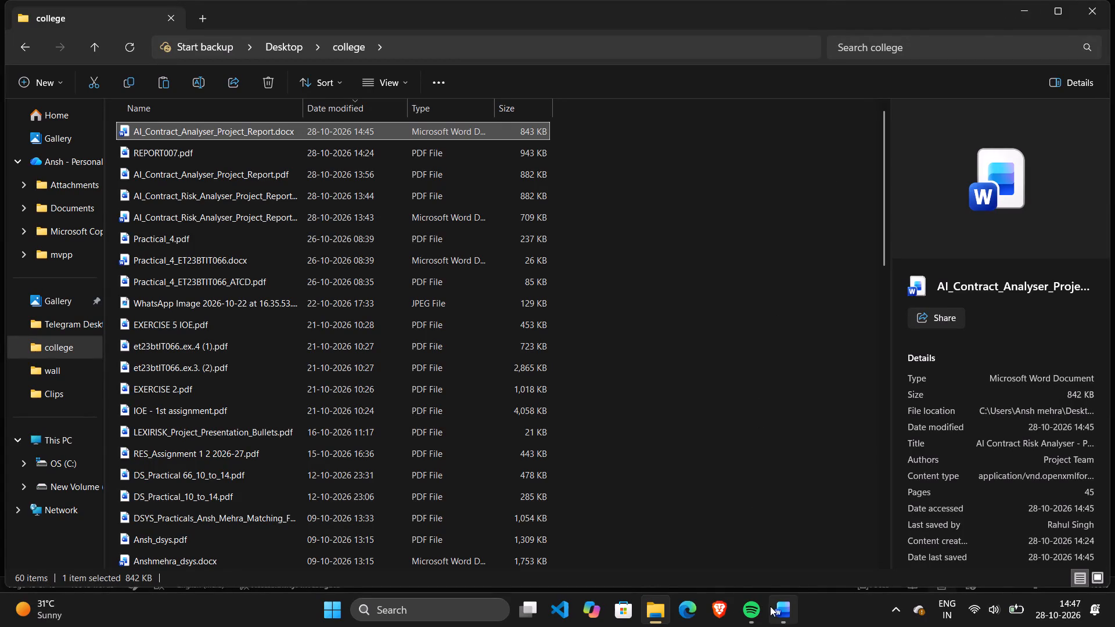
Close Spotify and switch to the AI_Contract_Analyser_Project_Report document in Word.
left_click(817, 467)
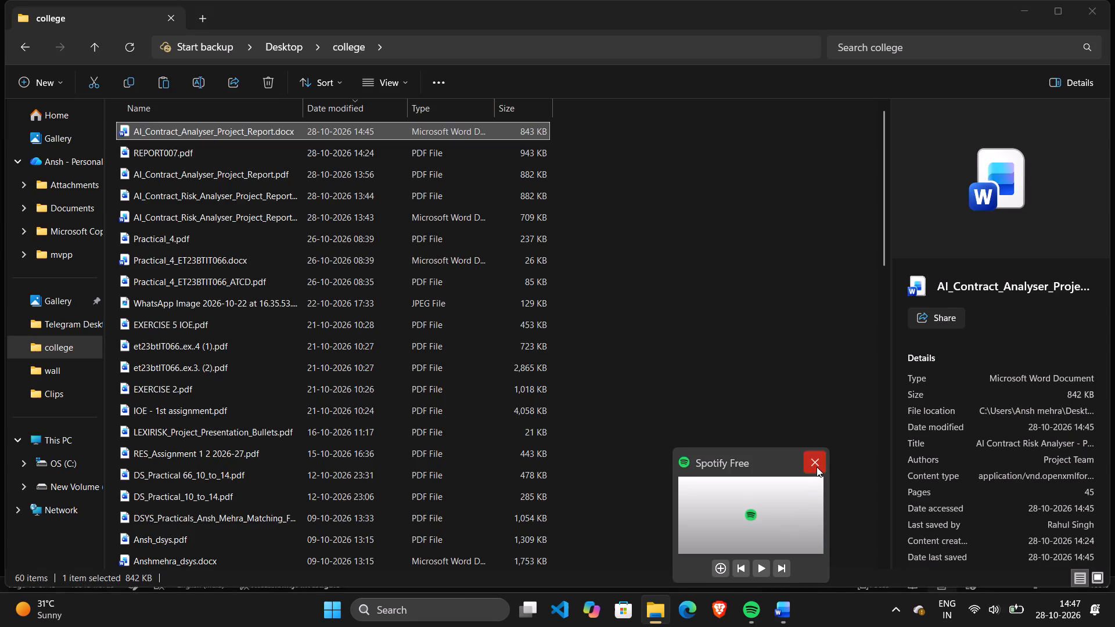
left_click(767, 608)
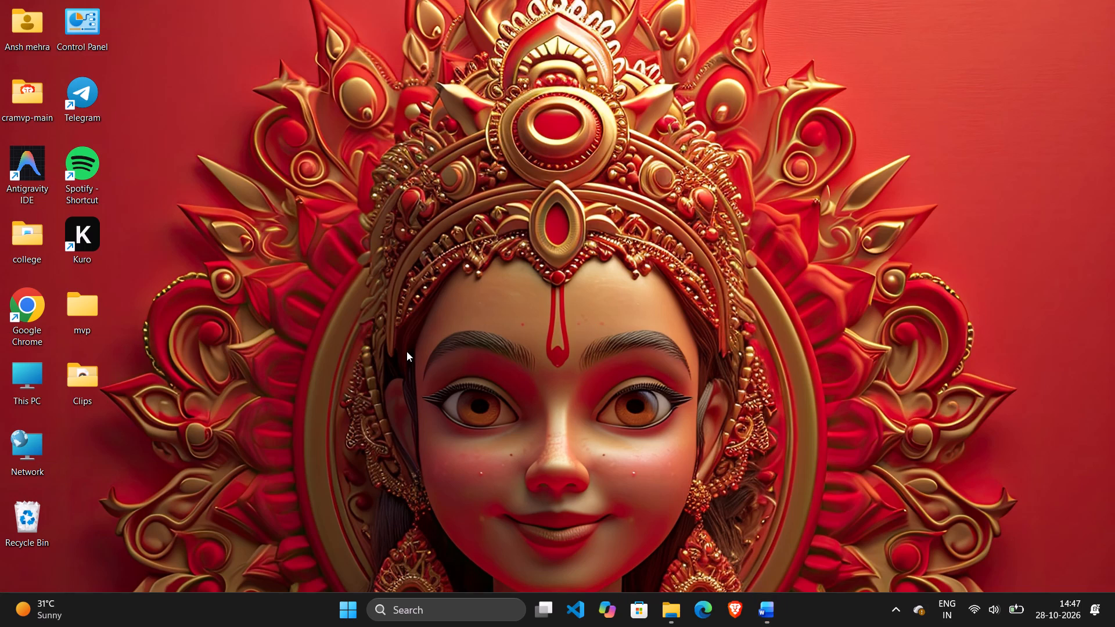
left_click(761, 617)
Renumber the caption of the contract analysis approaches comparison table in section 2.3 as Table 2.1.
scroll(577, 341, "up", 3)
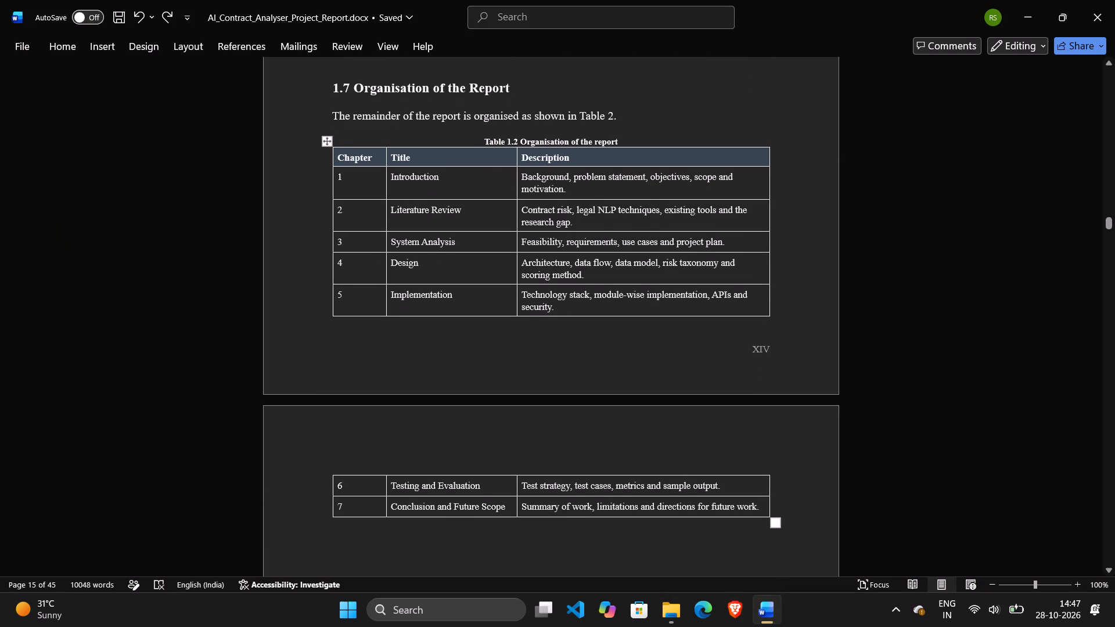
scroll(577, 341, "up", 1)
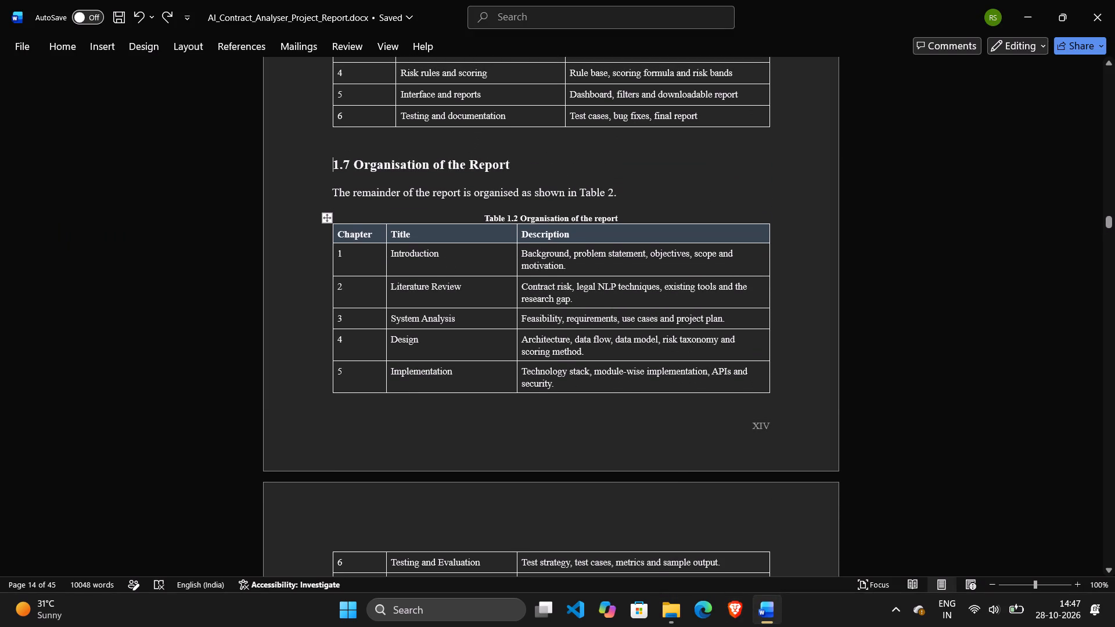
scroll(440, 379, "down", 1)
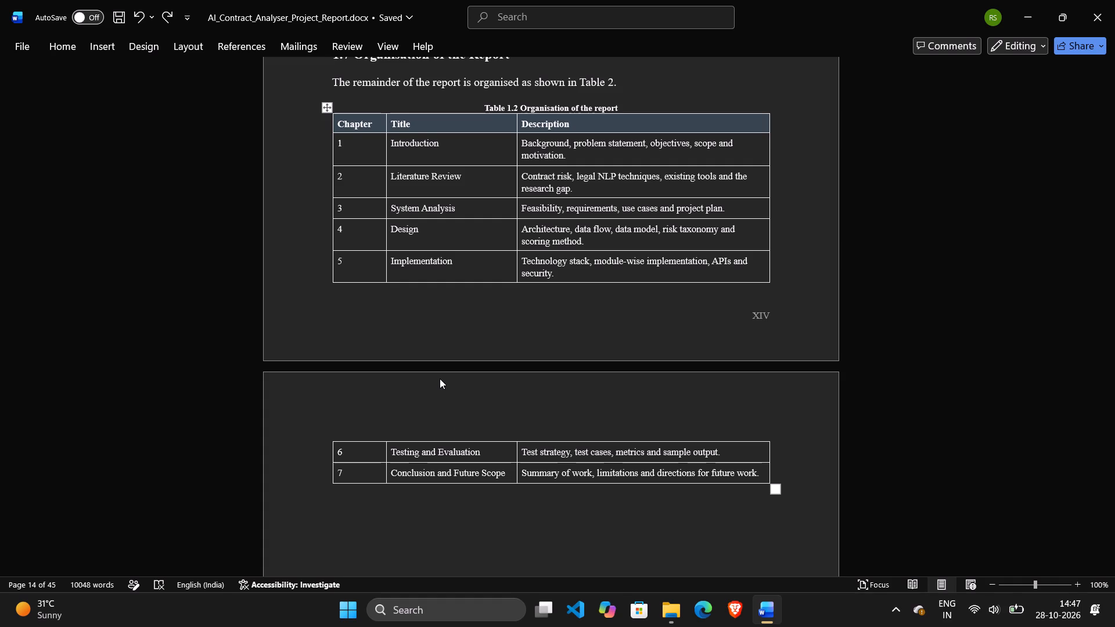
scroll(440, 379, "down", 4)
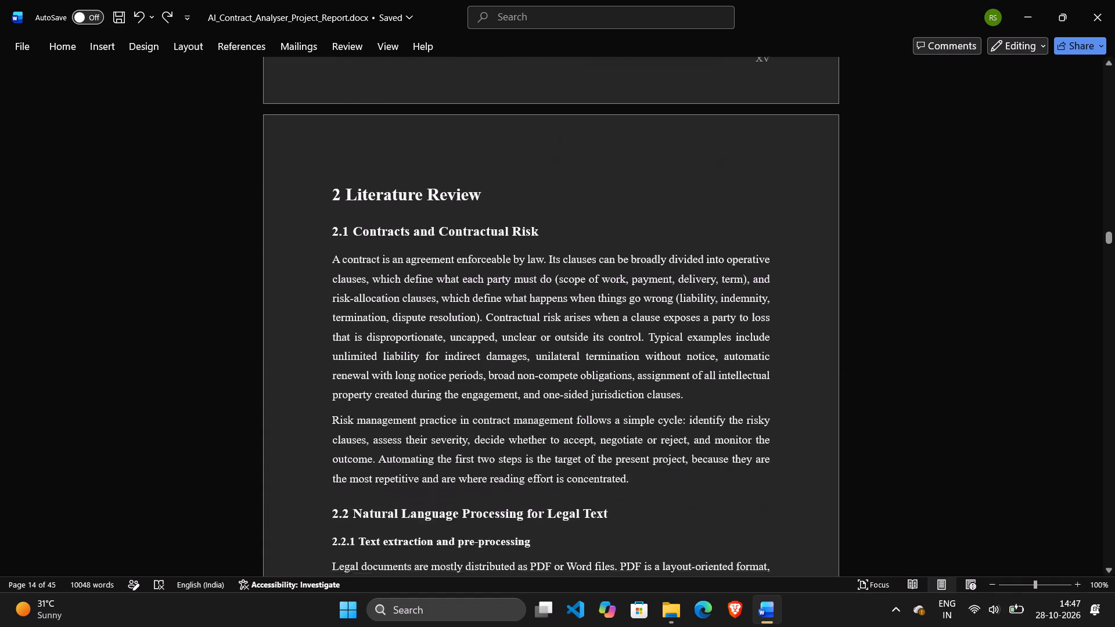
scroll(440, 379, "down", 4)
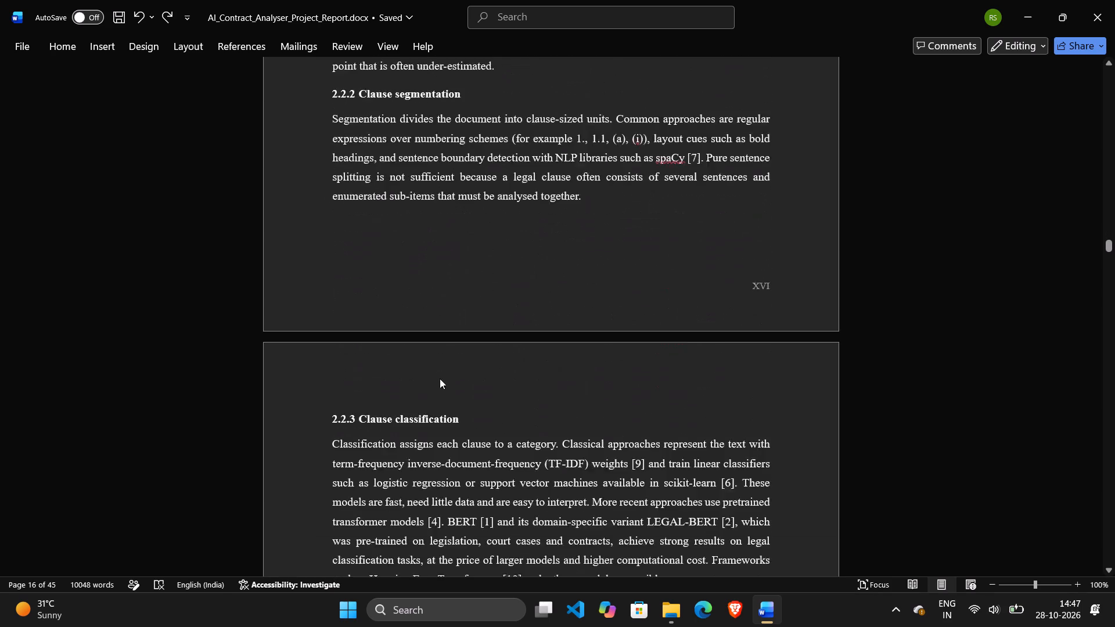
scroll(440, 379, "down", 4)
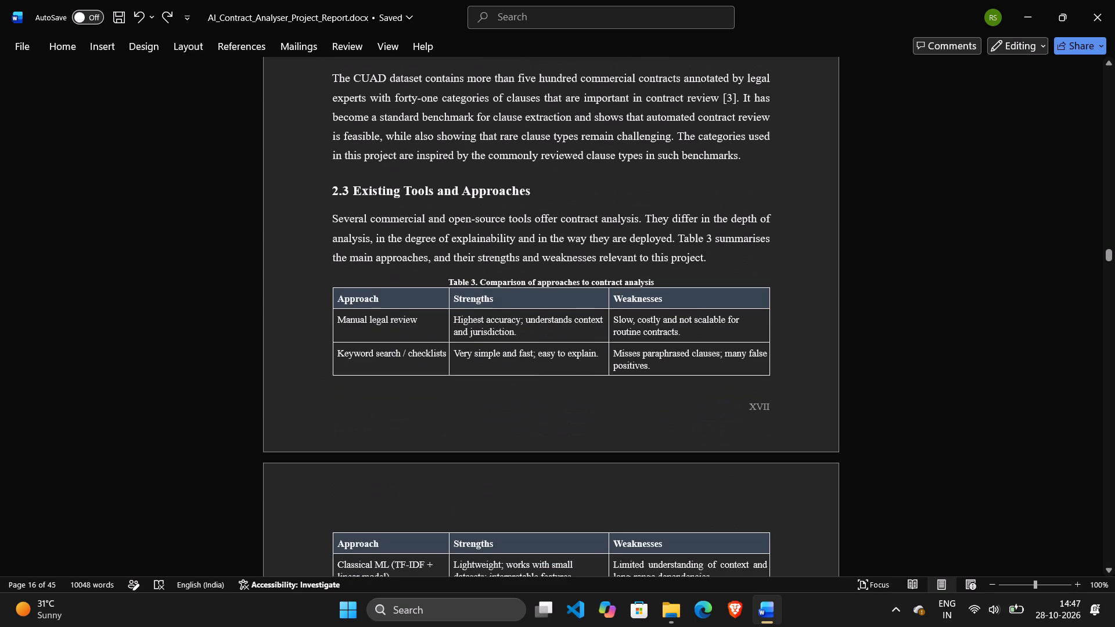
scroll(440, 379, "down", 2)
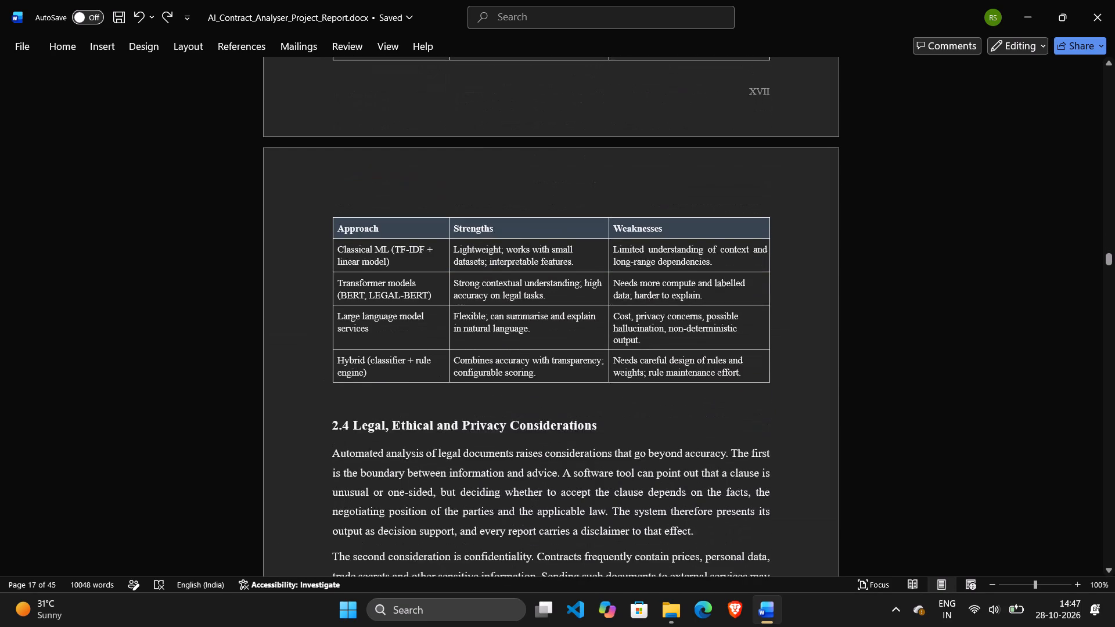
scroll(440, 379, "down", 1)
scroll(440, 379, "up", 1)
scroll(456, 192, "up", 1)
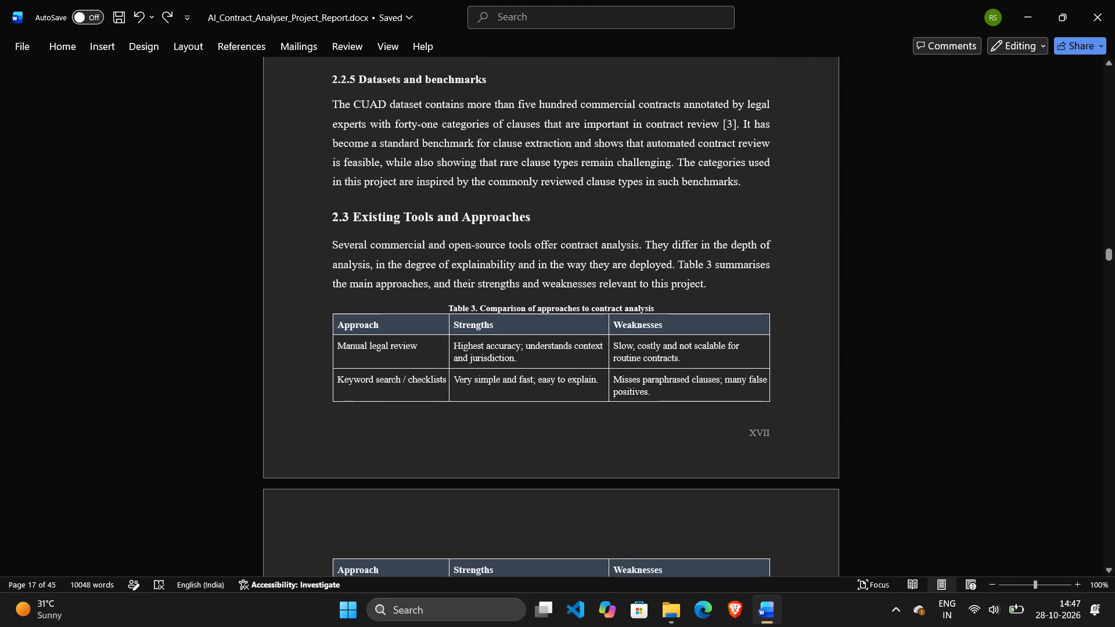
left_click(472, 306)
type("2.")
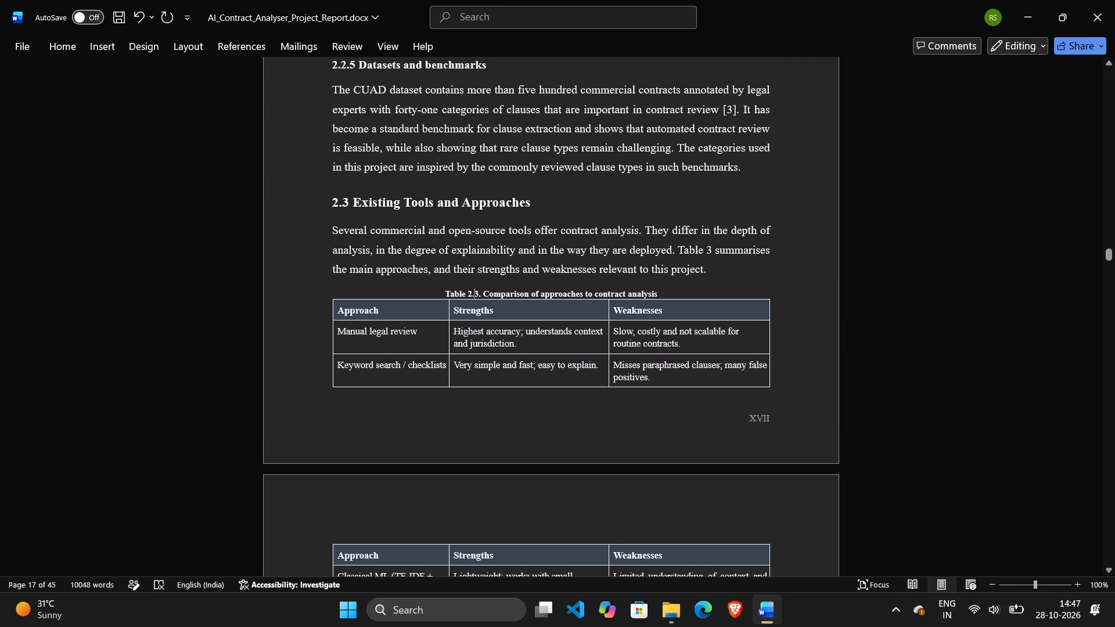
key("Delete")
key("1")
Examine the rest of chapter 2 and the tables, figures and captions of chapter 3.
scroll(594, 340, "down", 1)
scroll(513, 285, "up", 1)
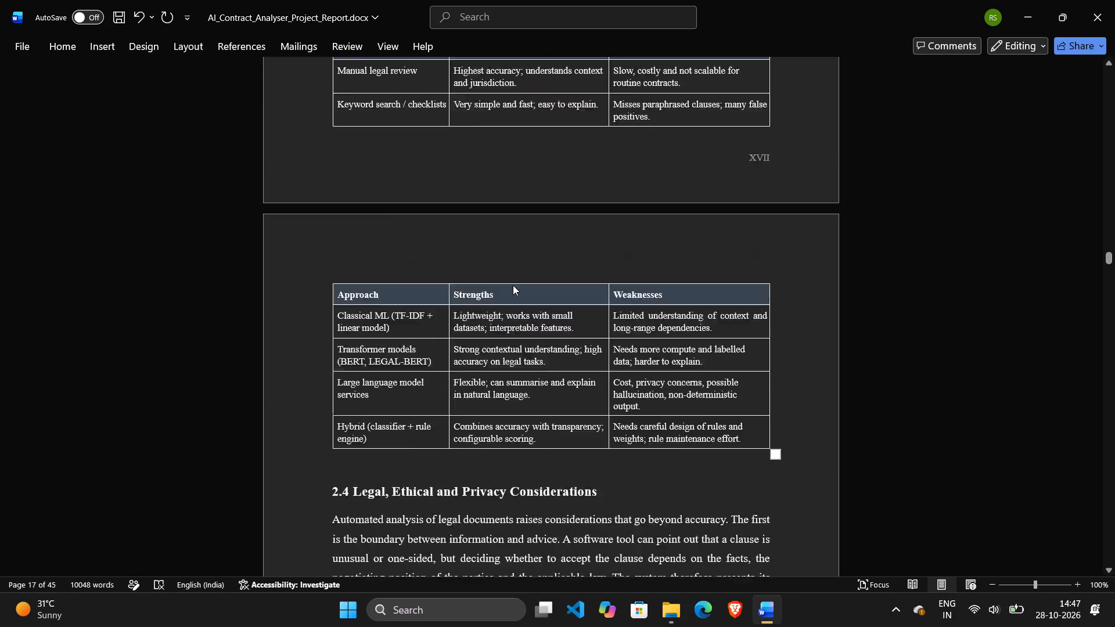
scroll(513, 285, "up", 1)
scroll(515, 437, "down", 2)
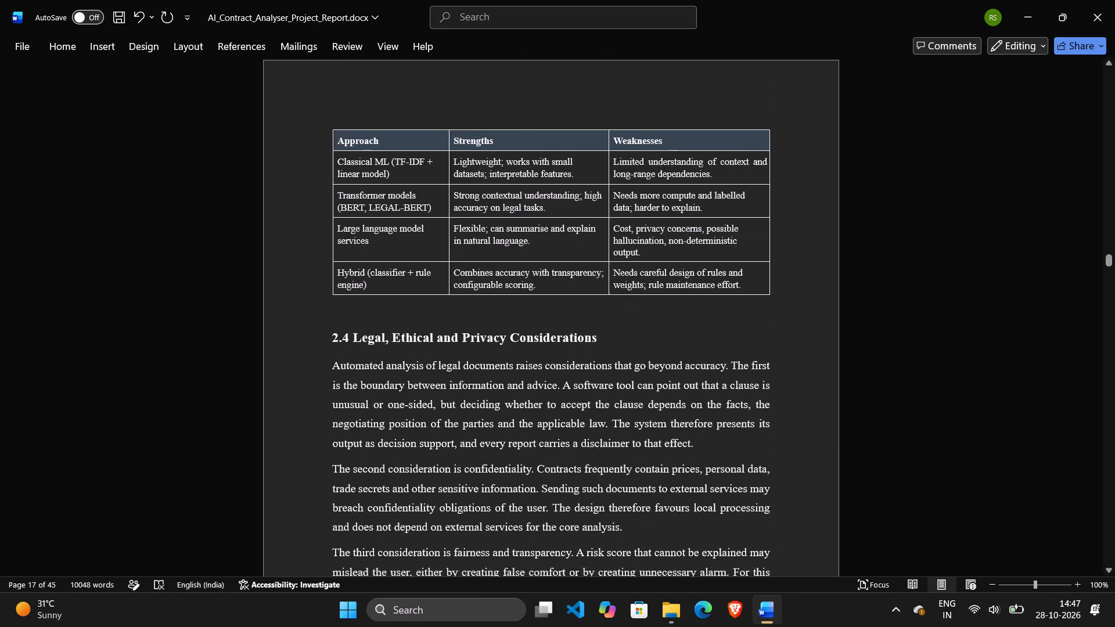
scroll(515, 437, "down", 4)
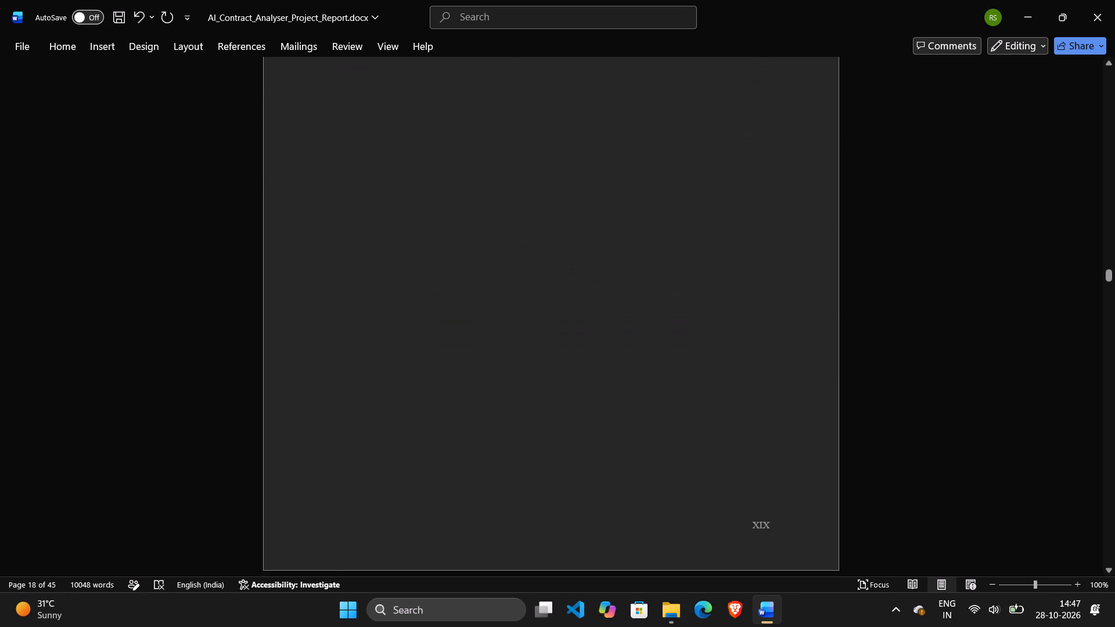
scroll(515, 437, "down", 5)
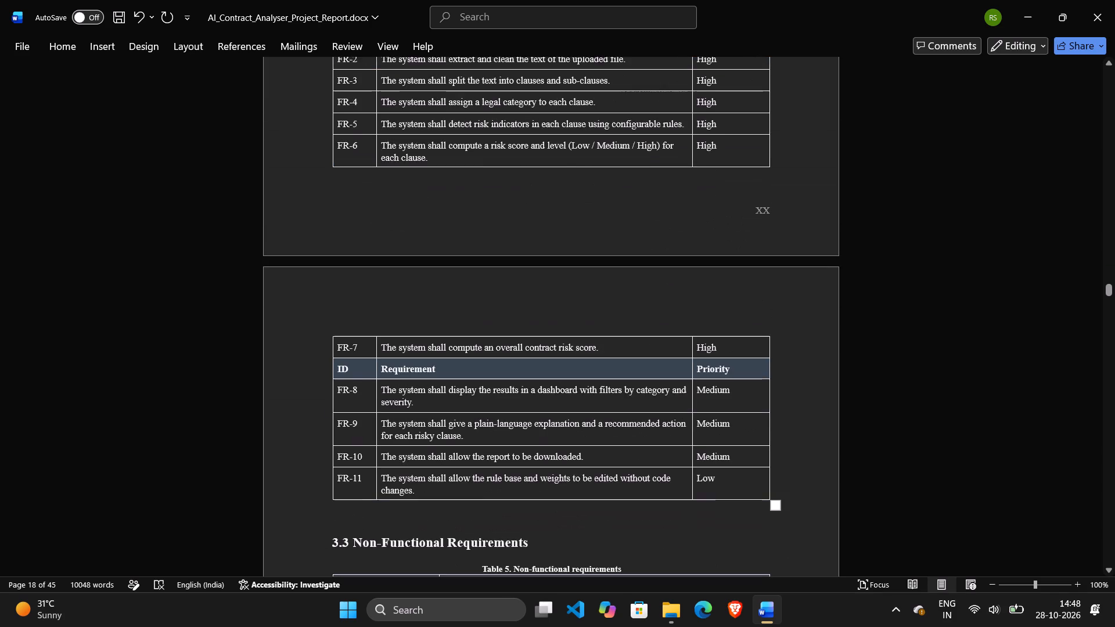
scroll(515, 437, "up", 2)
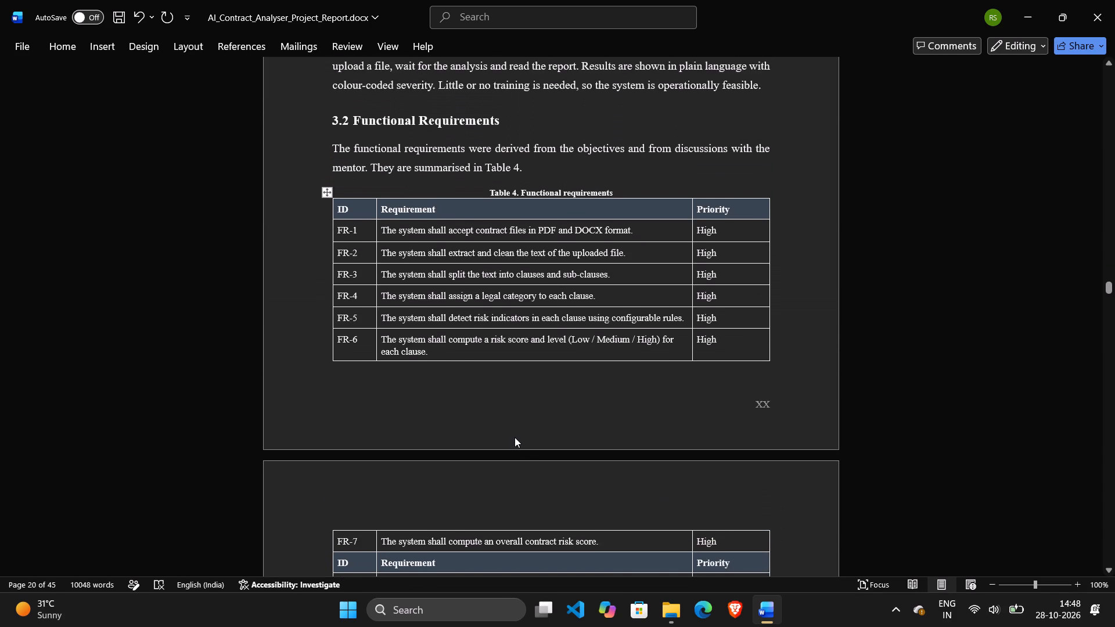
scroll(515, 437, "down", 1)
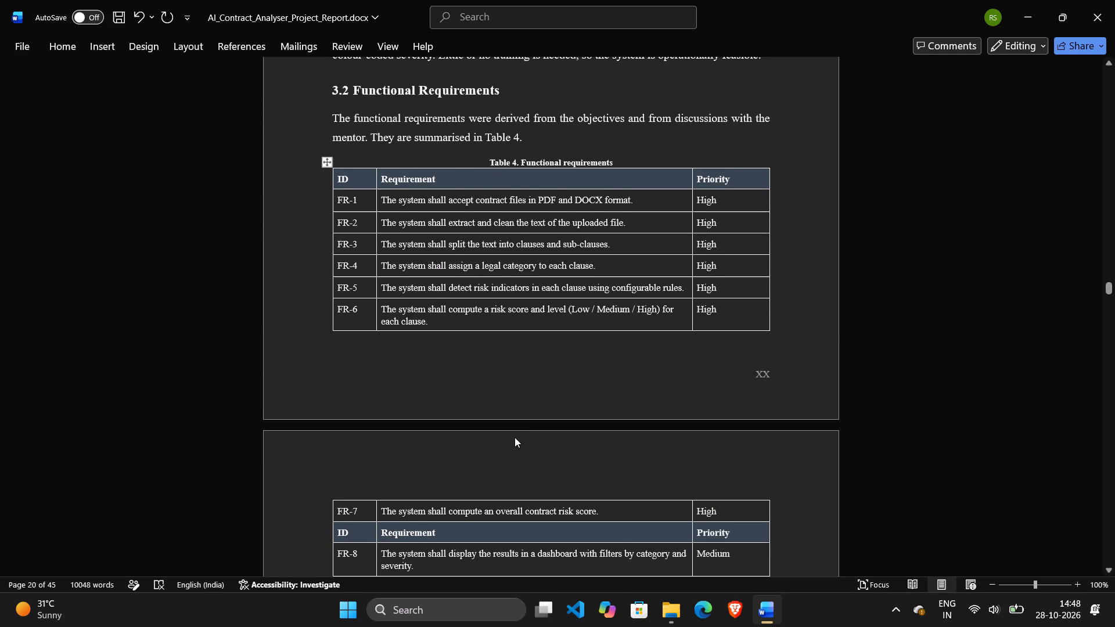
scroll(515, 437, "down", 2)
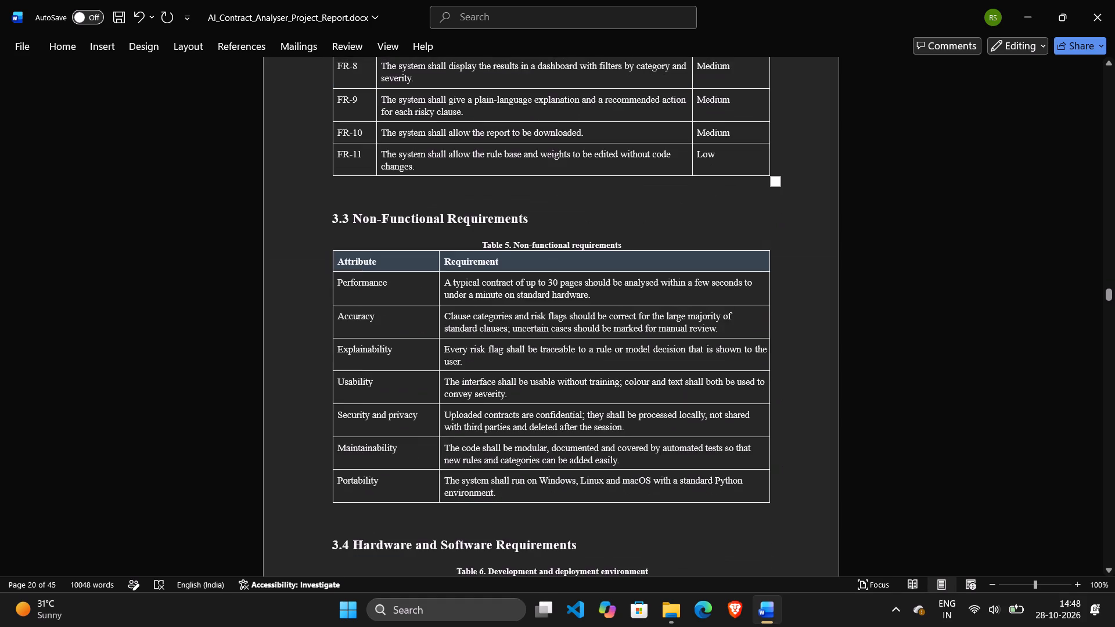
scroll(515, 437, "down", 3)
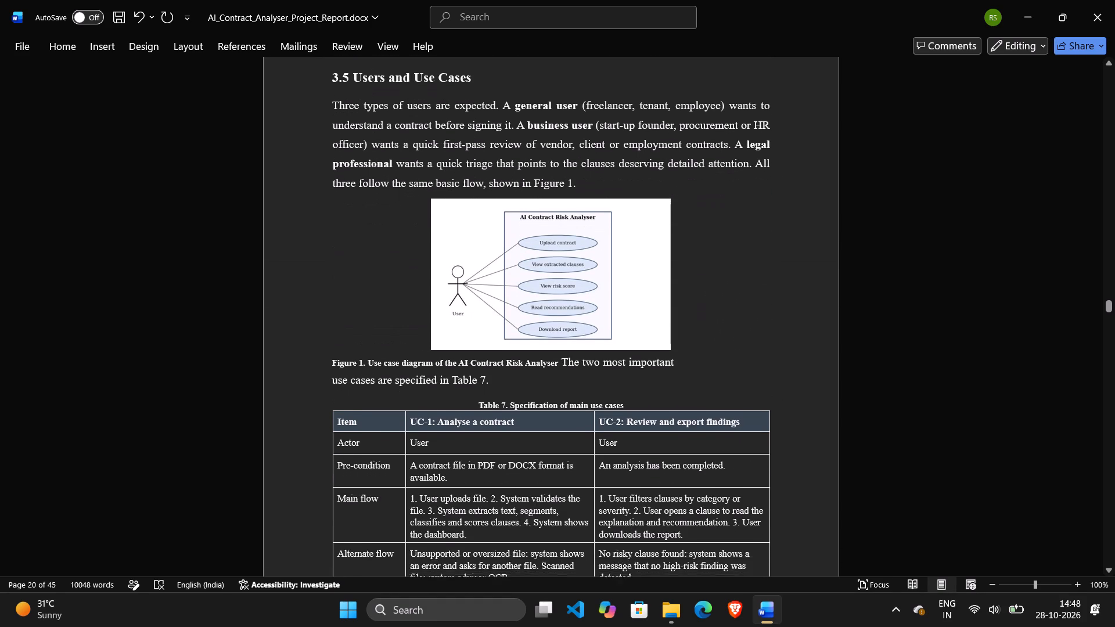
scroll(515, 437, "down", 4)
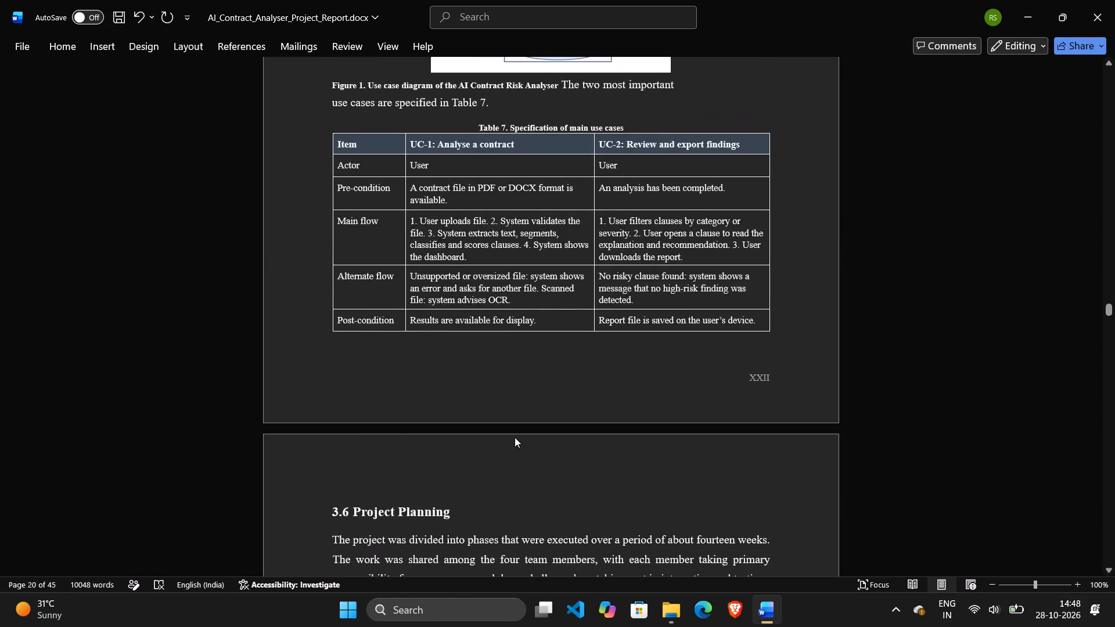
scroll(515, 437, "down", 4)
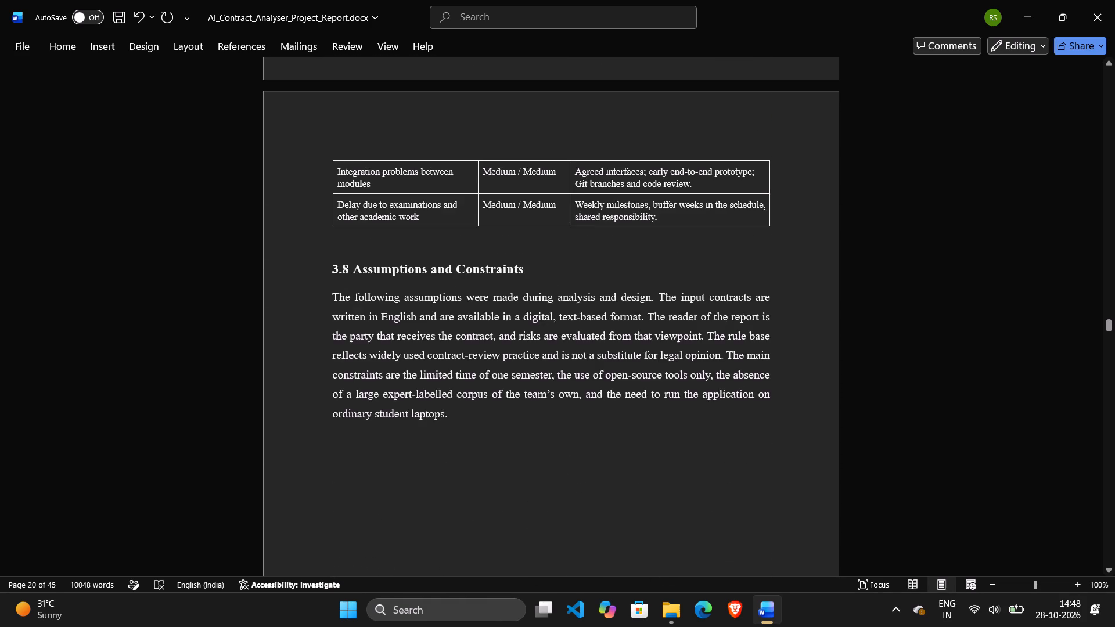
scroll(515, 437, "down", 1)
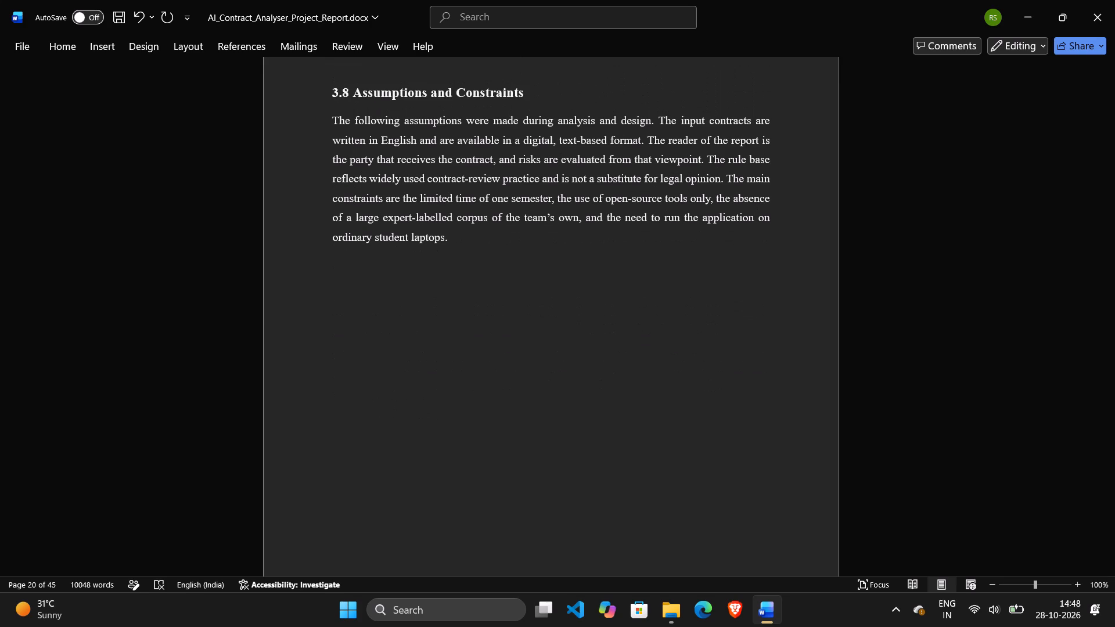
Look through the report from chapter 4 Design to the Appendix, checking figure and table captions.
scroll(515, 437, "down", 1)
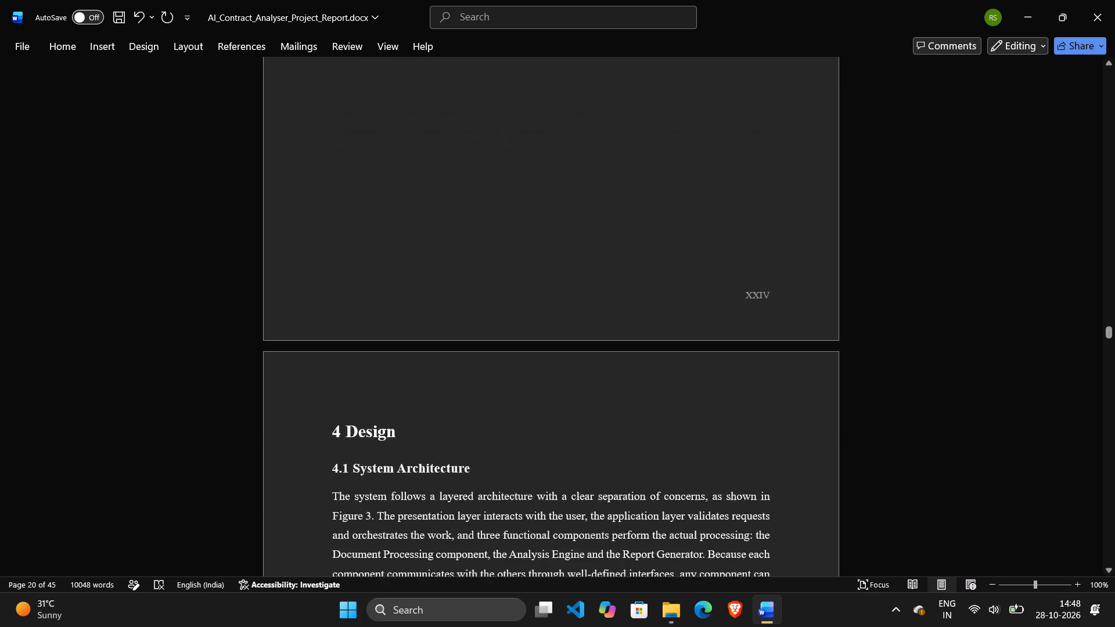
scroll(515, 437, "down", 4)
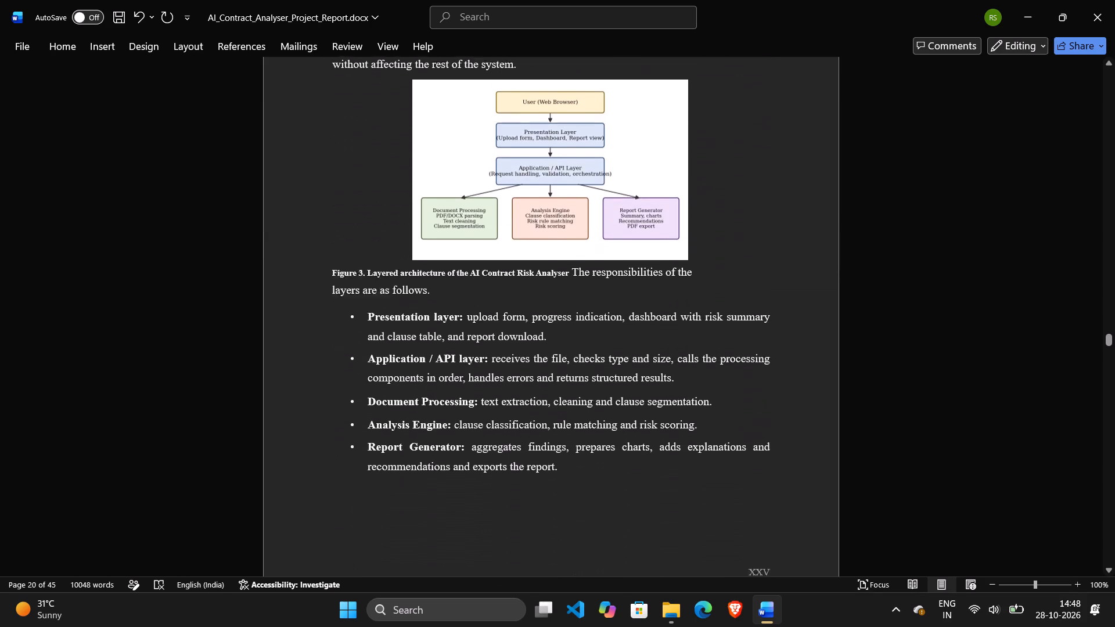
scroll(515, 437, "down", 3)
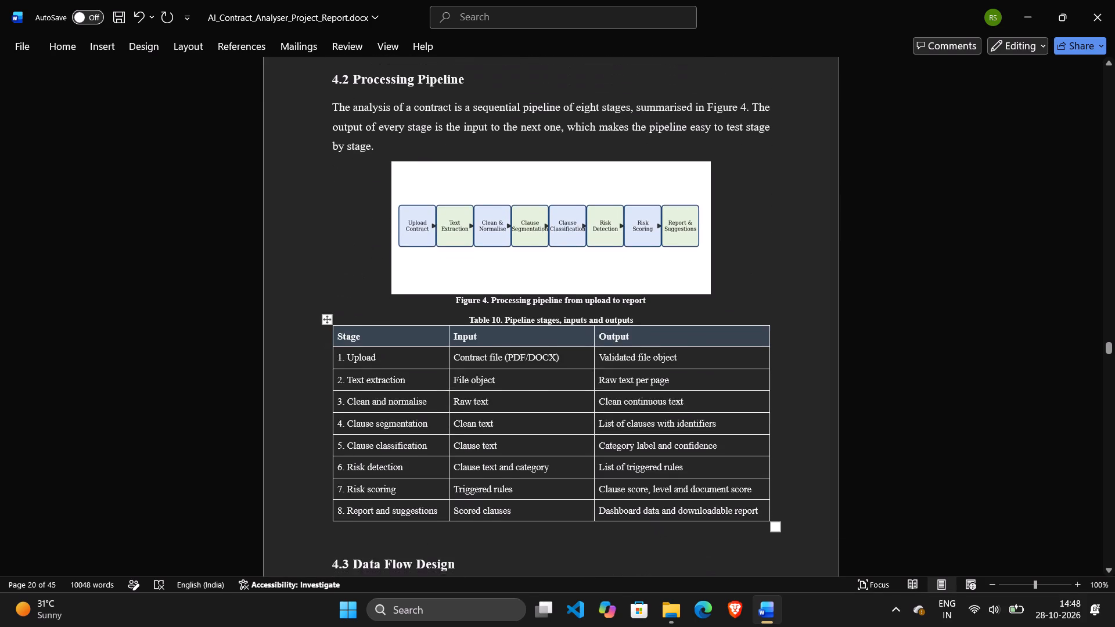
scroll(515, 437, "down", 1)
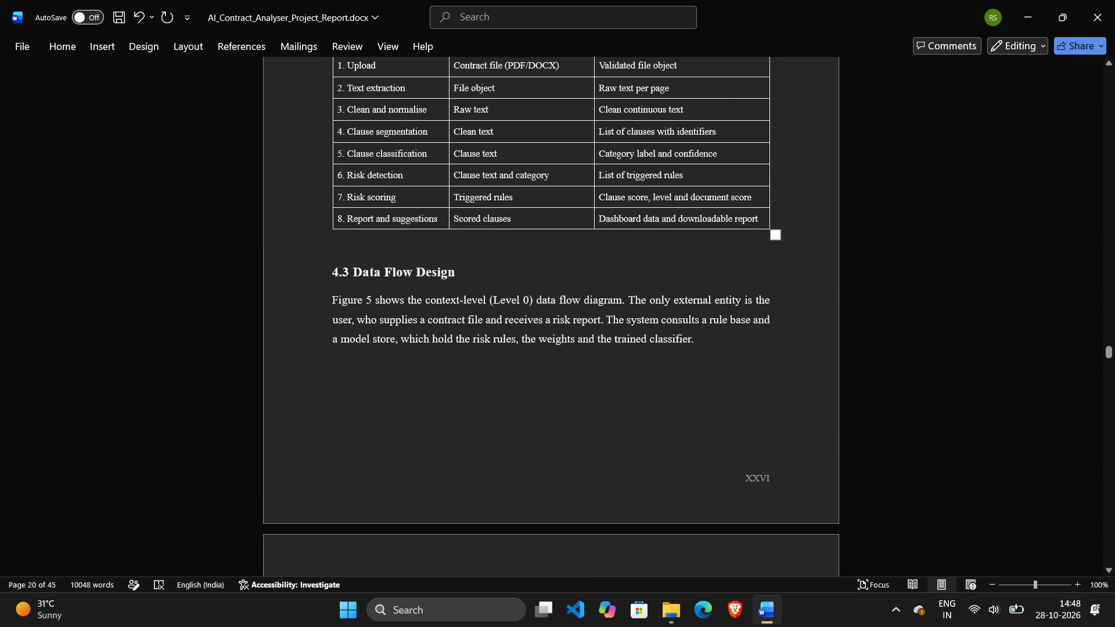
scroll(515, 437, "down", 20)
scroll(515, 437, "down", 4)
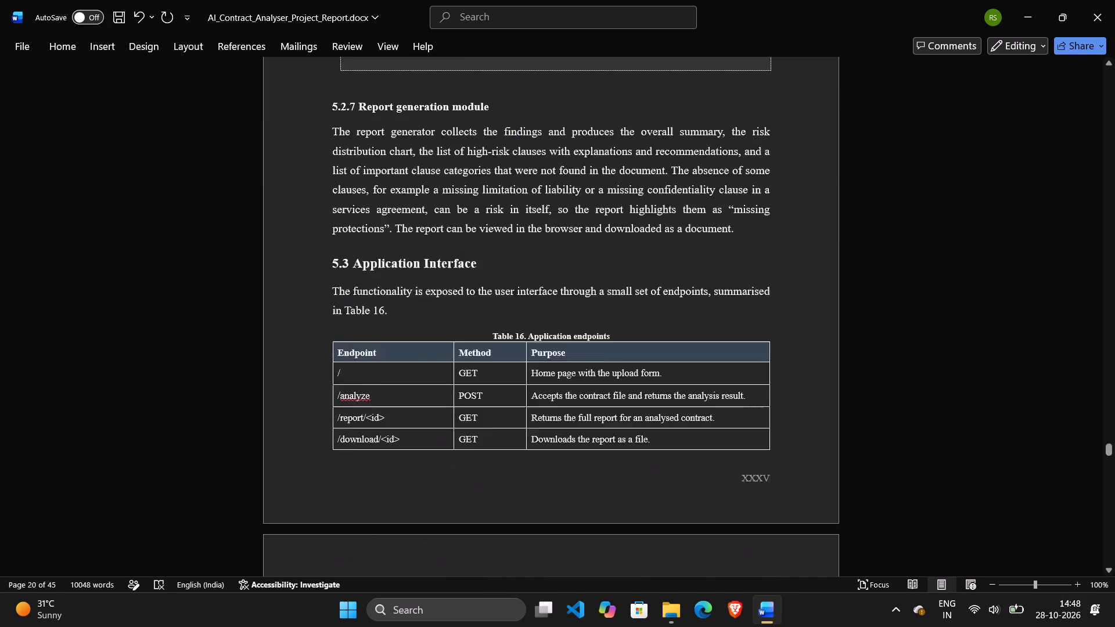
scroll(515, 437, "down", 8)
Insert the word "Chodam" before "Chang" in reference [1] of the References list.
scroll(515, 437, "up", 2)
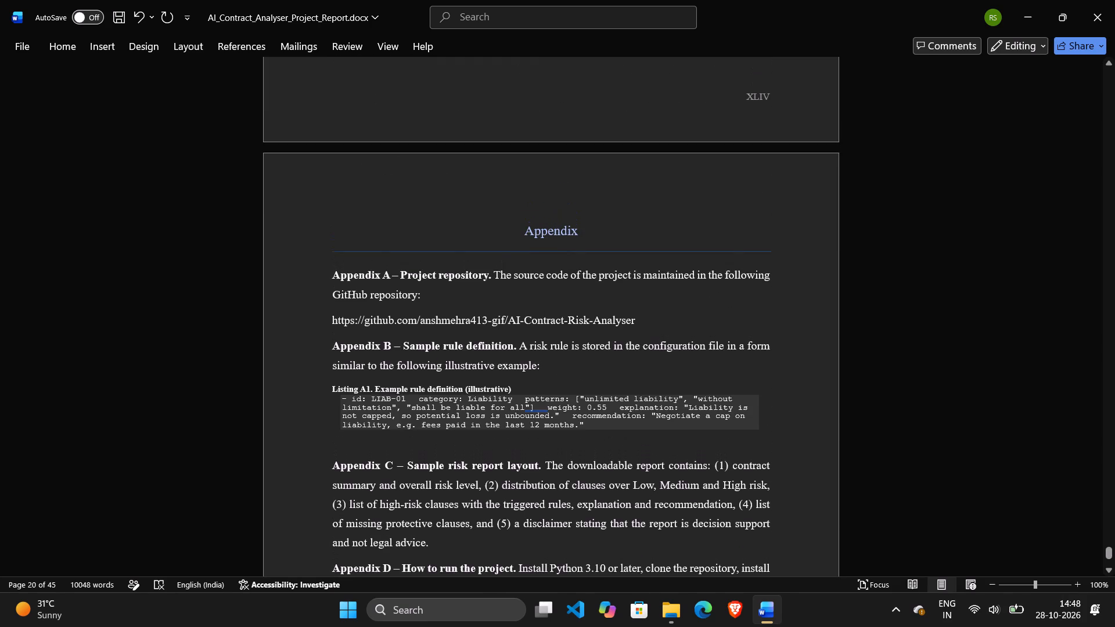
scroll(515, 437, "up", 2)
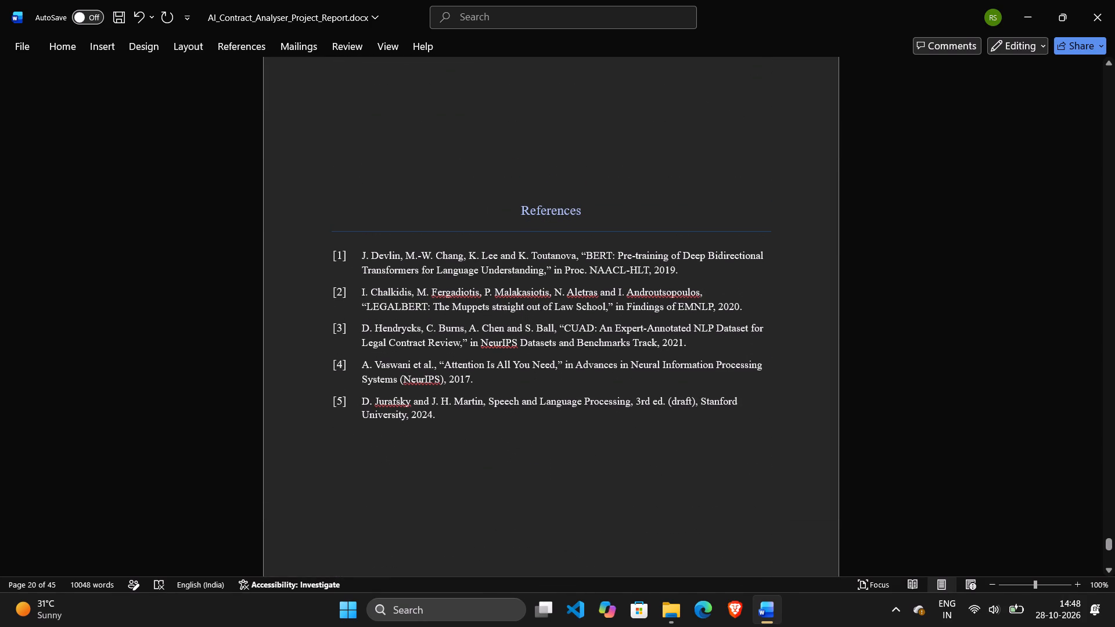
left_click(437, 254)
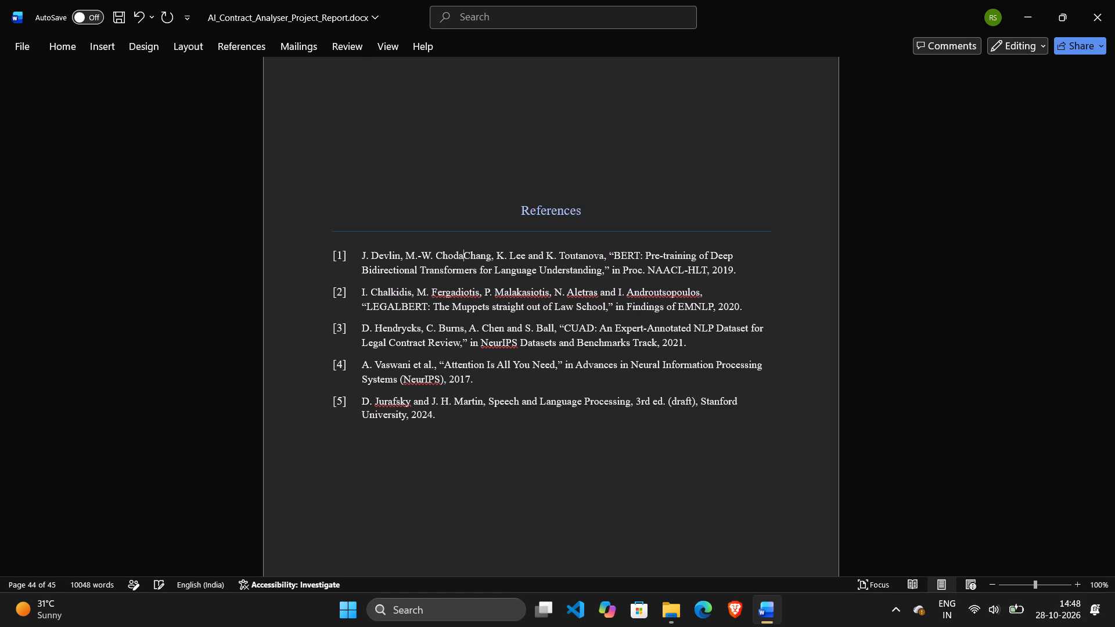
left_click(531, 448)
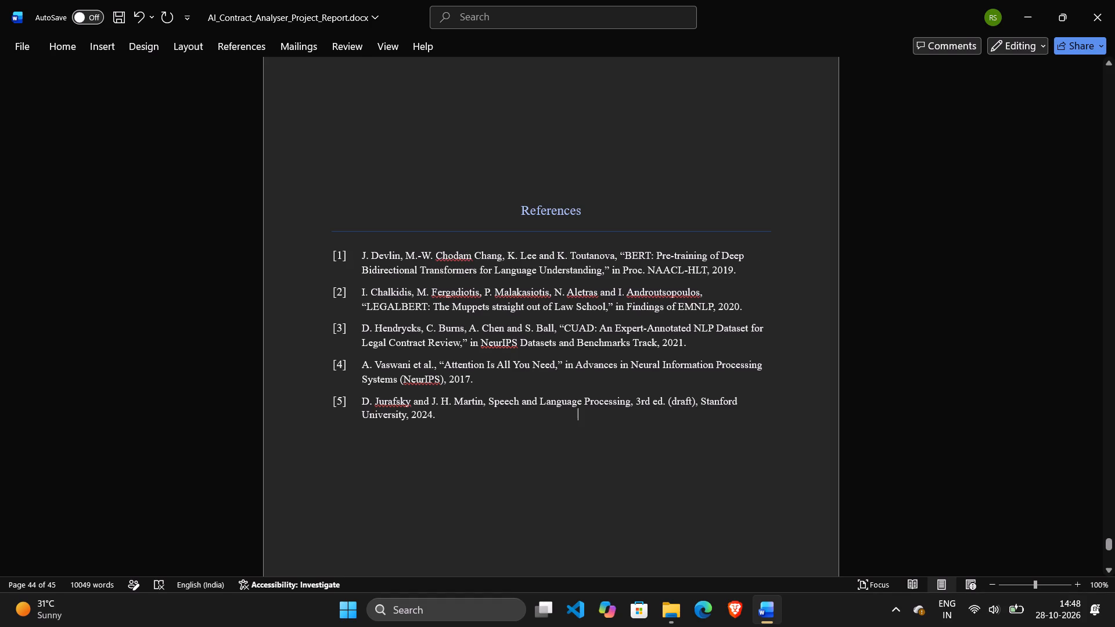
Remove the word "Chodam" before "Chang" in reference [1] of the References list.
scroll(498, 473, "down", 5)
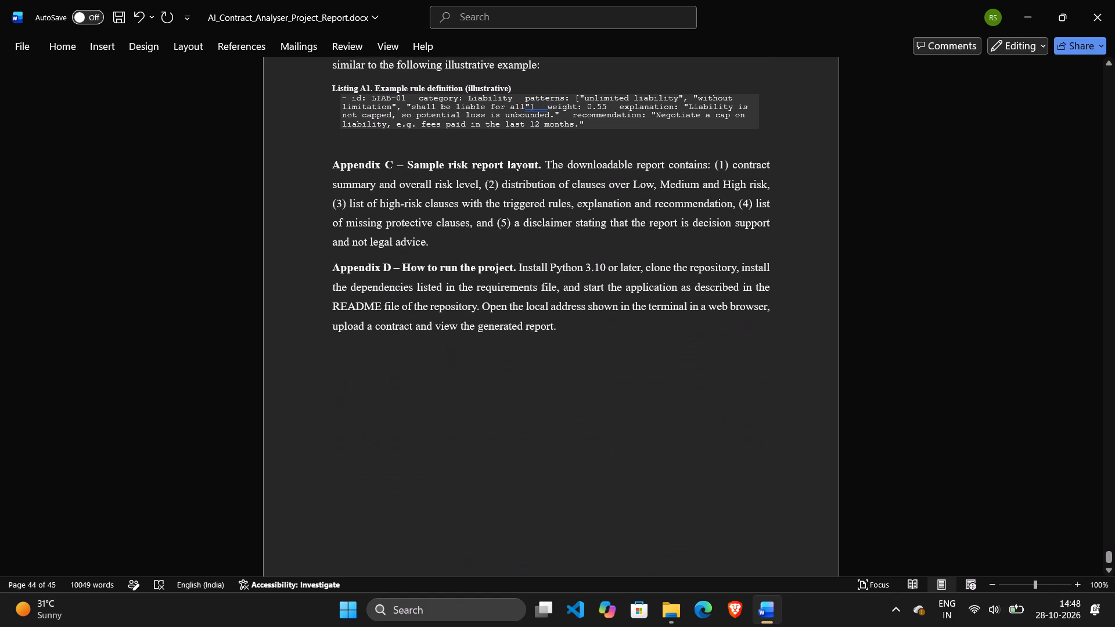
scroll(498, 473, "down", 1)
scroll(498, 473, "up", 2)
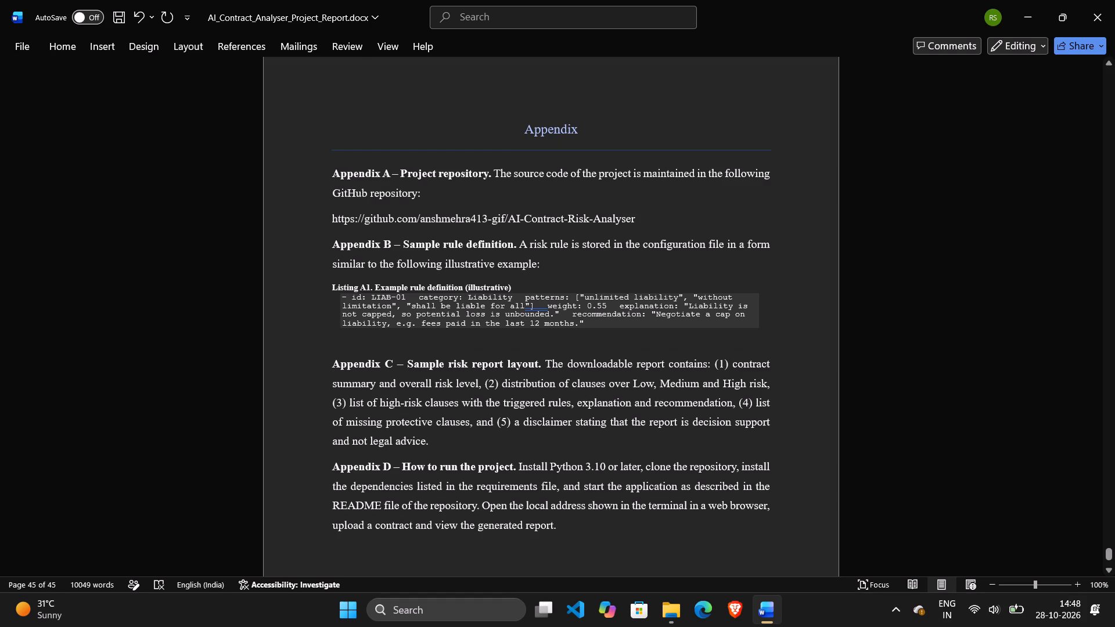
scroll(510, 456, "up", 3)
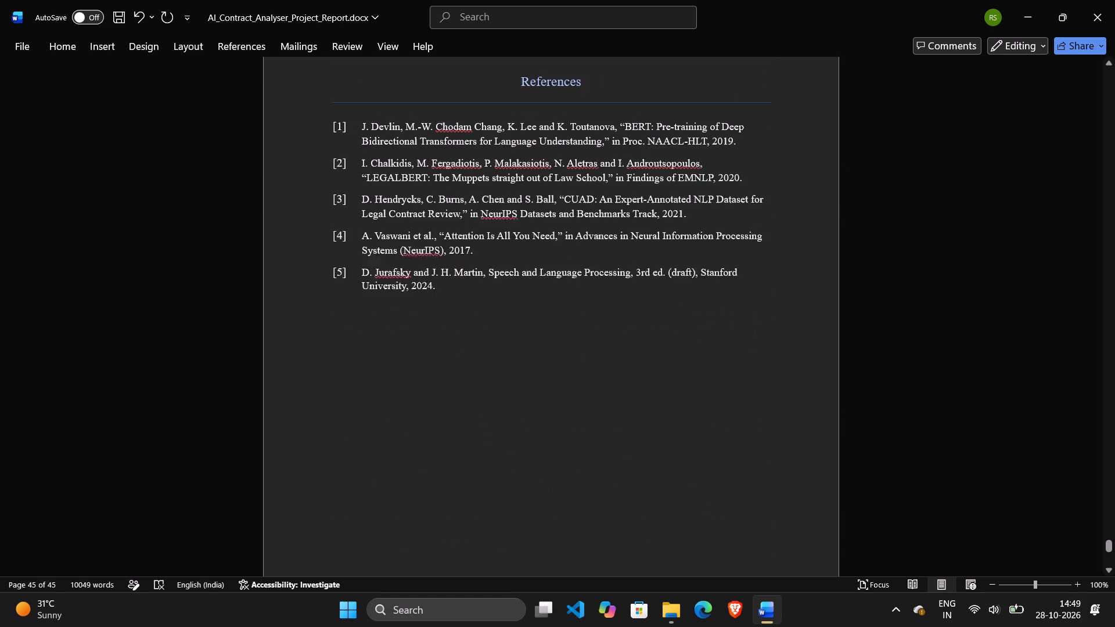
scroll(510, 456, "up", 1)
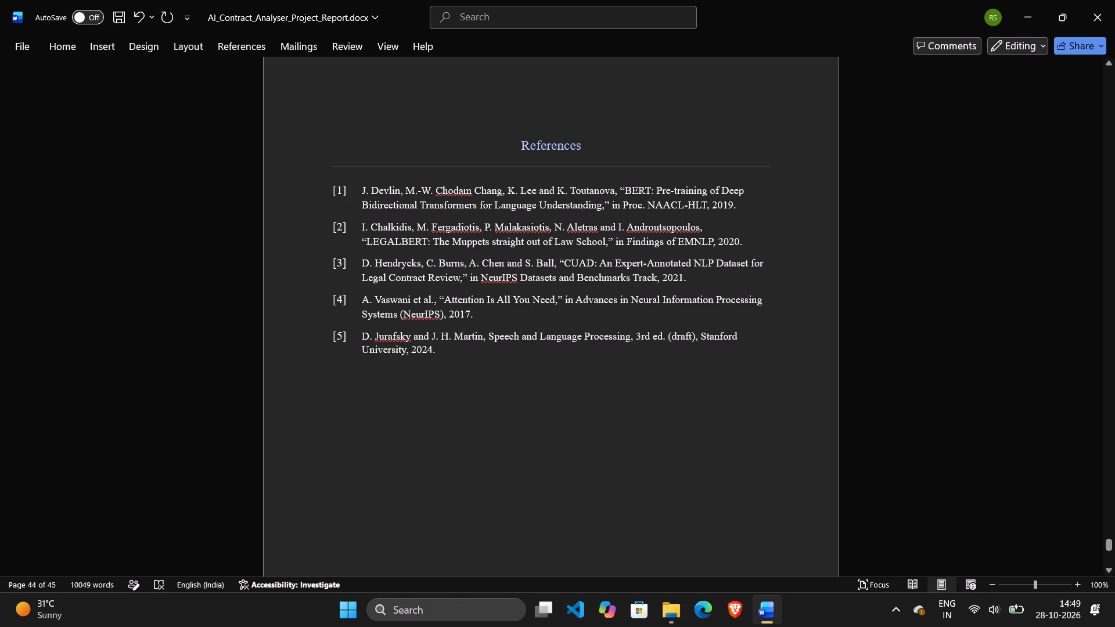
right_click_drag(421, 190, 452, 194)
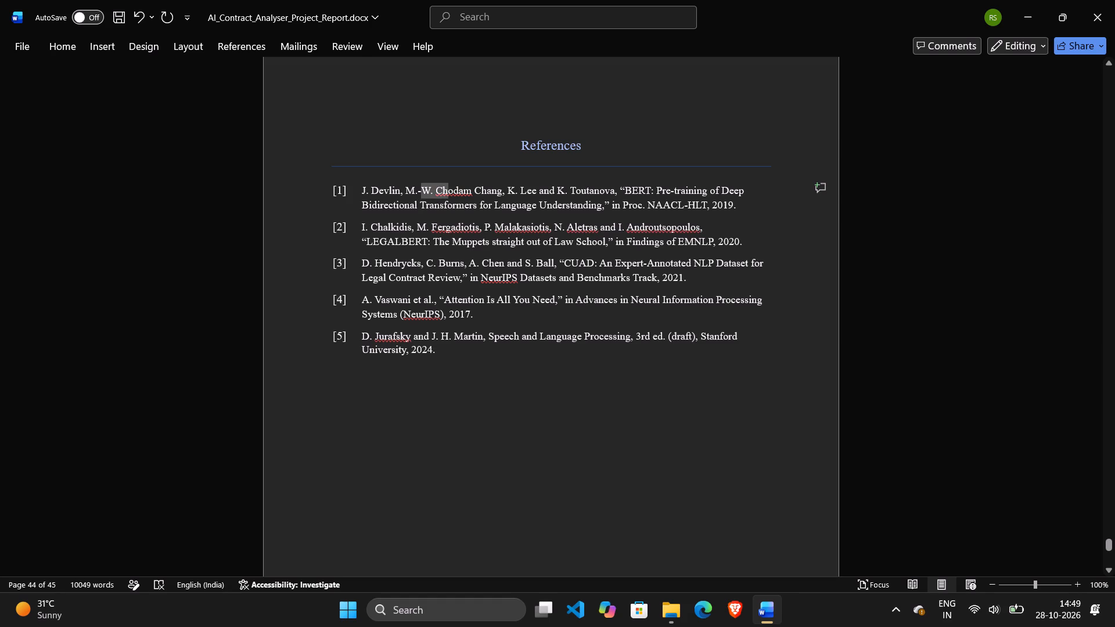
right_click_drag(452, 194, 499, 186)
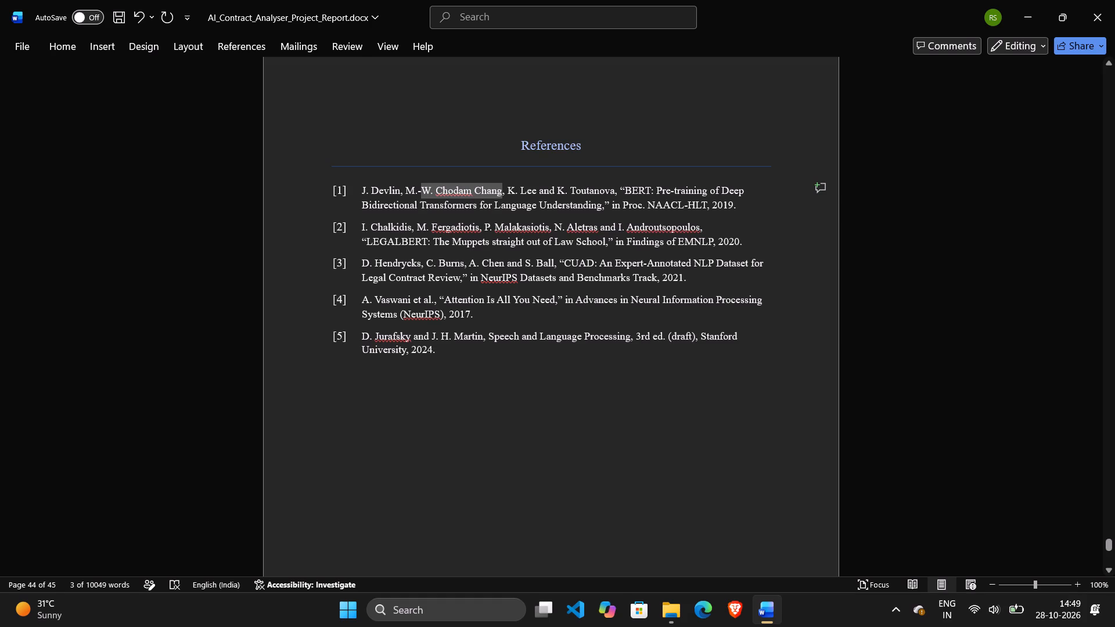
left_click(501, 362)
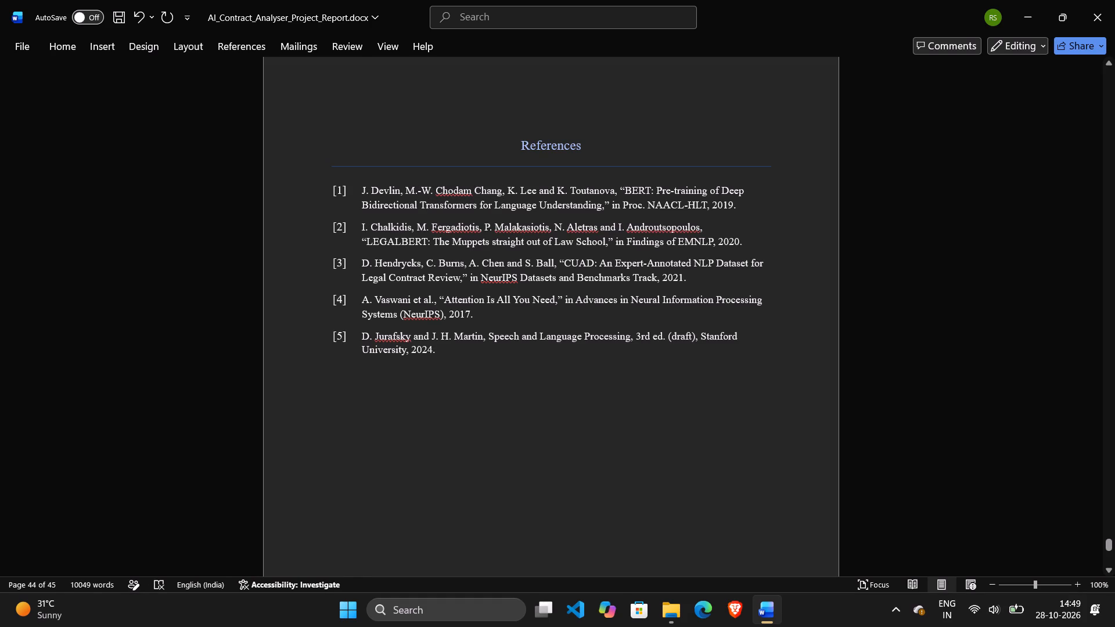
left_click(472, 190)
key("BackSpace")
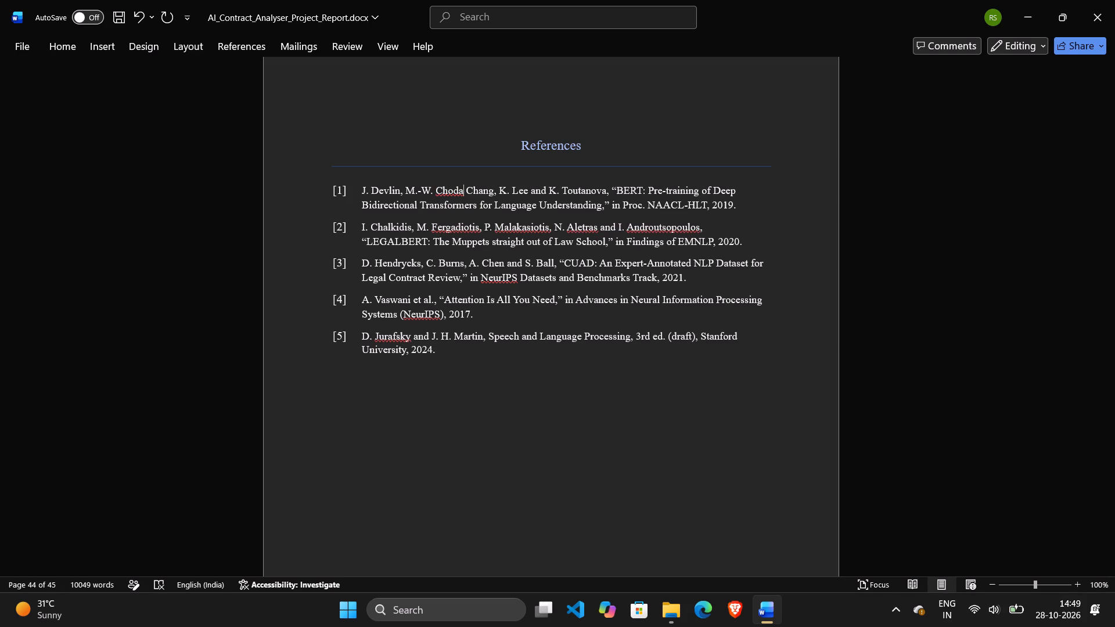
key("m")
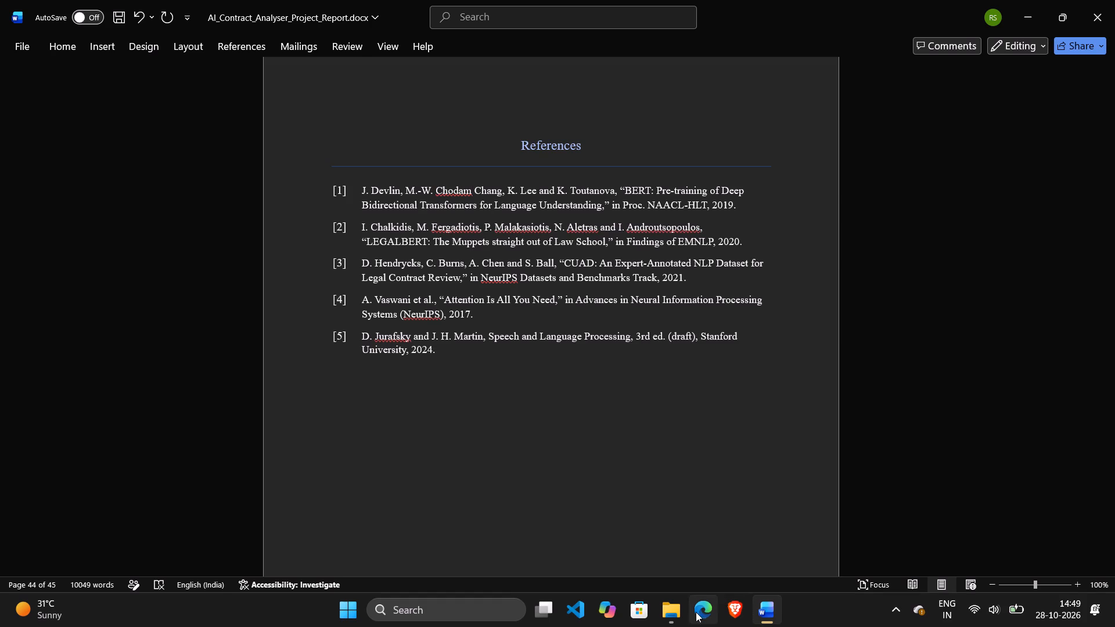
left_click(735, 607)
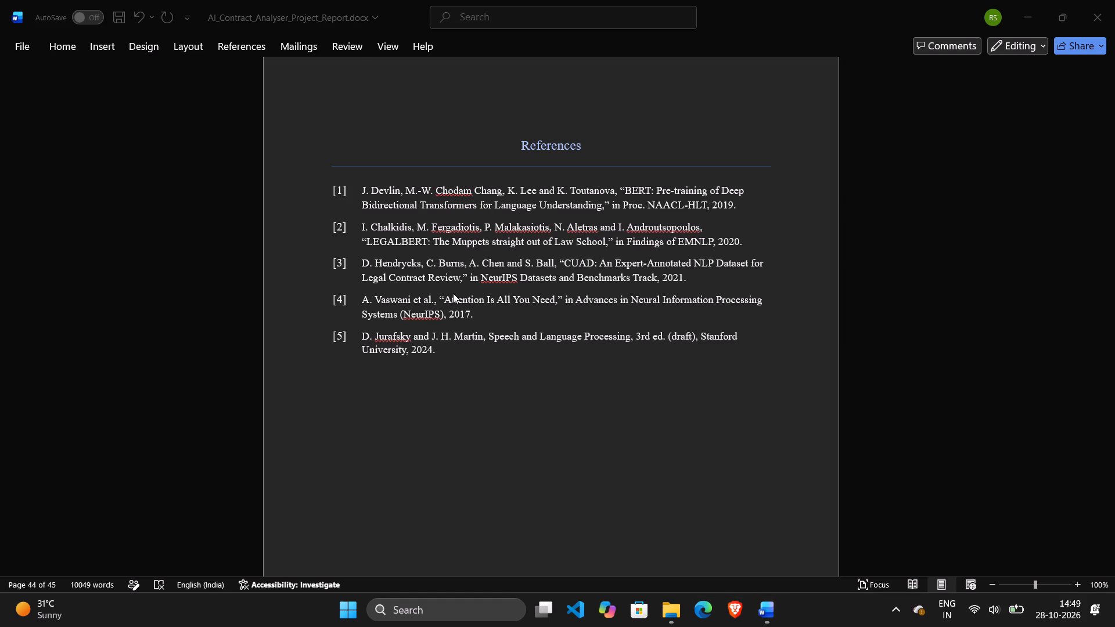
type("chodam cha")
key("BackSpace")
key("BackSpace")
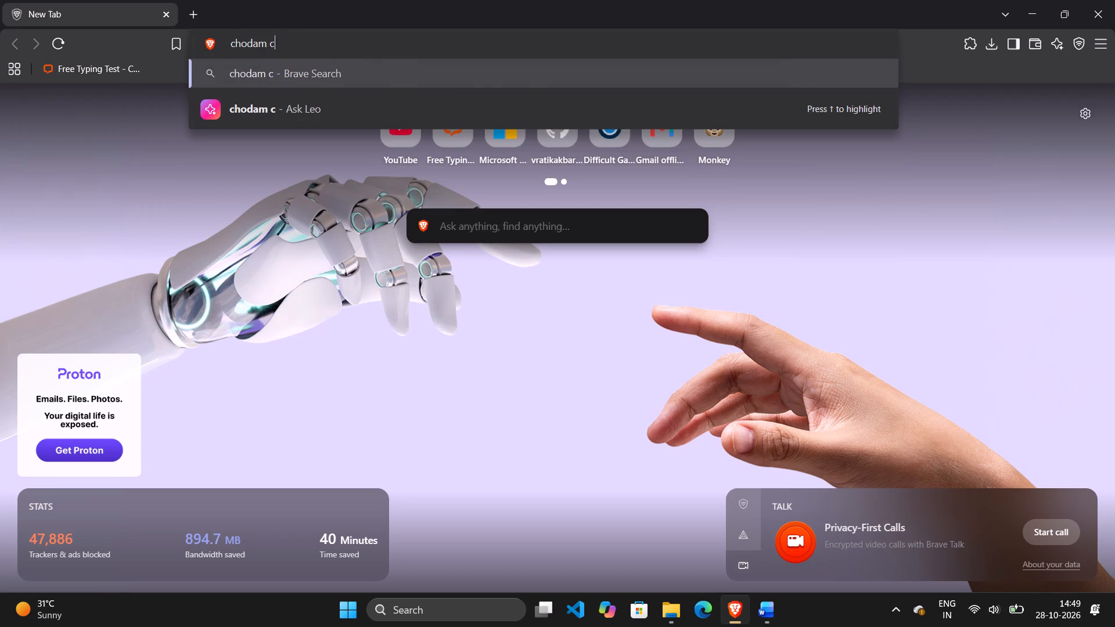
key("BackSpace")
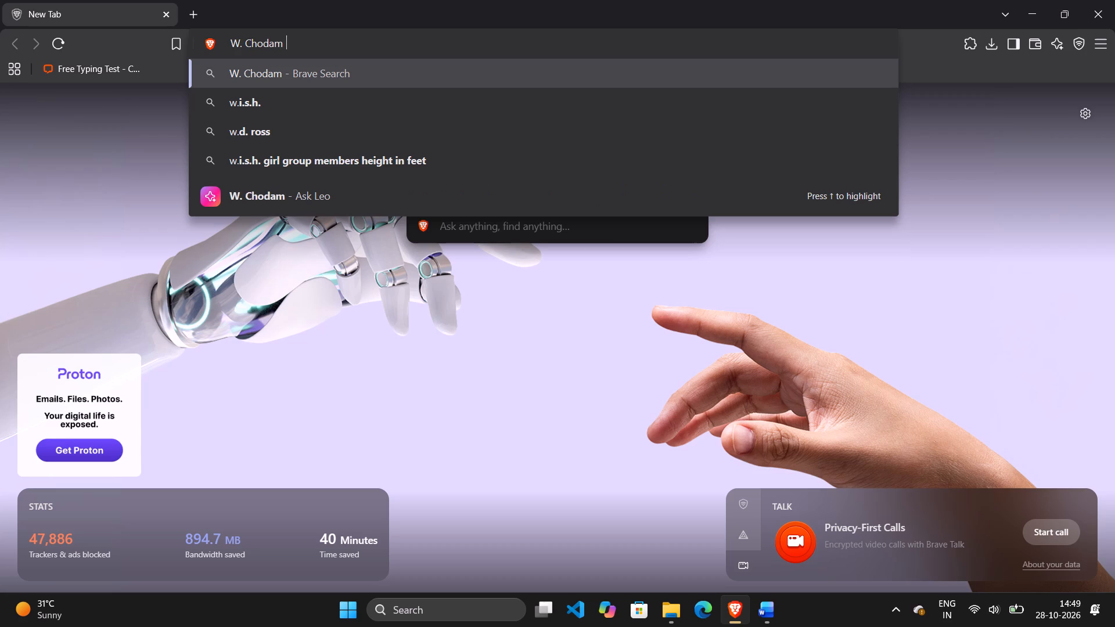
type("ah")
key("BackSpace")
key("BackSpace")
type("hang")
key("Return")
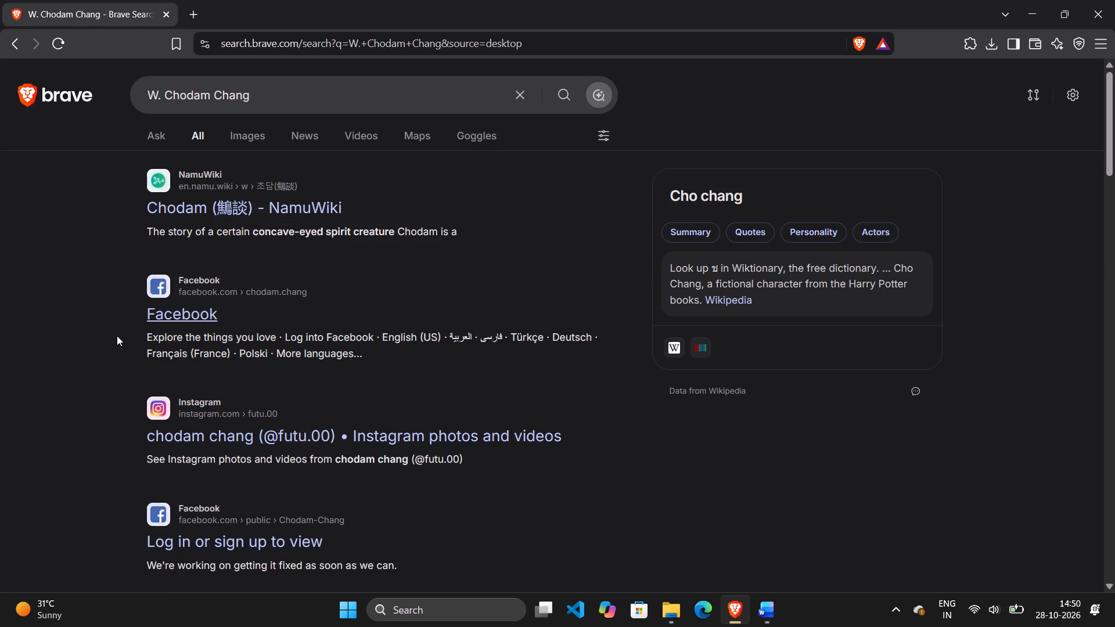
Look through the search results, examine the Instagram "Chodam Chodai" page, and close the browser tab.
scroll(117, 336, "down", 3)
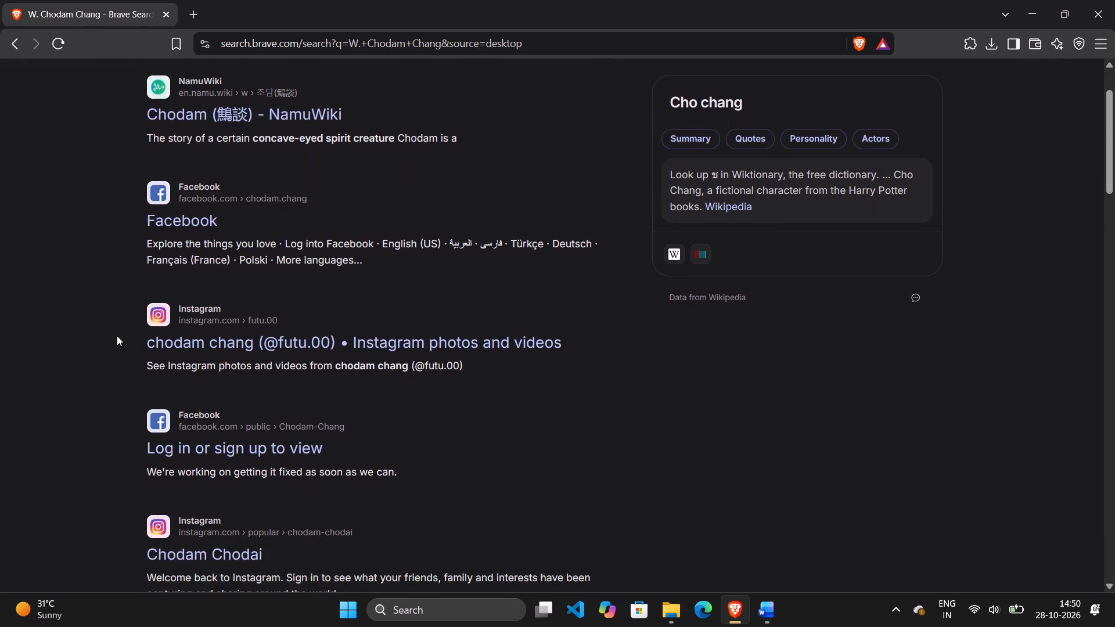
scroll(117, 336, "down", 1)
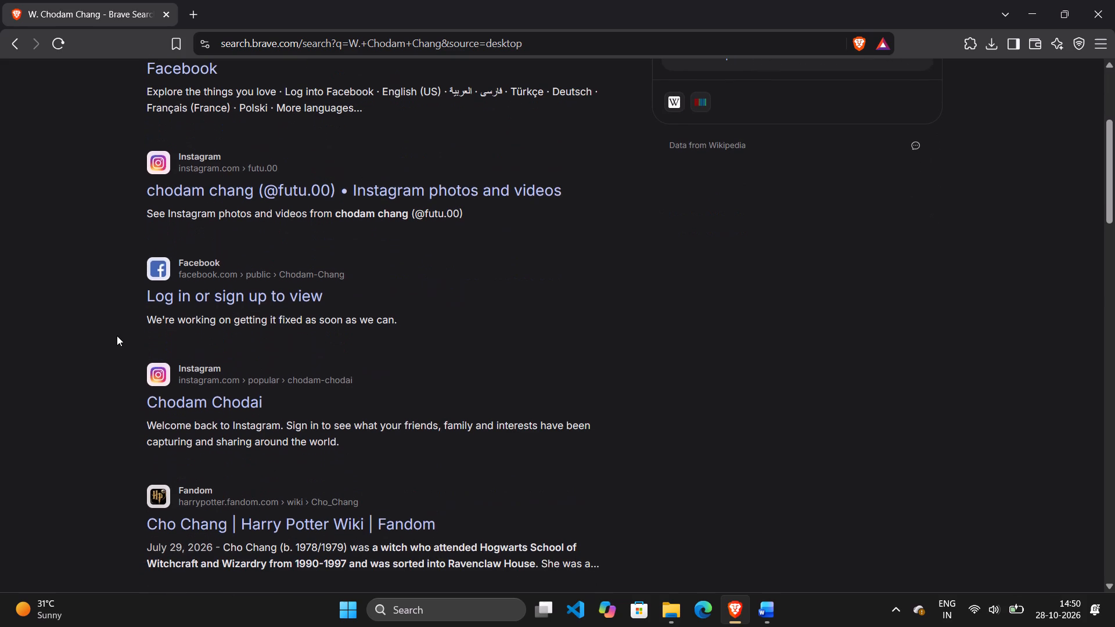
scroll(117, 336, "down", 1)
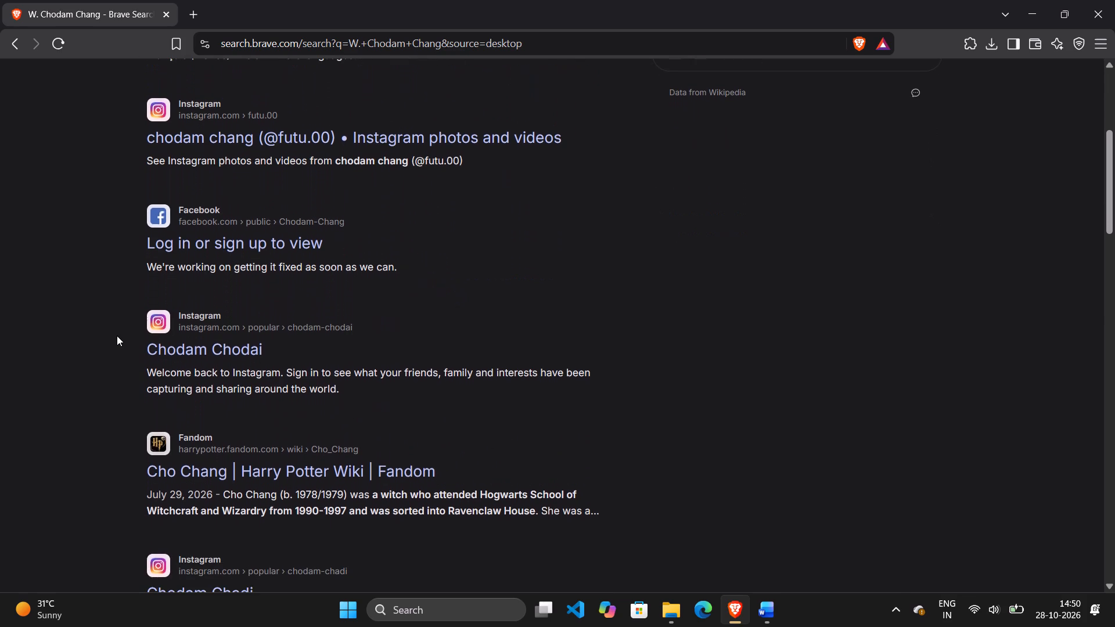
left_click(229, 355)
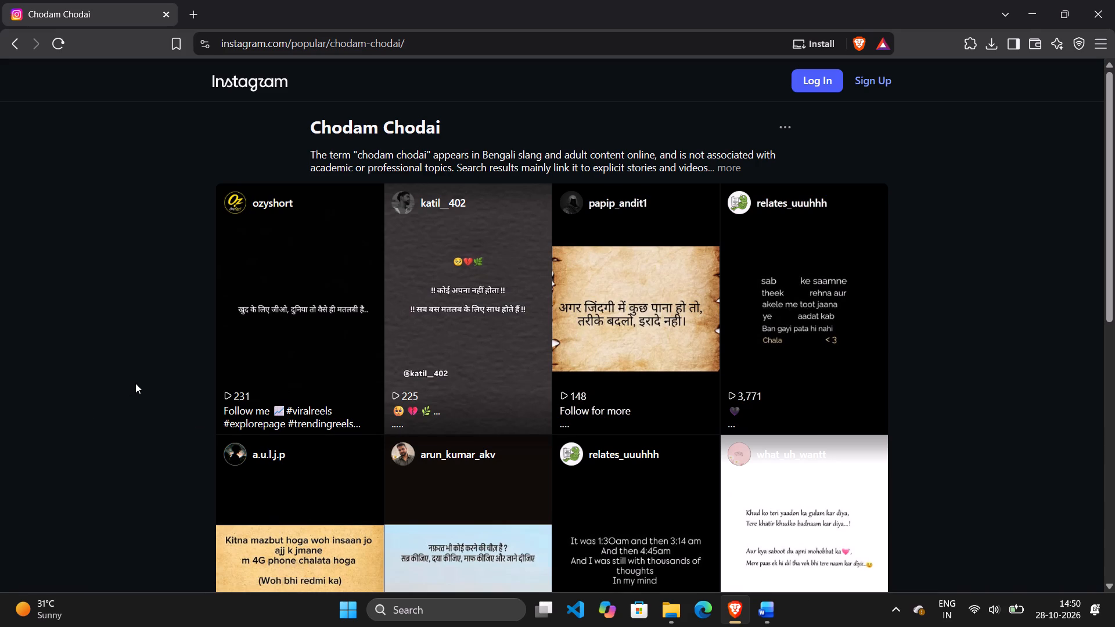
scroll(135, 383, "down", 2)
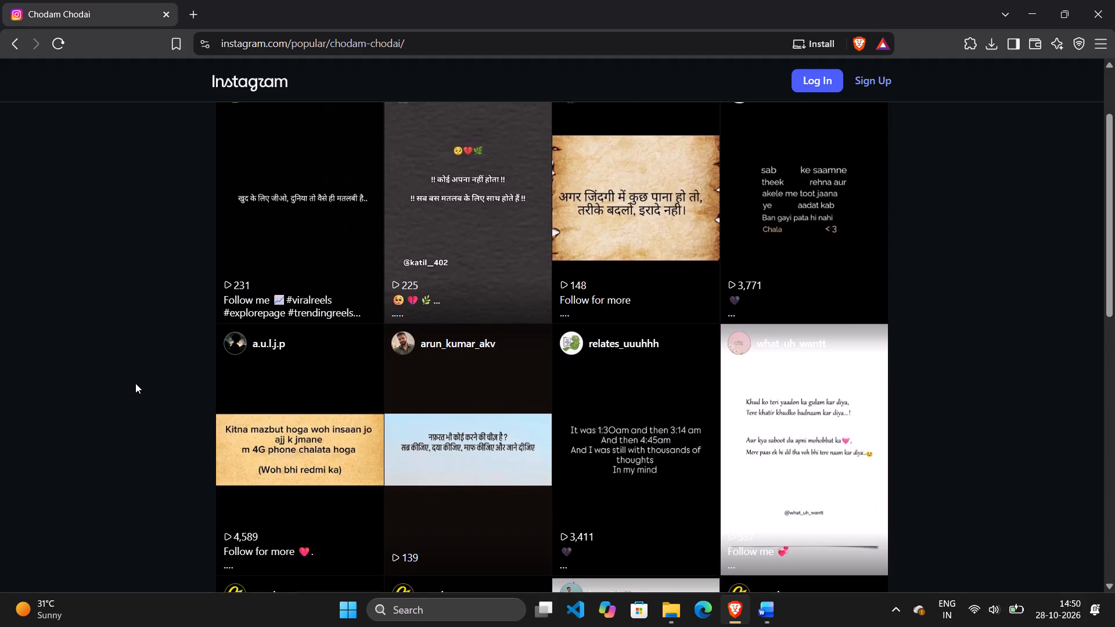
scroll(135, 383, "down", 1)
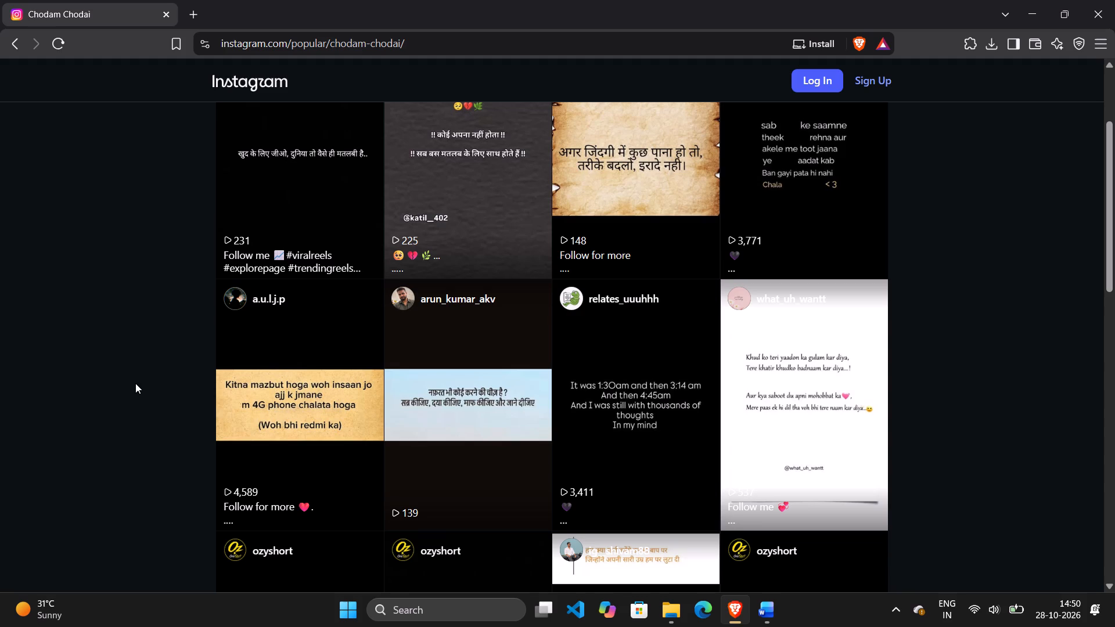
left_click(169, 20)
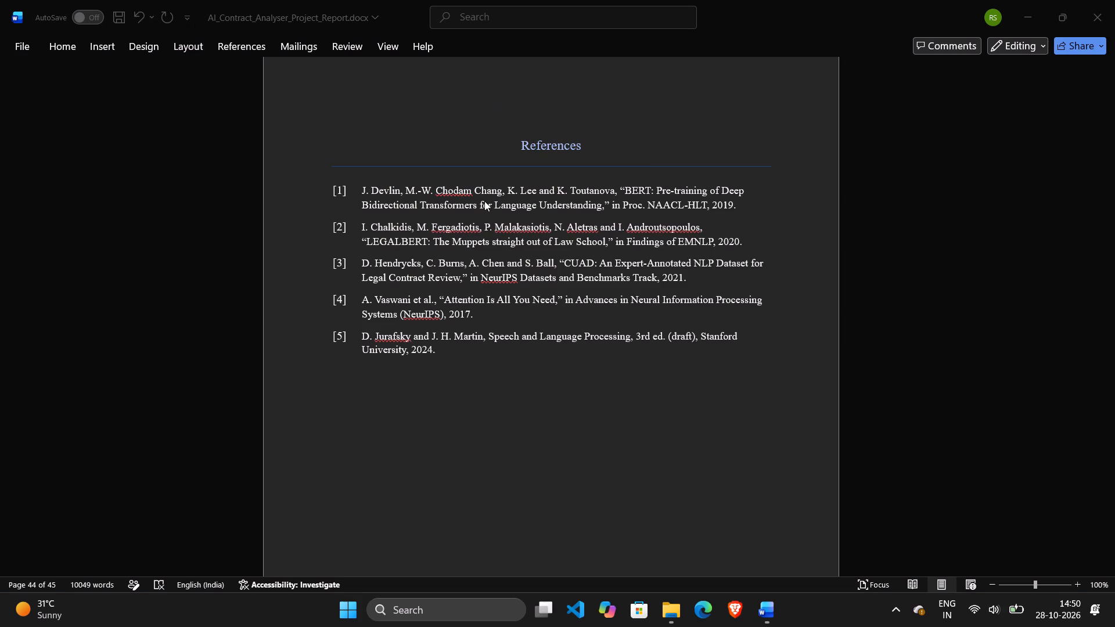
Back in the Word report, remove the word "Chodam" before "Chang" in reference [1] of the References list.
left_click(474, 188)
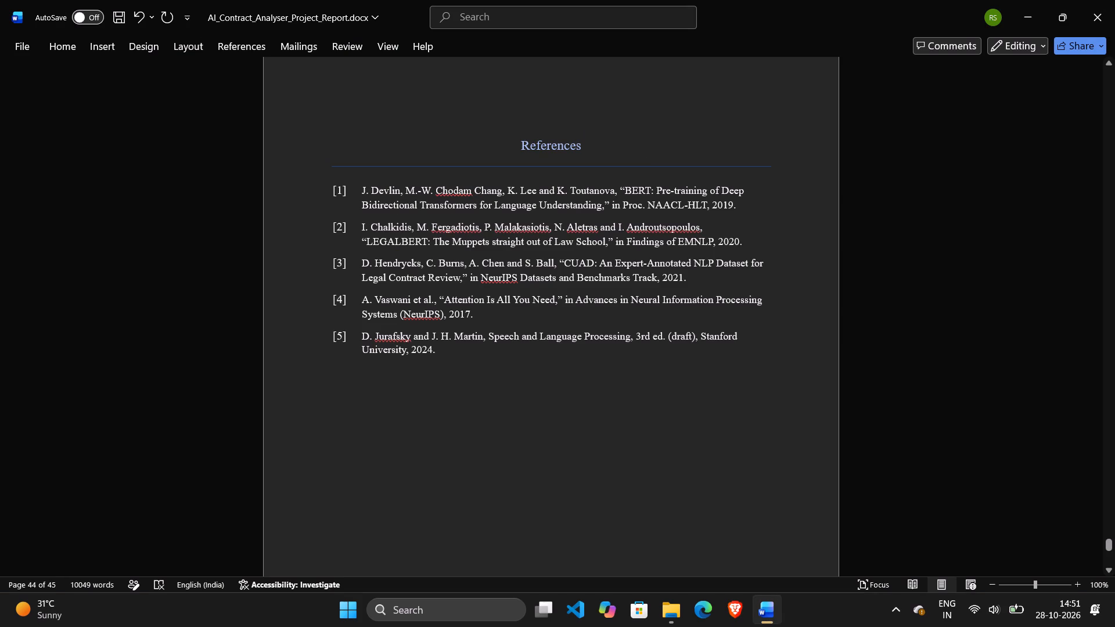
key("BackSpace")
key("BackSpace")
key("BackSpace")
key("BackSpace")
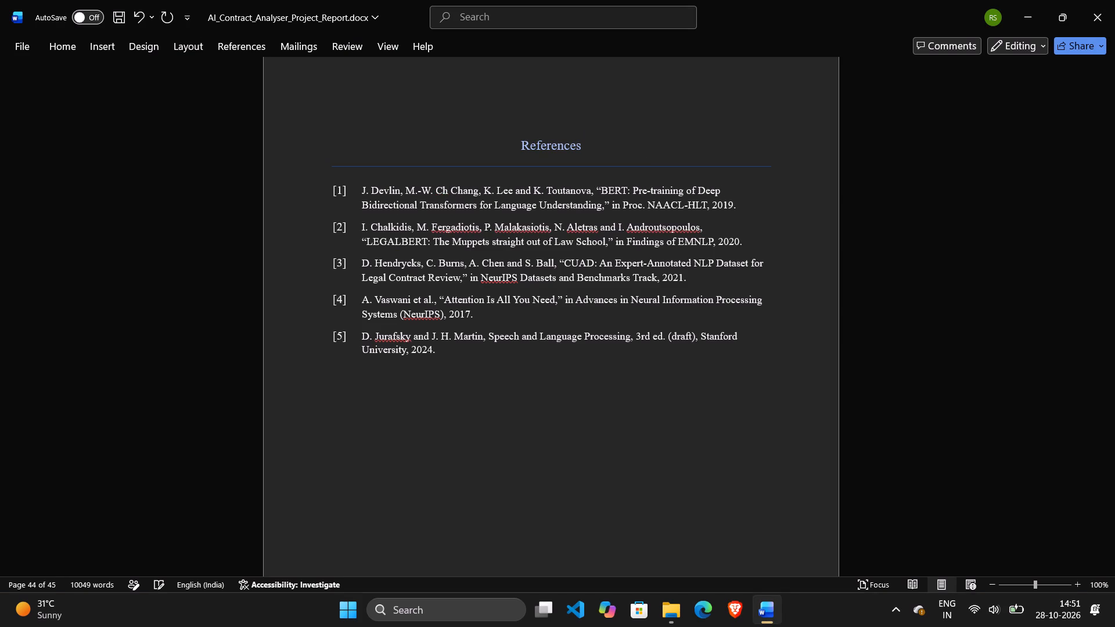
key("BackSpace")
key("BackSpace")
key("BackSpace")
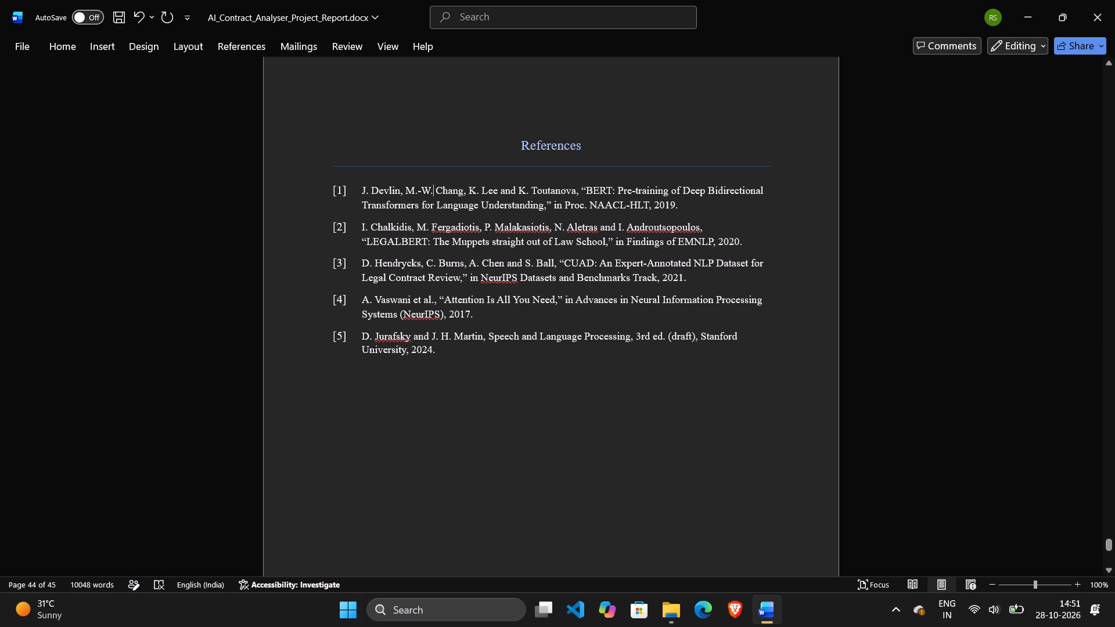
Look back through the report from the References to section 3.6 Project Planning, checking the table, figure and listing captions.
scroll(642, 391, "up", 2)
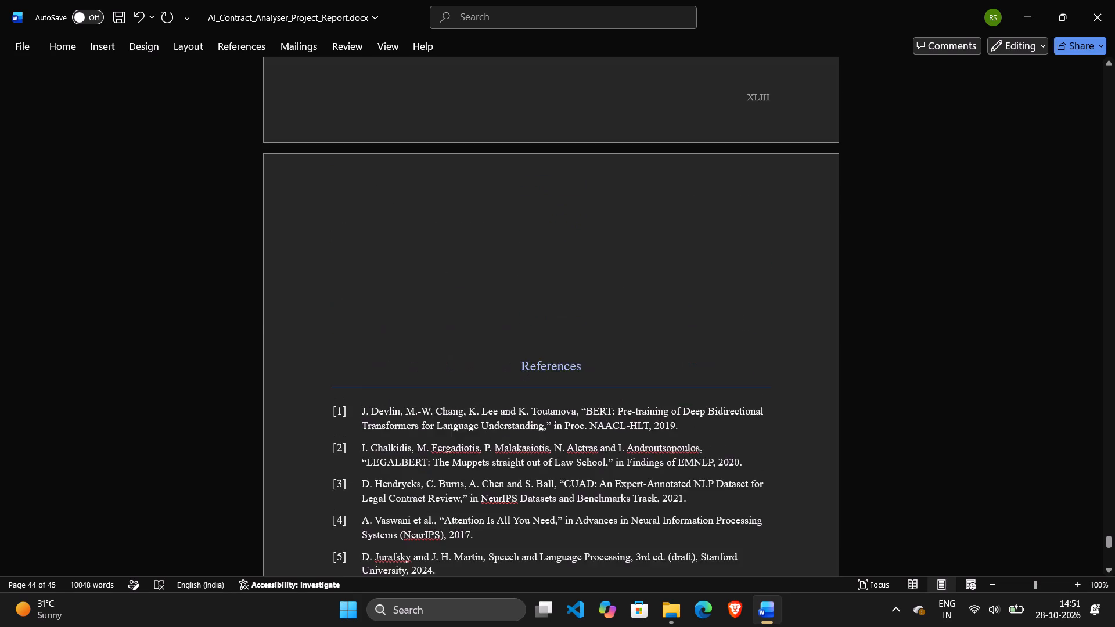
scroll(642, 391, "up", 5)
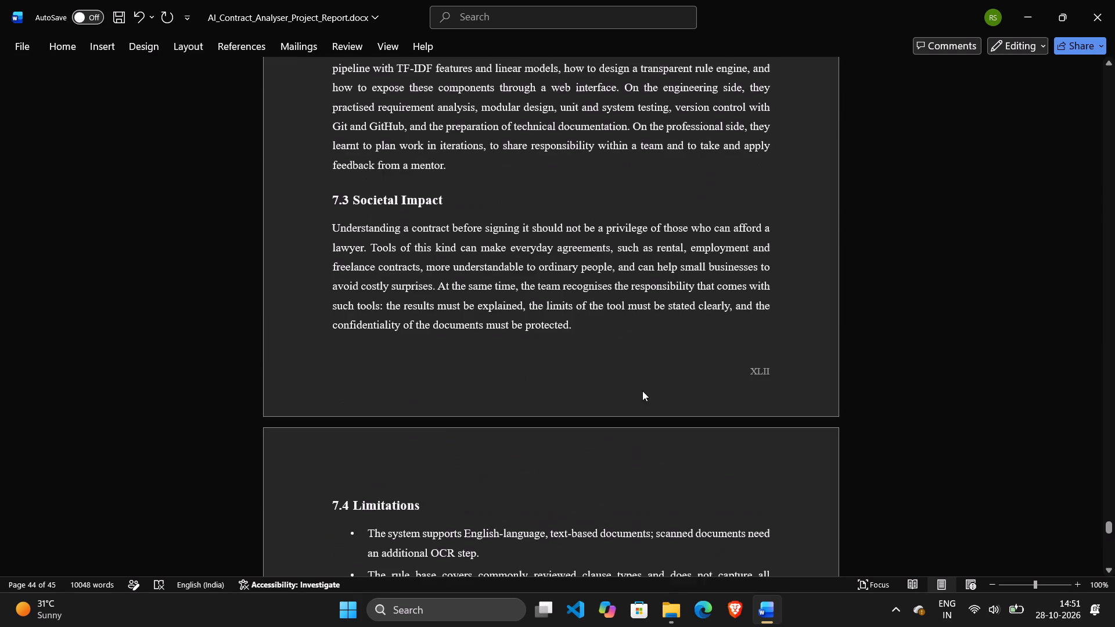
scroll(642, 391, "up", 8)
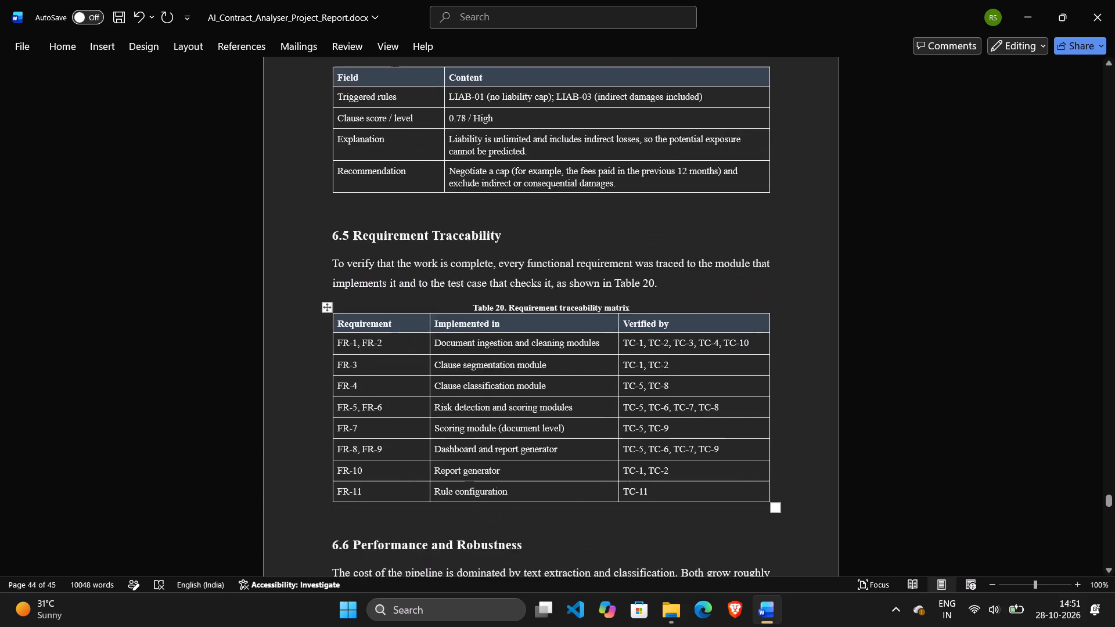
scroll(642, 391, "up", 7)
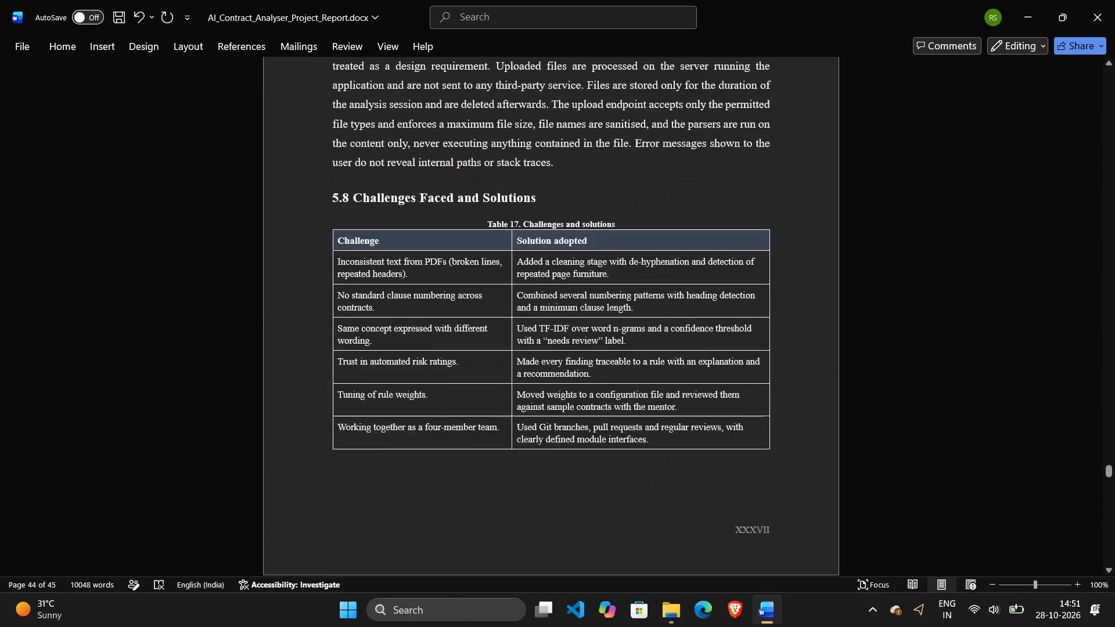
scroll(642, 391, "up", 5)
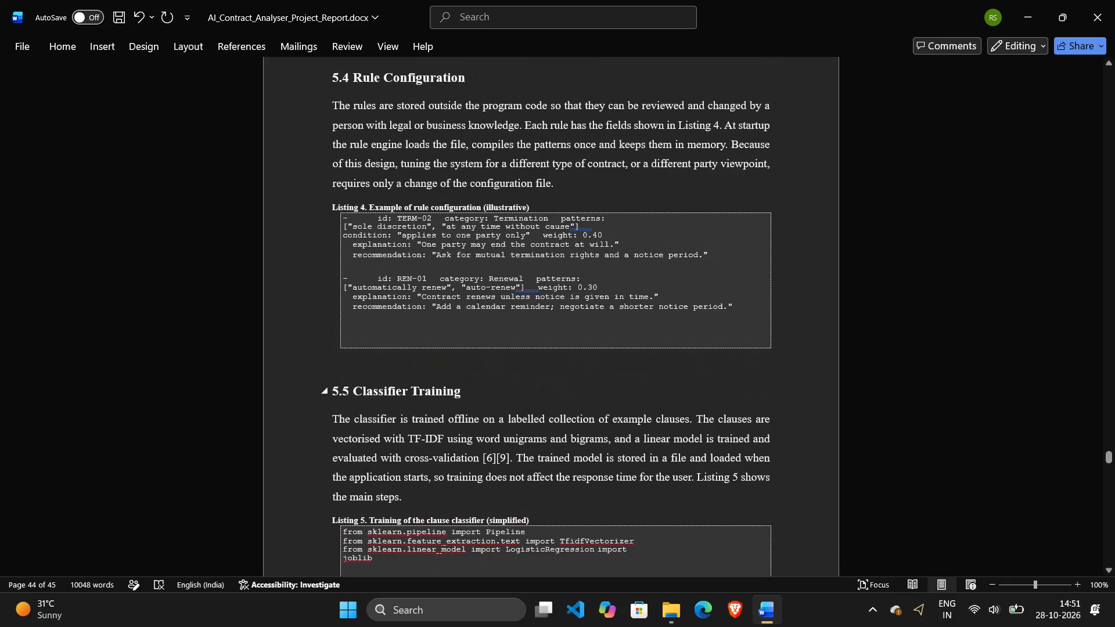
scroll(642, 391, "up", 9)
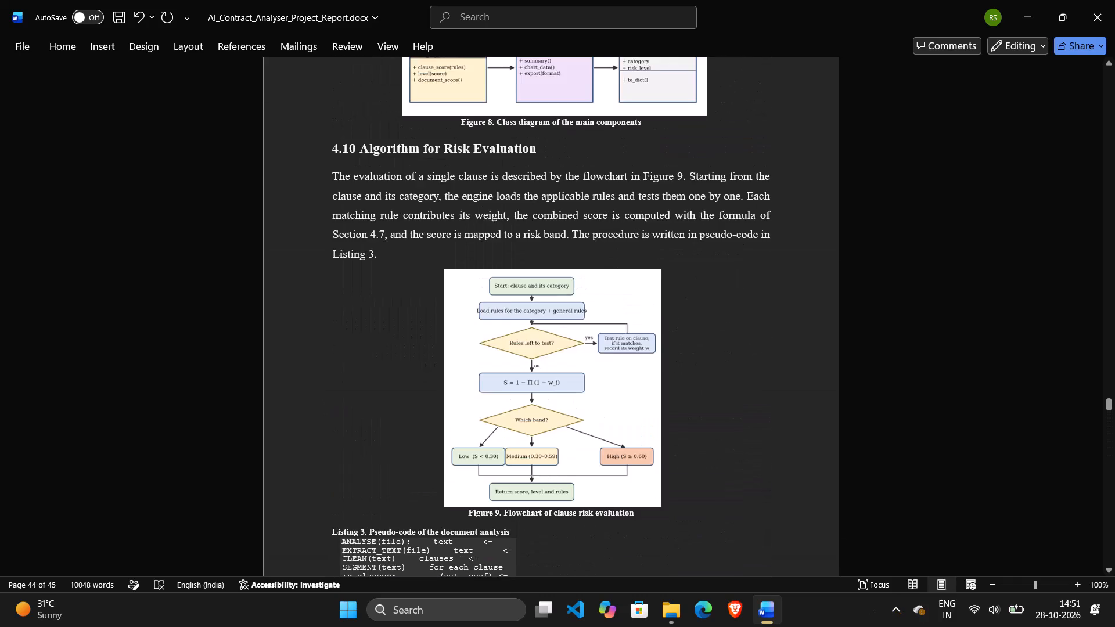
scroll(642, 391, "up", 3)
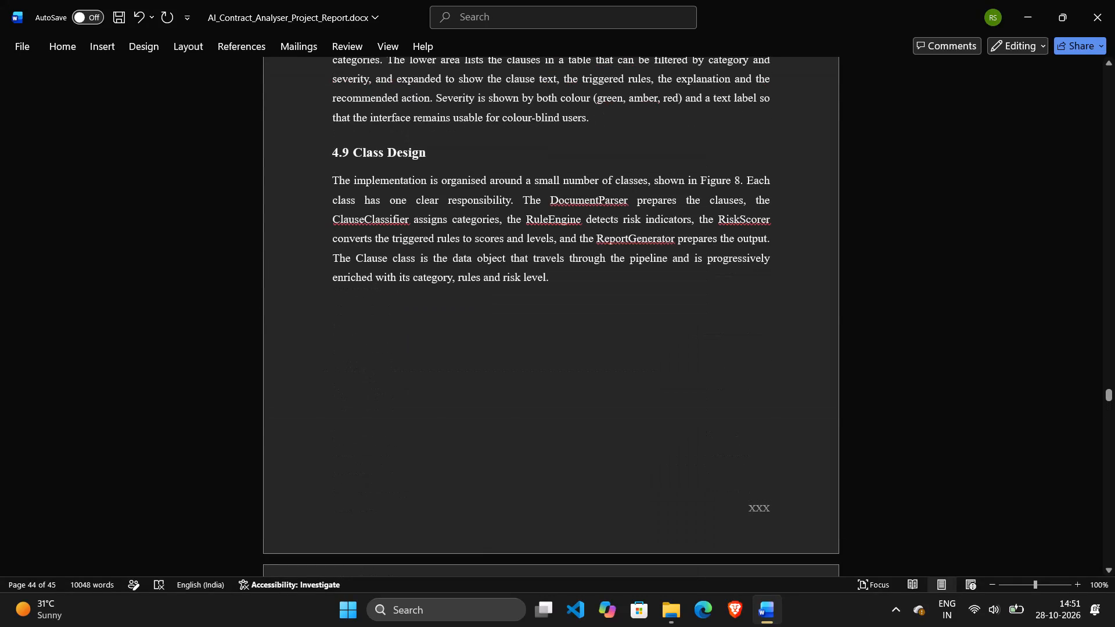
scroll(642, 391, "up", 4)
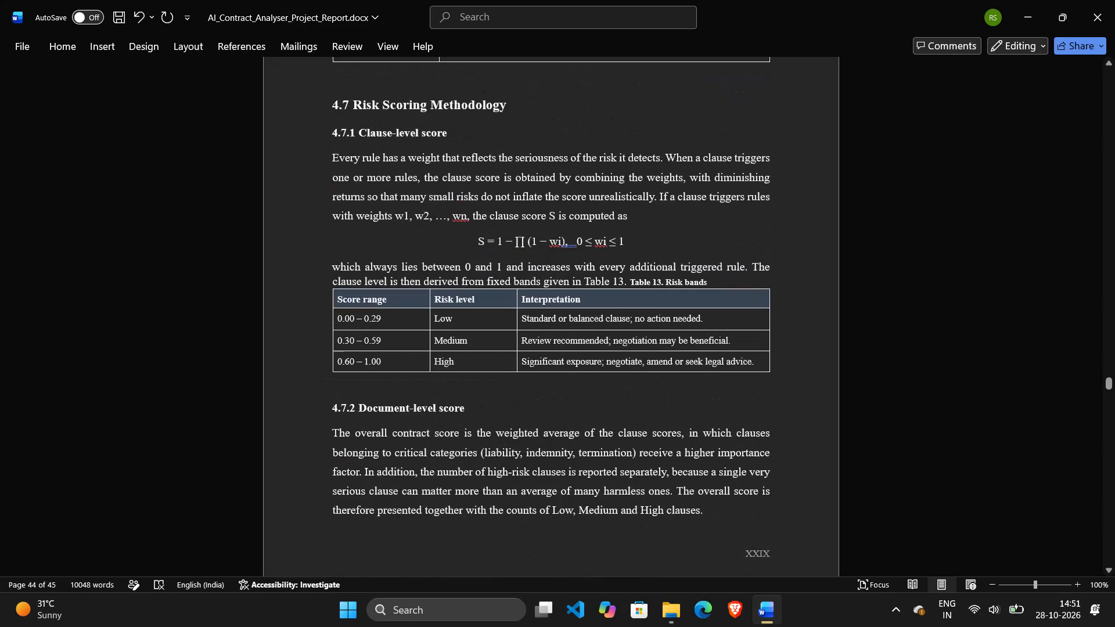
scroll(642, 391, "up", 2)
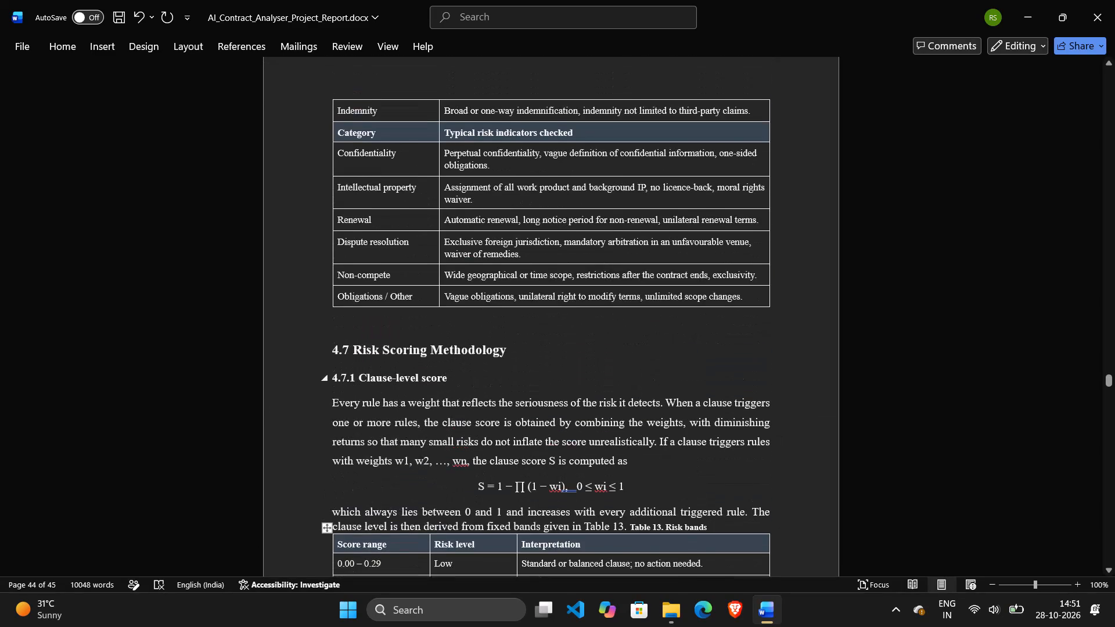
scroll(642, 391, "up", 5)
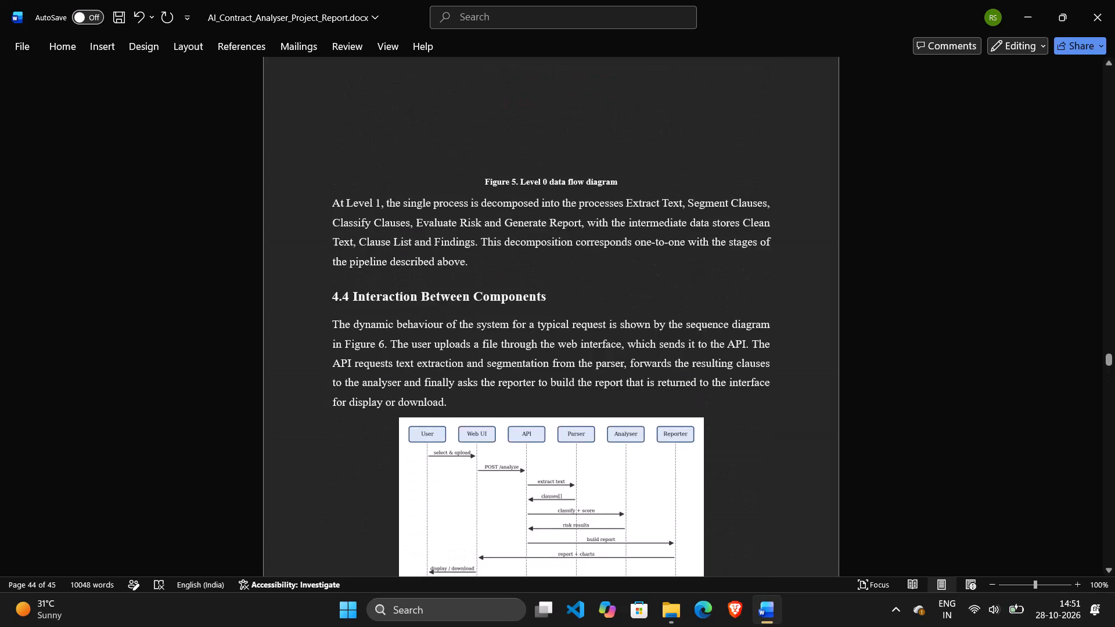
scroll(642, 391, "up", 2)
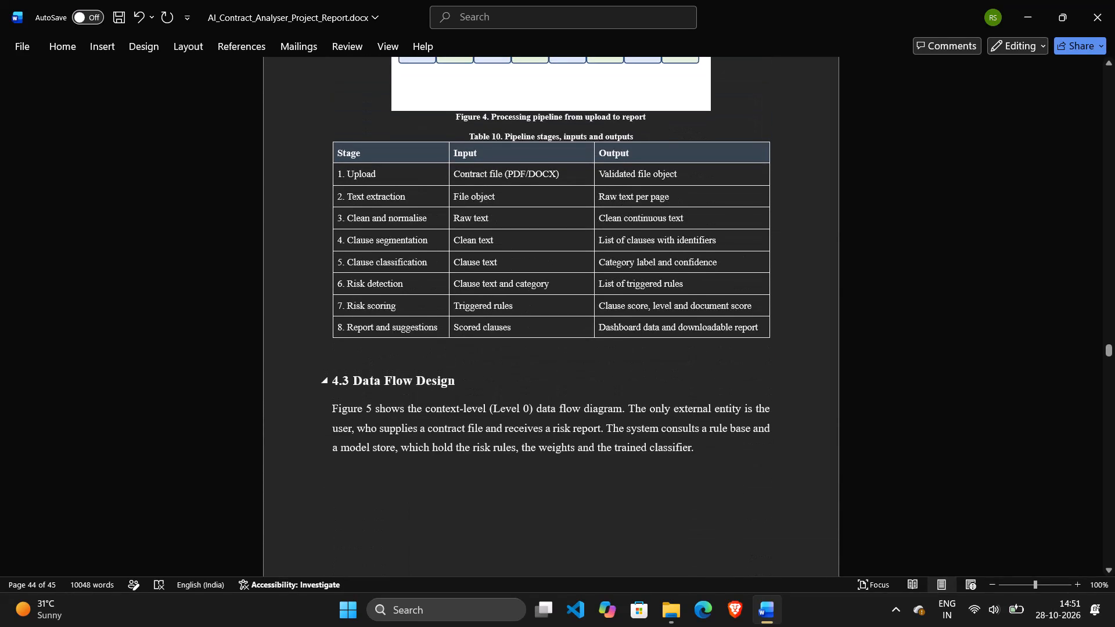
scroll(642, 391, "up", 2)
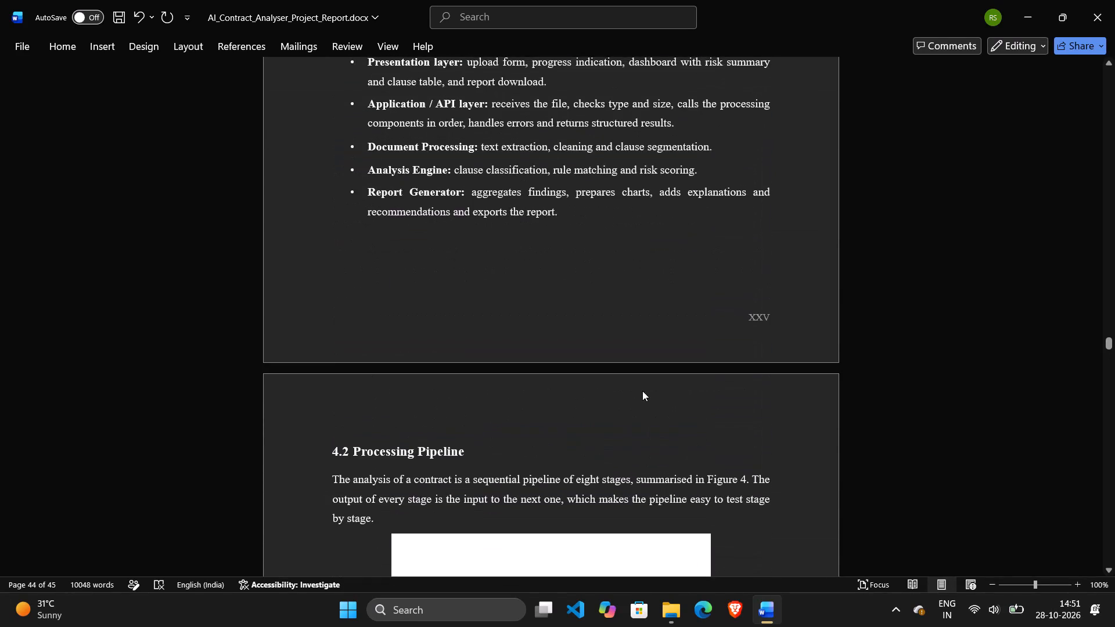
scroll(642, 391, "up", 5)
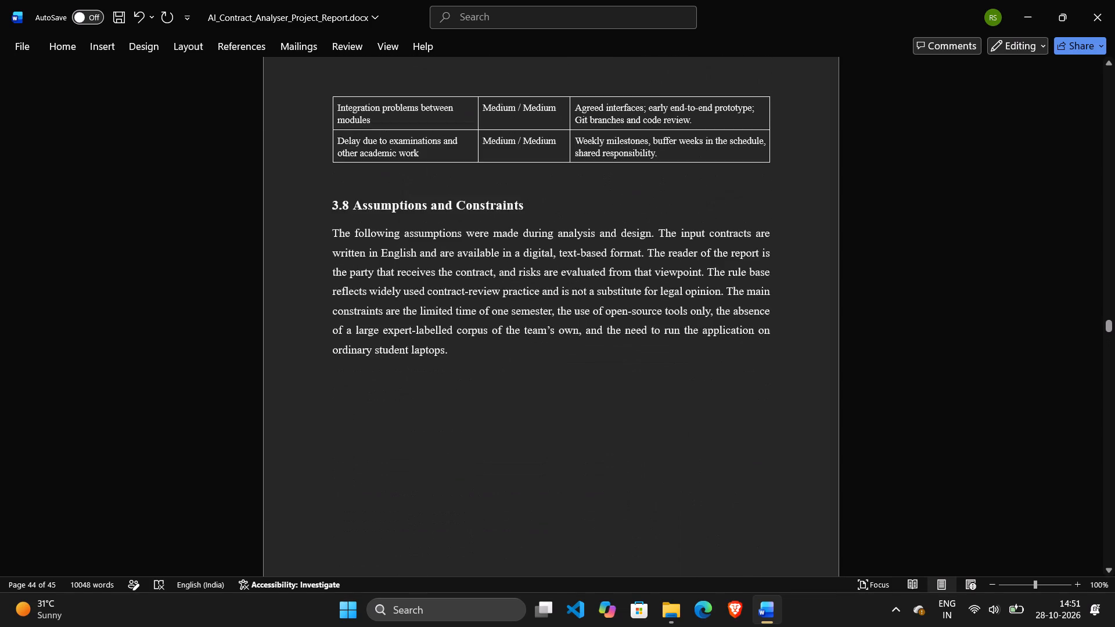
scroll(642, 391, "up", 3)
scroll(642, 391, "down", 1)
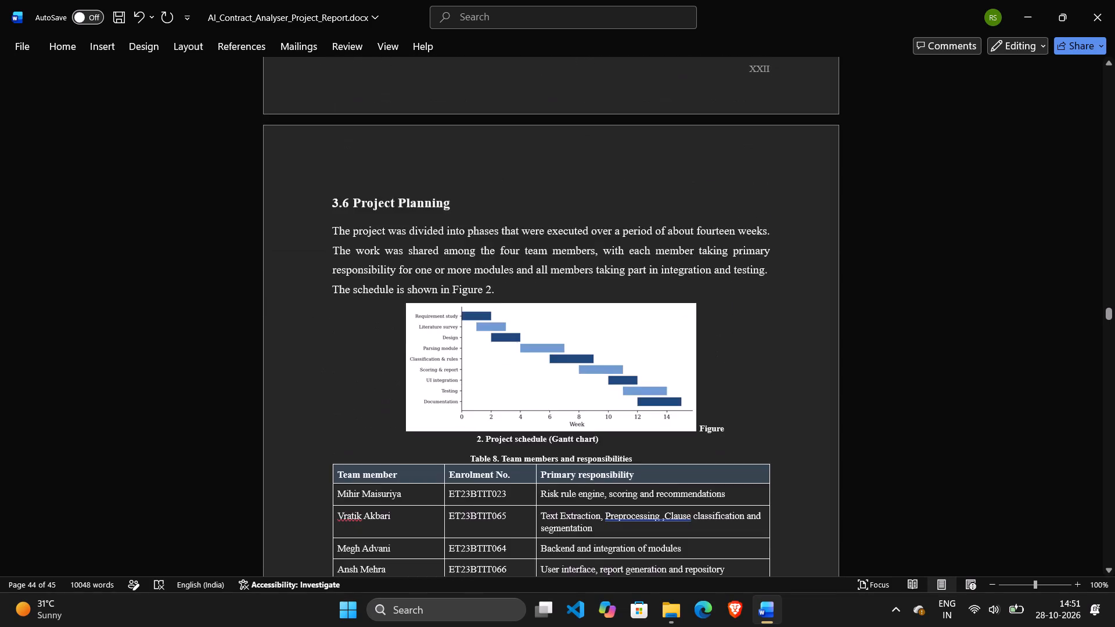
scroll(642, 391, "down", 1)
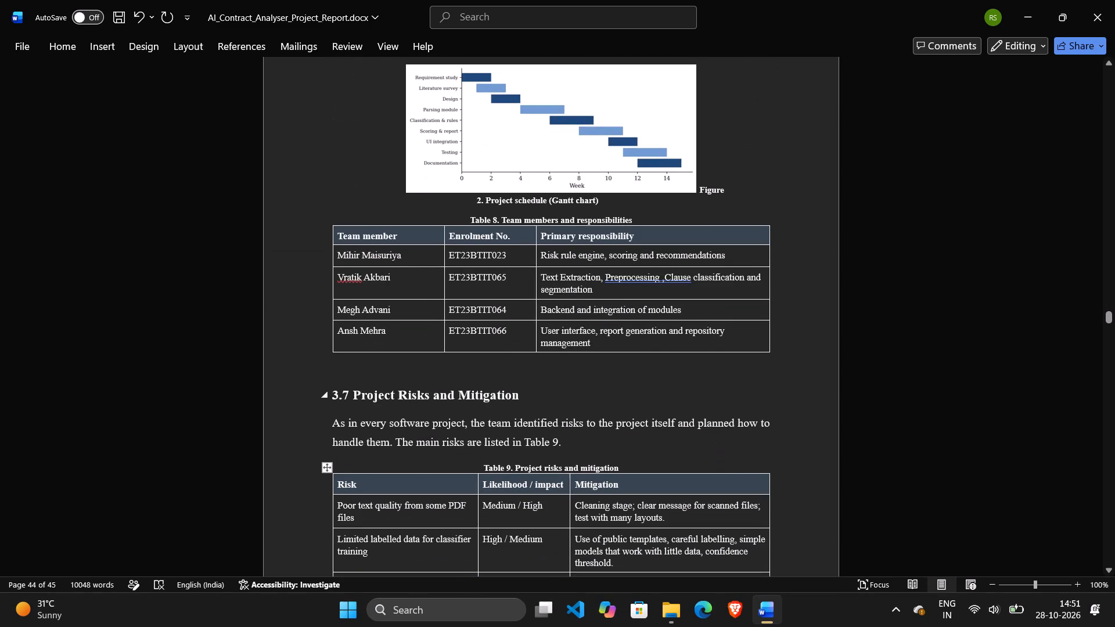